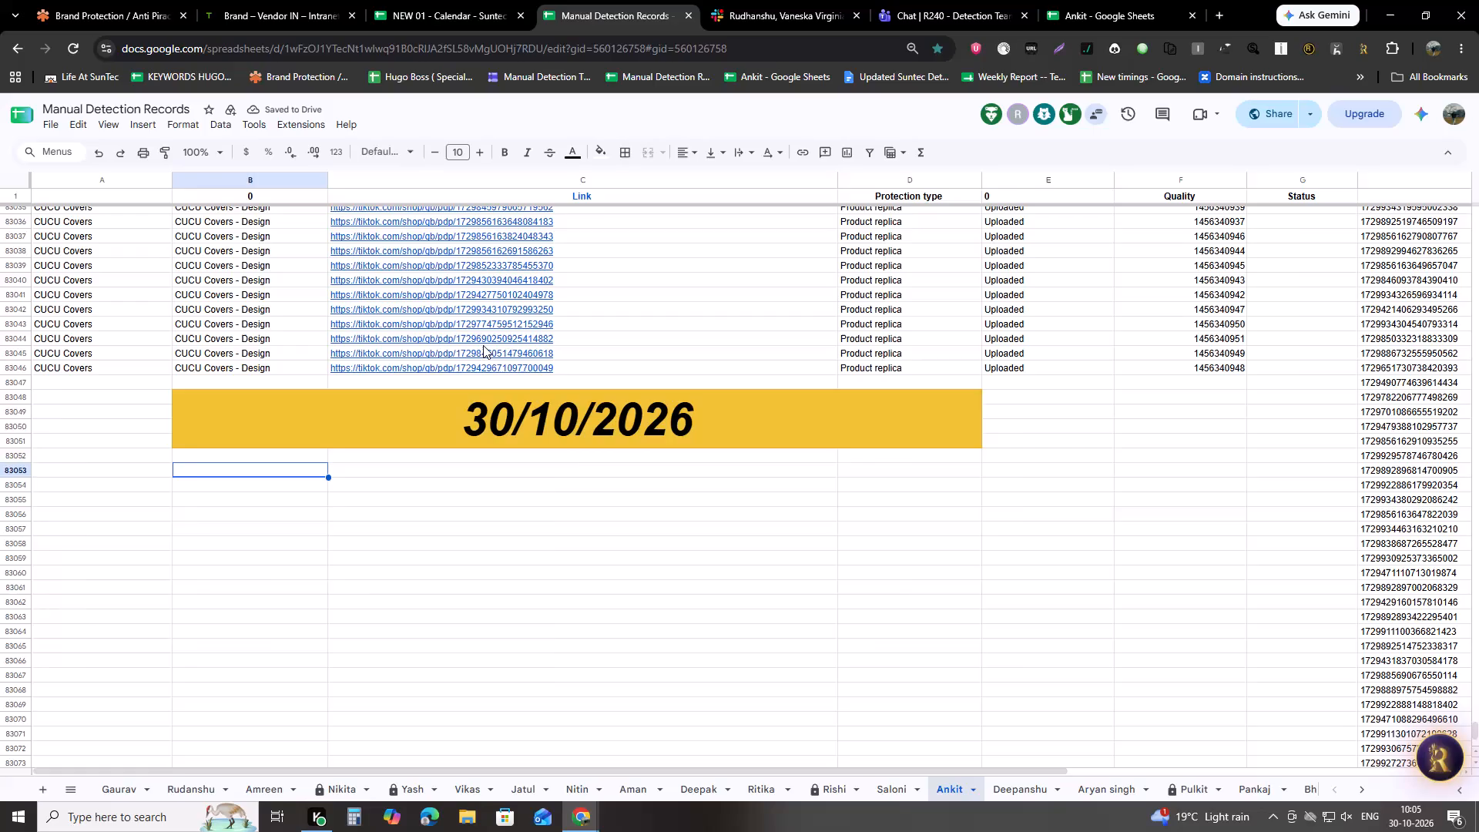
Switch from the Manual Detection Records sheet to the Chrome window with the SHEIN "alo yoga" search results.
scroll(483, 345, up, 18)
scroll(479, 347, up, 11)
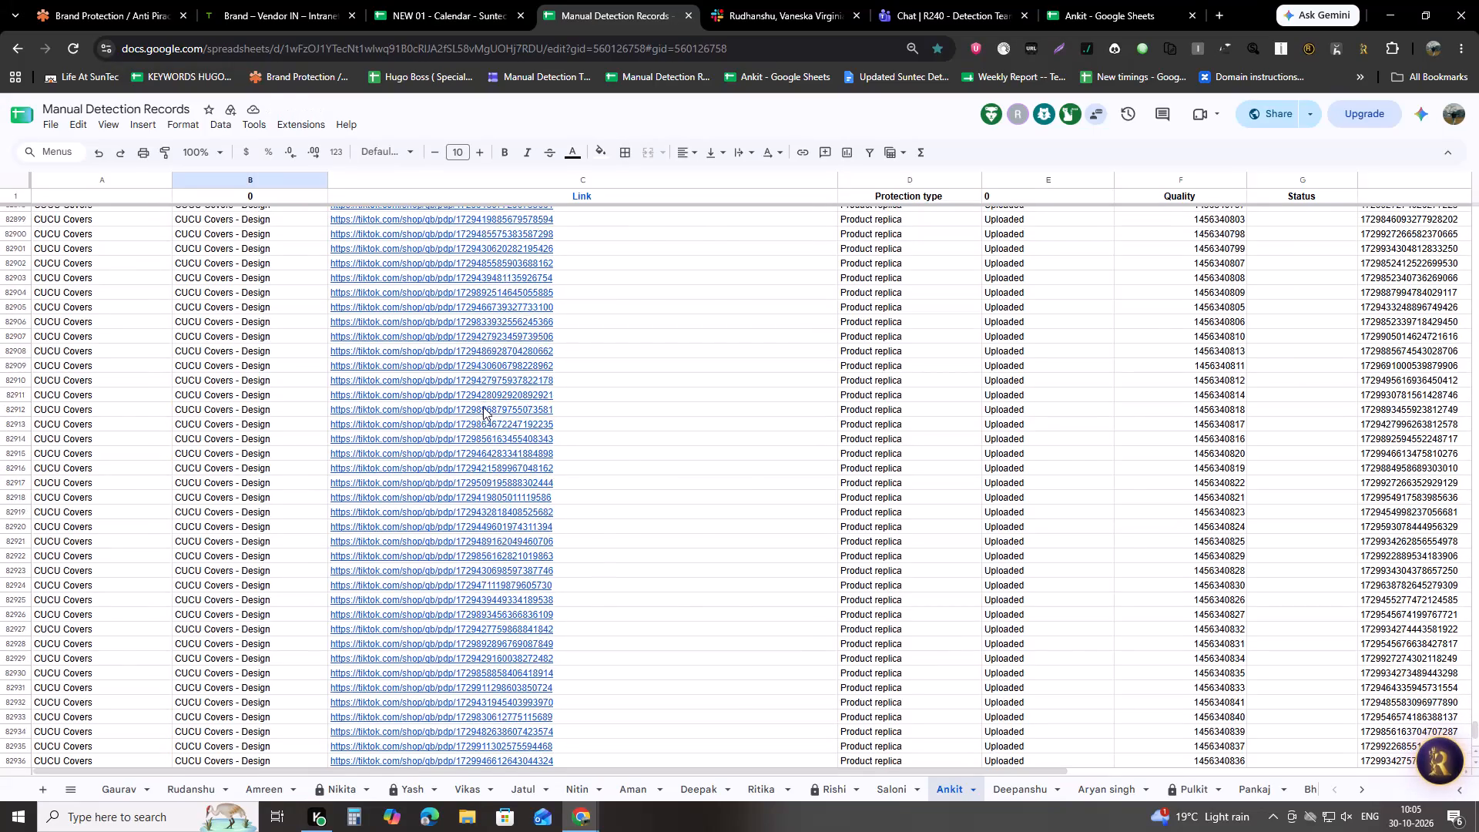
scroll(483, 407, up, 4)
key(alt+Tab)
key(alt+Tab)
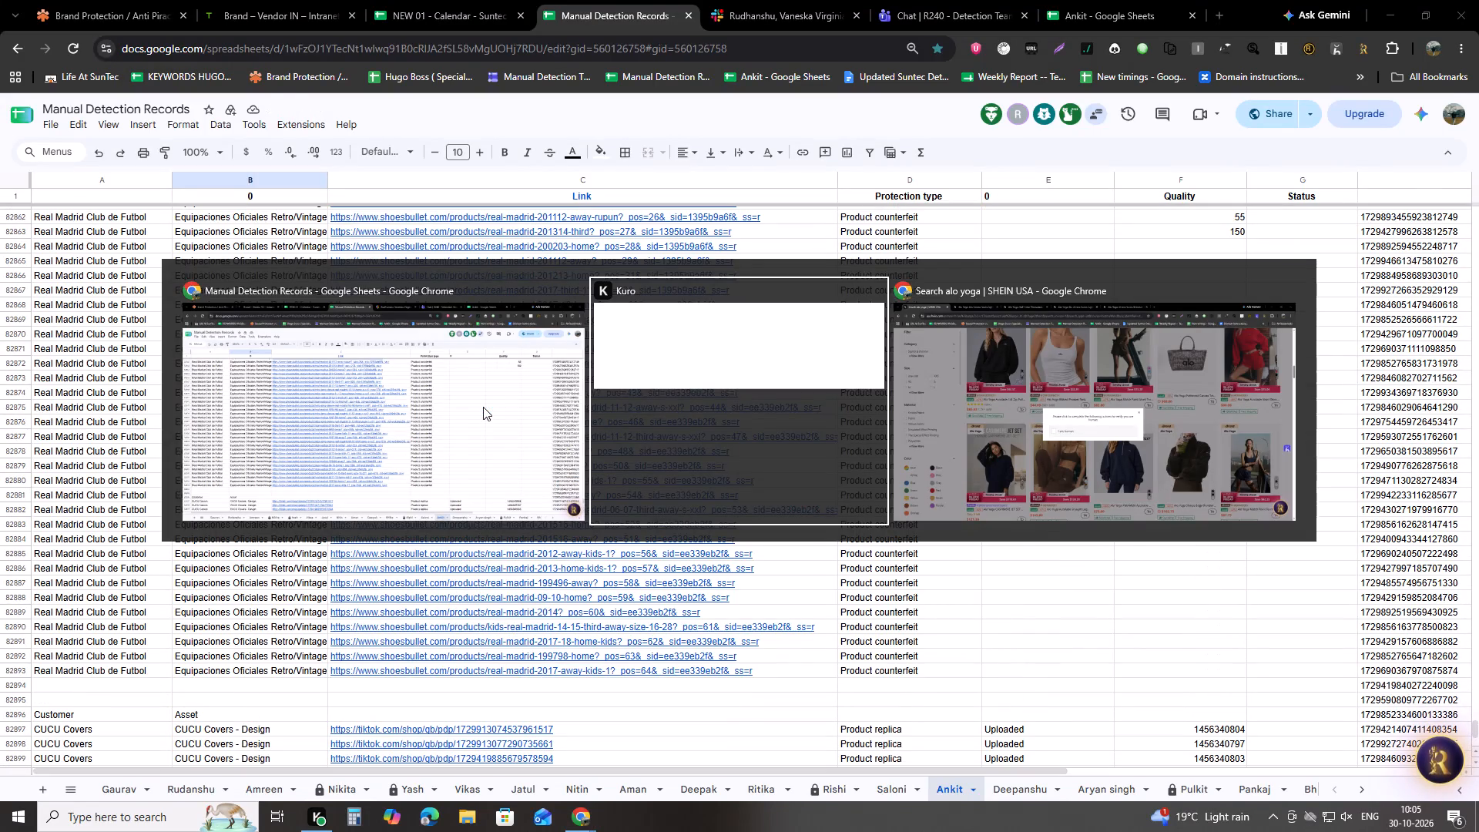
click(576, 476)
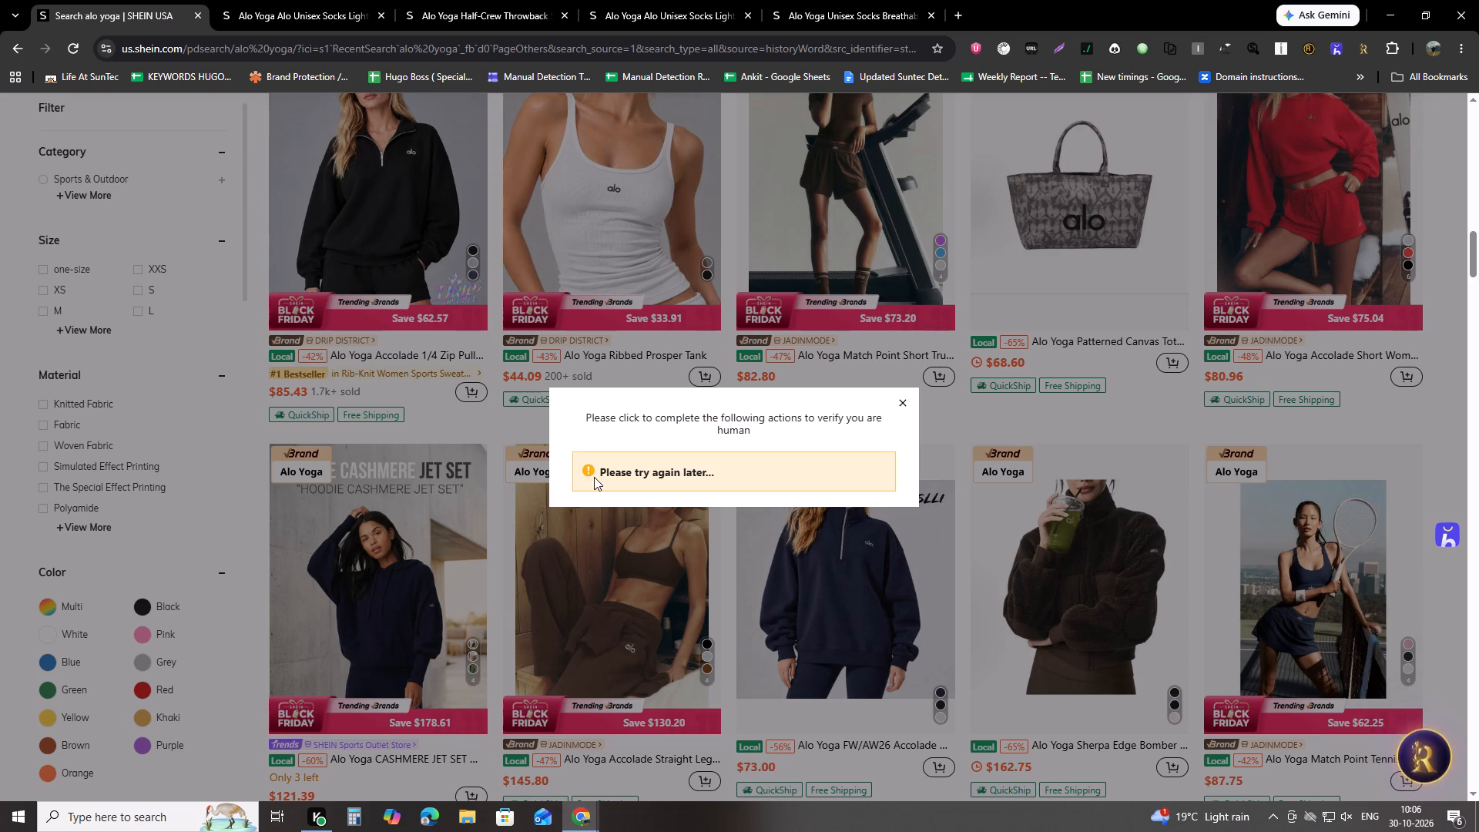
Try the human verification on the SHEIN search page, and reload it and the four open sock listings.
click(594, 477)
click(67, 43)
click(283, 0)
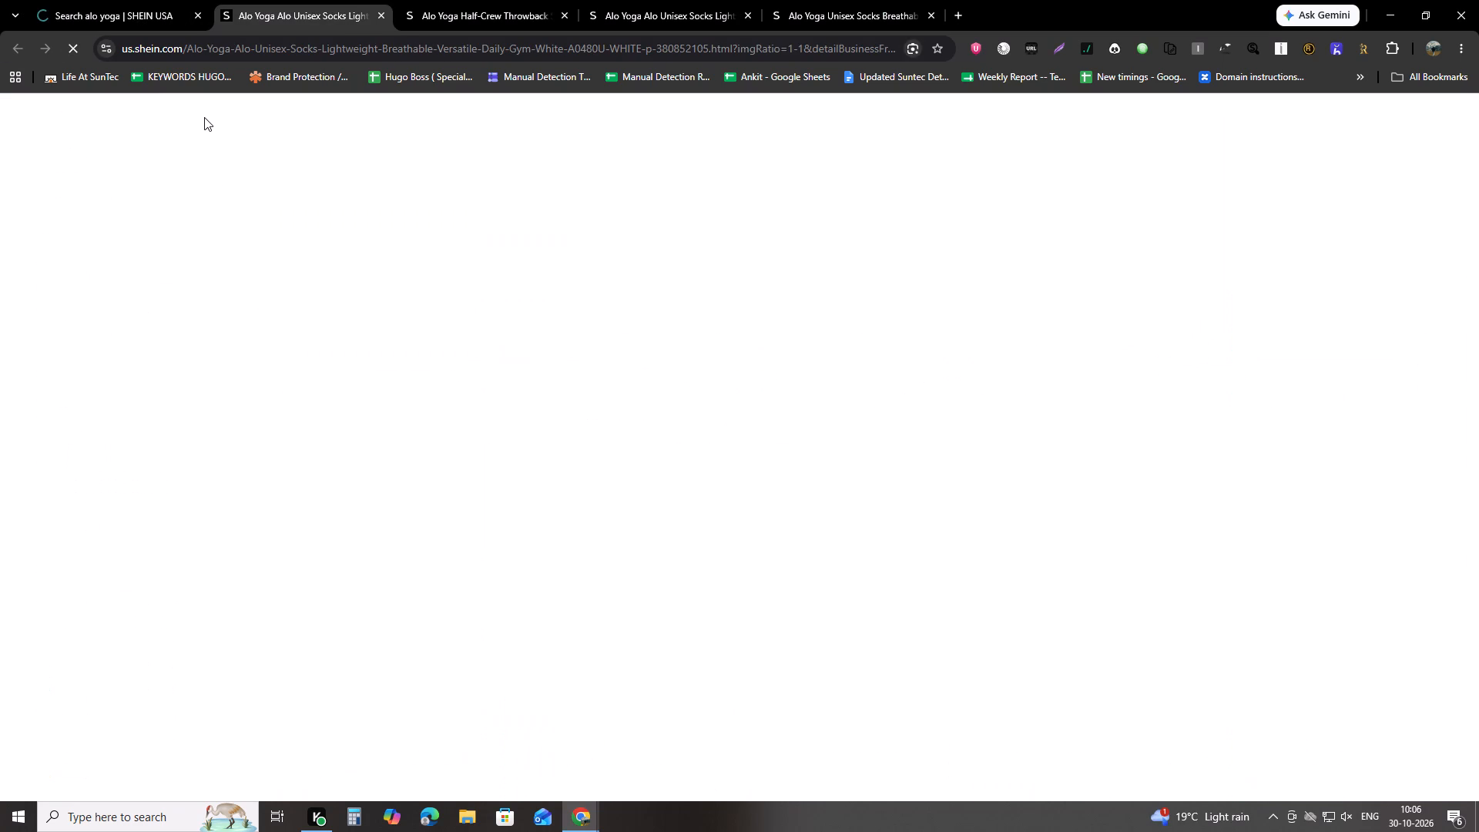
click(69, 42)
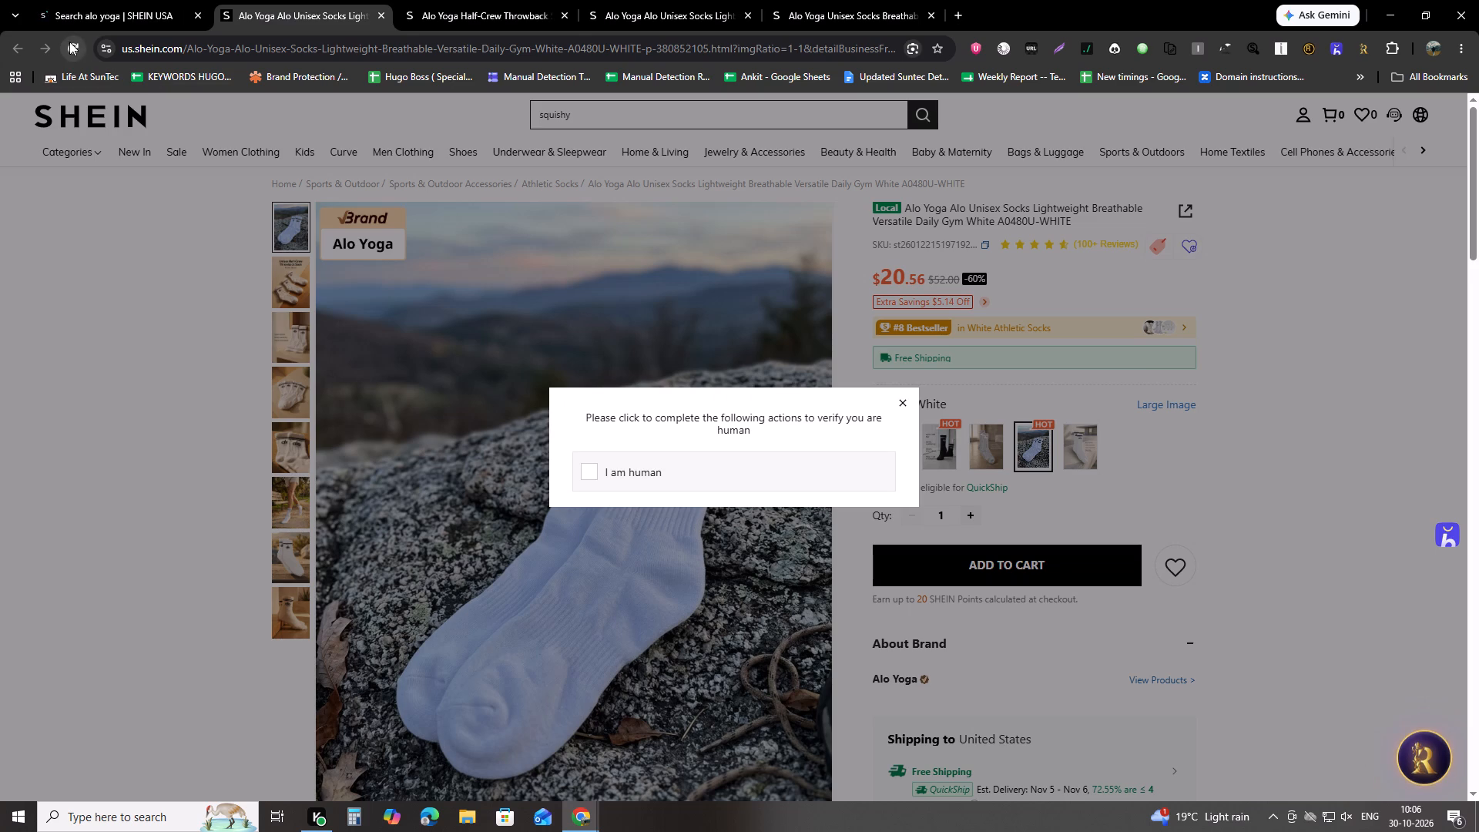
key(ctrl+Tab)
ctrl+click(69, 42)
key(ctrl+Tab)
ctrl+click(69, 42)
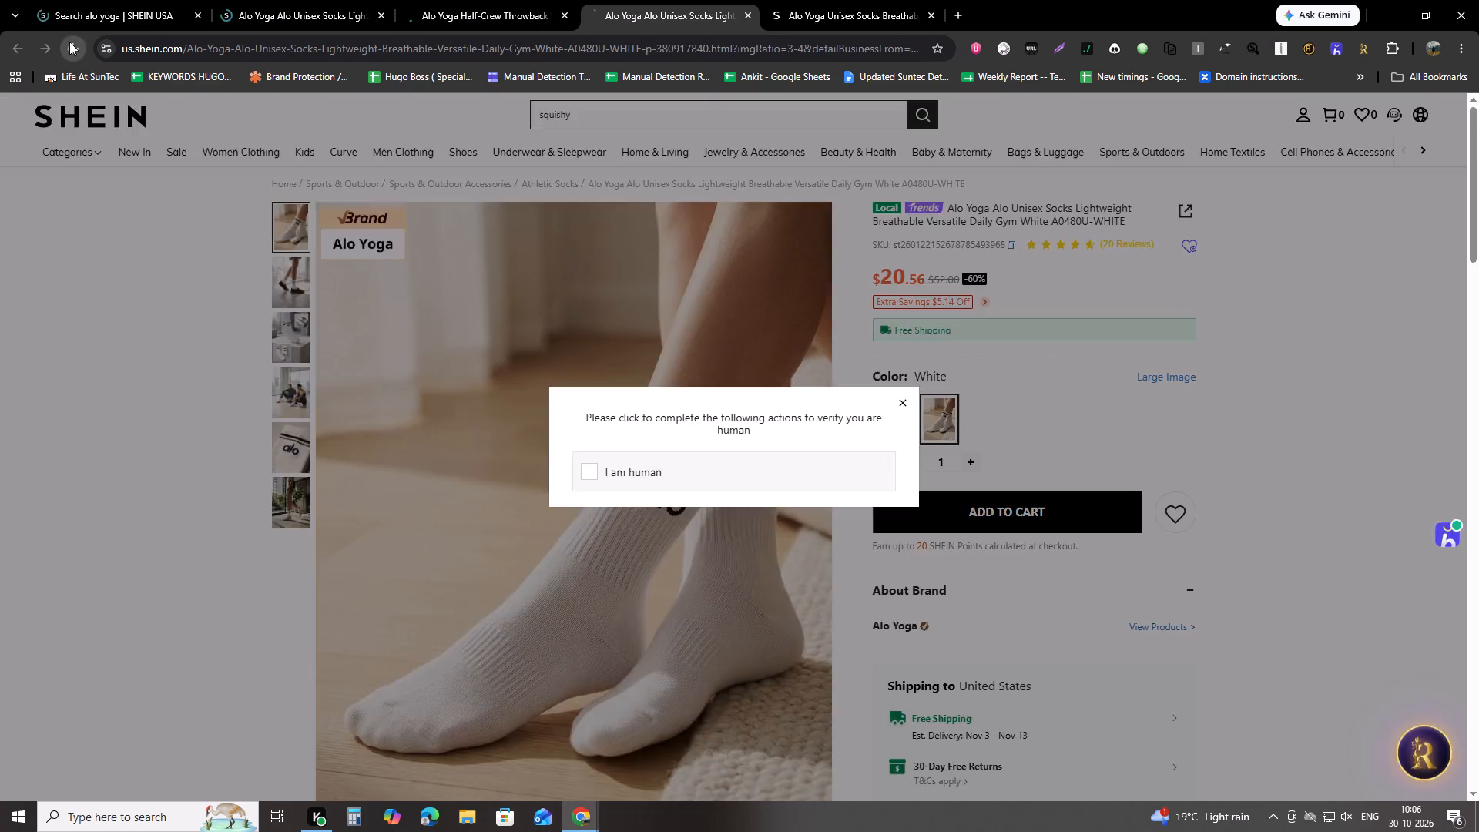
key(ctrl+Tab)
ctrl+click(69, 42)
Return to the alo yoga search results and close all the sock listing tabs.
click(69, 0)
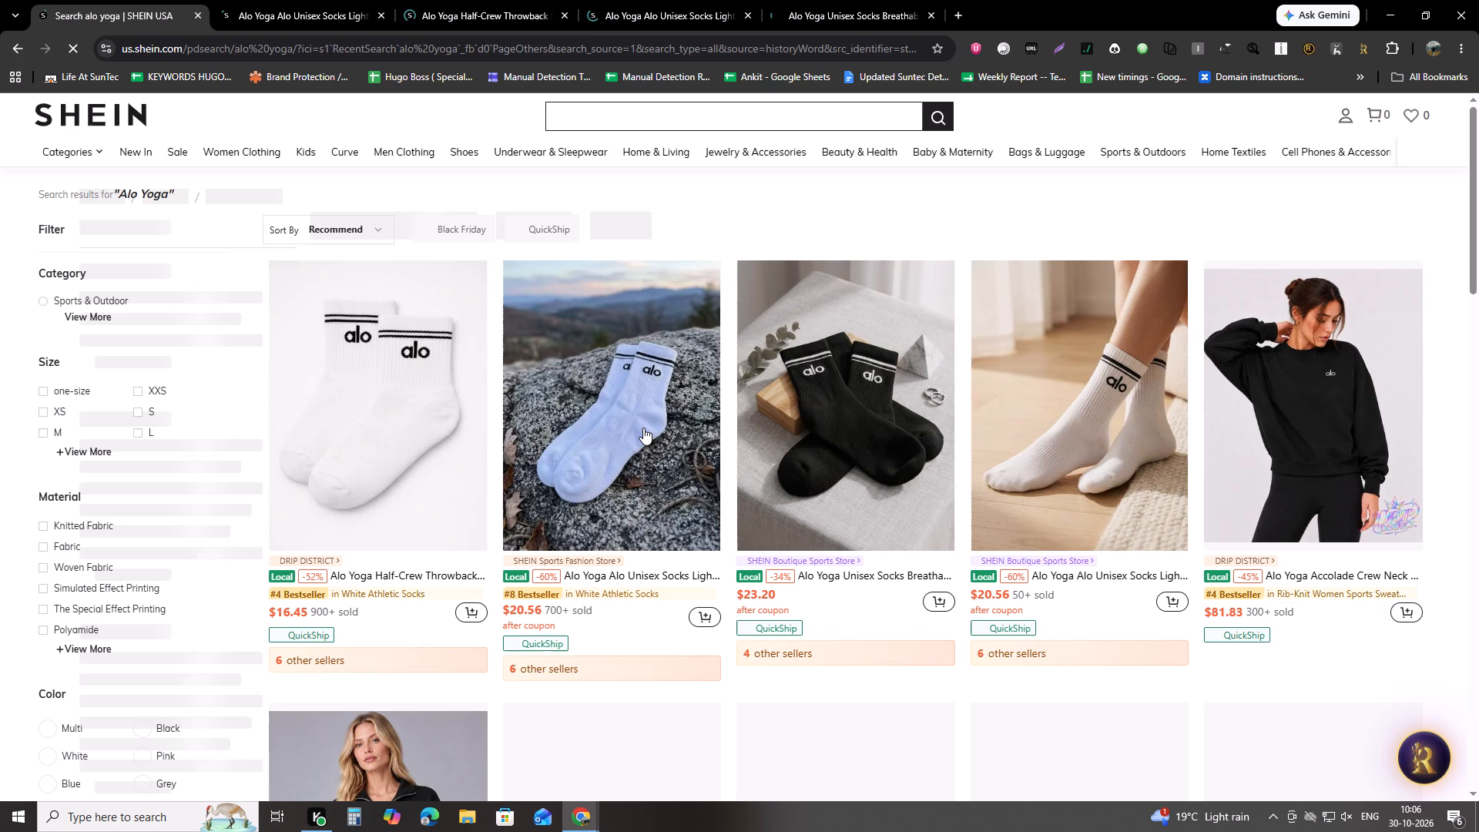
scroll(643, 428, up, 11)
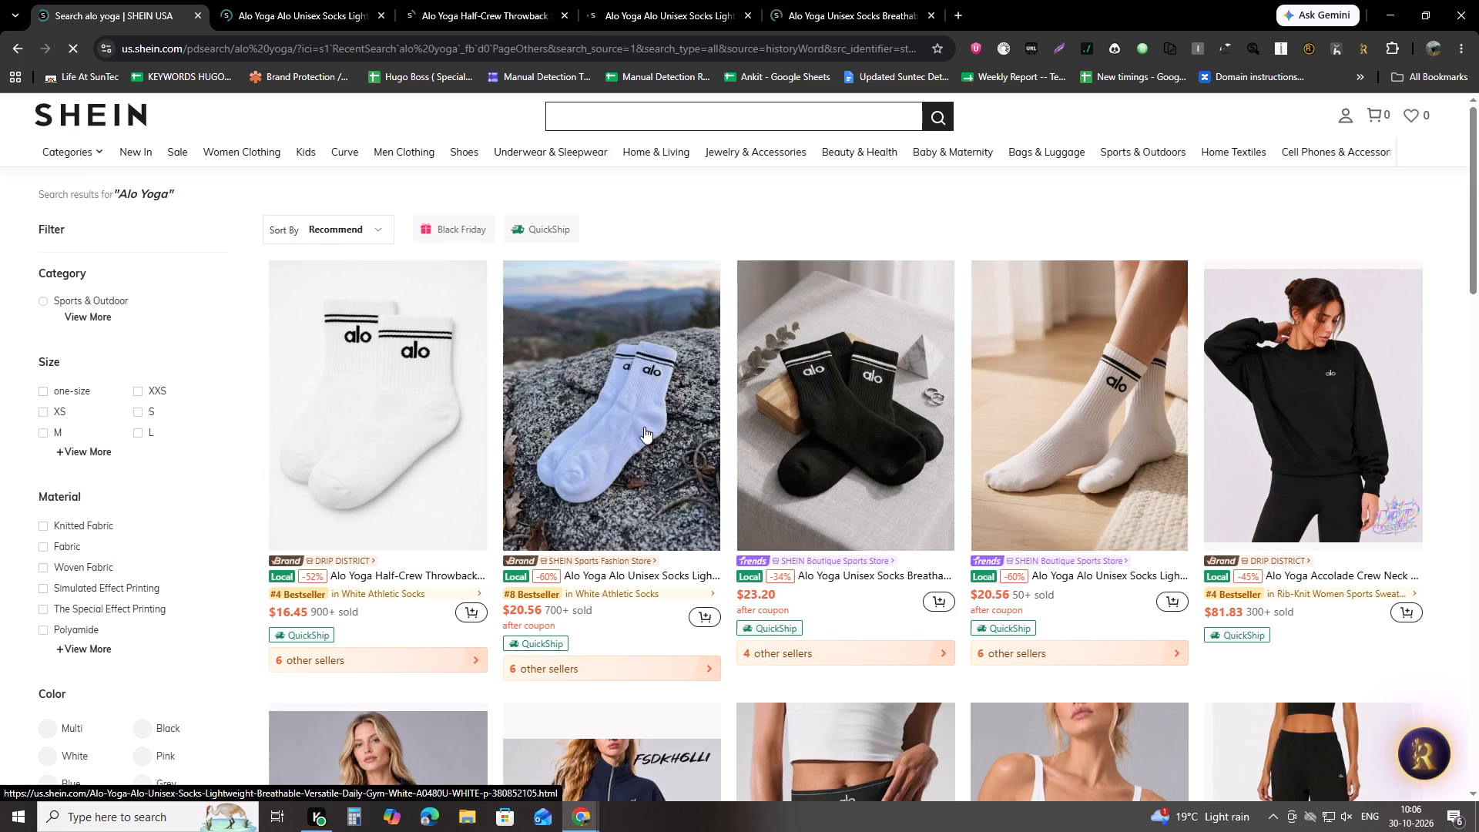
right_click(156, 0)
click(270, 374)
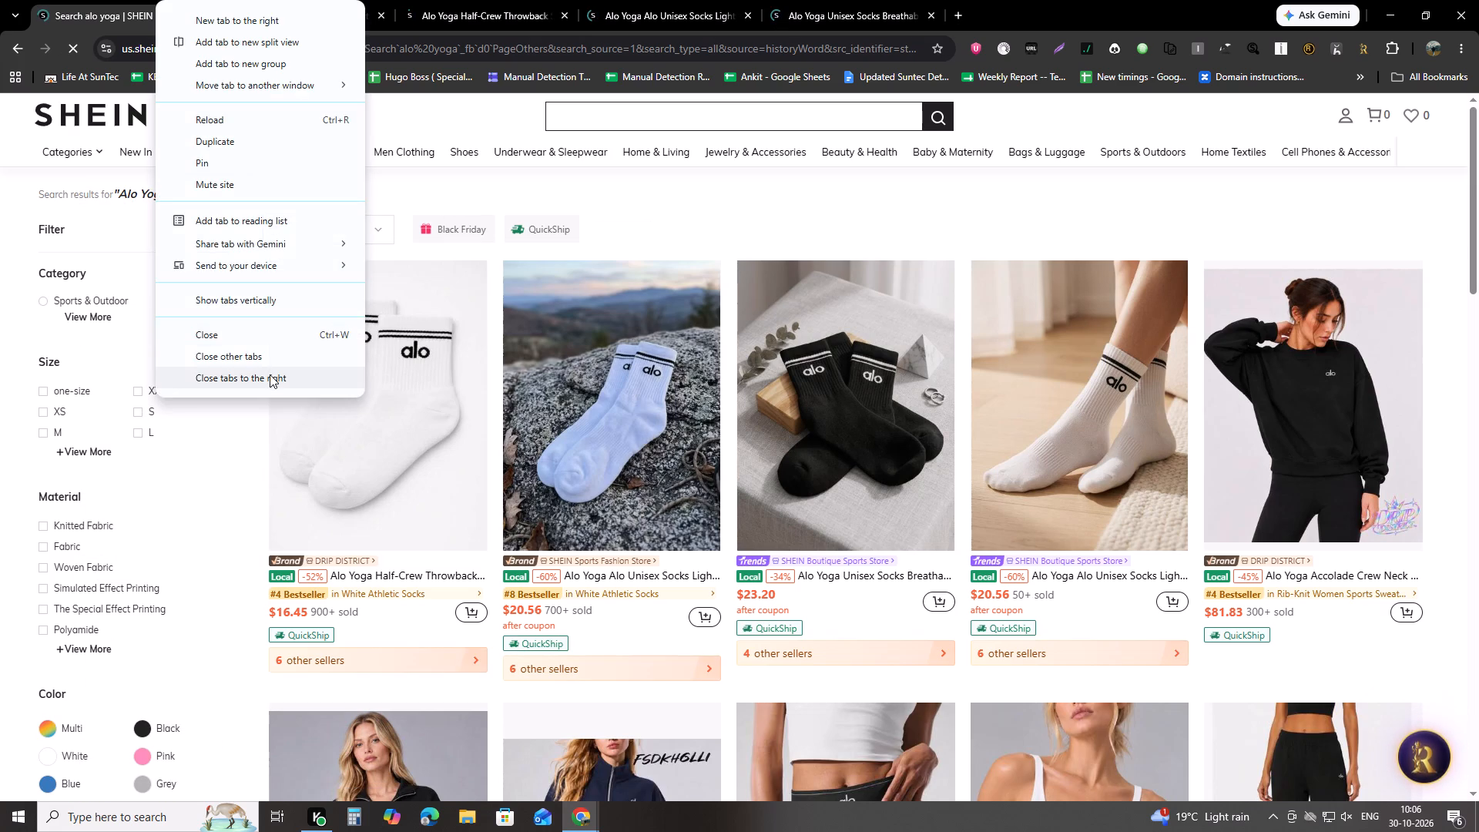
Open the Alo Yoga Half-Crew Throwback Sock listing priced $16.45 in its own tab and view it.
scroll(379, 353, up, 6)
scroll(471, 341, down, 4)
scroll(471, 348, up, 6)
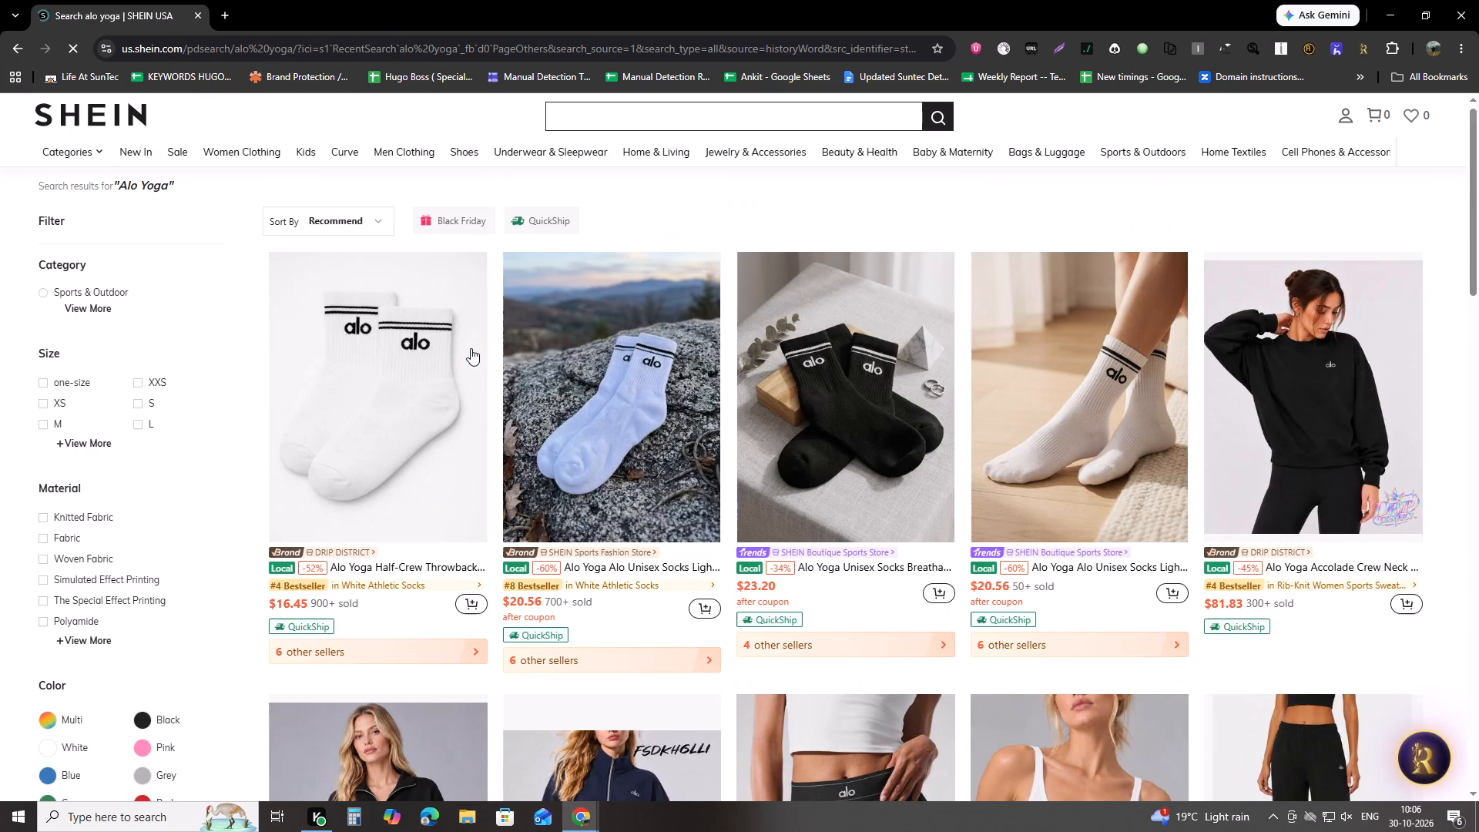
ctrl+click(378, 449)
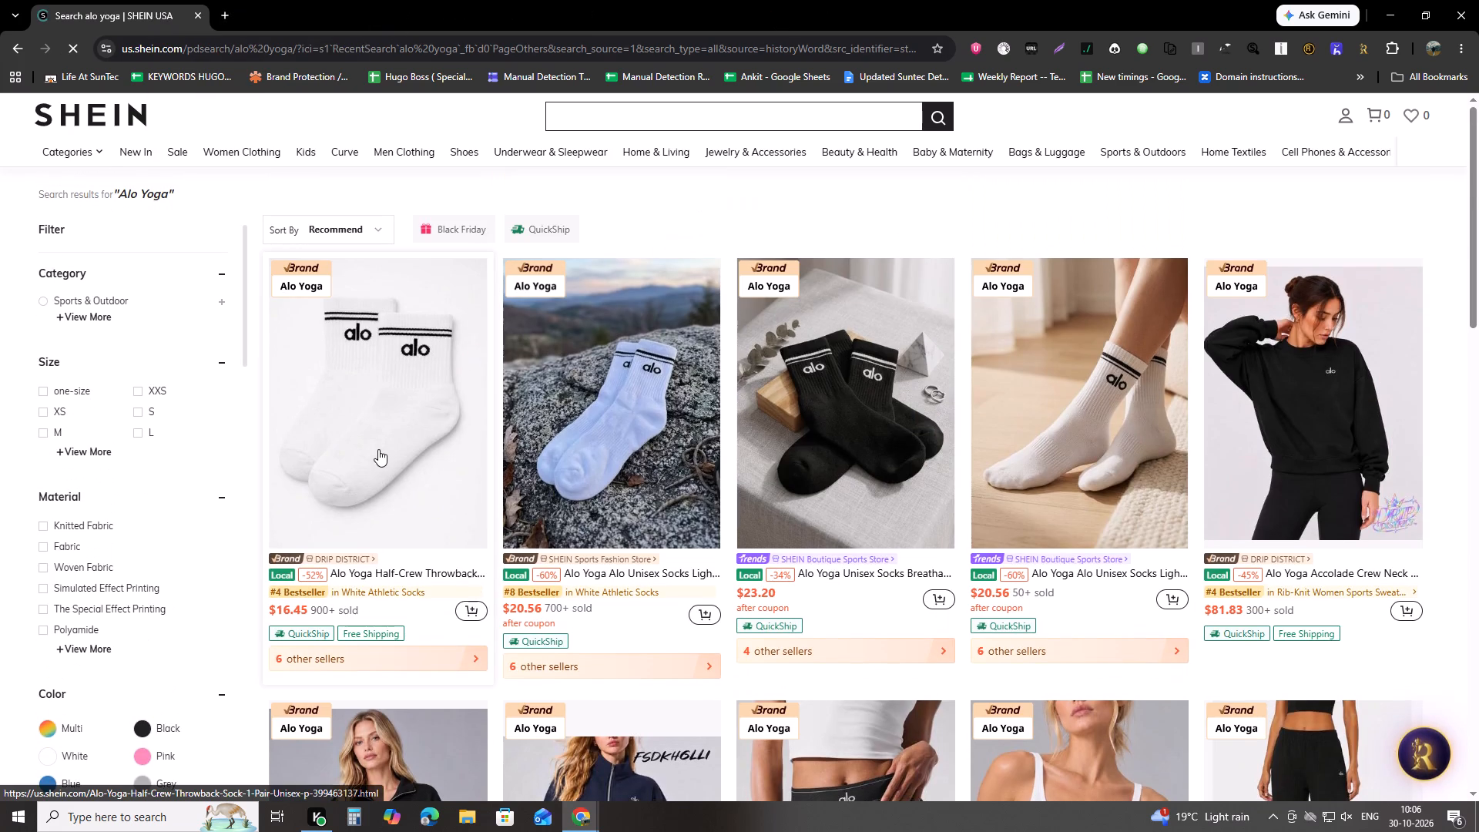
ctrl+click(616, 488)
middle_click(300, 0)
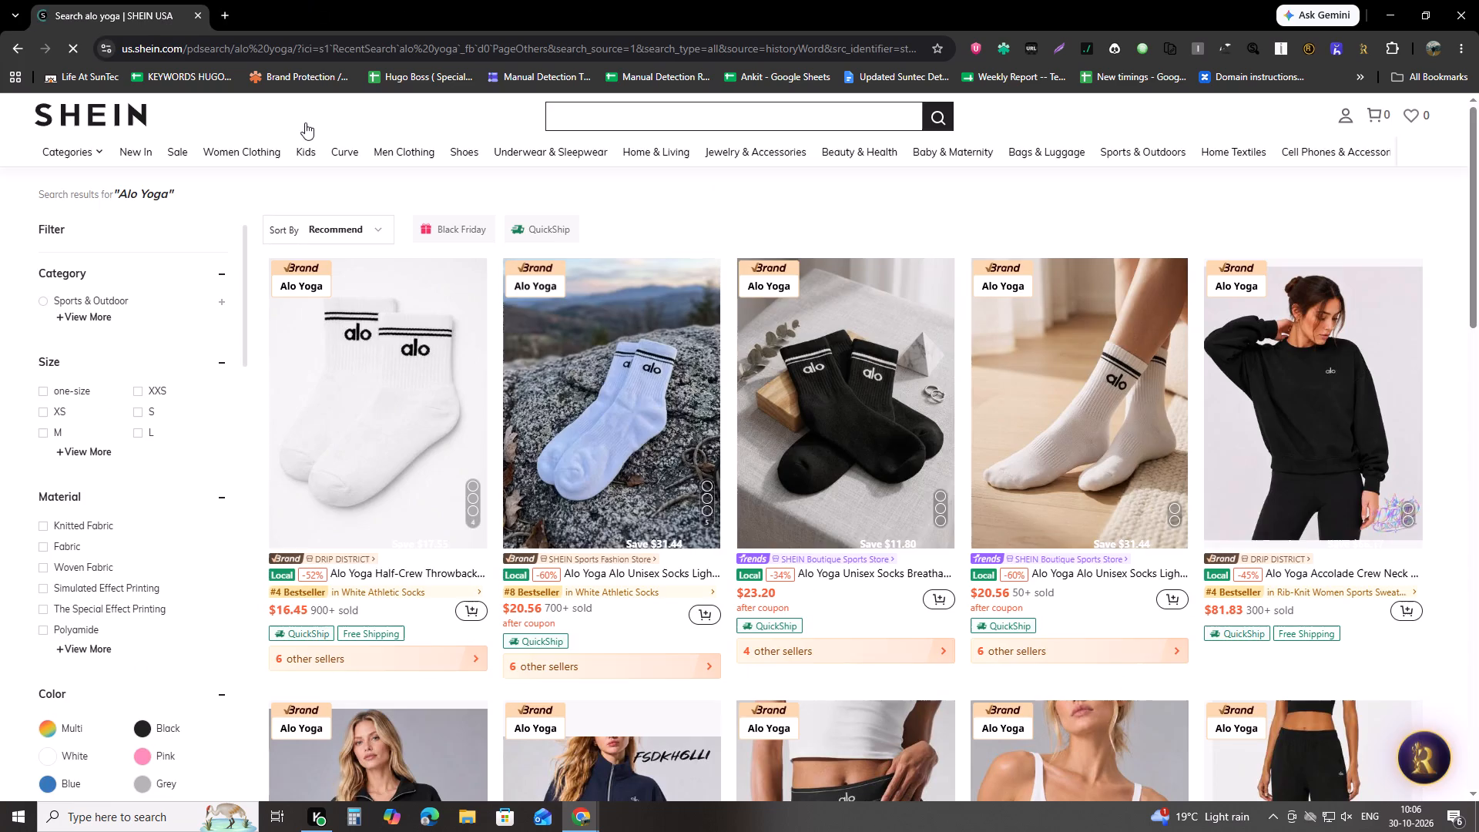
ctrl+click(374, 570)
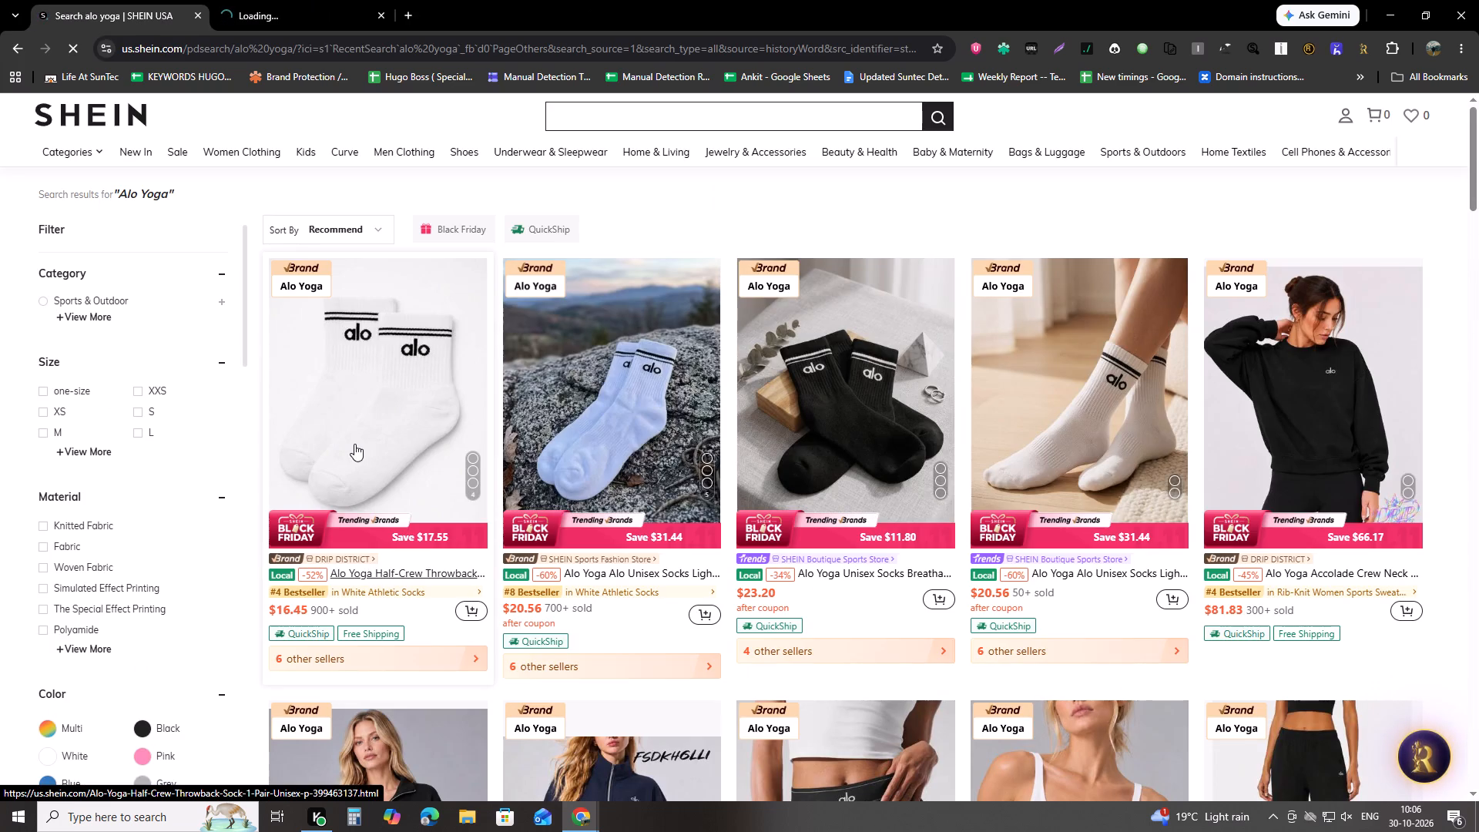
click(324, 0)
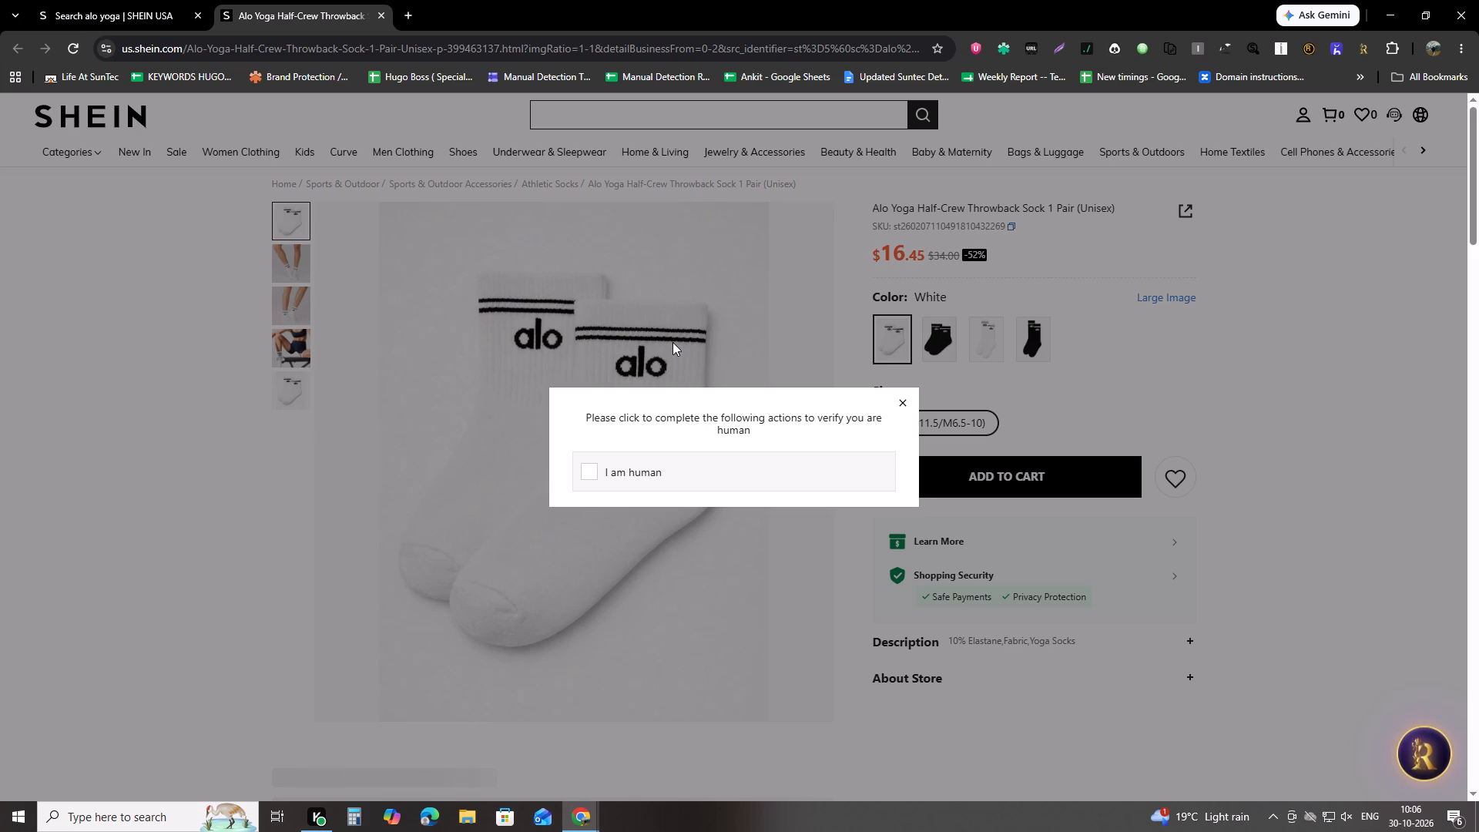
Complete the human verification on the sock listing by selecting the house, chest and rocking horse in order.
click(600, 463)
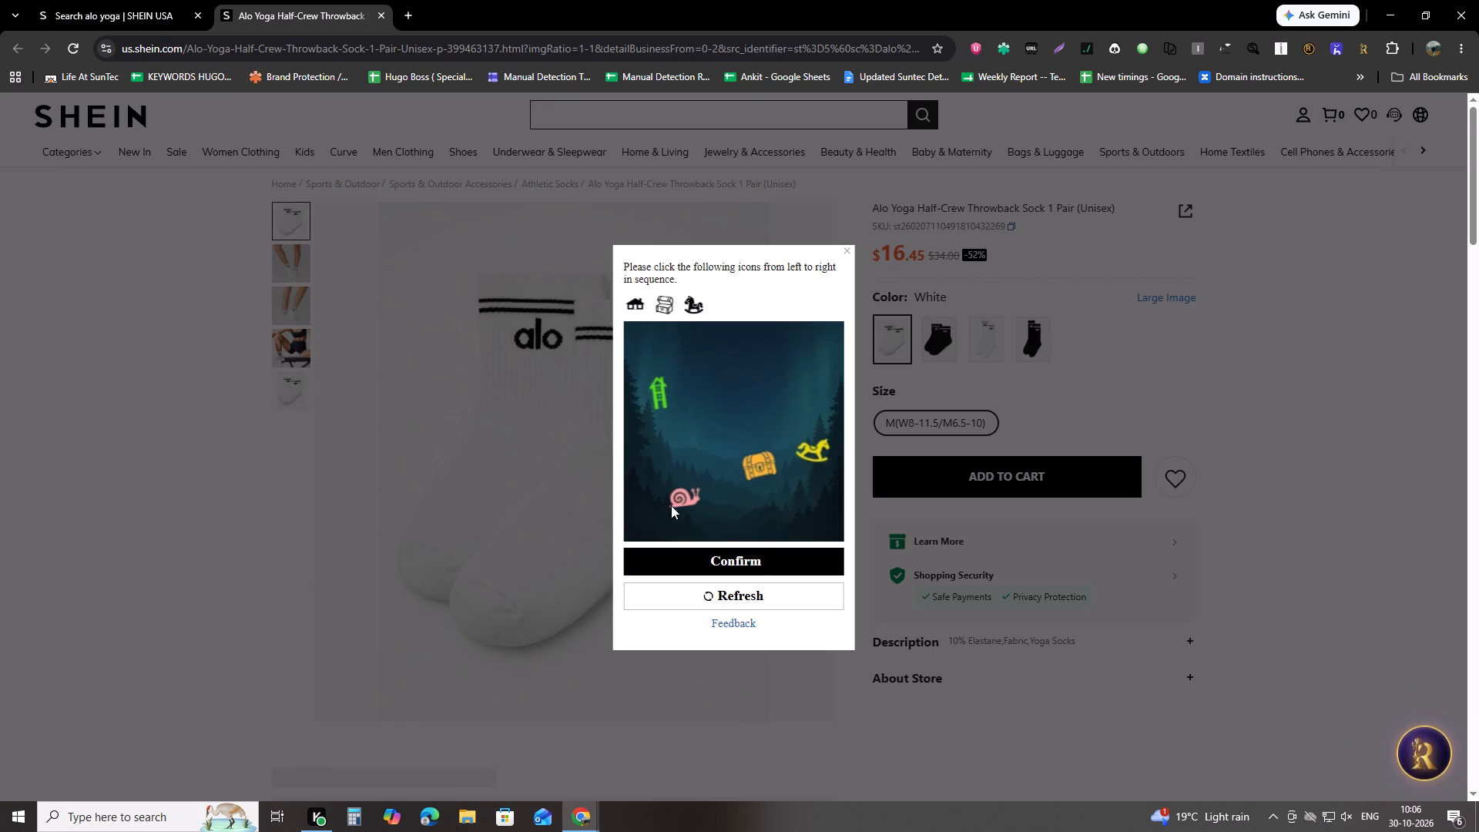
click(654, 385)
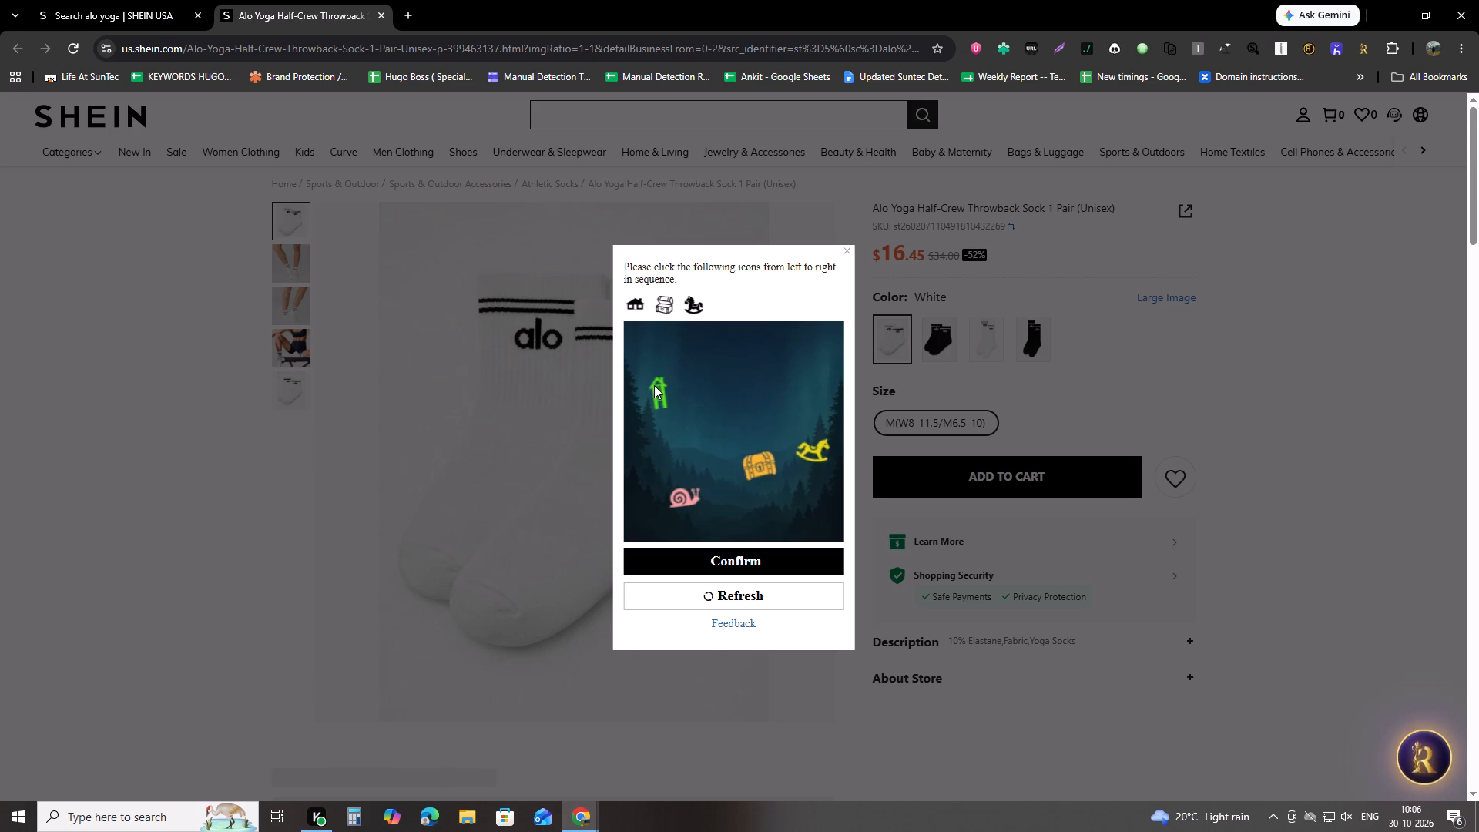
click(759, 461)
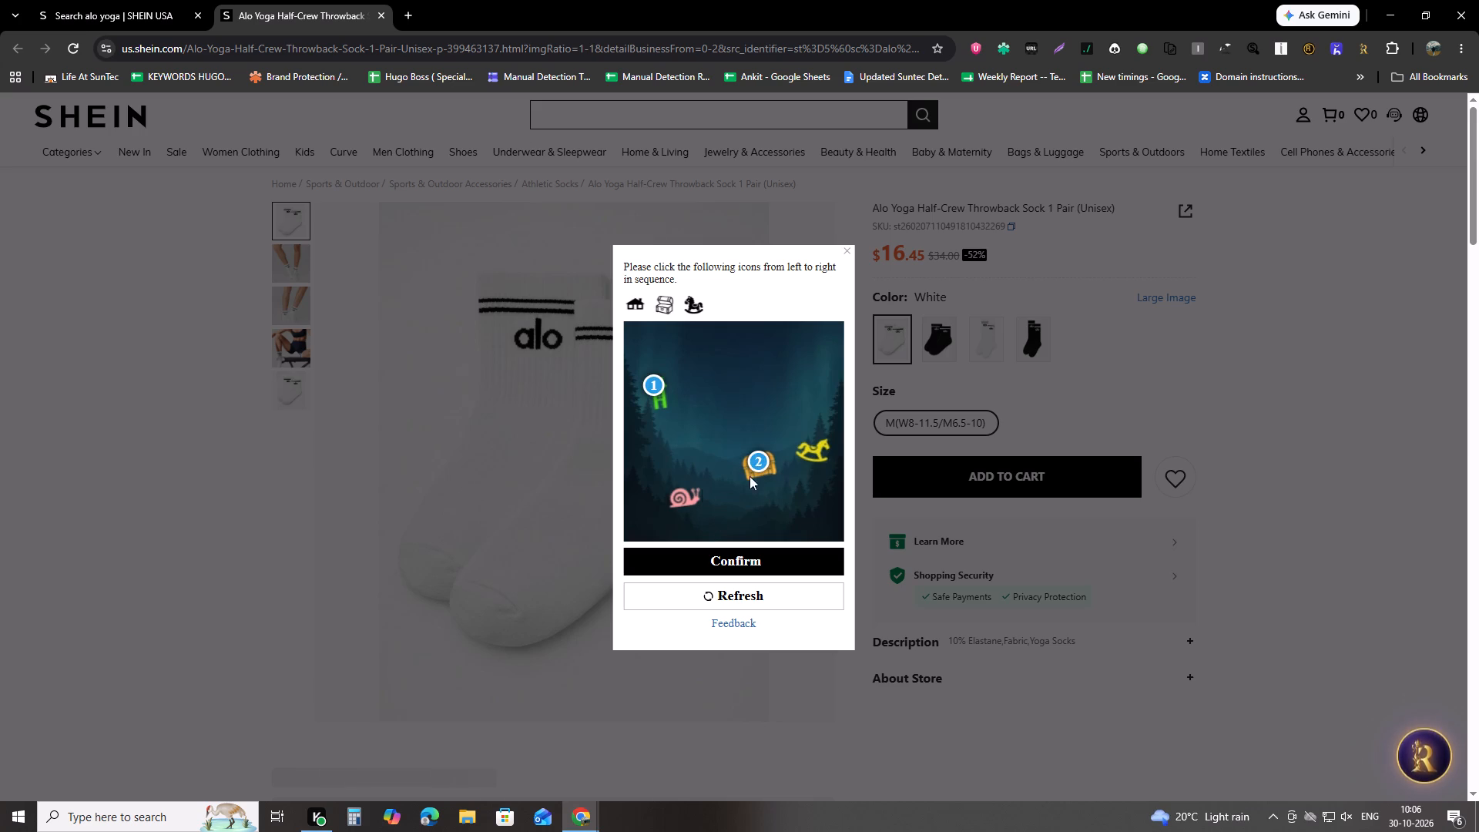
click(820, 445)
click(742, 554)
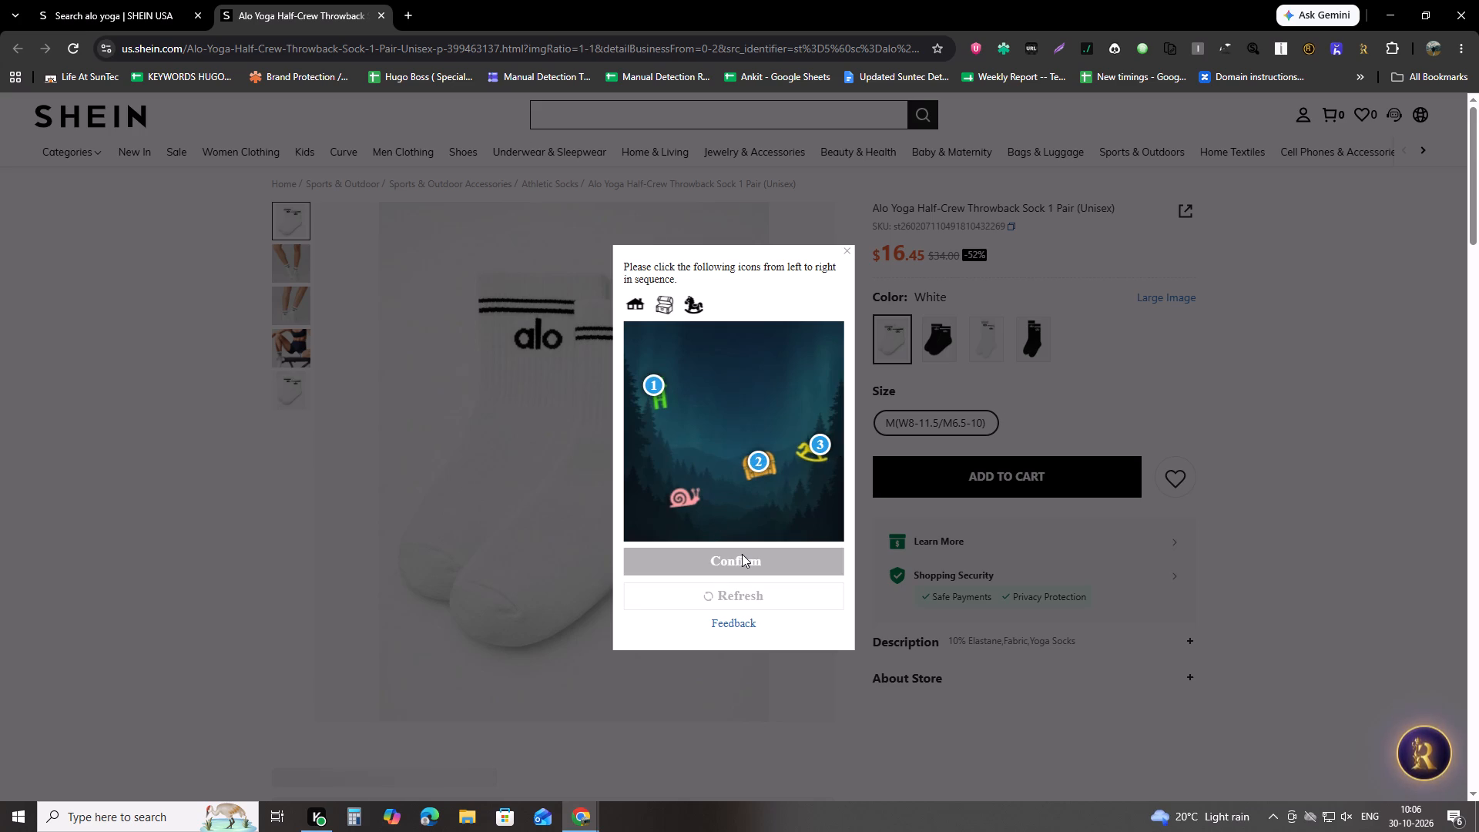
Return to the alo yoga search results and complete their human verification by selecting the balloon, robot and submarine in order.
click(159, 0)
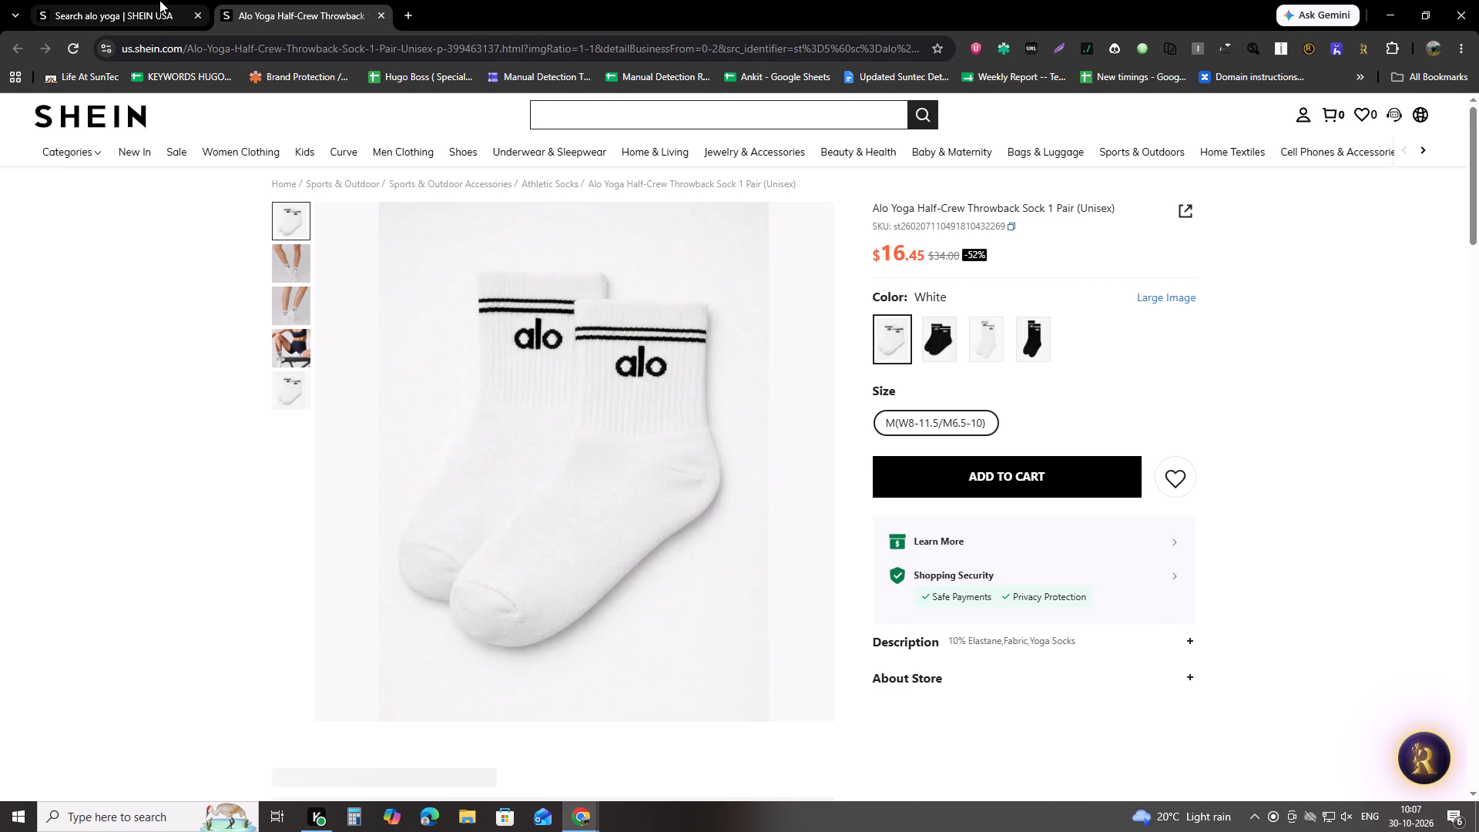
ctrl+click(588, 420)
click(589, 461)
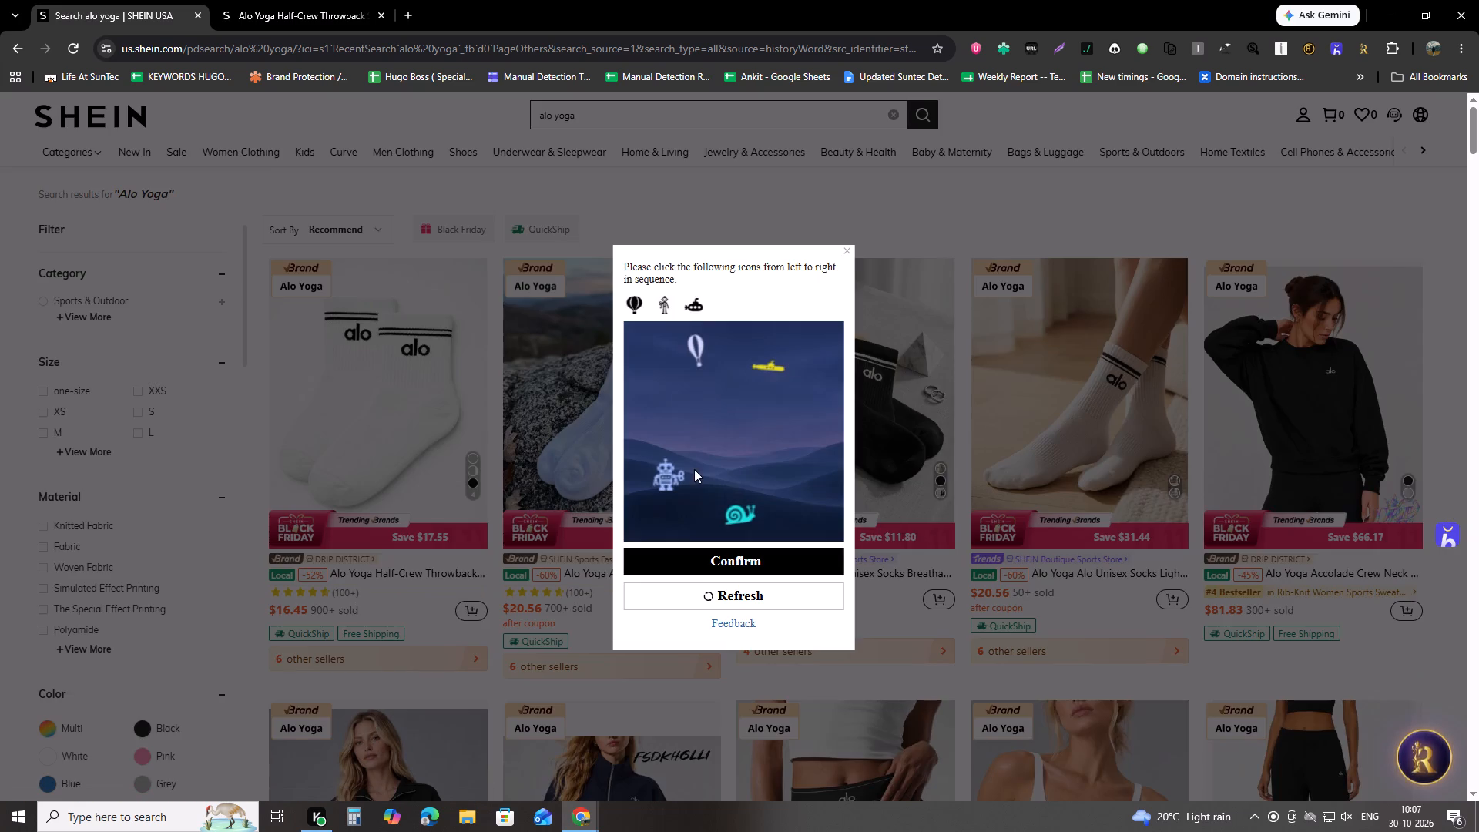
click(696, 344)
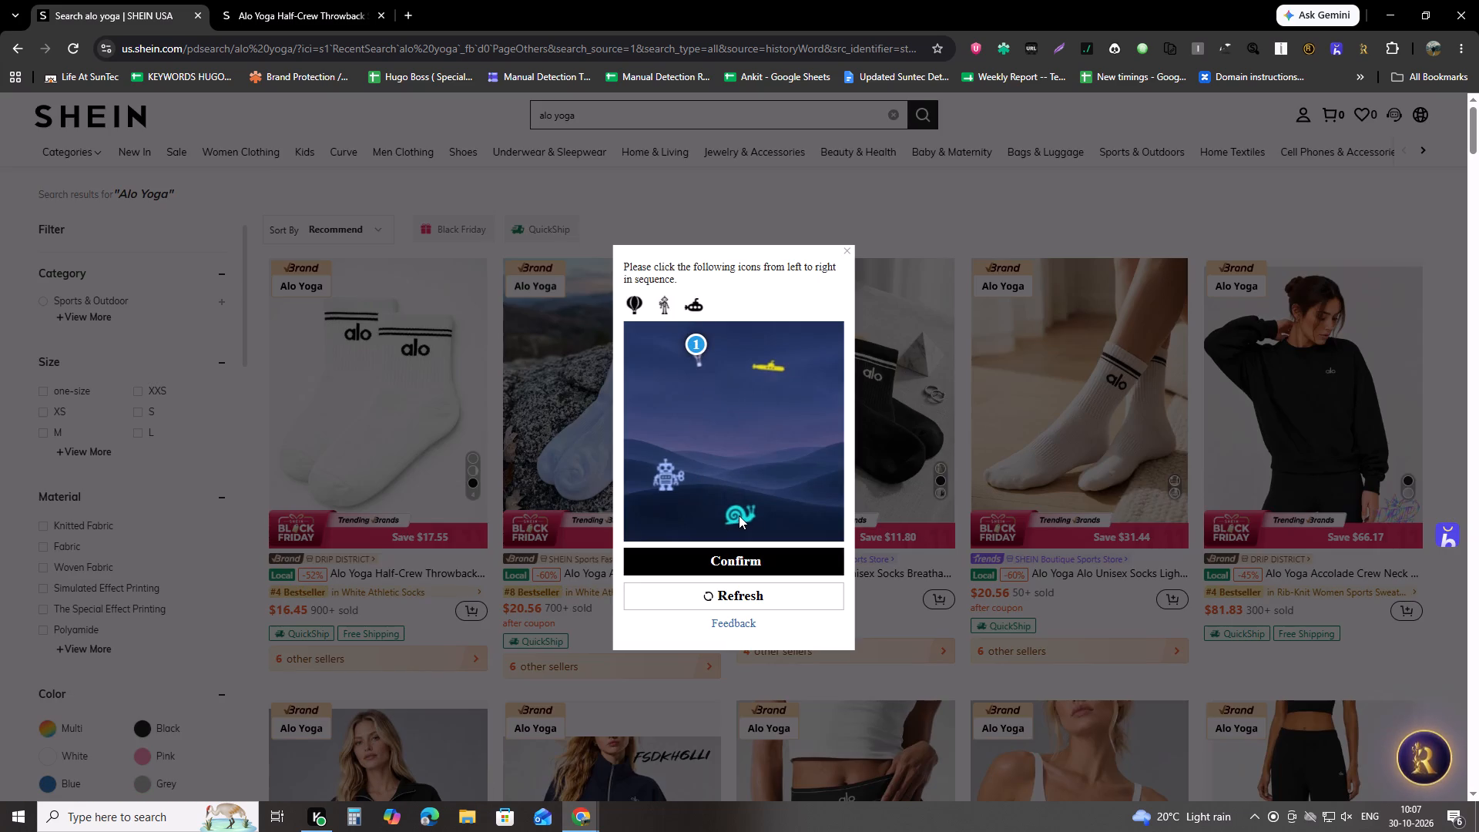
click(666, 476)
click(760, 364)
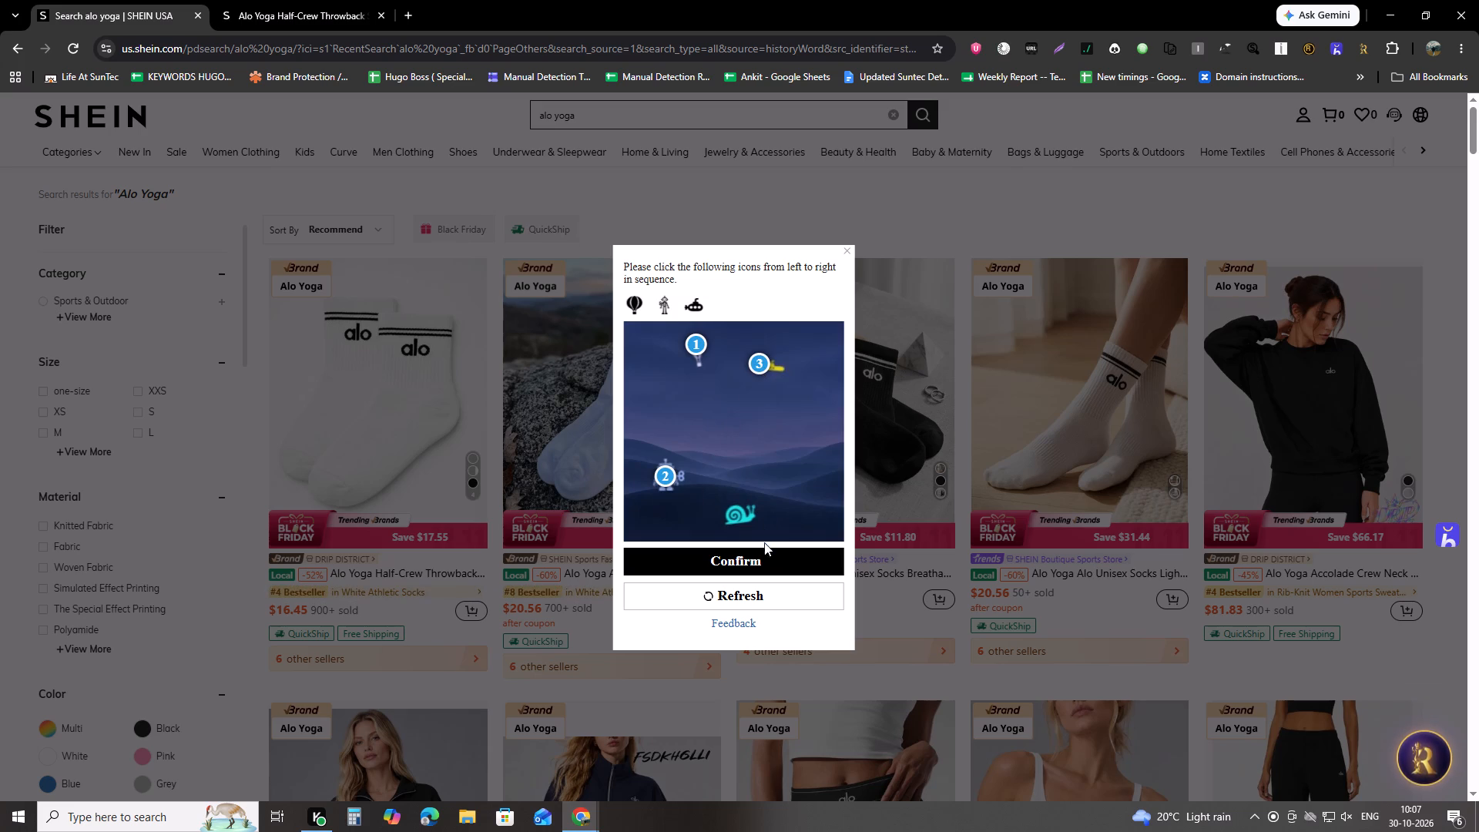
click(764, 556)
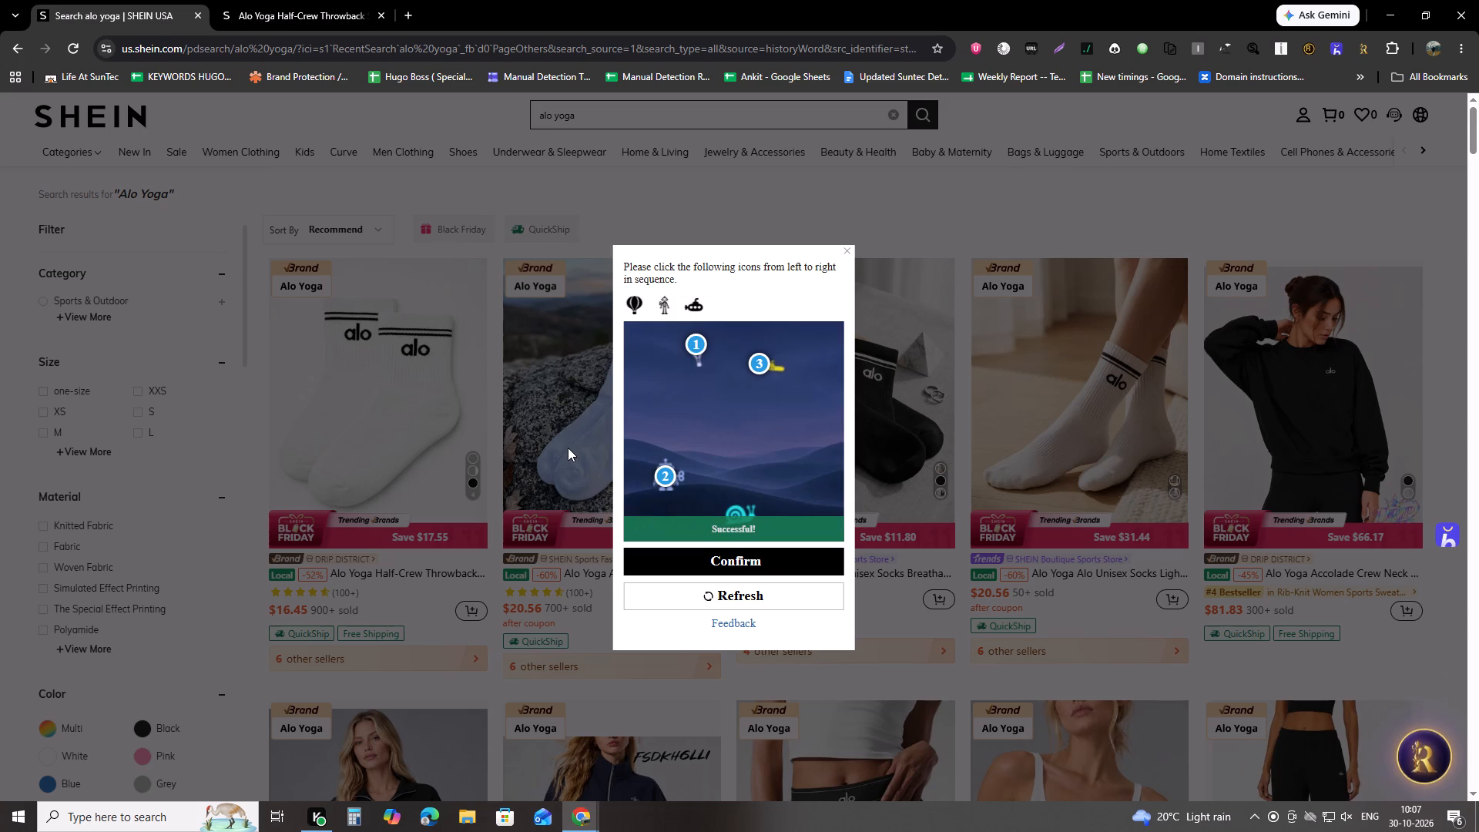
Open the other three sock listings in the first results row, priced $20.56, $23.20 and $20.56, in separate tabs.
ctrl+click(597, 570)
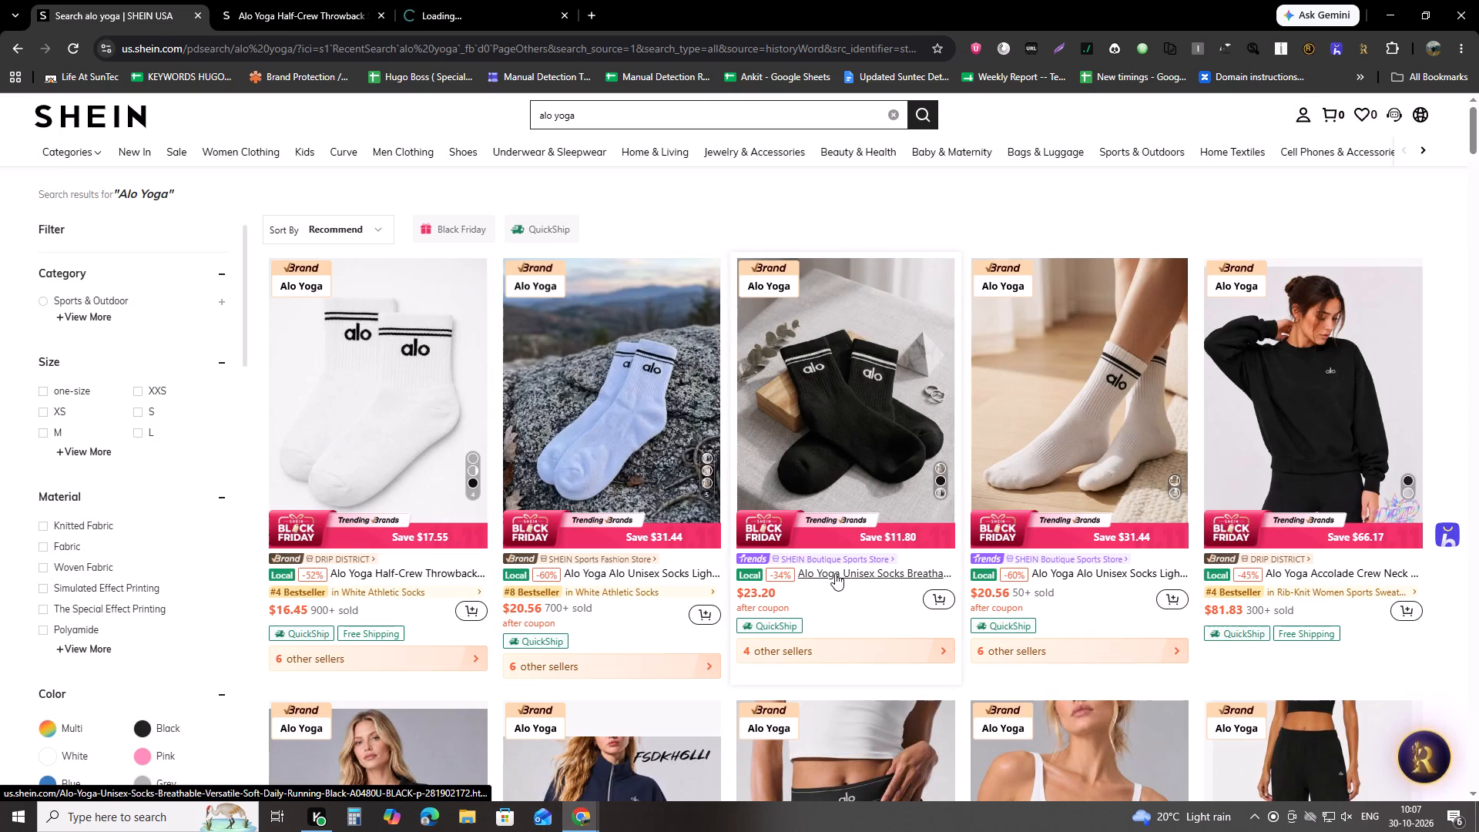
ctrl+click(835, 573)
ctrl+click(1083, 570)
Open the $21.68 Alo Unisex Socks and $31.50 3 Pairs White Unisex listings in separate tabs, returning to the search results.
scroll(921, 548, down, 11)
scroll(472, 489, up, 3)
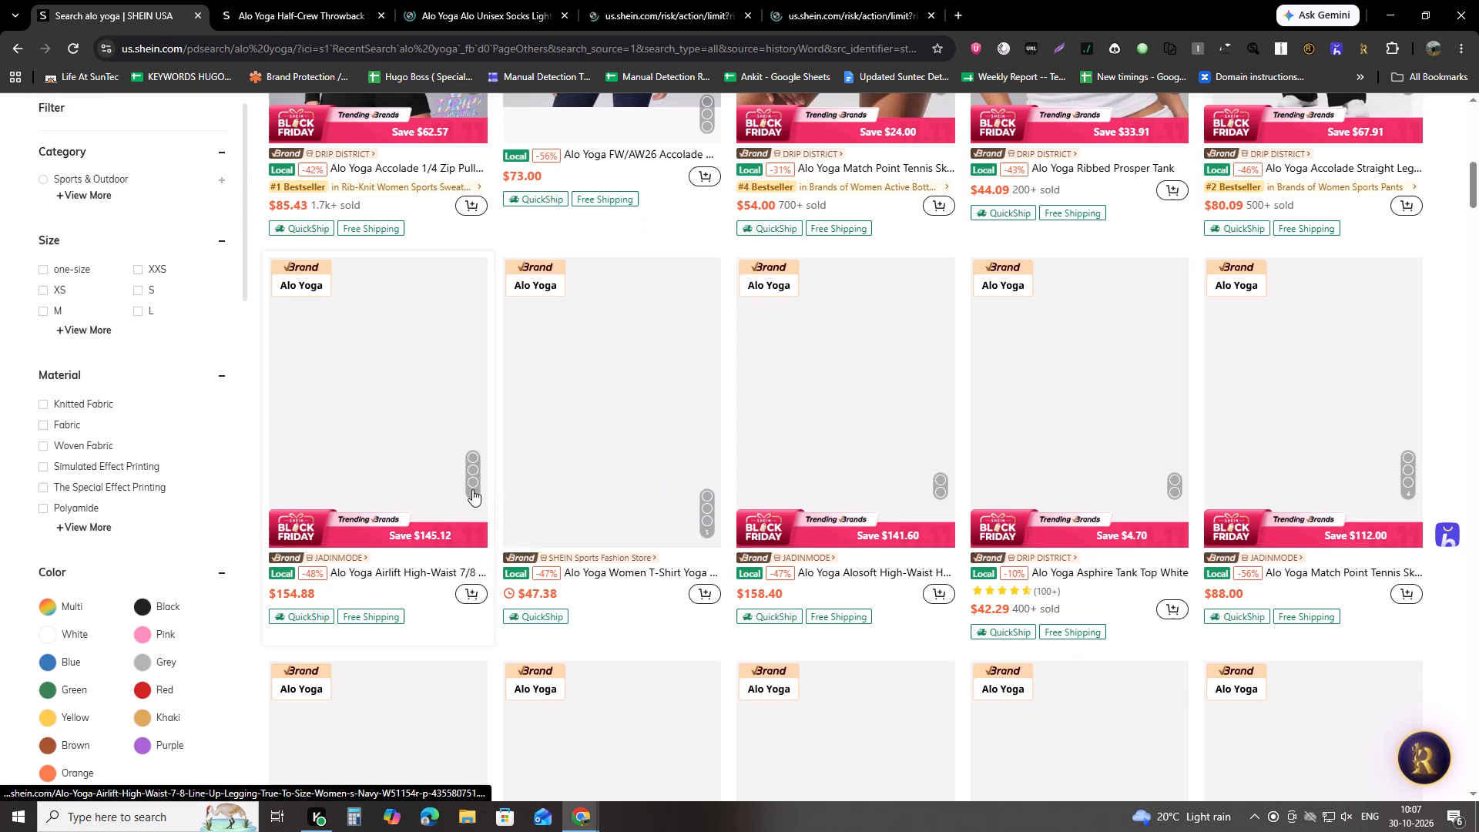
scroll(472, 489, up, 7)
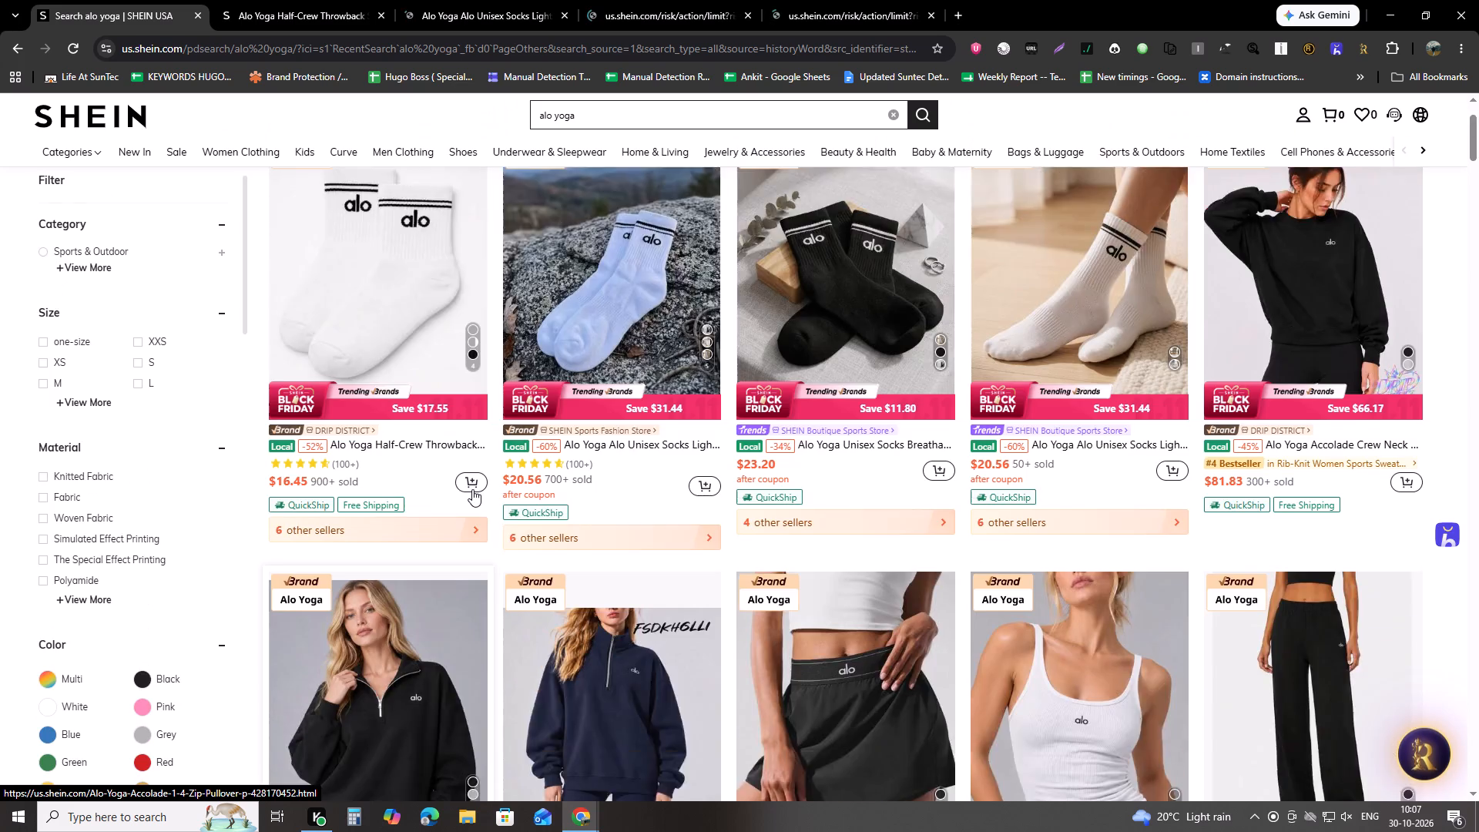
scroll(472, 489, down, 15)
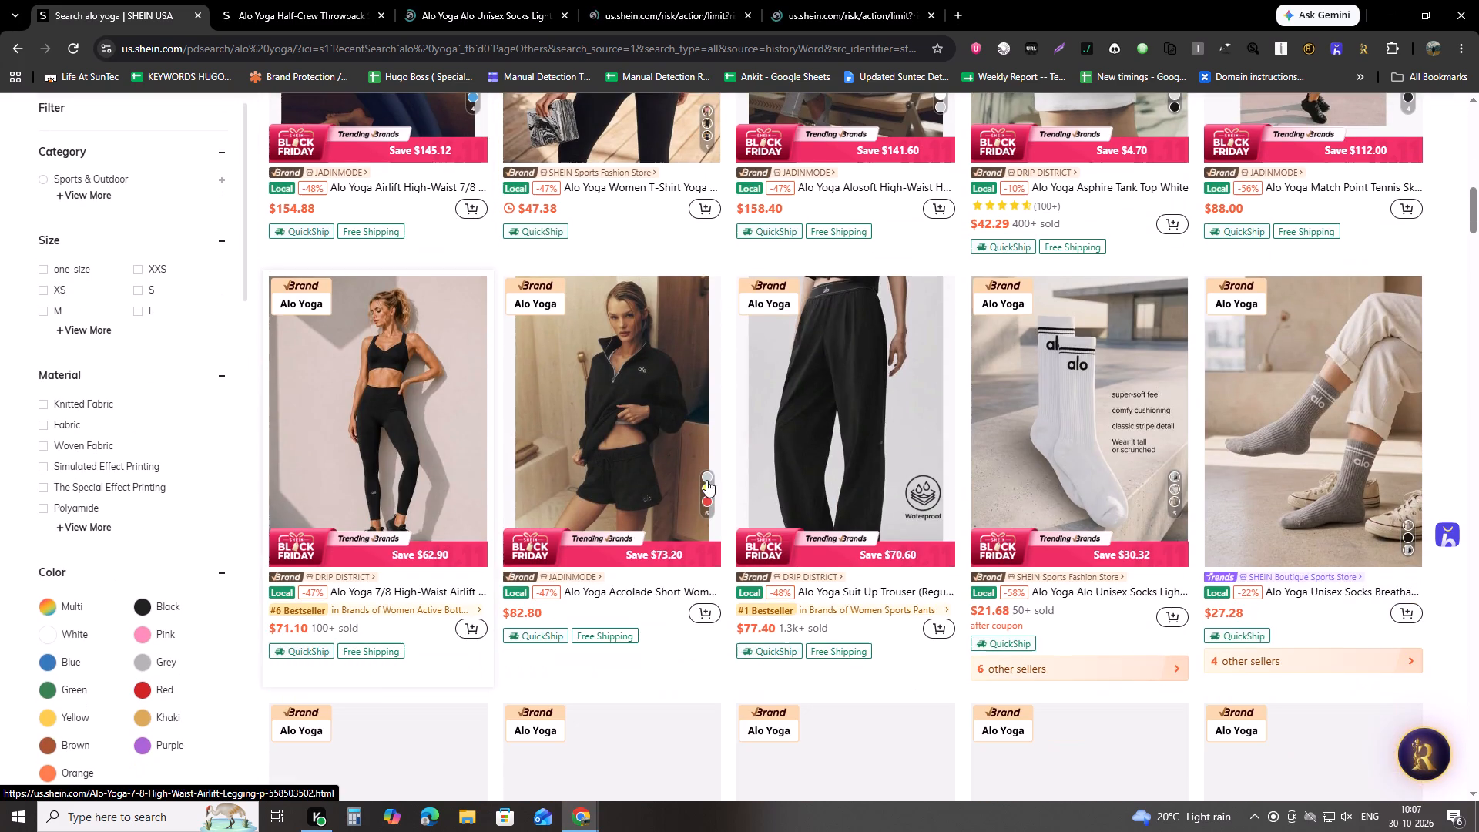
ctrl+click(1111, 587)
scroll(784, 559, down, 4)
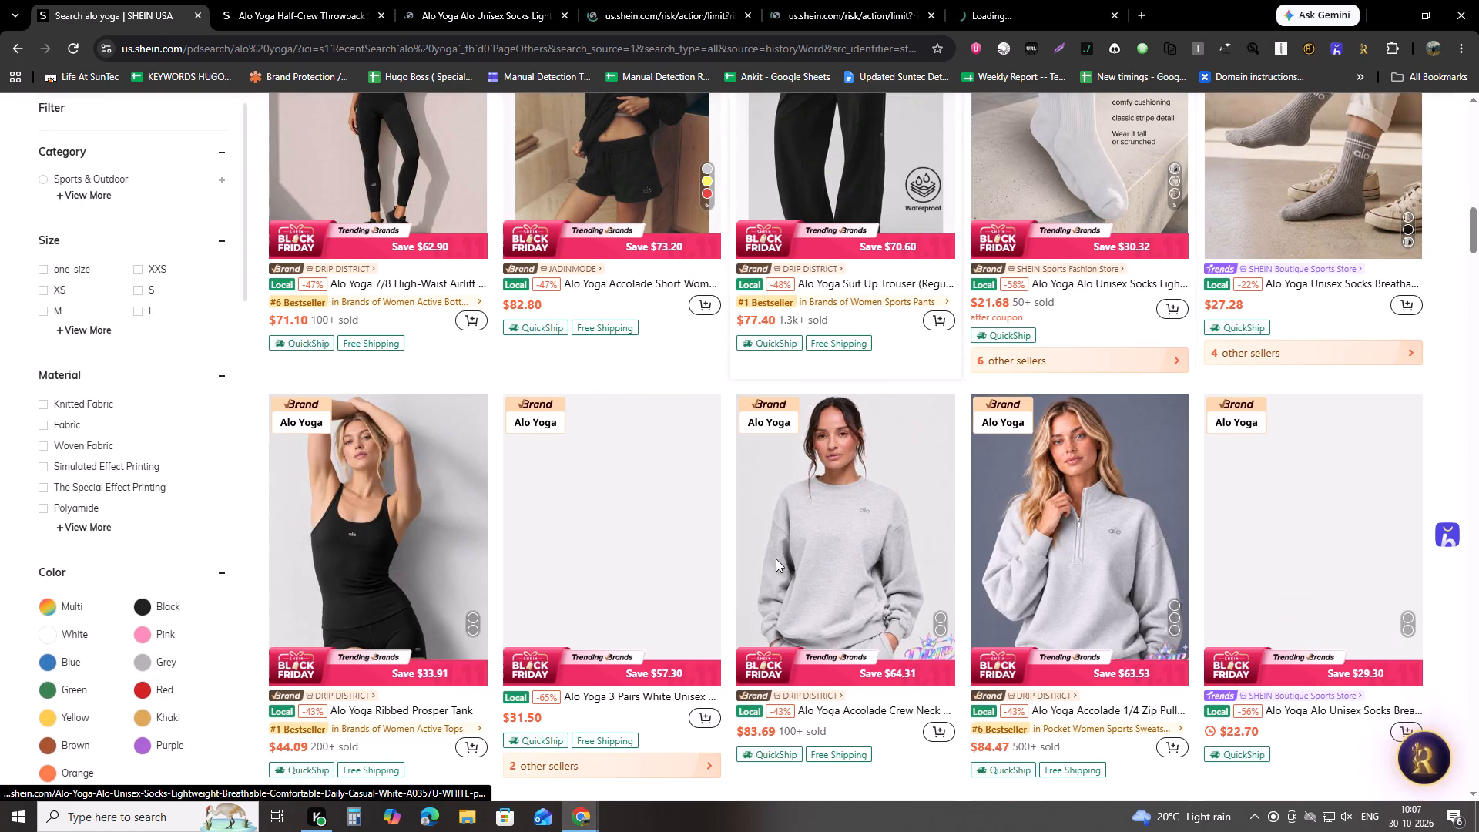
scroll(525, 529, down, 3)
ctrl+click(639, 468)
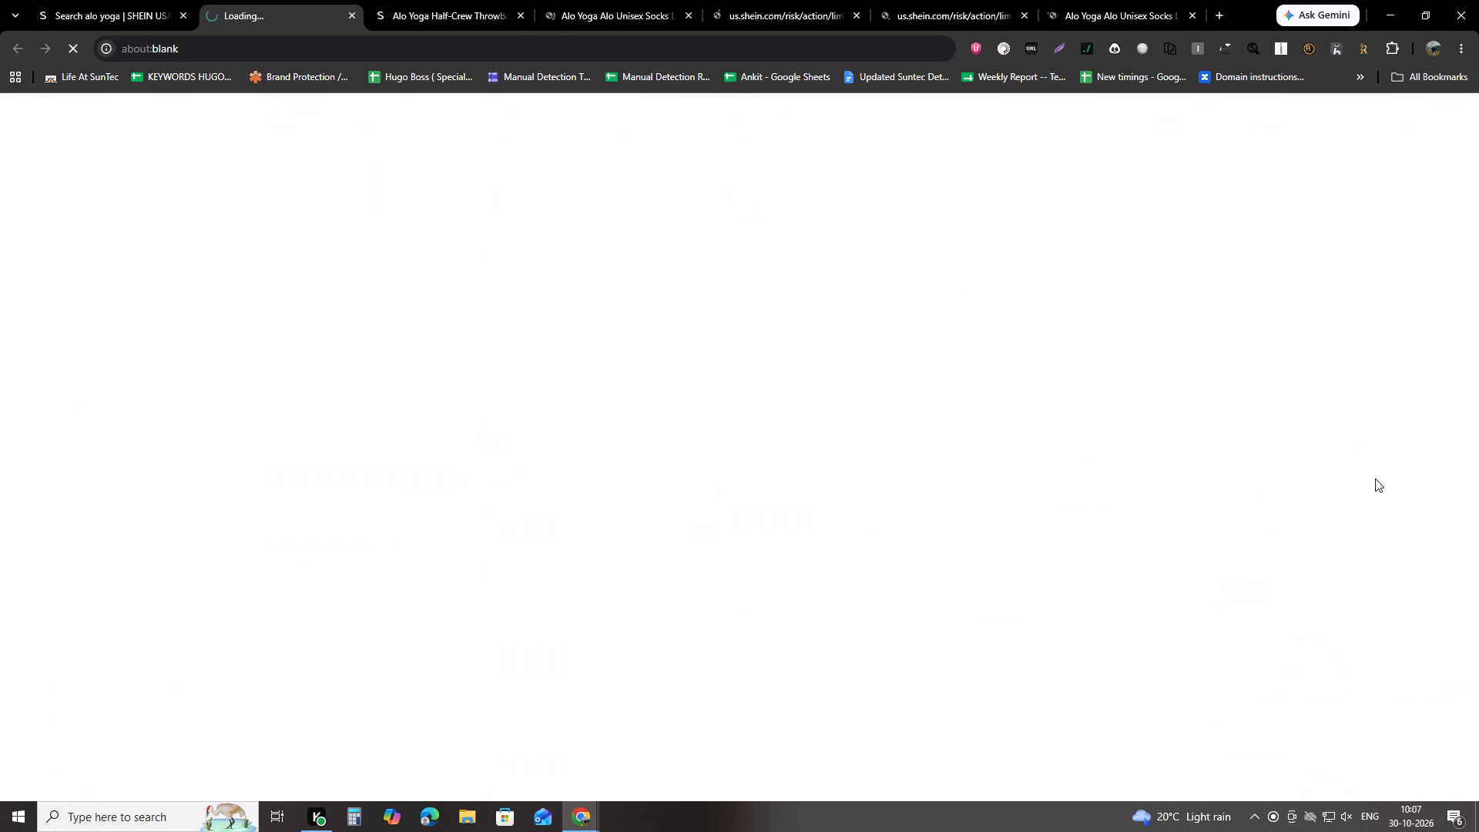
click(105, 0)
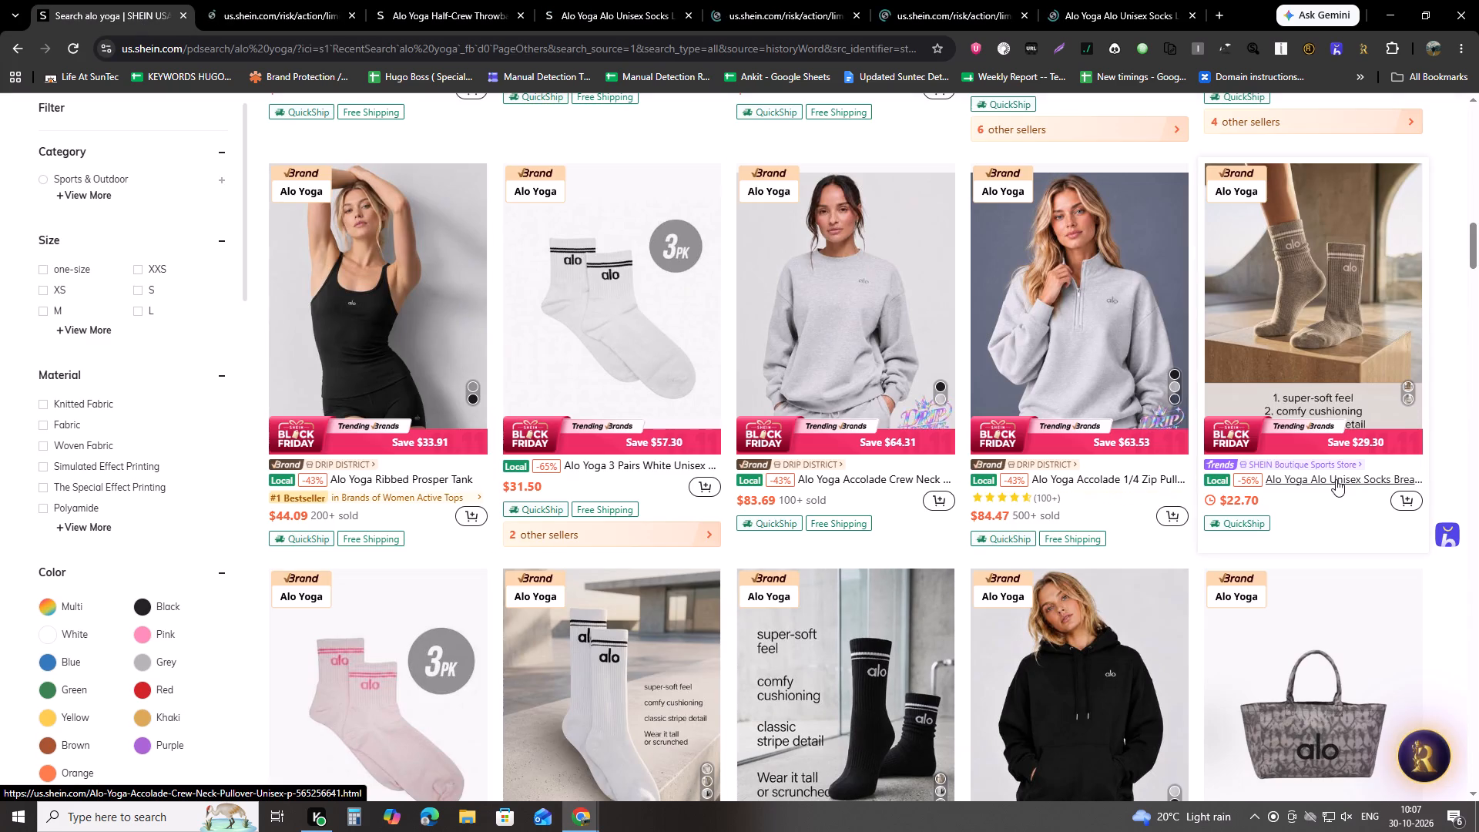
Open the $22.70 grey socks, 3 Pairs Pink socks, $27.28 white socks and $24.95 black socks listings in separate tabs.
ctrl+click(1336, 479)
scroll(696, 455, down, 4)
ctrl+click(405, 557)
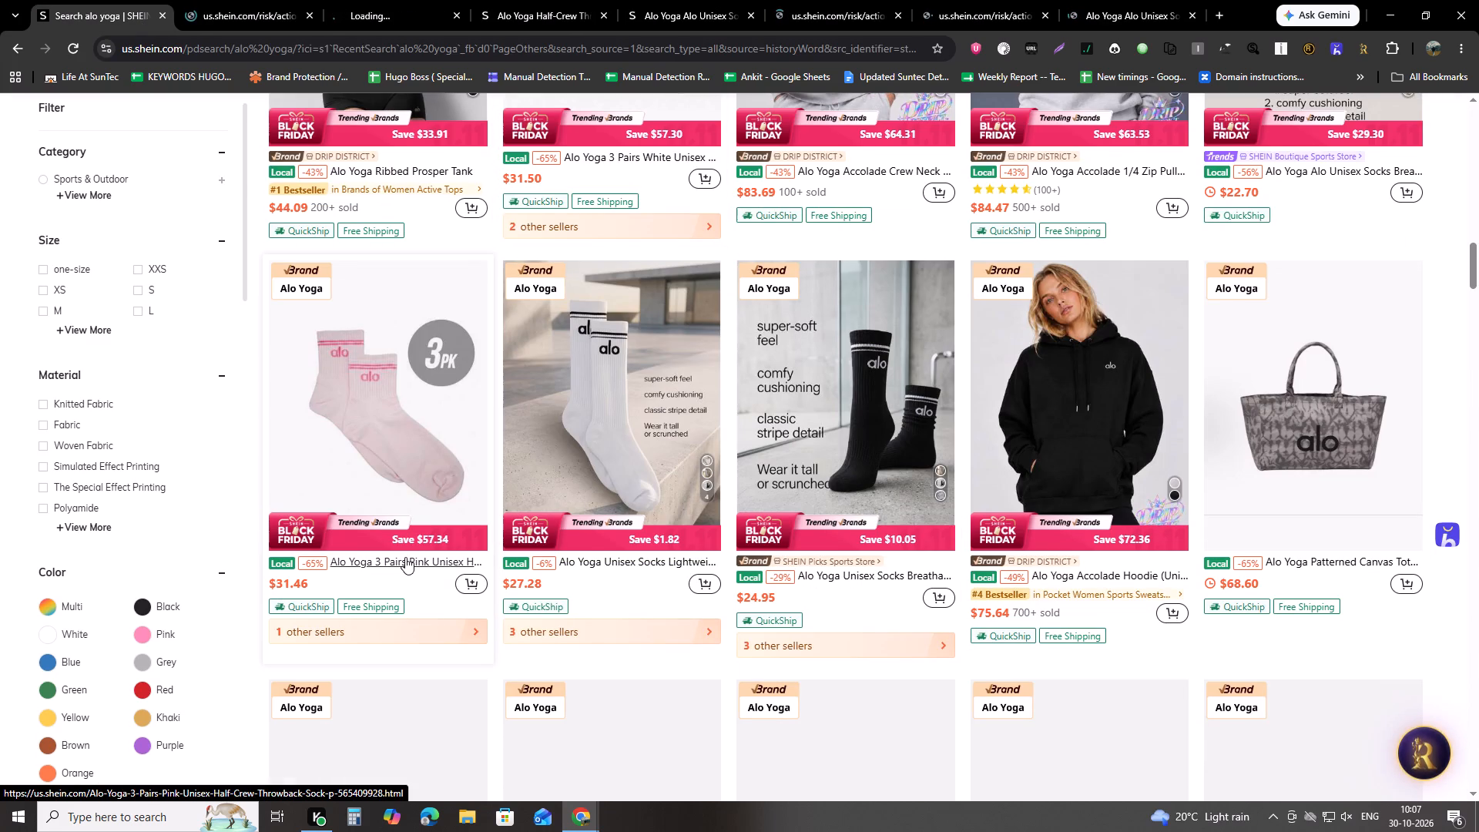
ctrl+click(628, 565)
ctrl+click(890, 573)
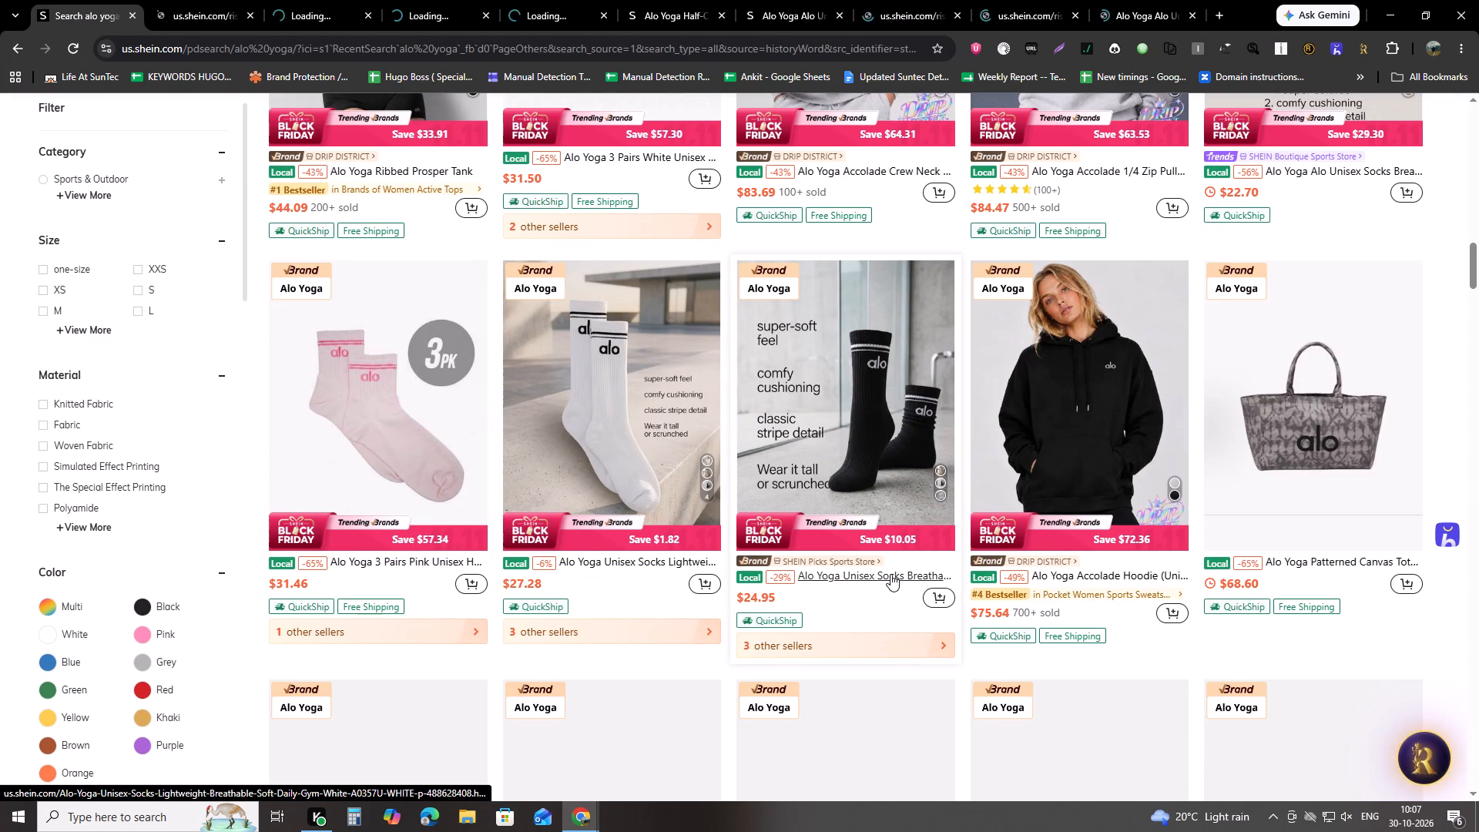
Open the $24.95 grey Unisex Socks, 3-pack grey Half-Crew Throwback and $14.95 Unisex Half-Crew listings in separate tabs.
scroll(988, 521, down, 6)
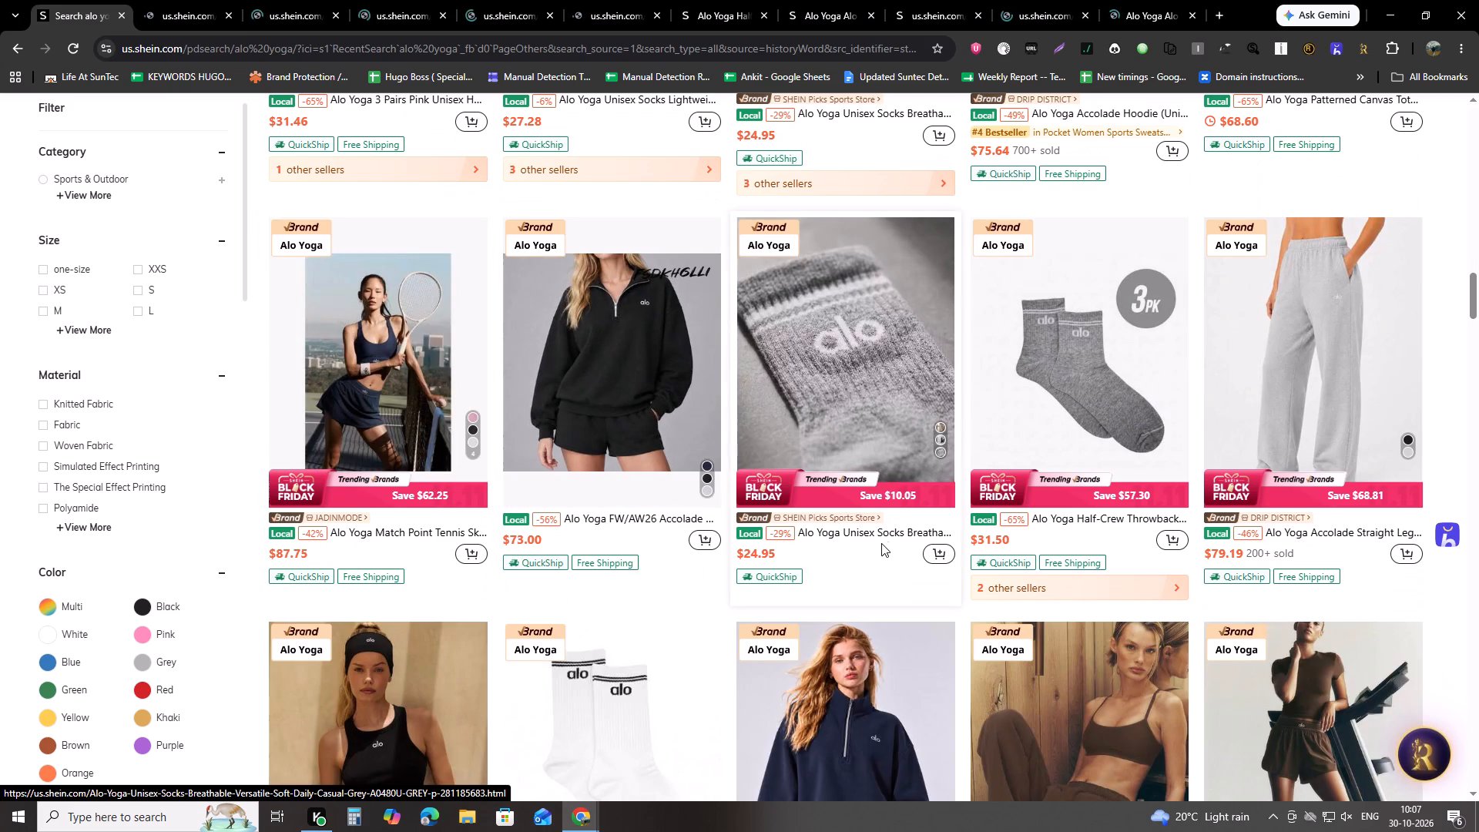
ctrl+click(881, 535)
ctrl+click(1113, 520)
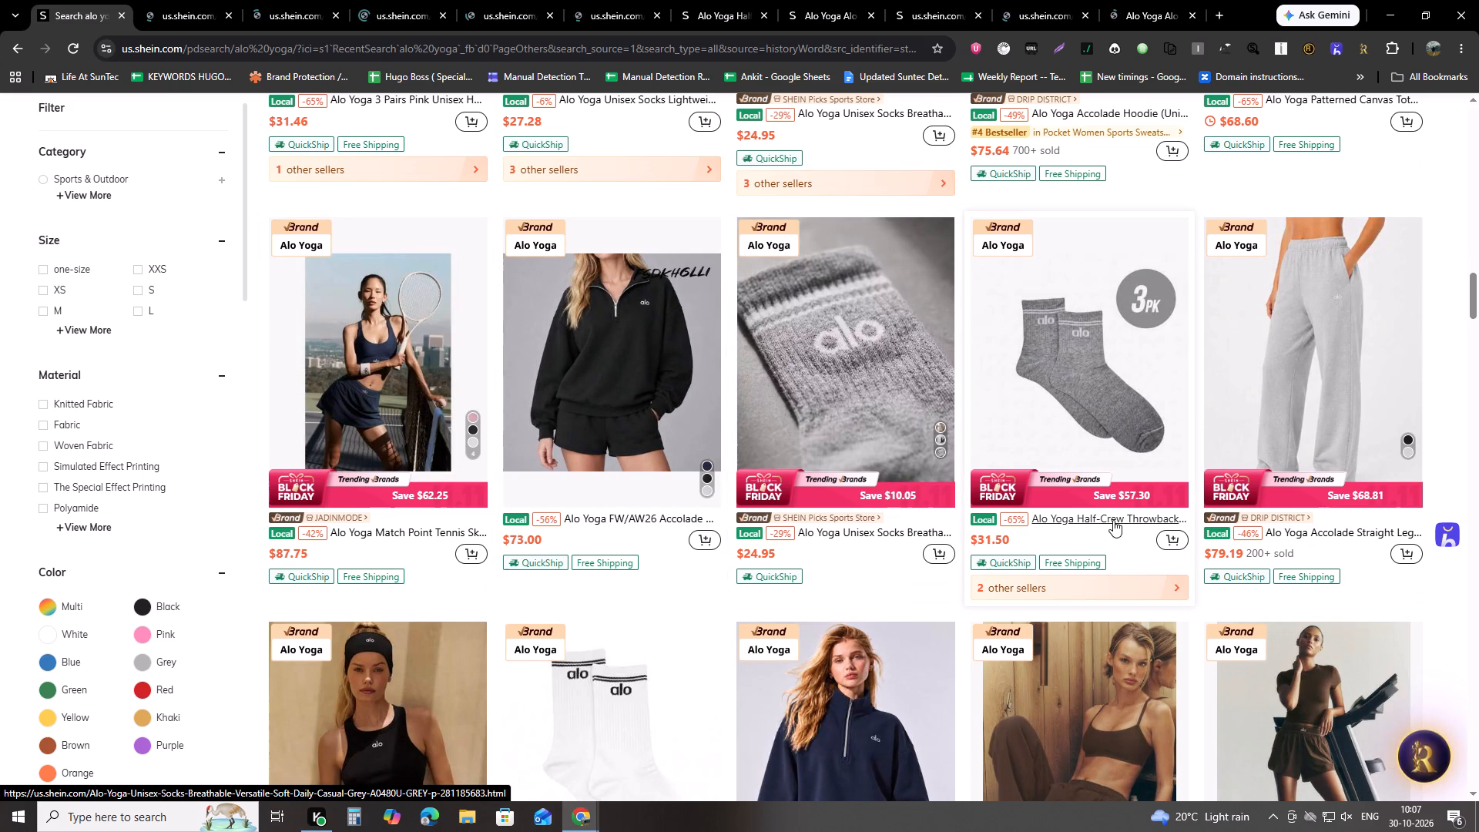
scroll(1117, 520, down, 4)
ctrl+click(683, 615)
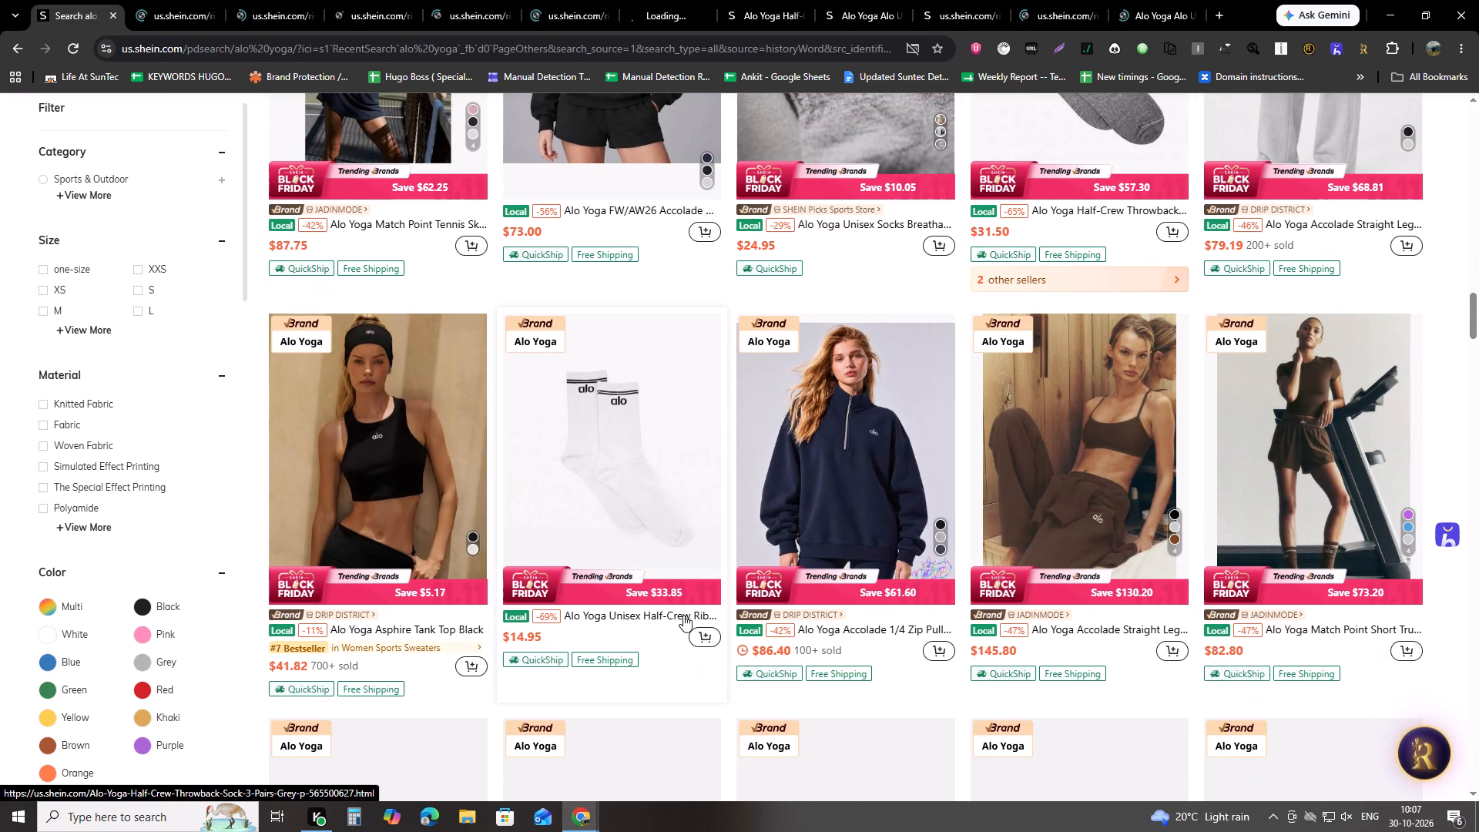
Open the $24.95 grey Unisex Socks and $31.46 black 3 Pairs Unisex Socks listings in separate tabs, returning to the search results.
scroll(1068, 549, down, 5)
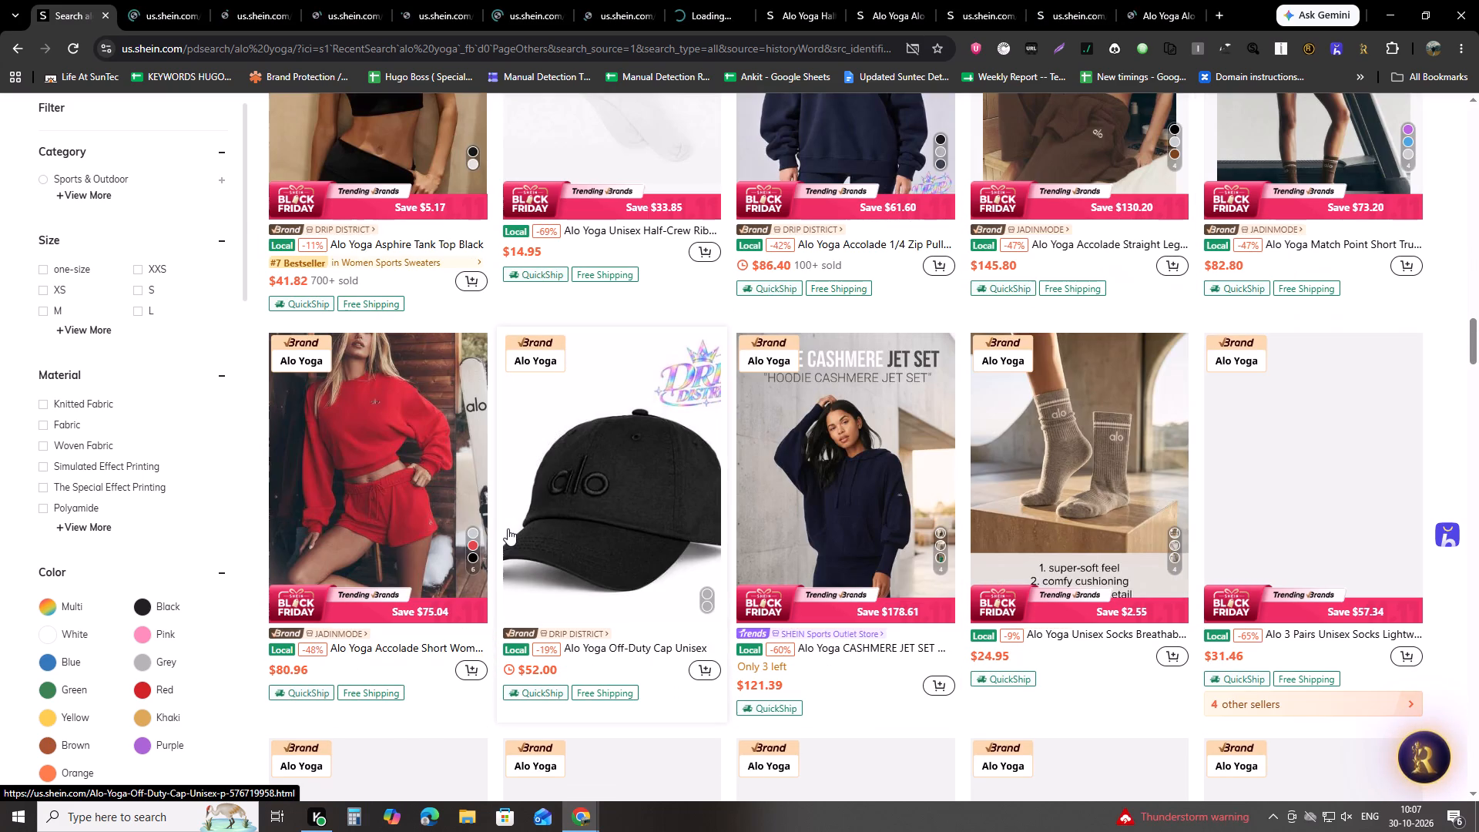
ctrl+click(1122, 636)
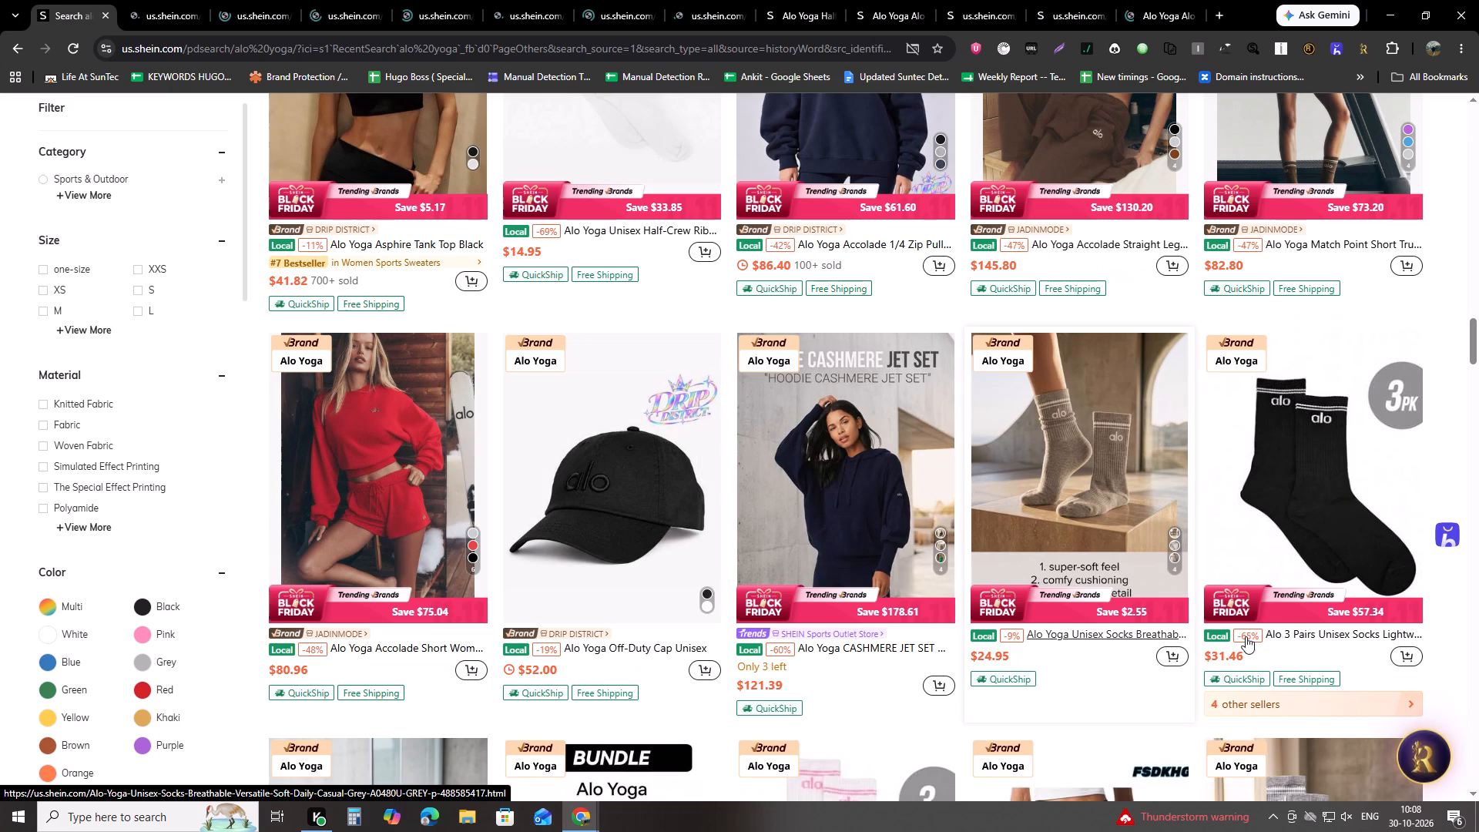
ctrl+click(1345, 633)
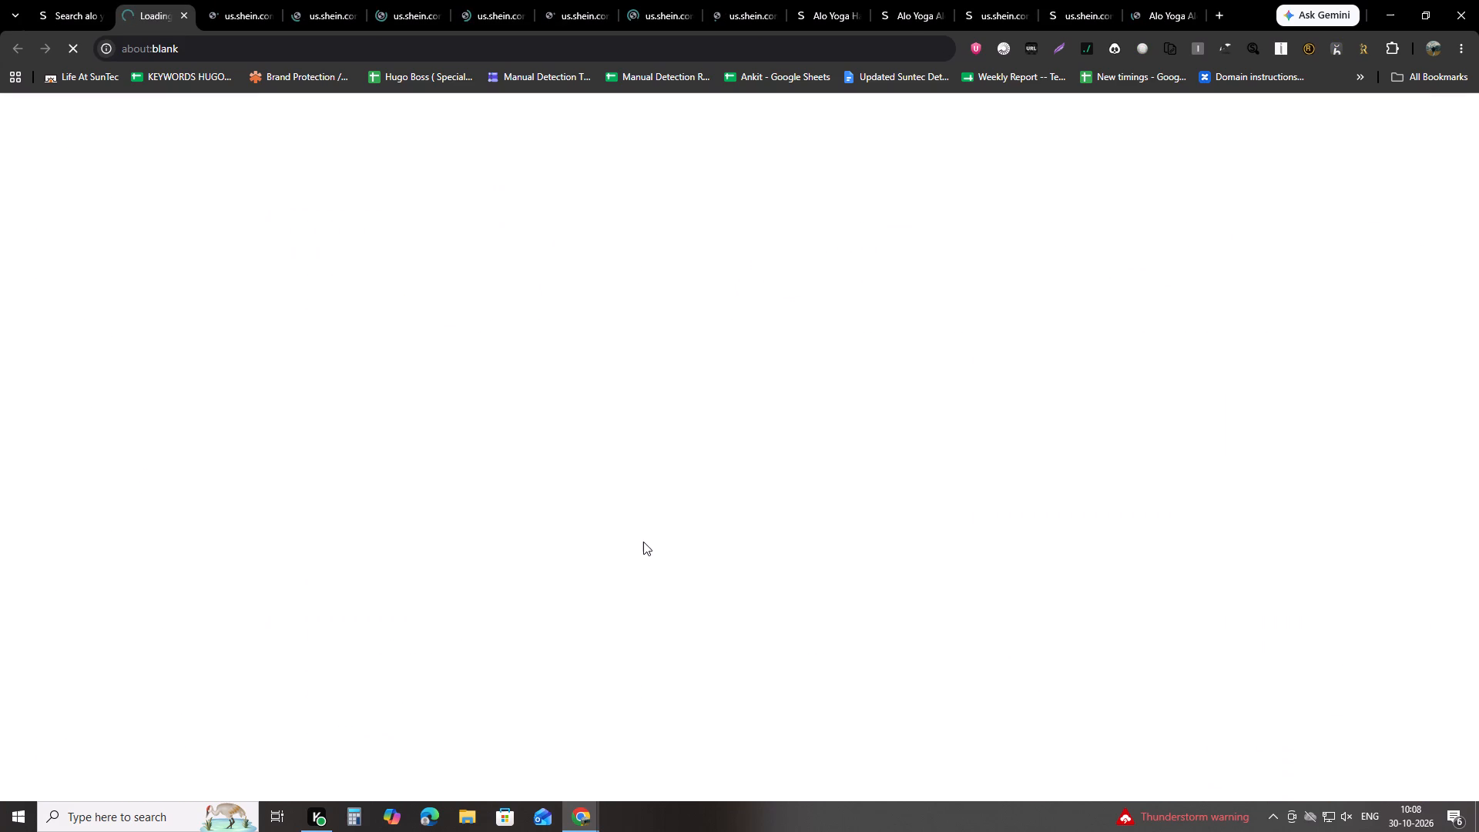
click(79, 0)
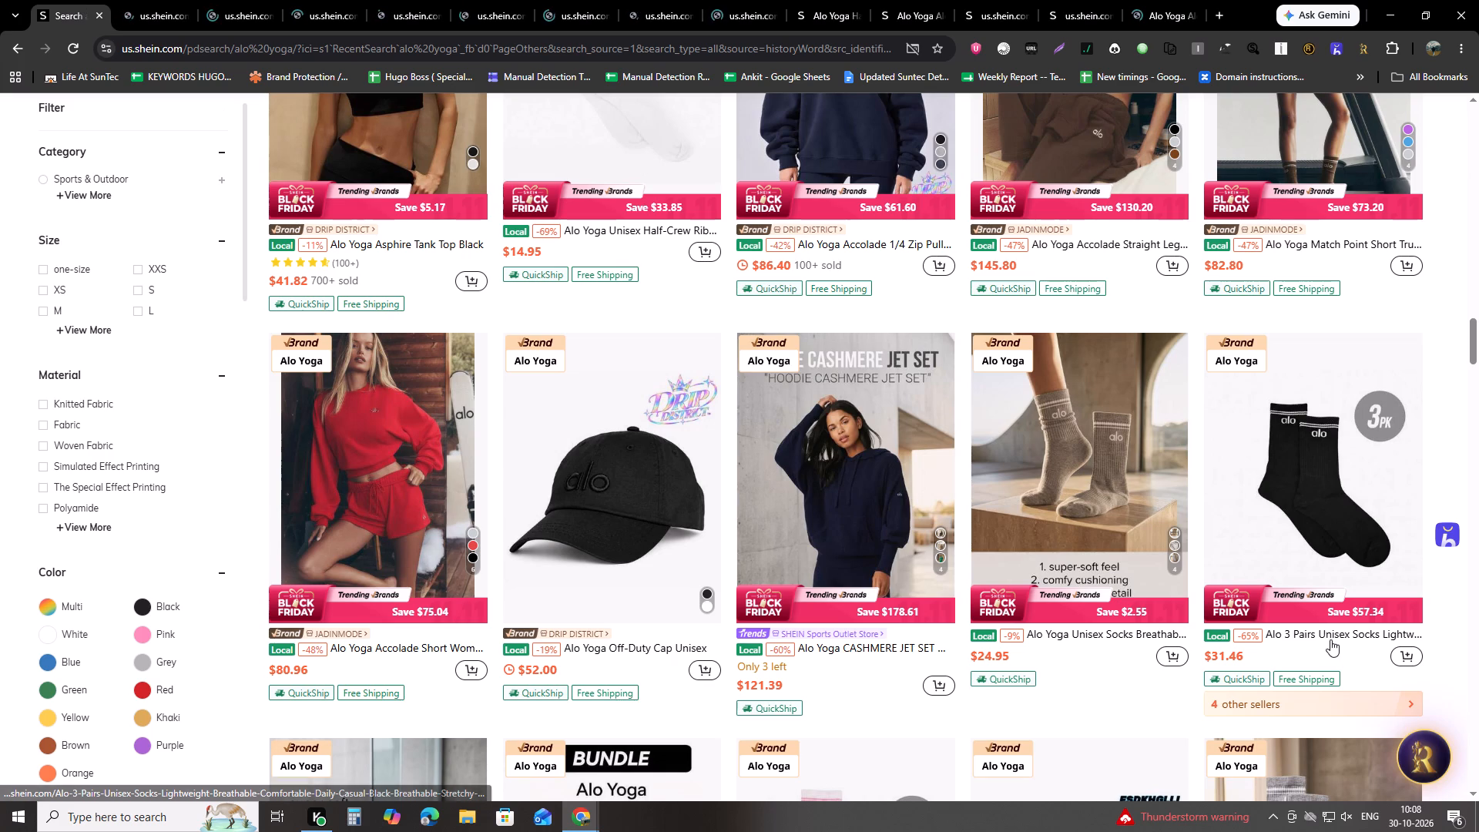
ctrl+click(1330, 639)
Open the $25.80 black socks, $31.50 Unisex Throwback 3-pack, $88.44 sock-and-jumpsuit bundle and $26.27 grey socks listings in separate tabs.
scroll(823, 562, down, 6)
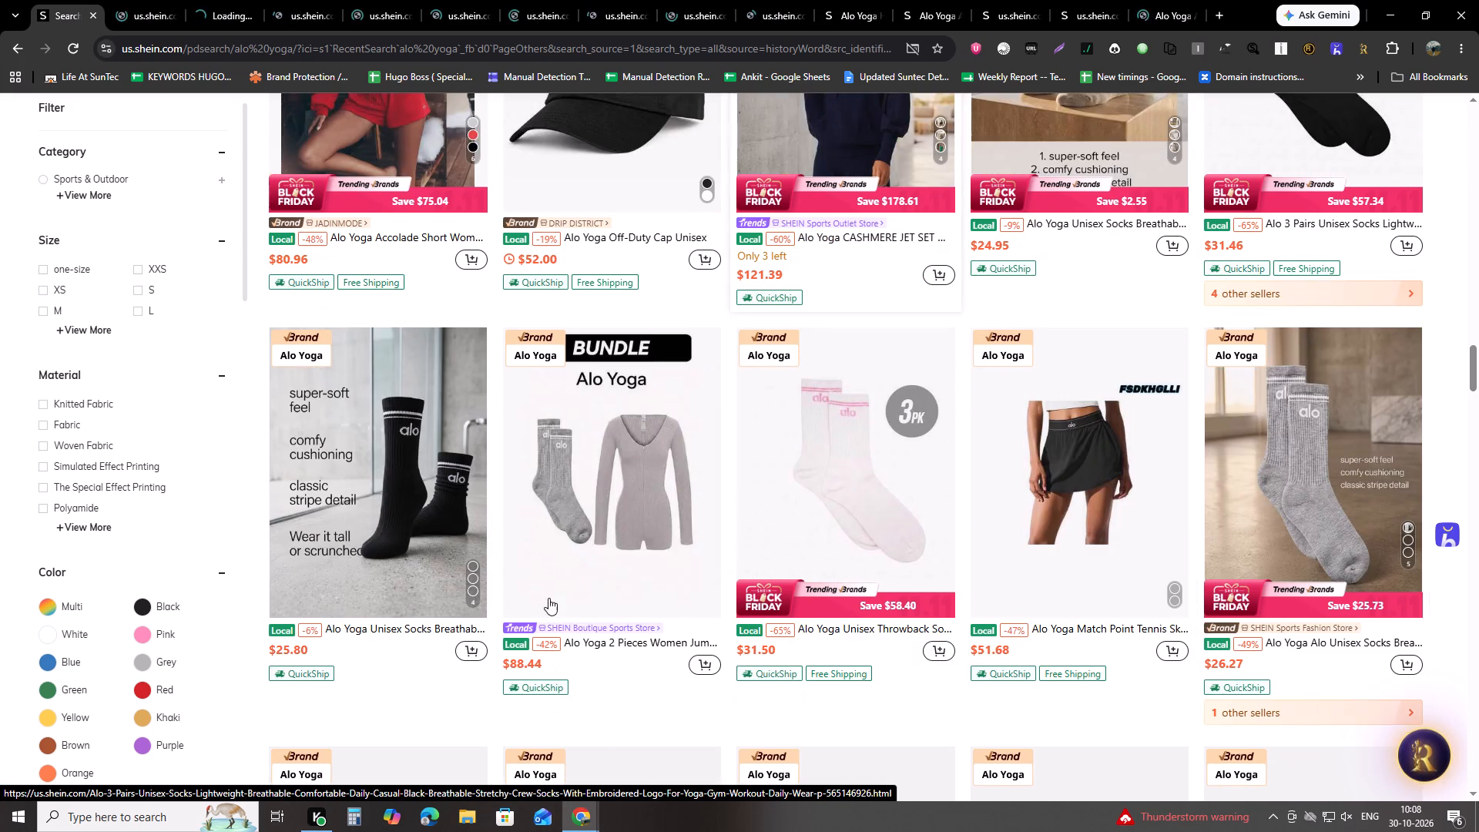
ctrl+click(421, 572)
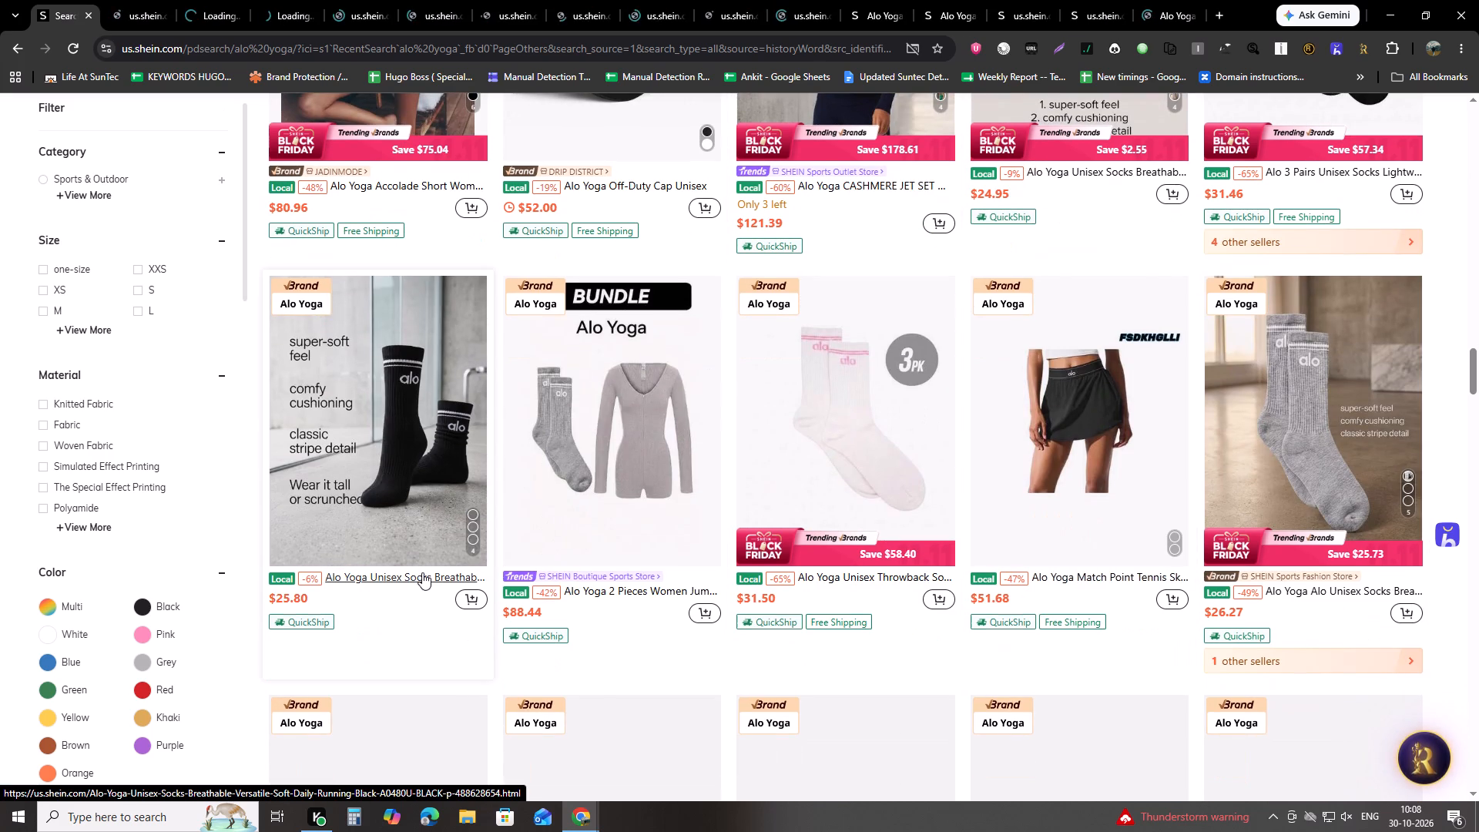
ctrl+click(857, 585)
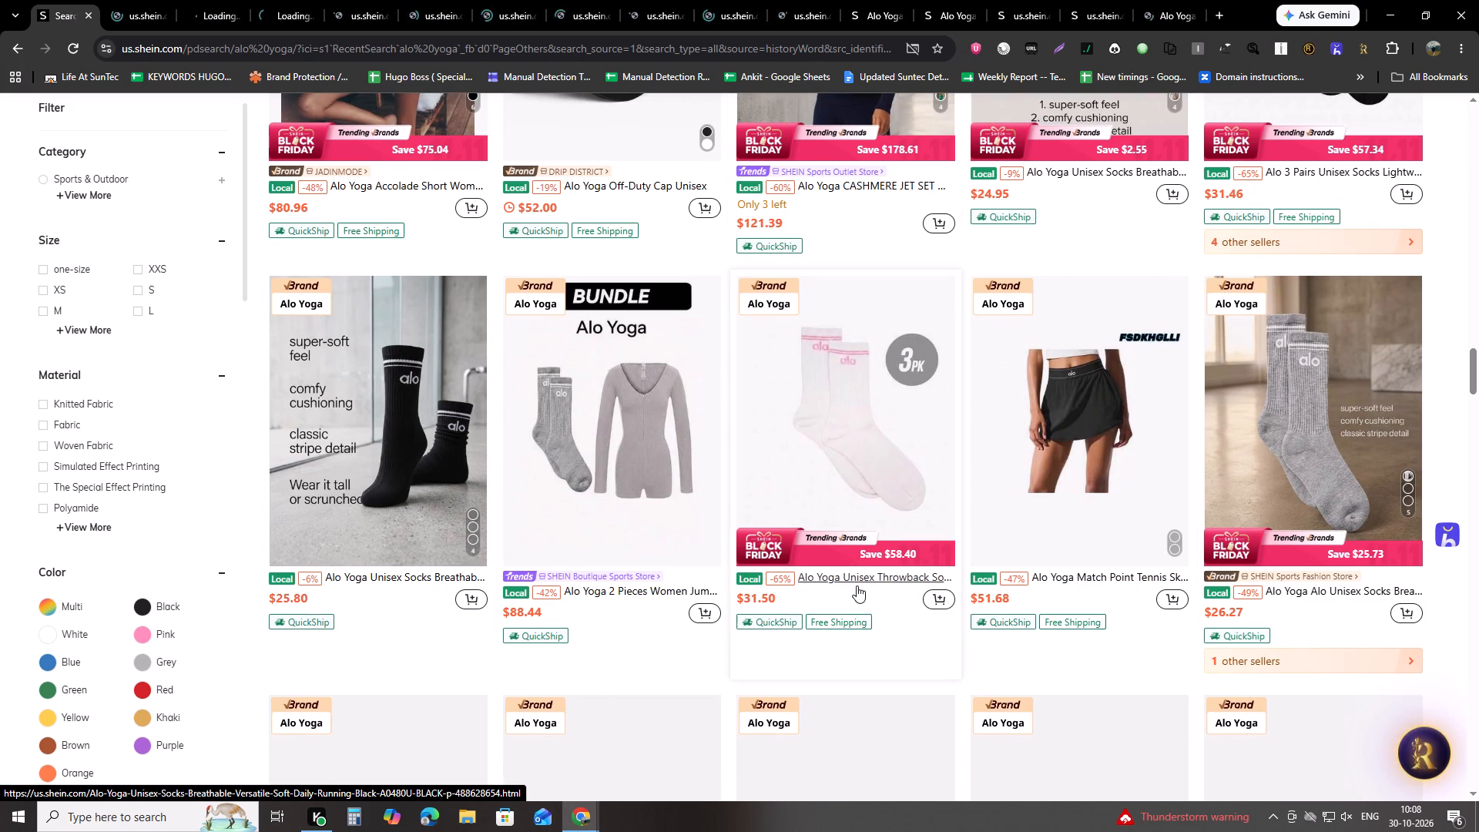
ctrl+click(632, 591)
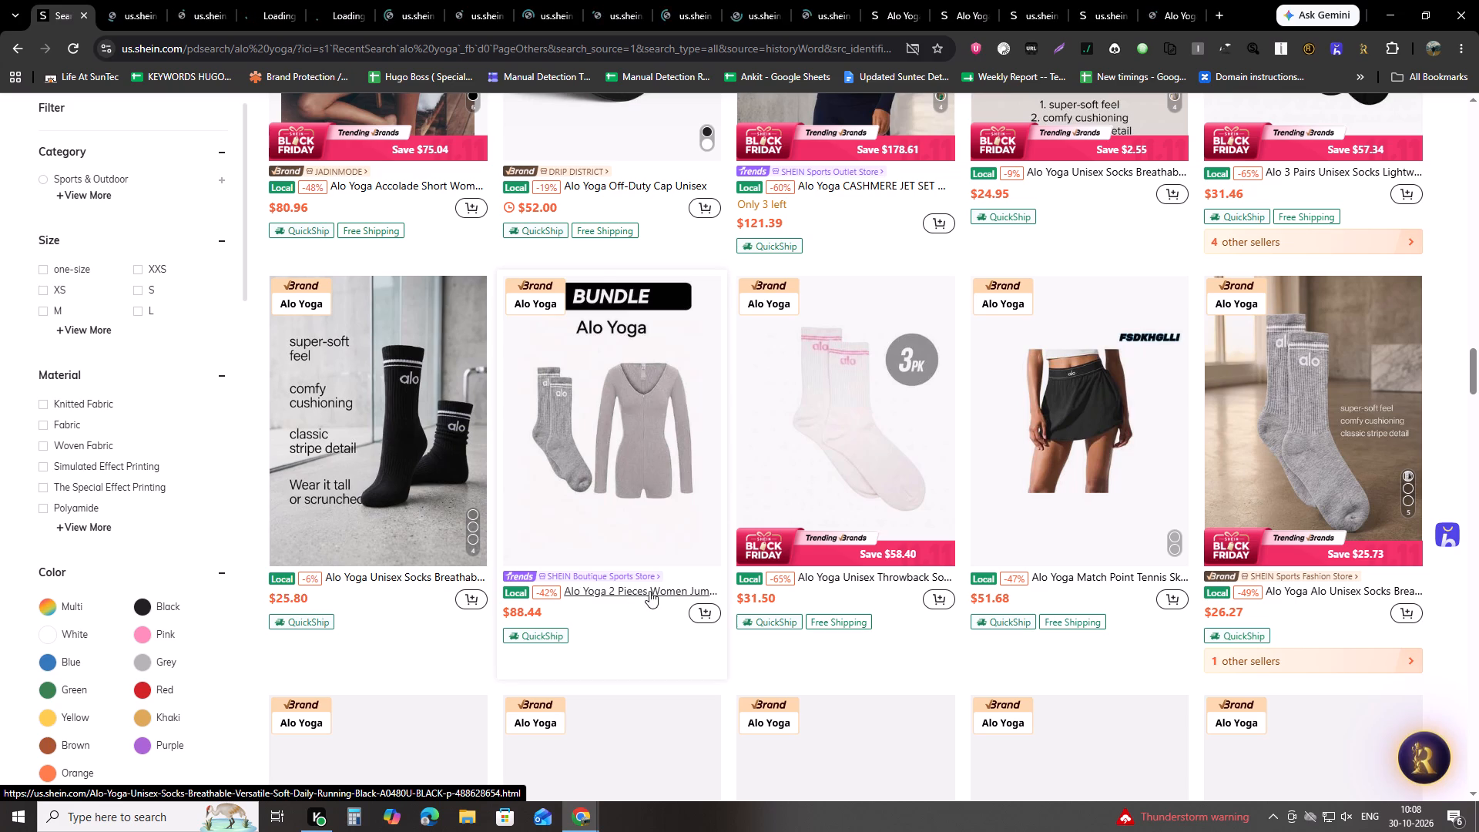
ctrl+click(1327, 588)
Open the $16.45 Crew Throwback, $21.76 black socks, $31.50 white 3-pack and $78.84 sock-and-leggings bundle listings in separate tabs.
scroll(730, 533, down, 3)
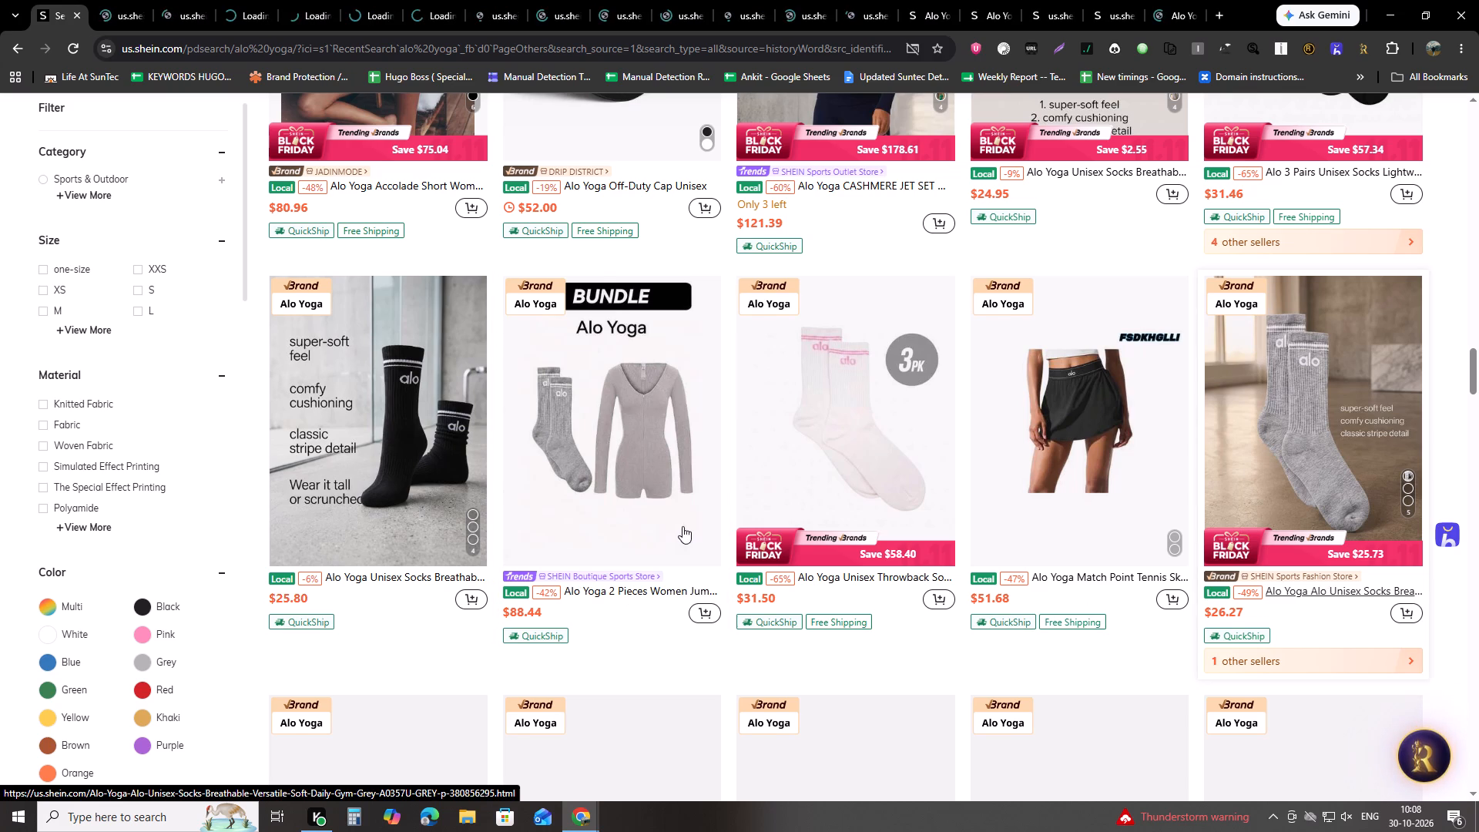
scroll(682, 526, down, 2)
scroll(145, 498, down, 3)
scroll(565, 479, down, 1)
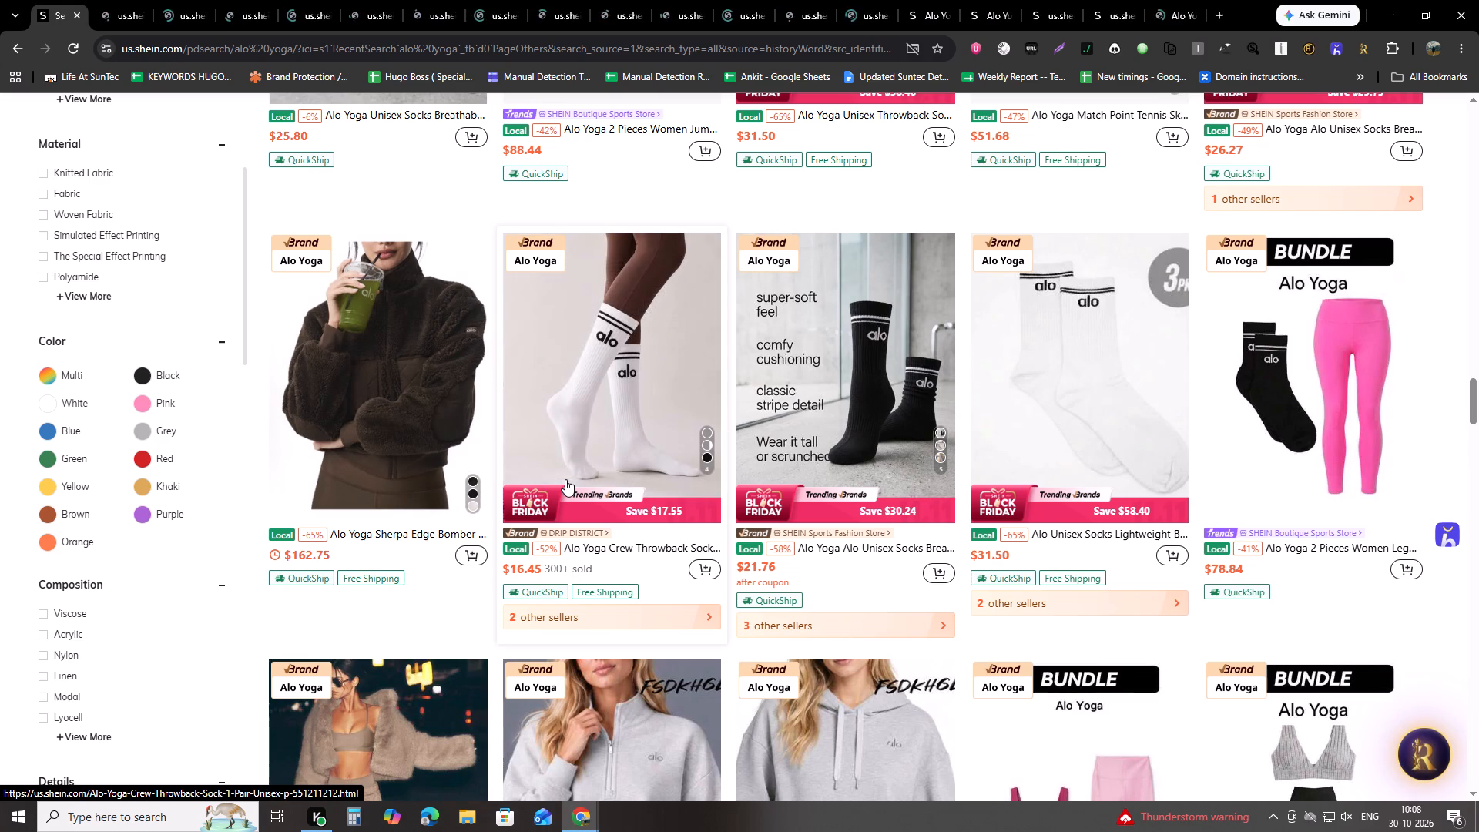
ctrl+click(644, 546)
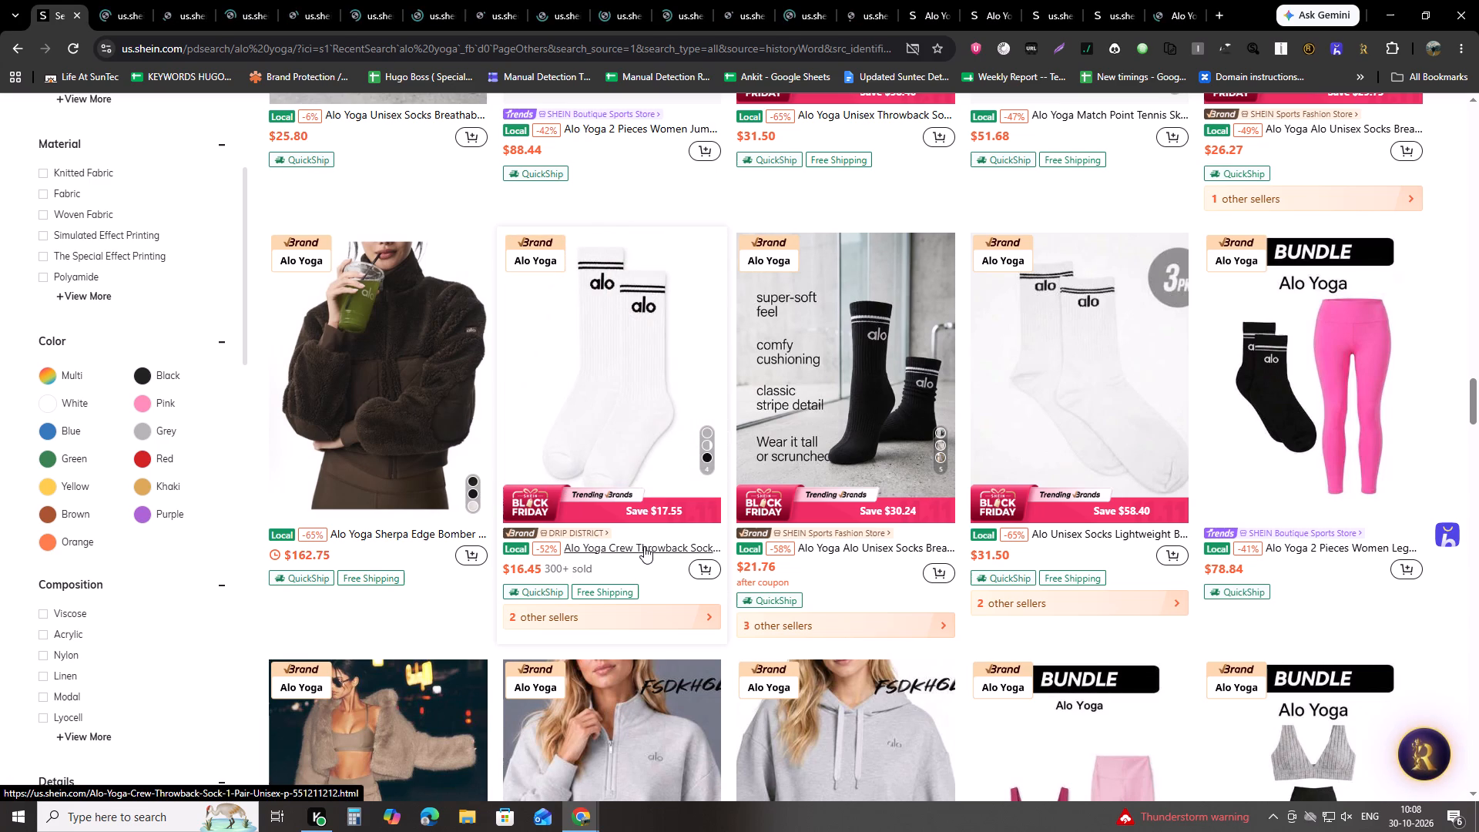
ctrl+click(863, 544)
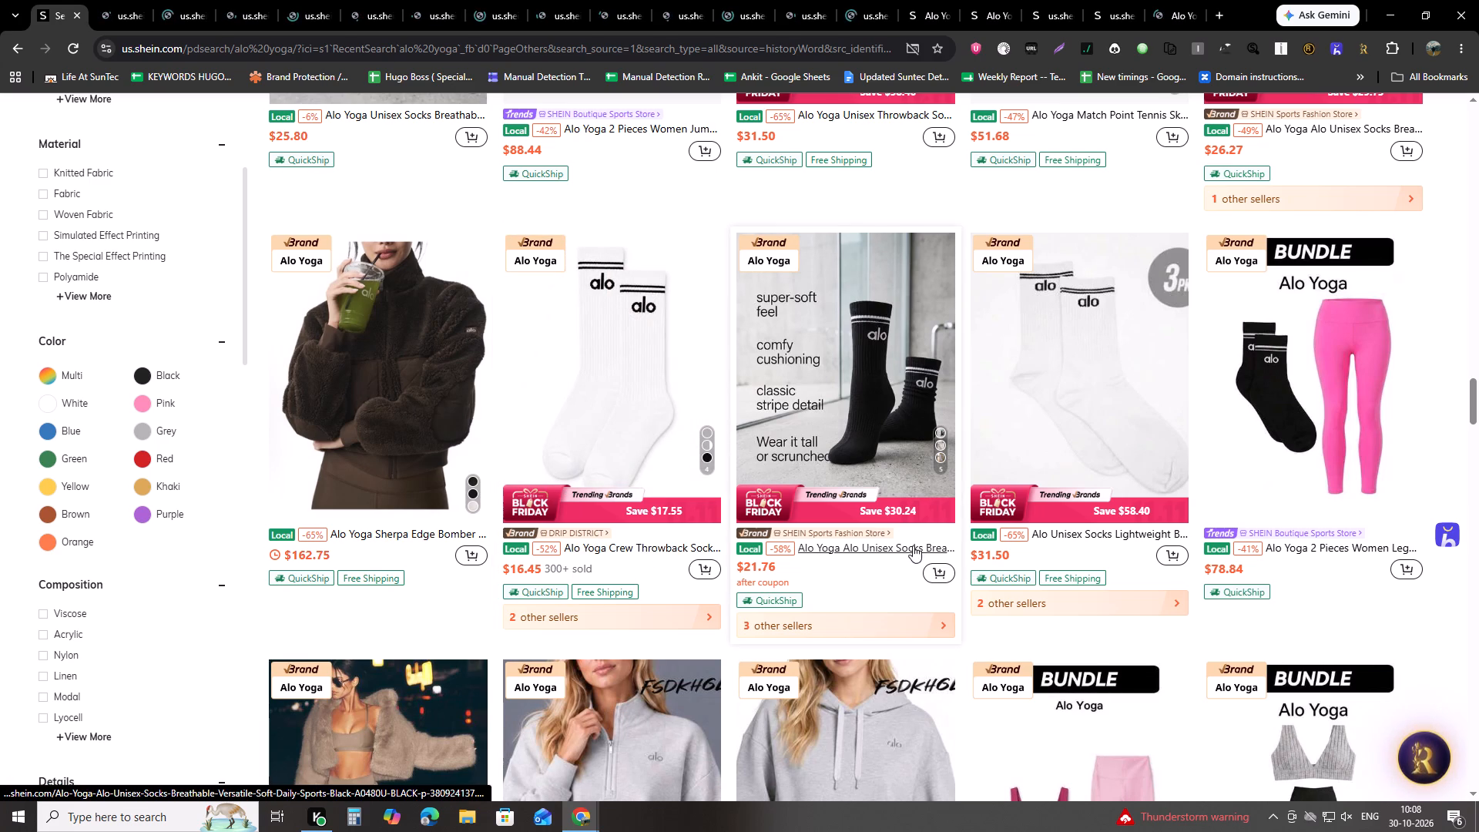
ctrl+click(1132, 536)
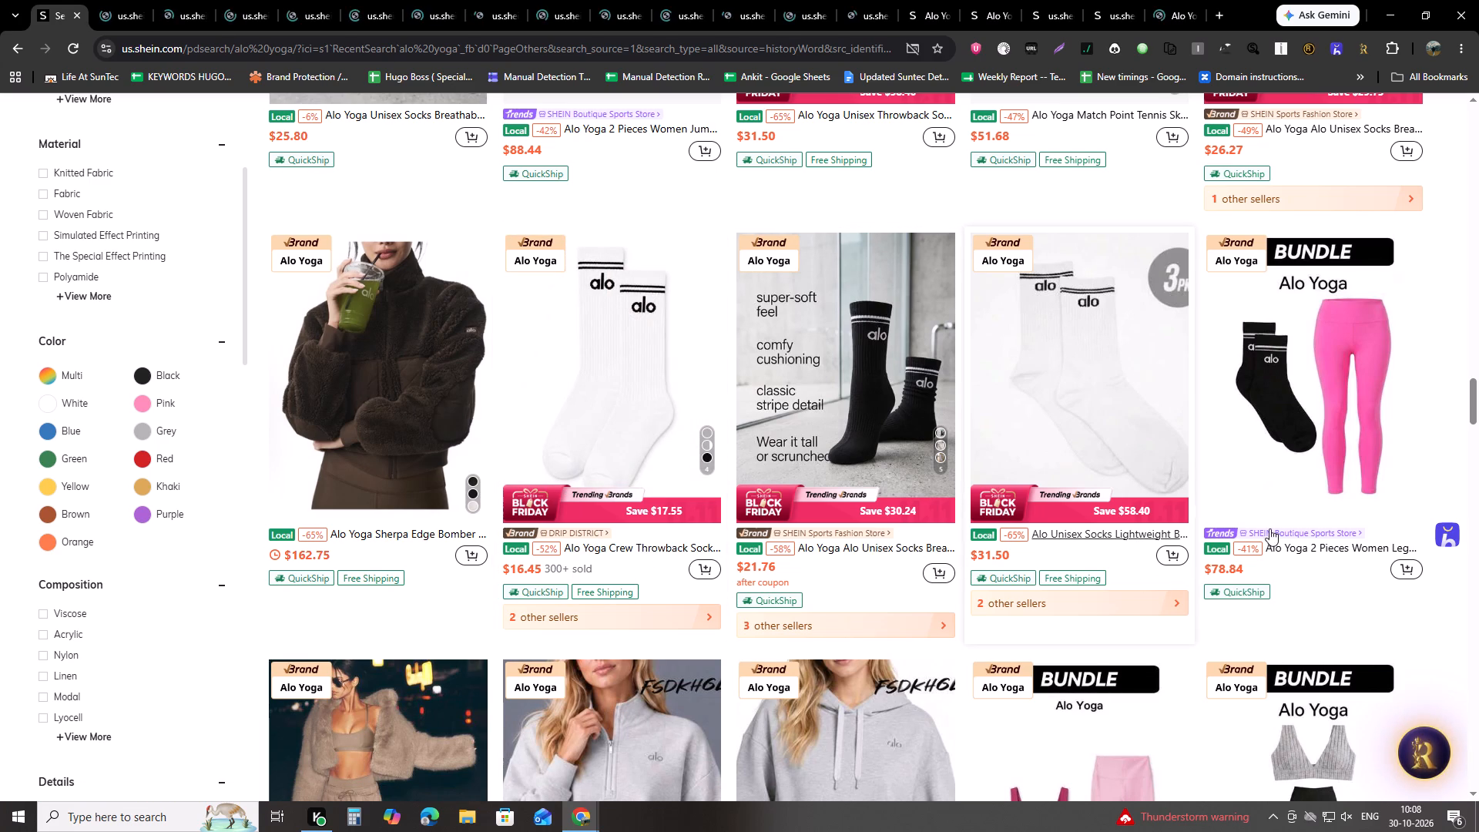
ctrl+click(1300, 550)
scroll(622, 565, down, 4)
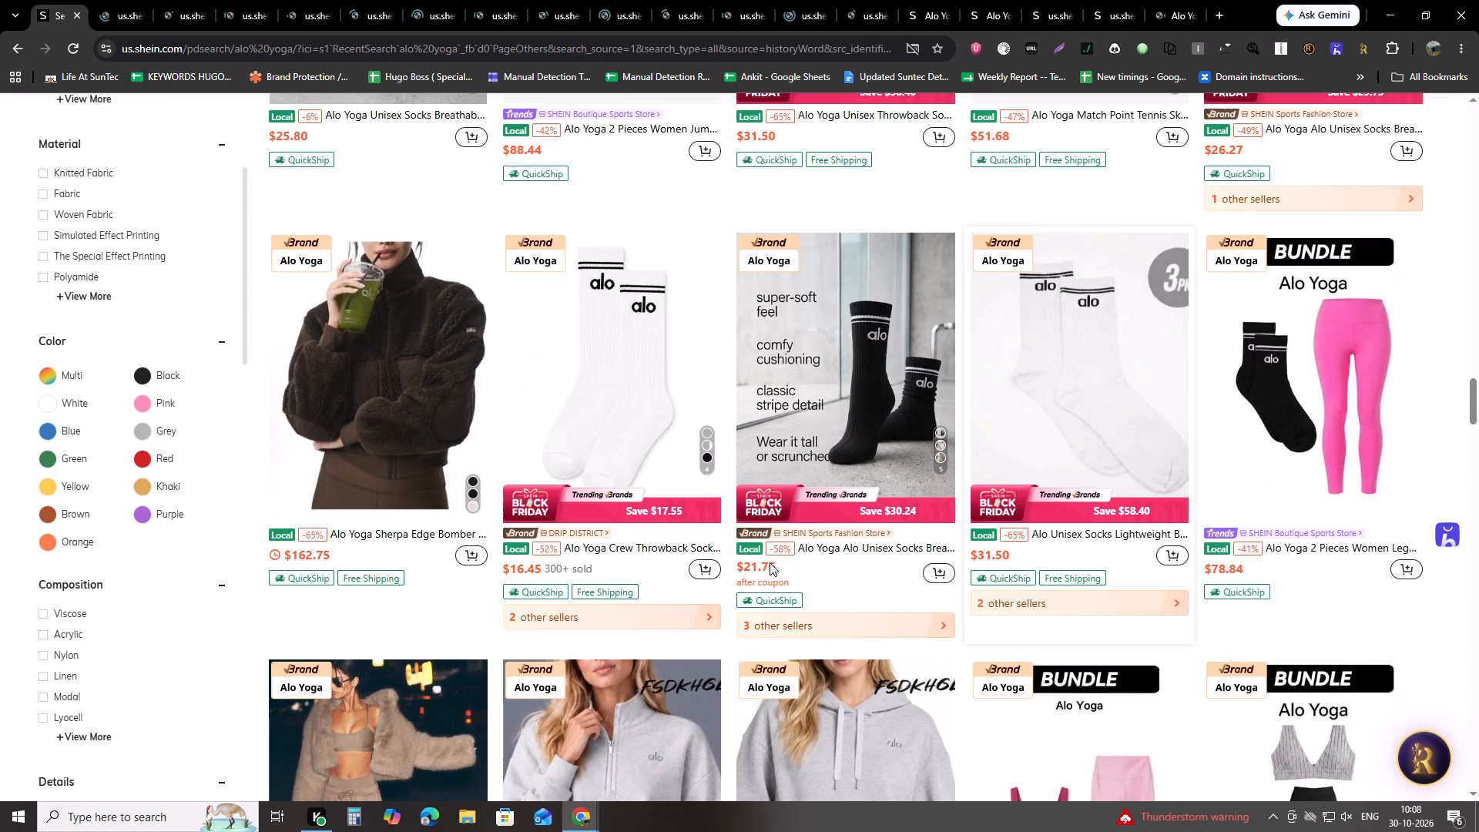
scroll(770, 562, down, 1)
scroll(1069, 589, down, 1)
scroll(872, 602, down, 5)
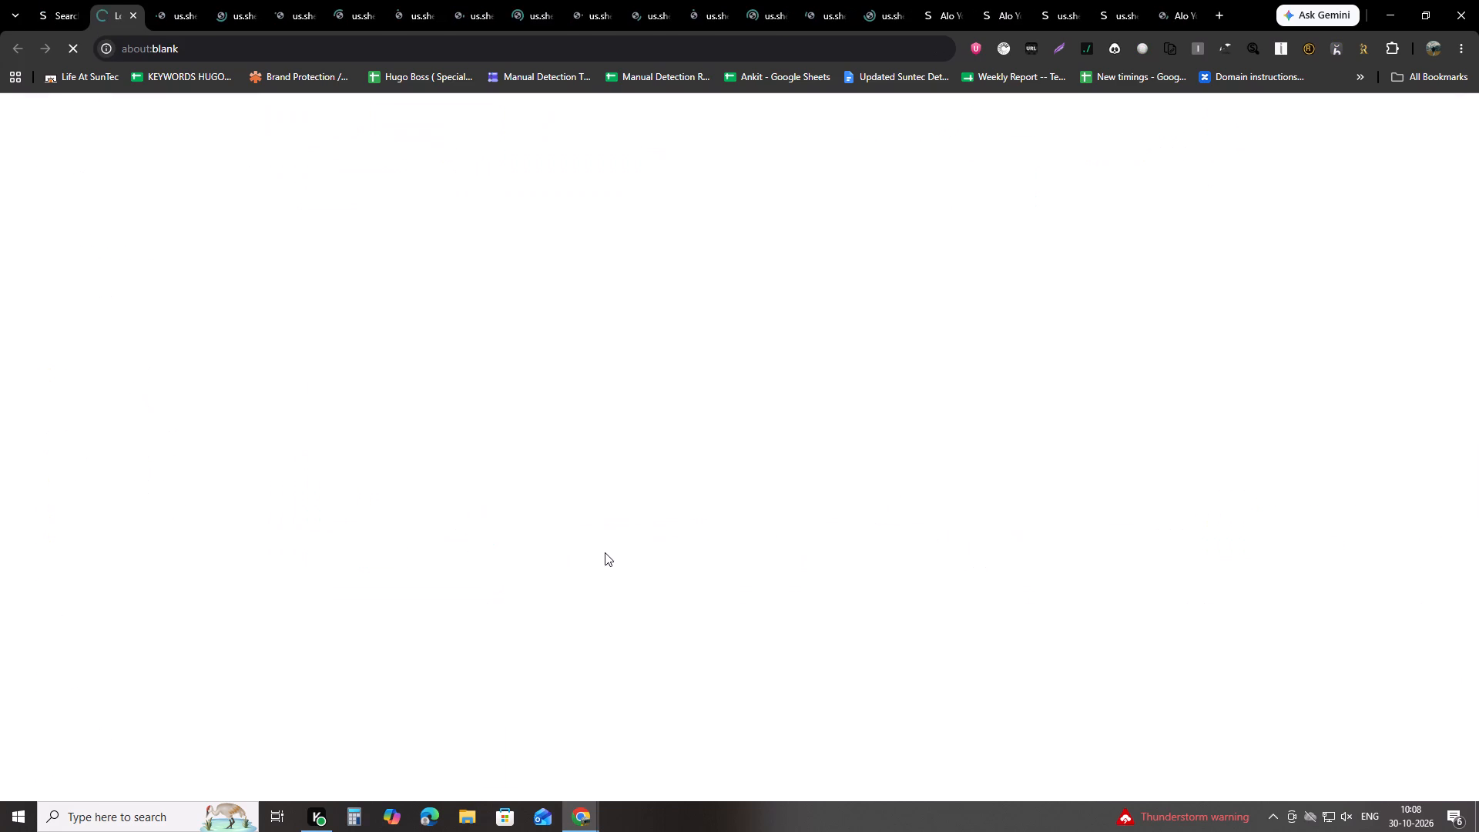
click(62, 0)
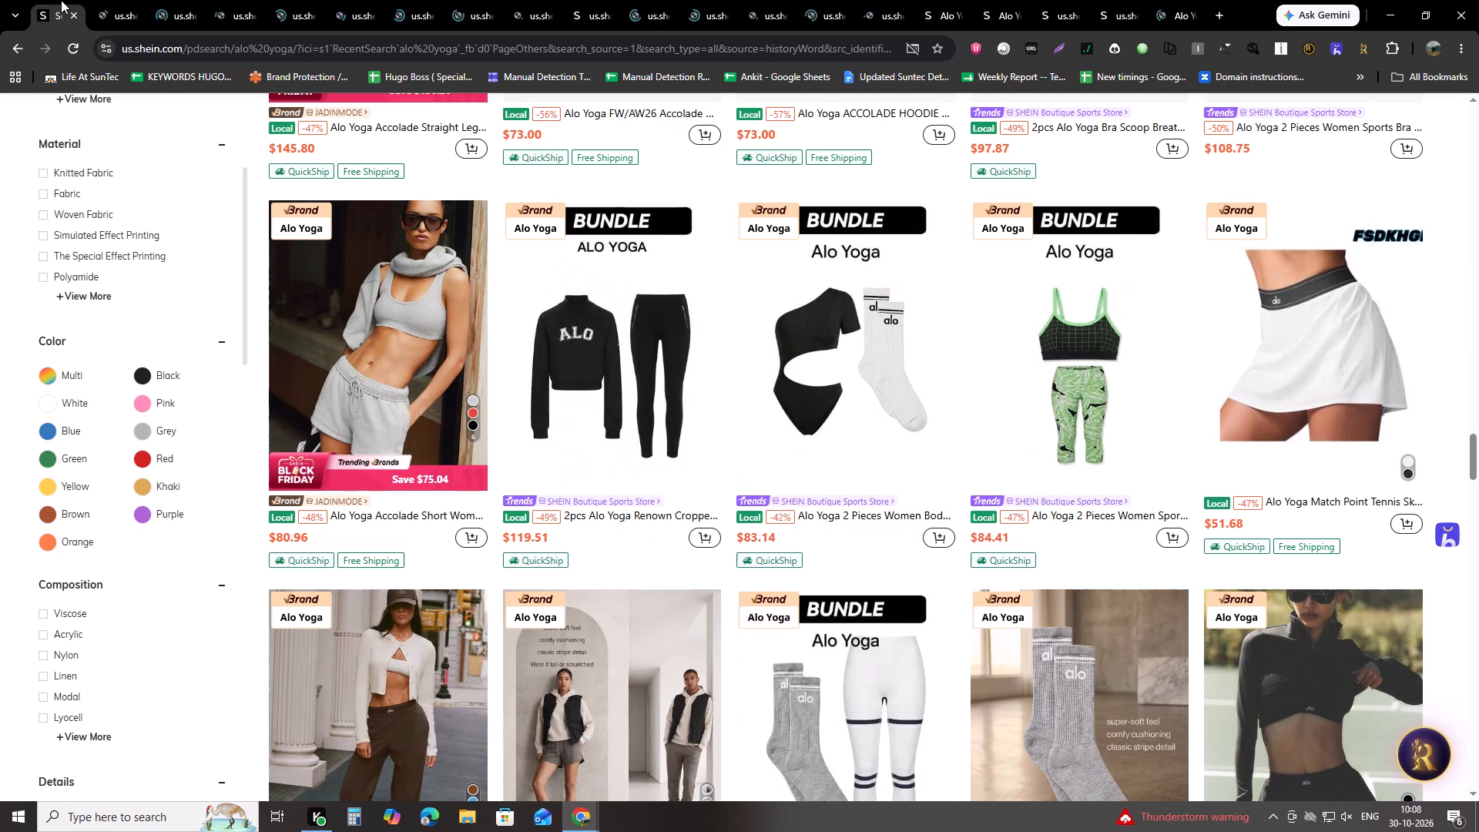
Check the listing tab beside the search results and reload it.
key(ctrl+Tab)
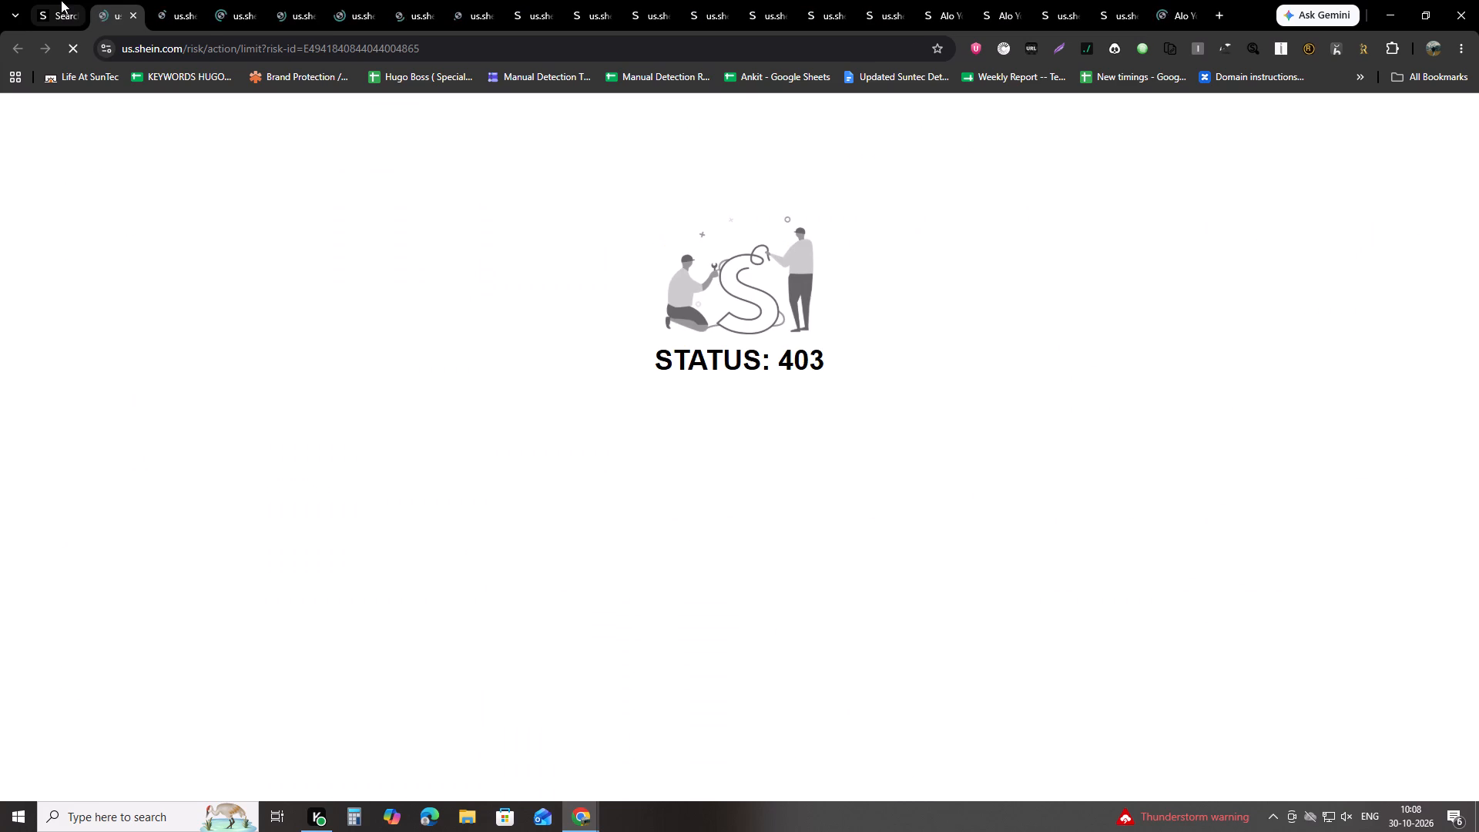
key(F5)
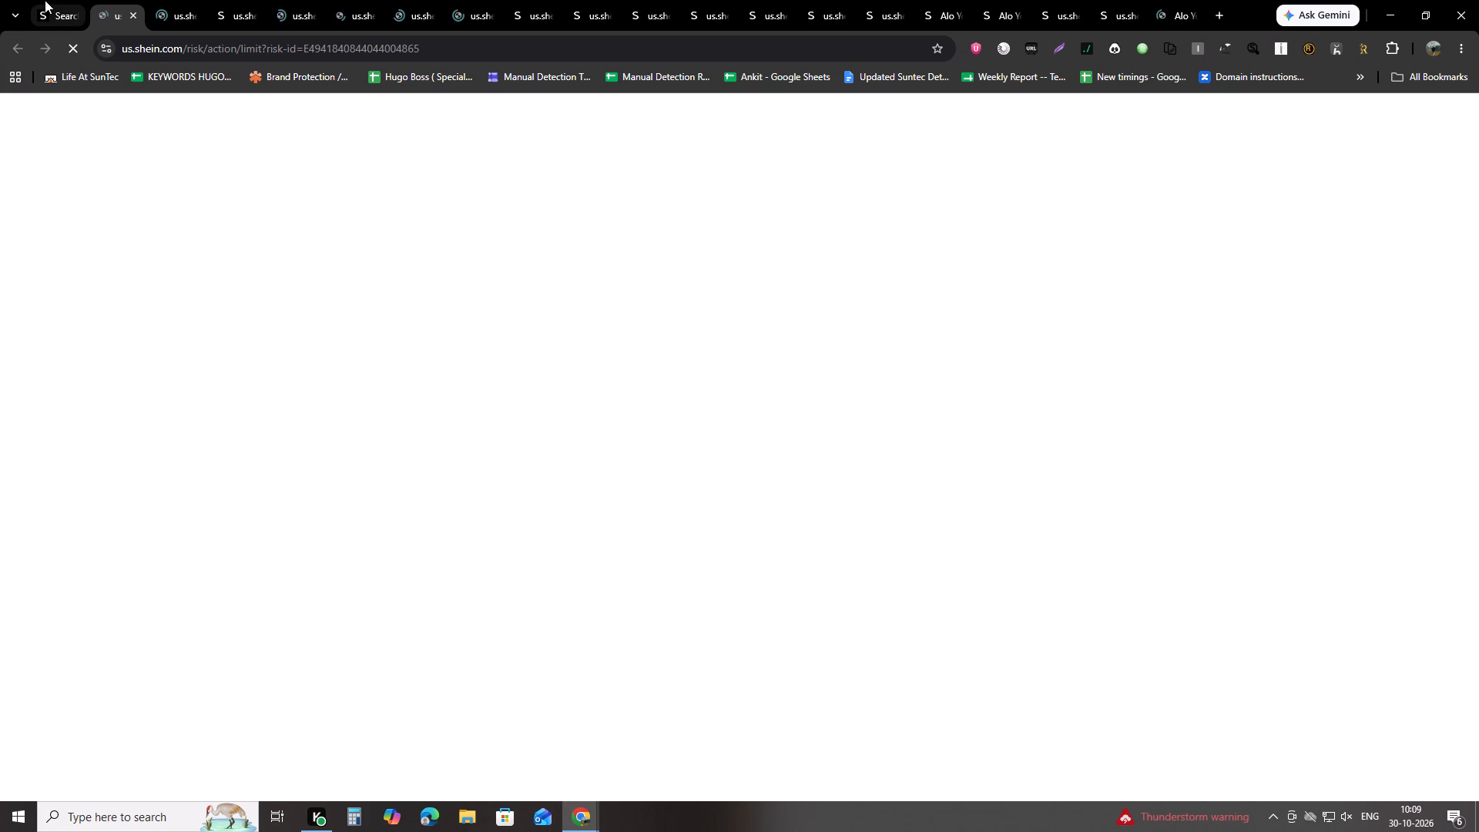
Close every other tab, keeping only the alo yoga search results open.
click(49, 0)
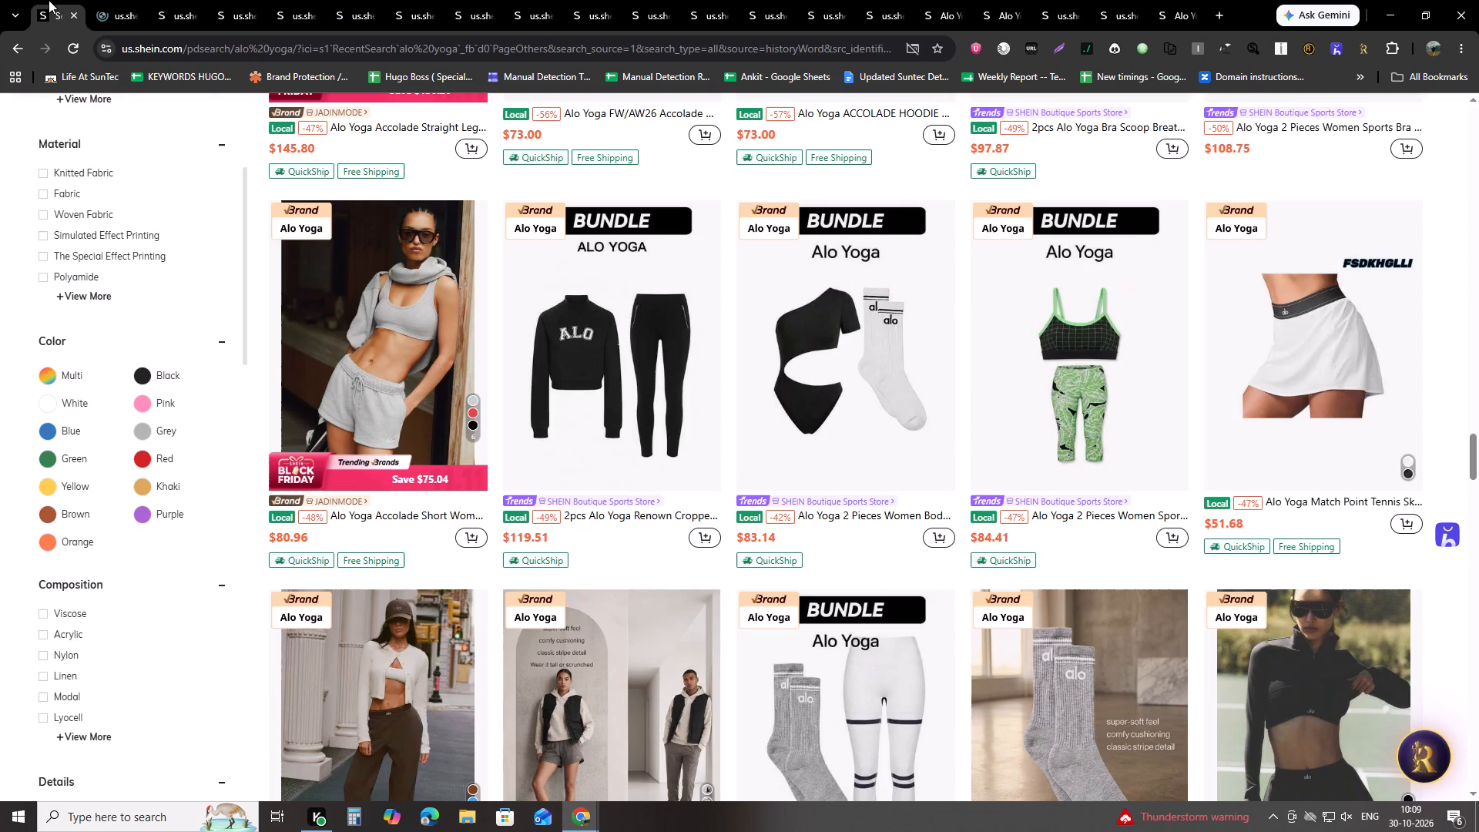
right_click(49, 0)
click(235, 377)
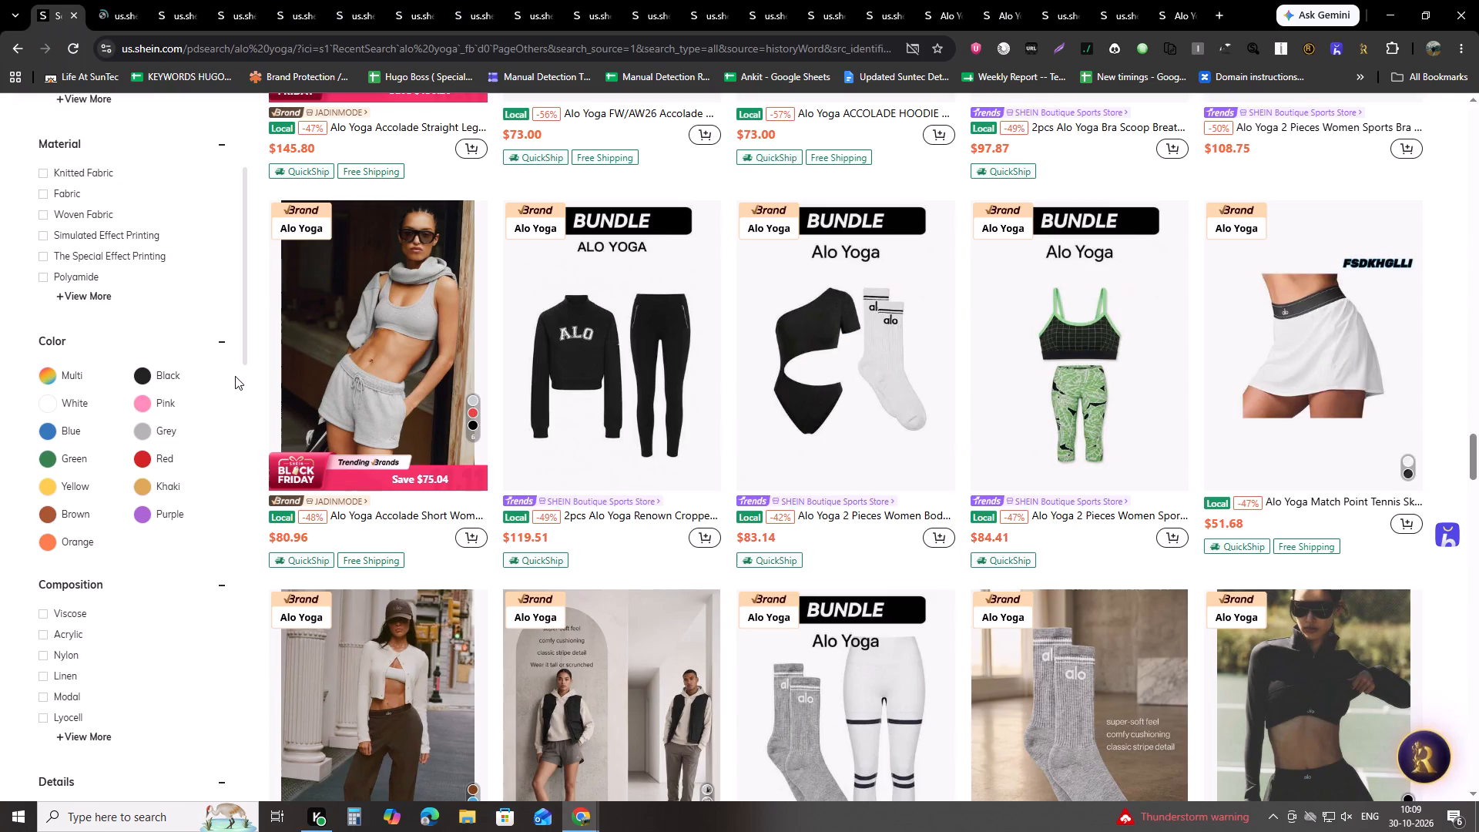
Go back up the alo yoga search results to the first rows of sock listings.
scroll(248, 391, up, 10)
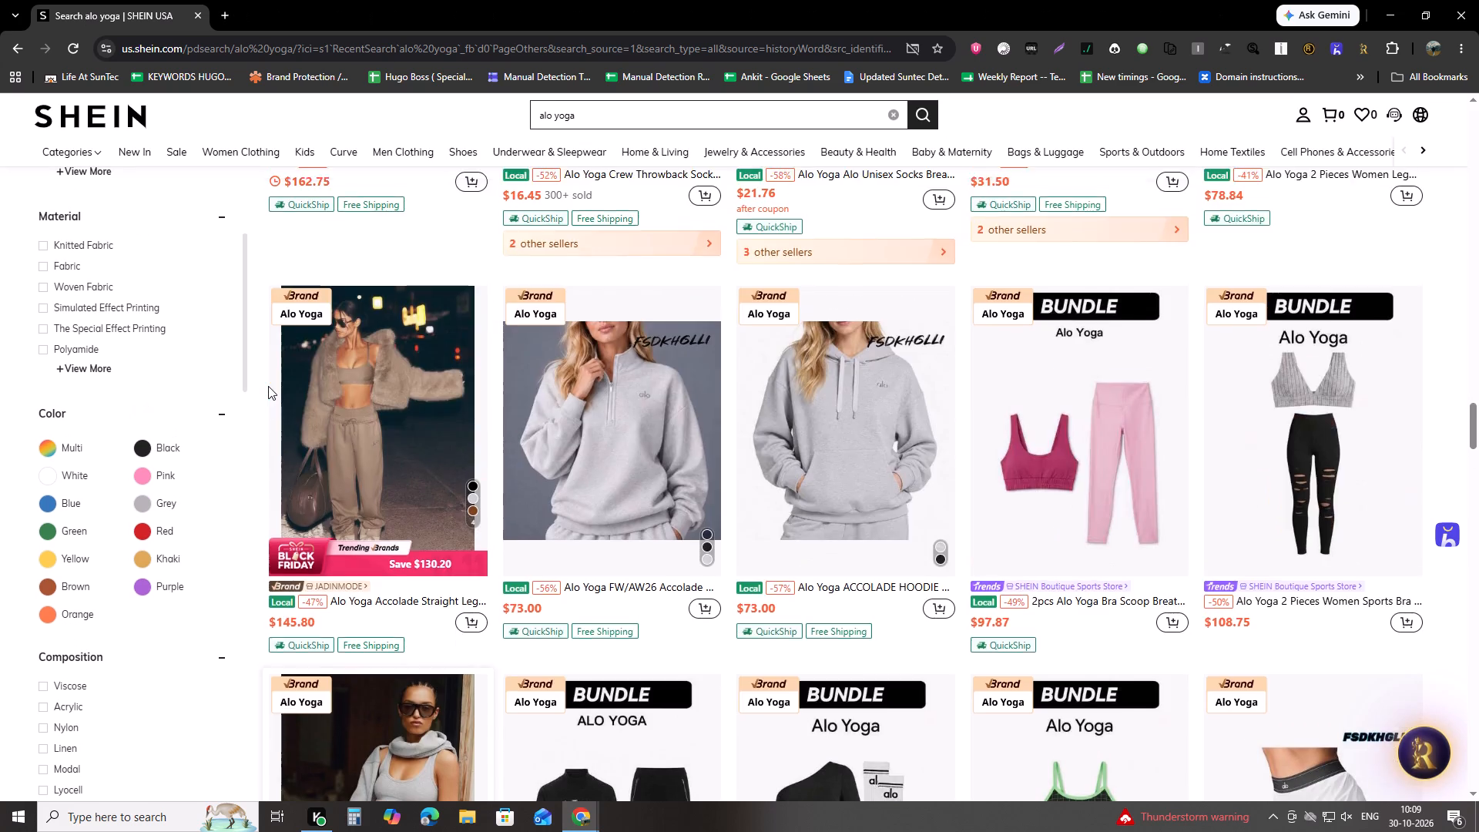
scroll(268, 386, up, 20)
scroll(268, 386, up, 18)
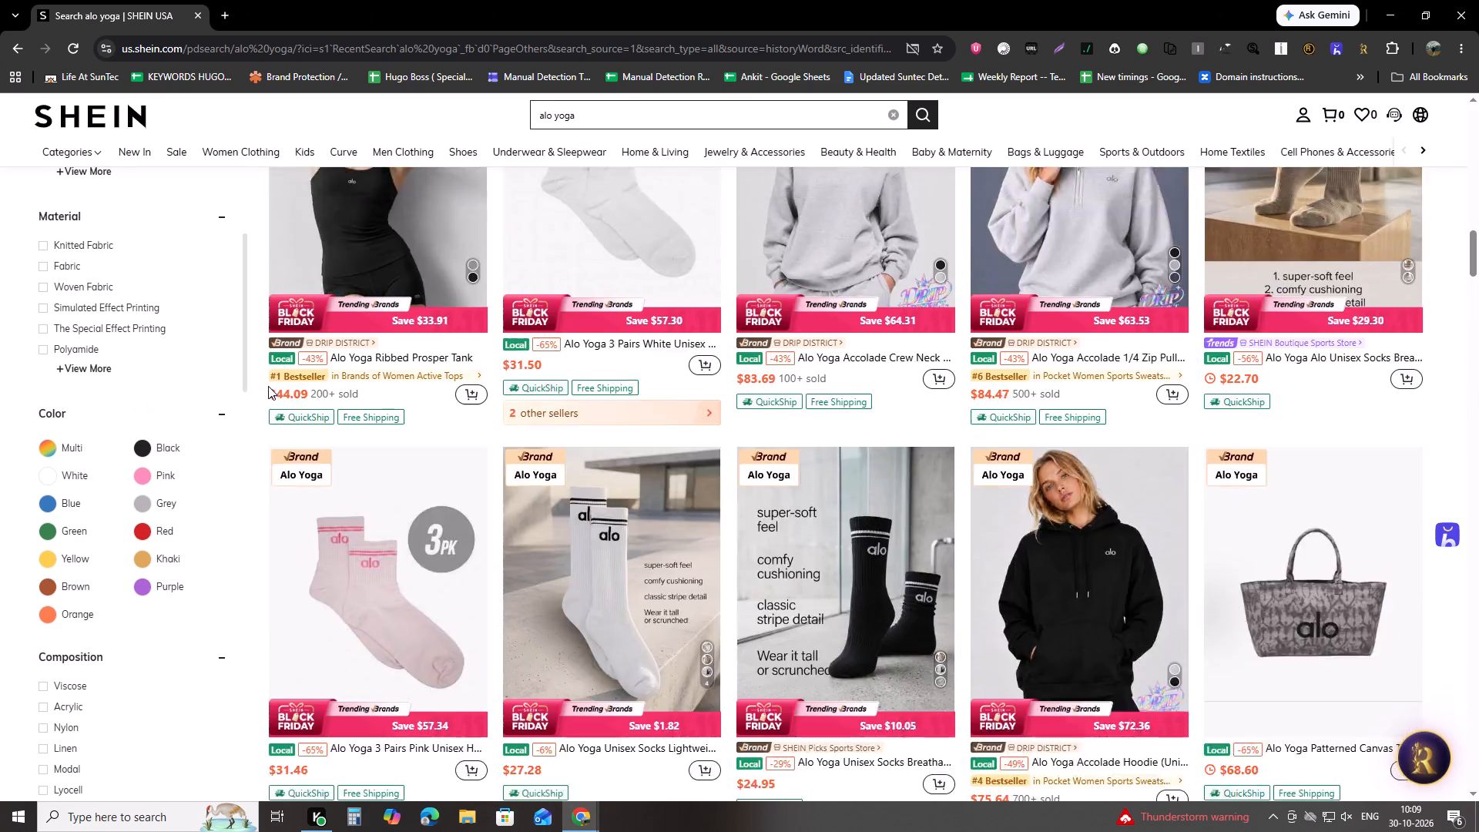
scroll(268, 386, up, 12)
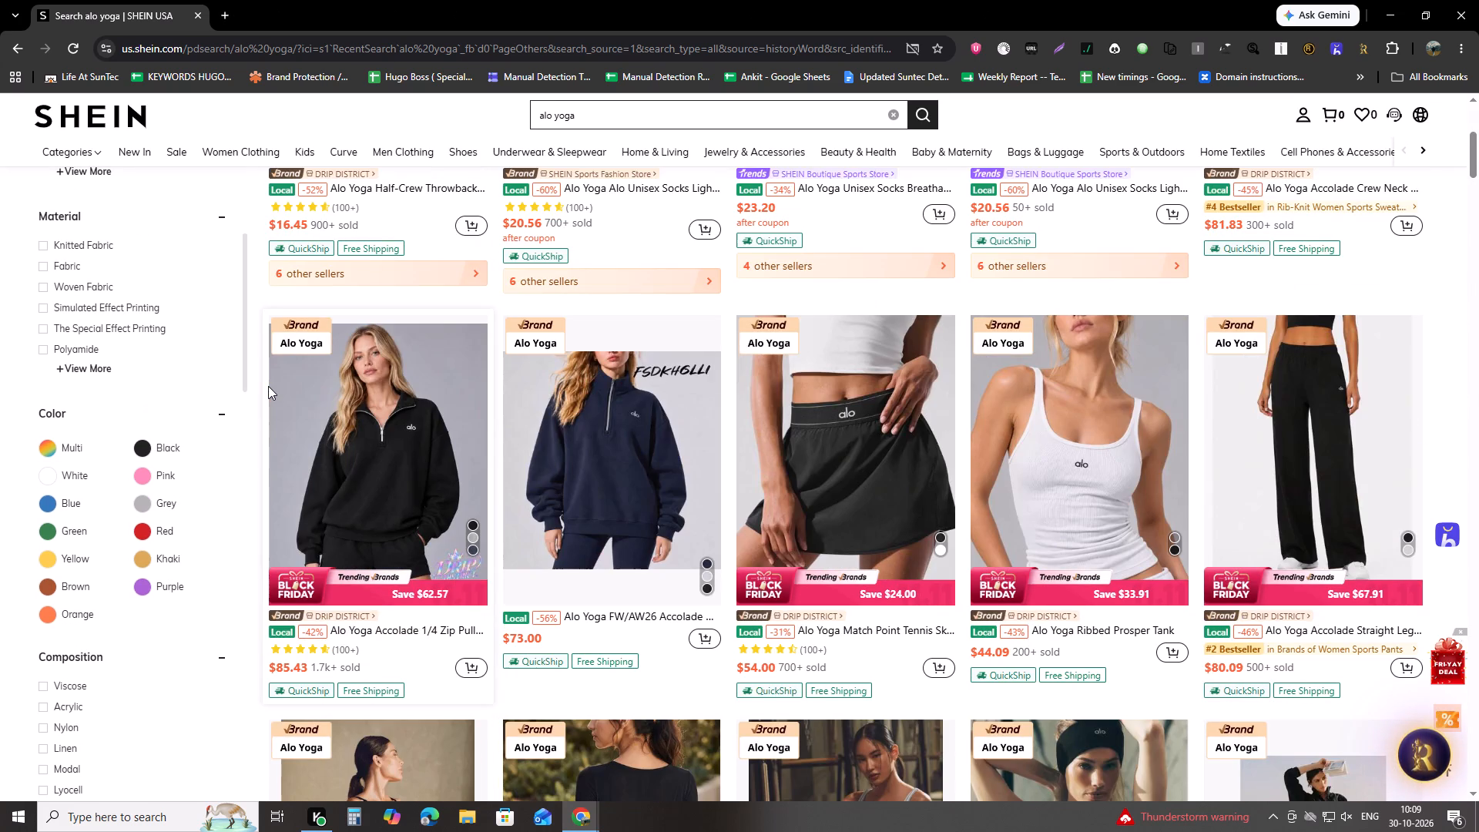
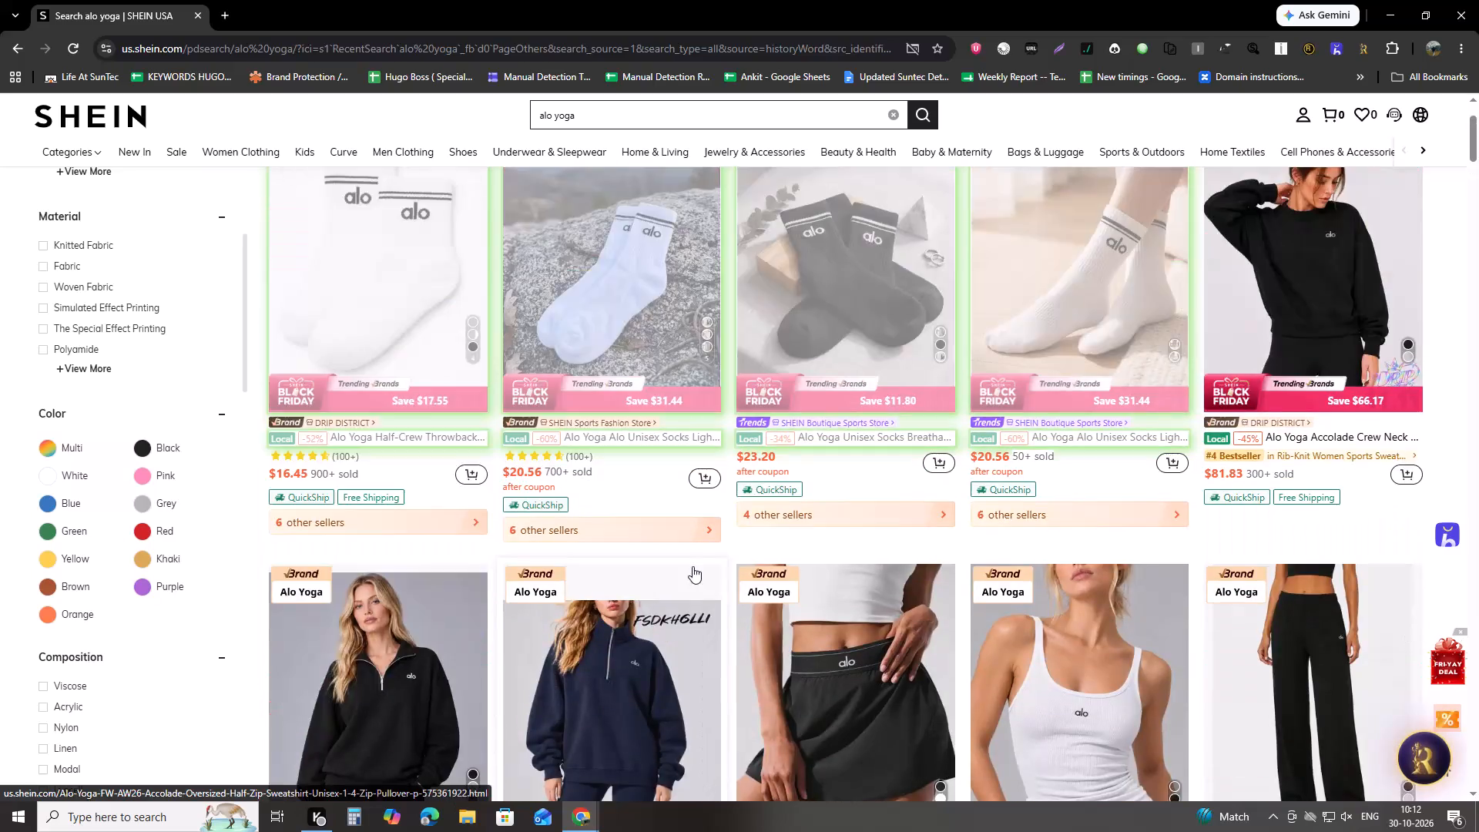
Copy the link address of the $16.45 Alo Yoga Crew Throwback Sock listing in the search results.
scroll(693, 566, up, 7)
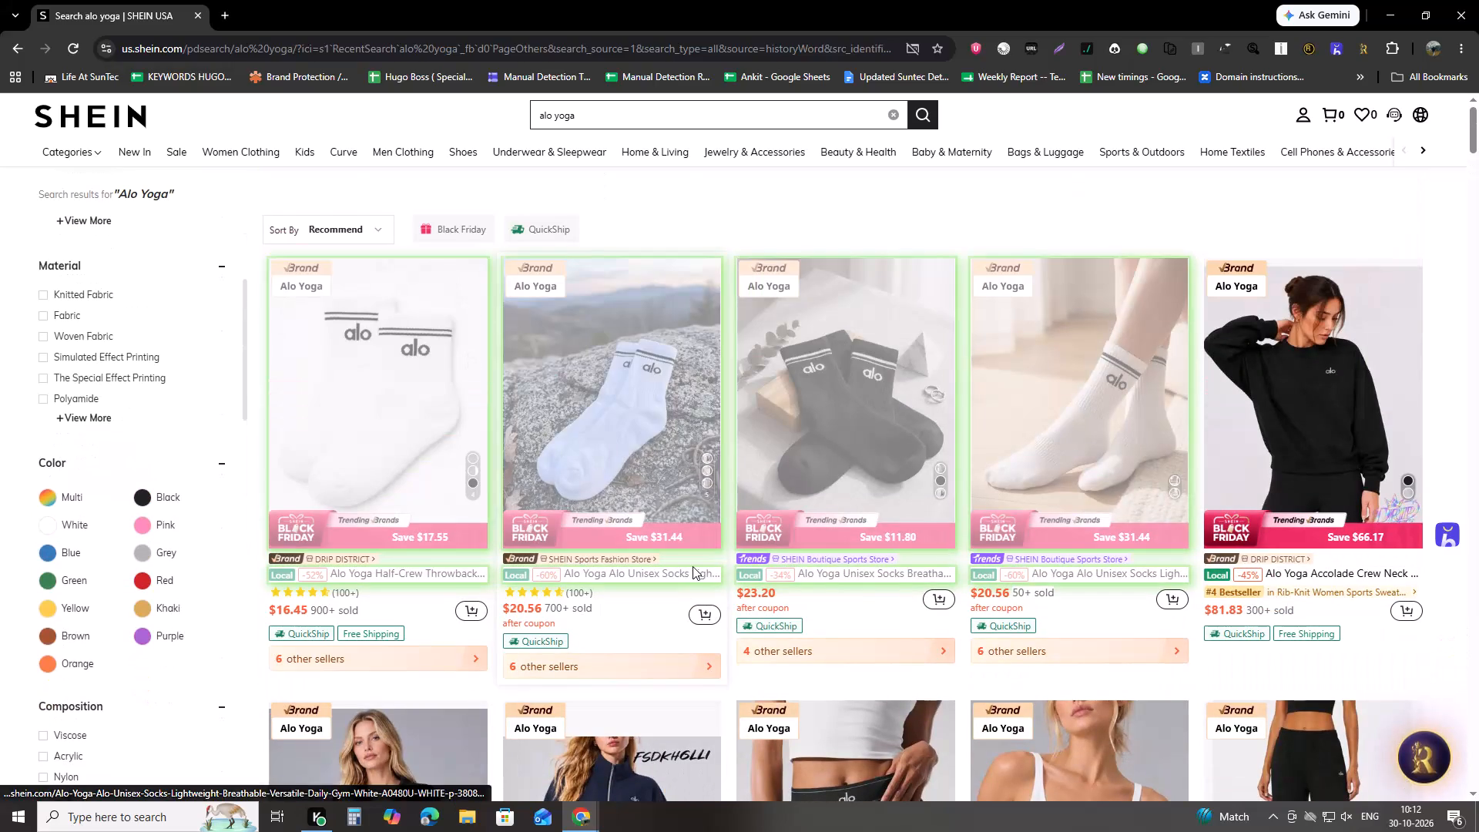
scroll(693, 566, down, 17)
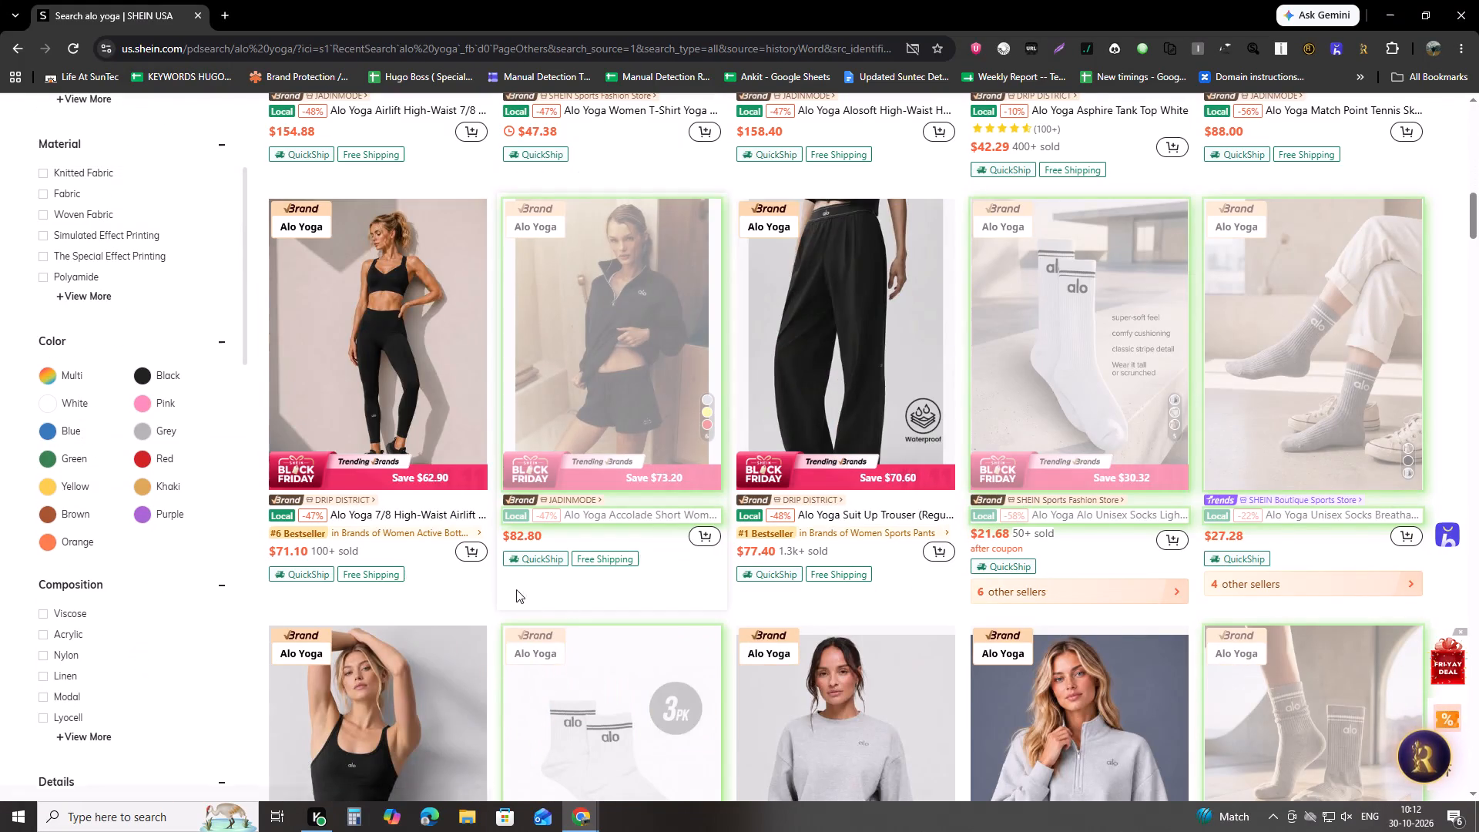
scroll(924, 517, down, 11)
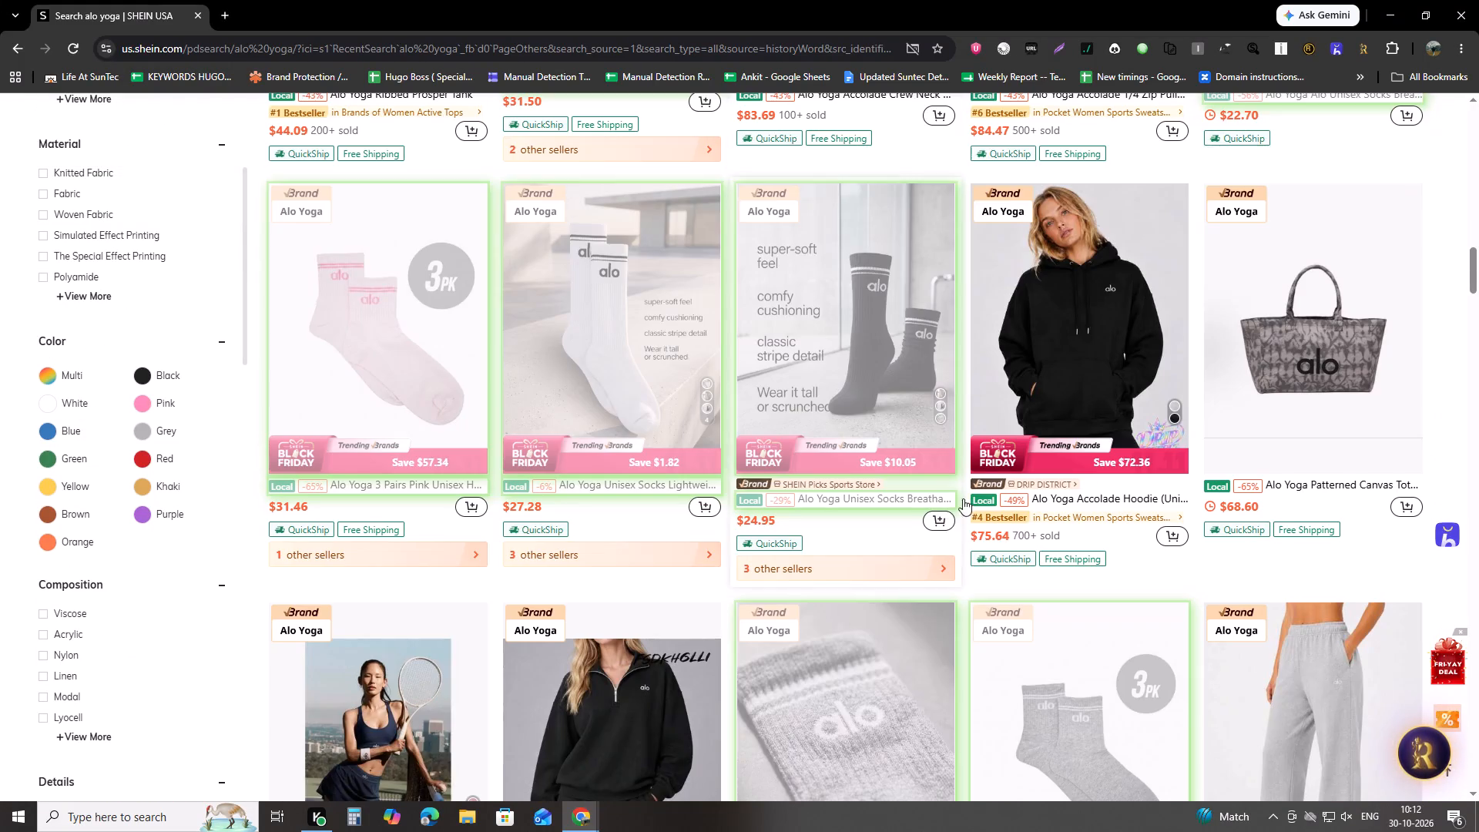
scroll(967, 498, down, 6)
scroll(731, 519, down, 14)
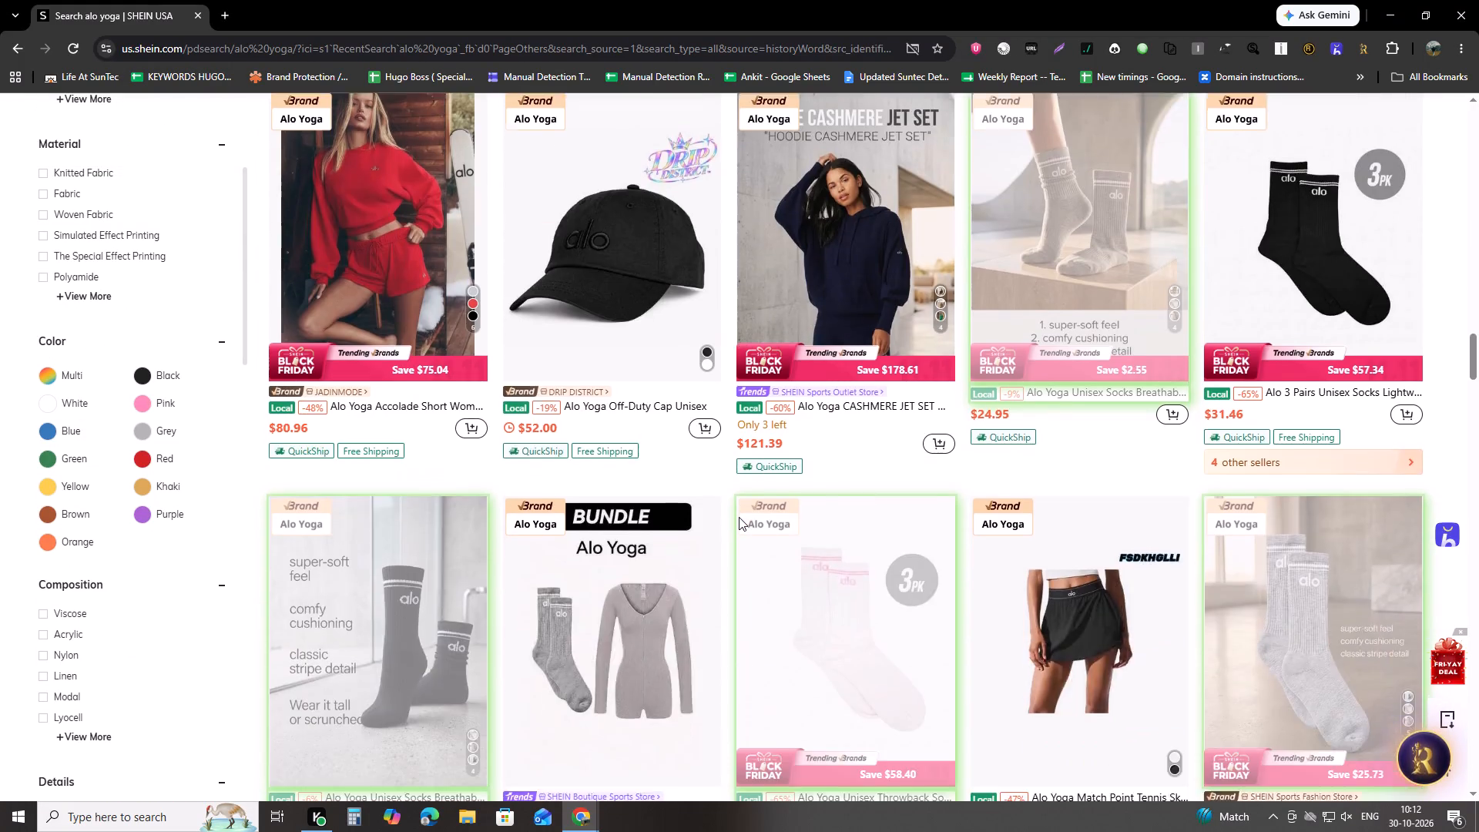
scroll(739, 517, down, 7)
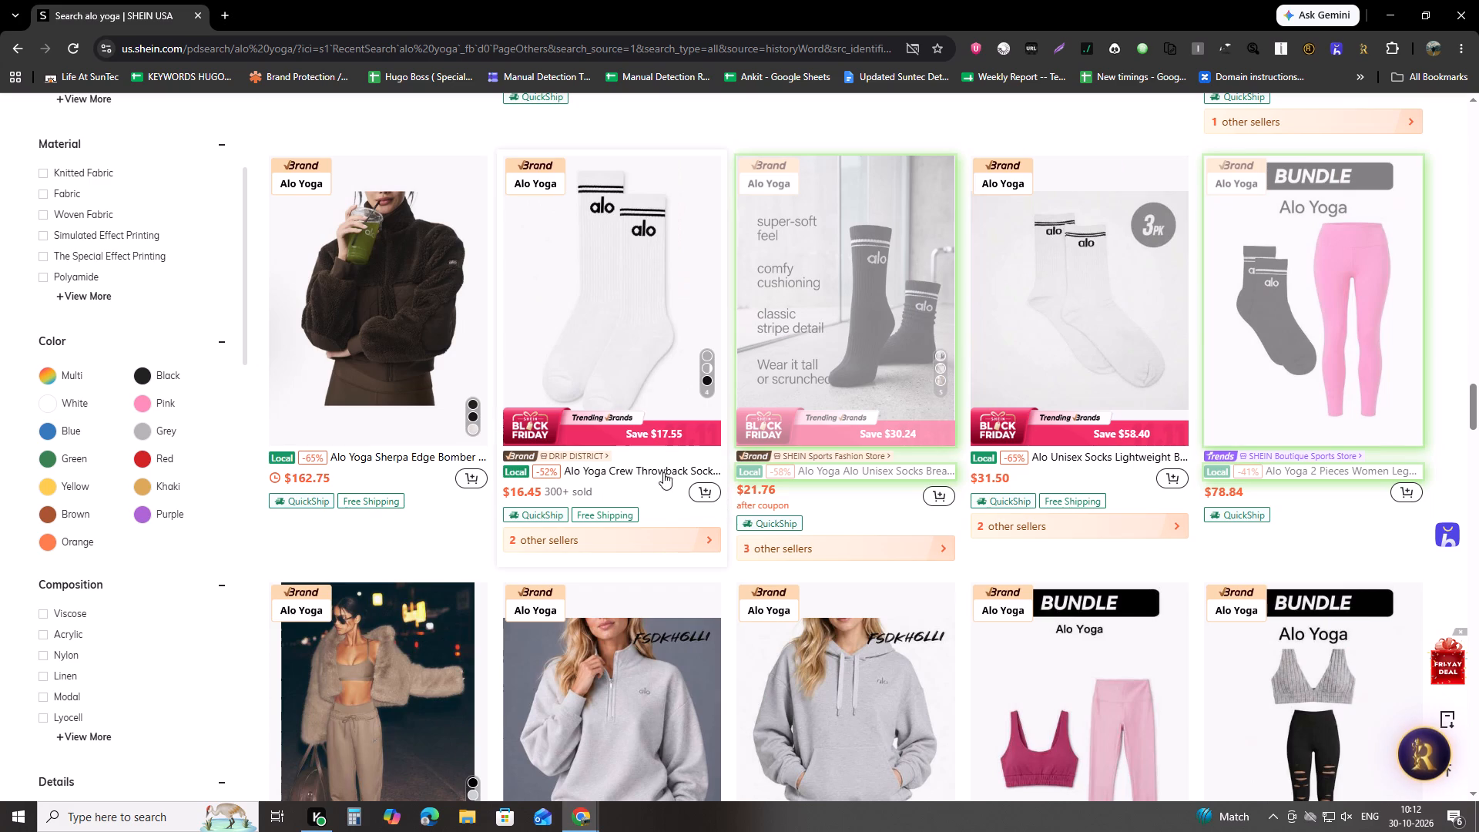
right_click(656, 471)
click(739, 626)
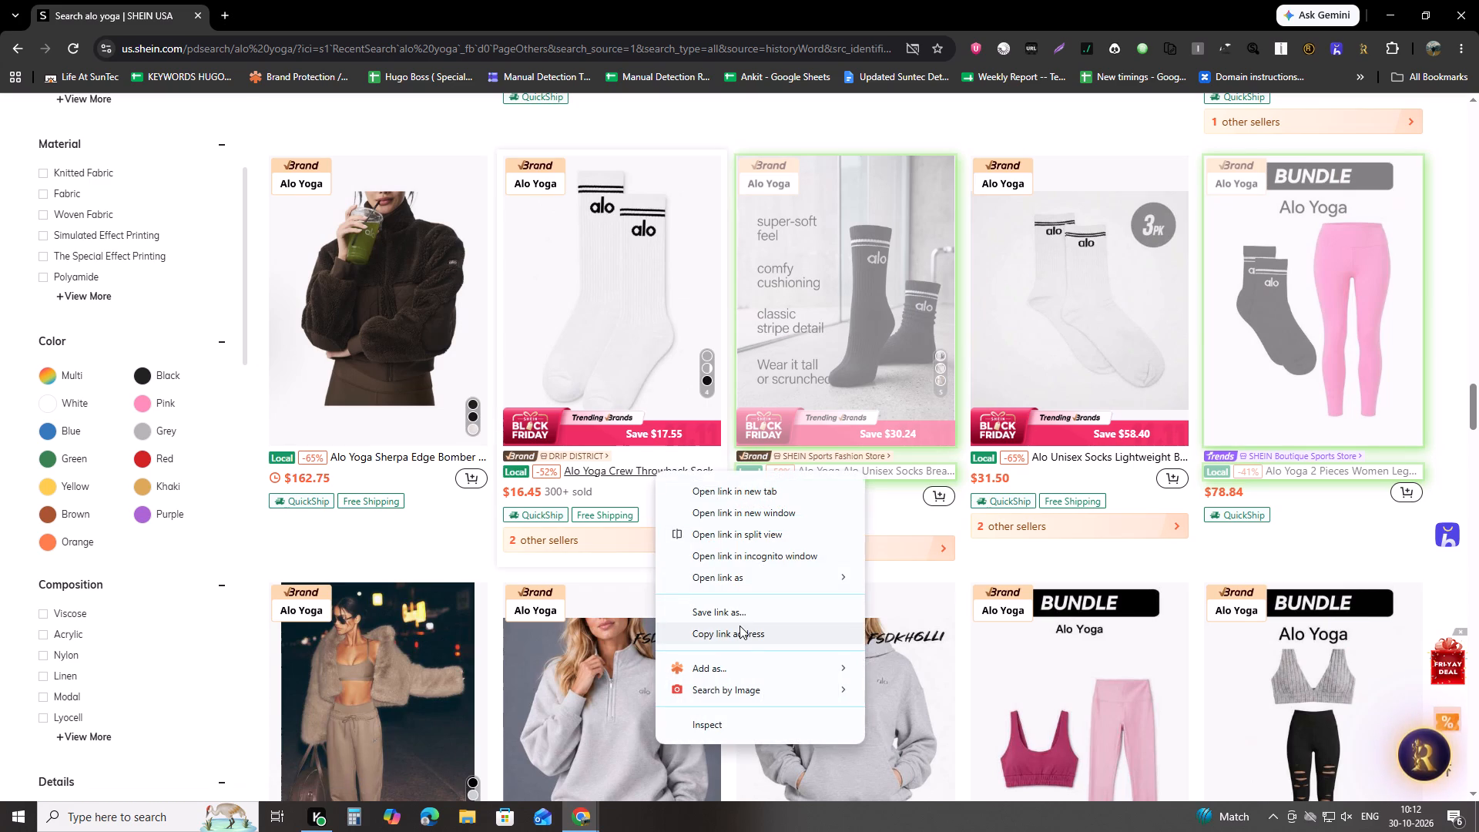
Look through the remaining alo yoga results on page 1 for sock listings, down to the page numbers.
scroll(733, 615, down, 5)
scroll(911, 472, down, 5)
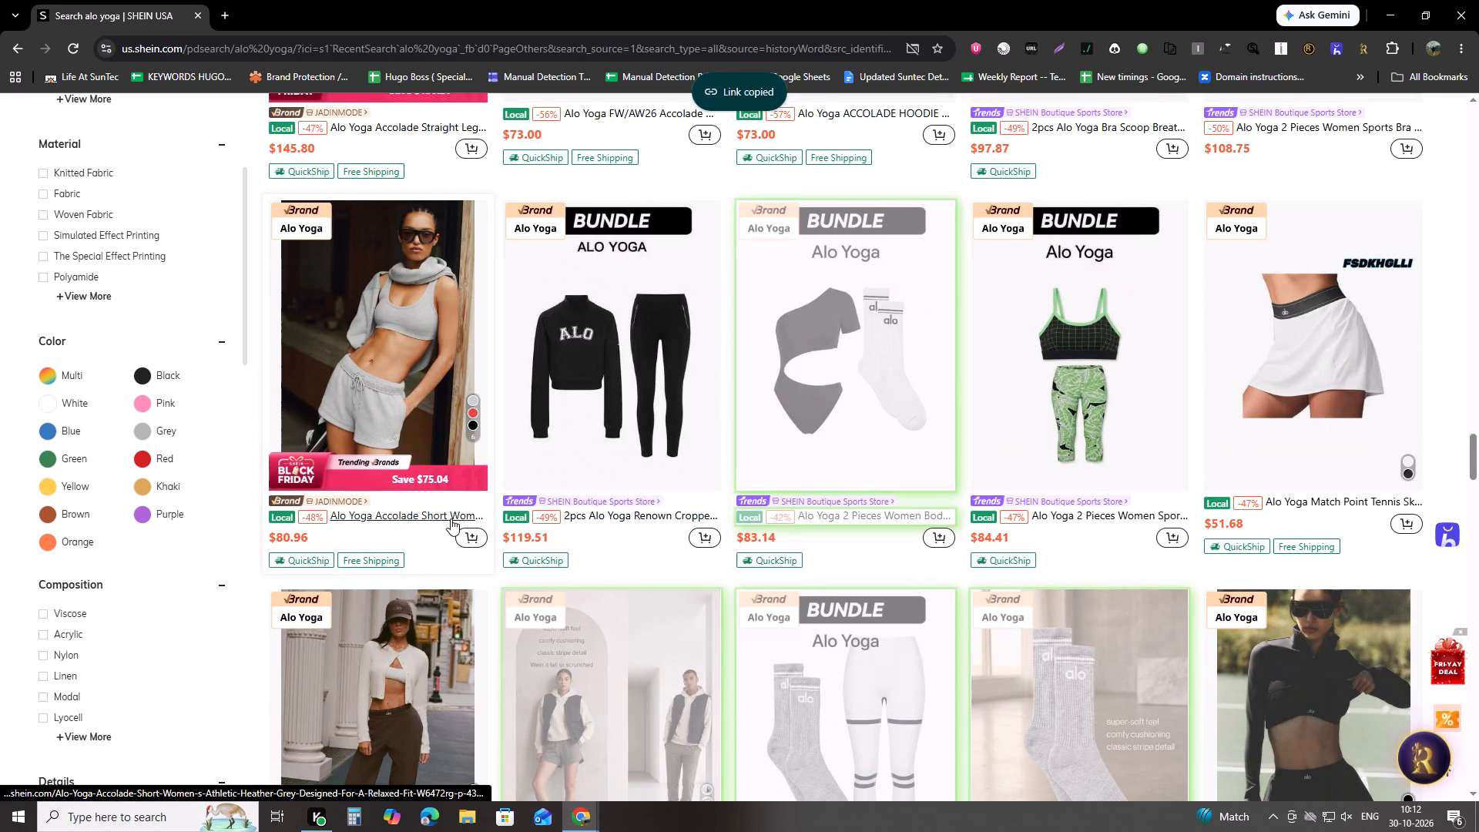
scroll(451, 518, down, 13)
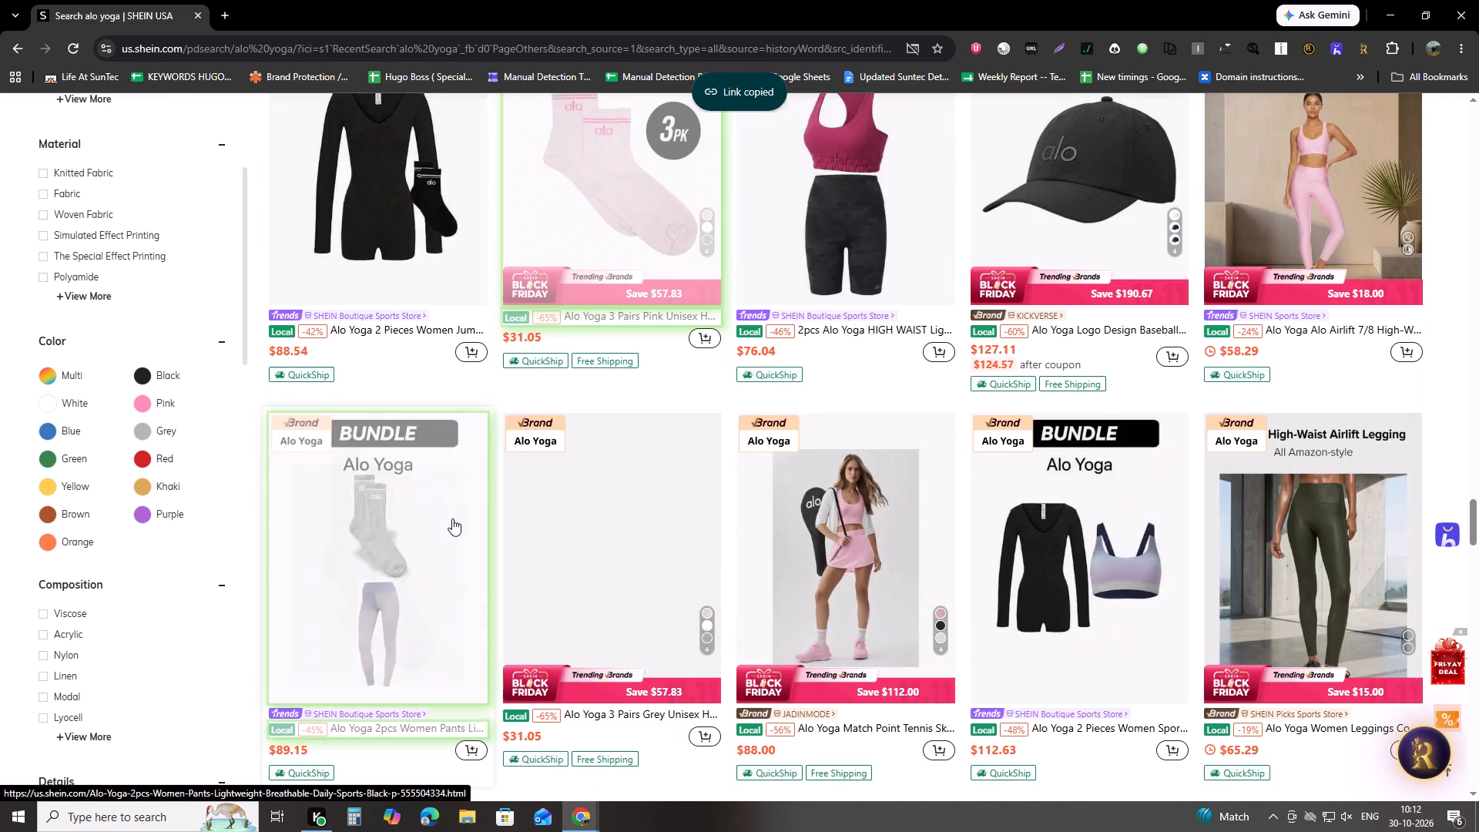
scroll(452, 518, up, 5)
scroll(793, 552, down, 6)
scroll(827, 608, down, 8)
scroll(762, 602, down, 2)
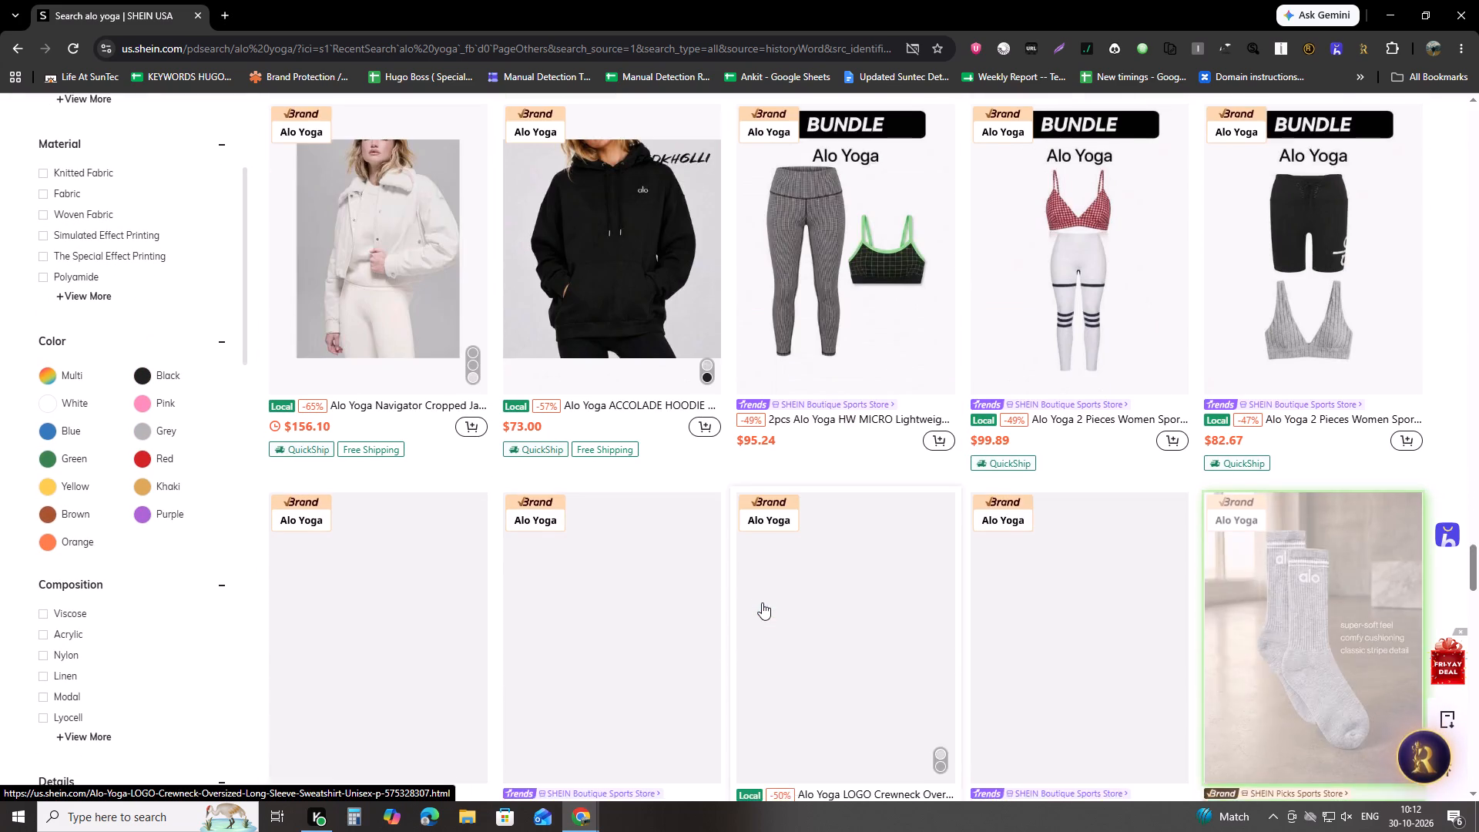
scroll(671, 564, down, 5)
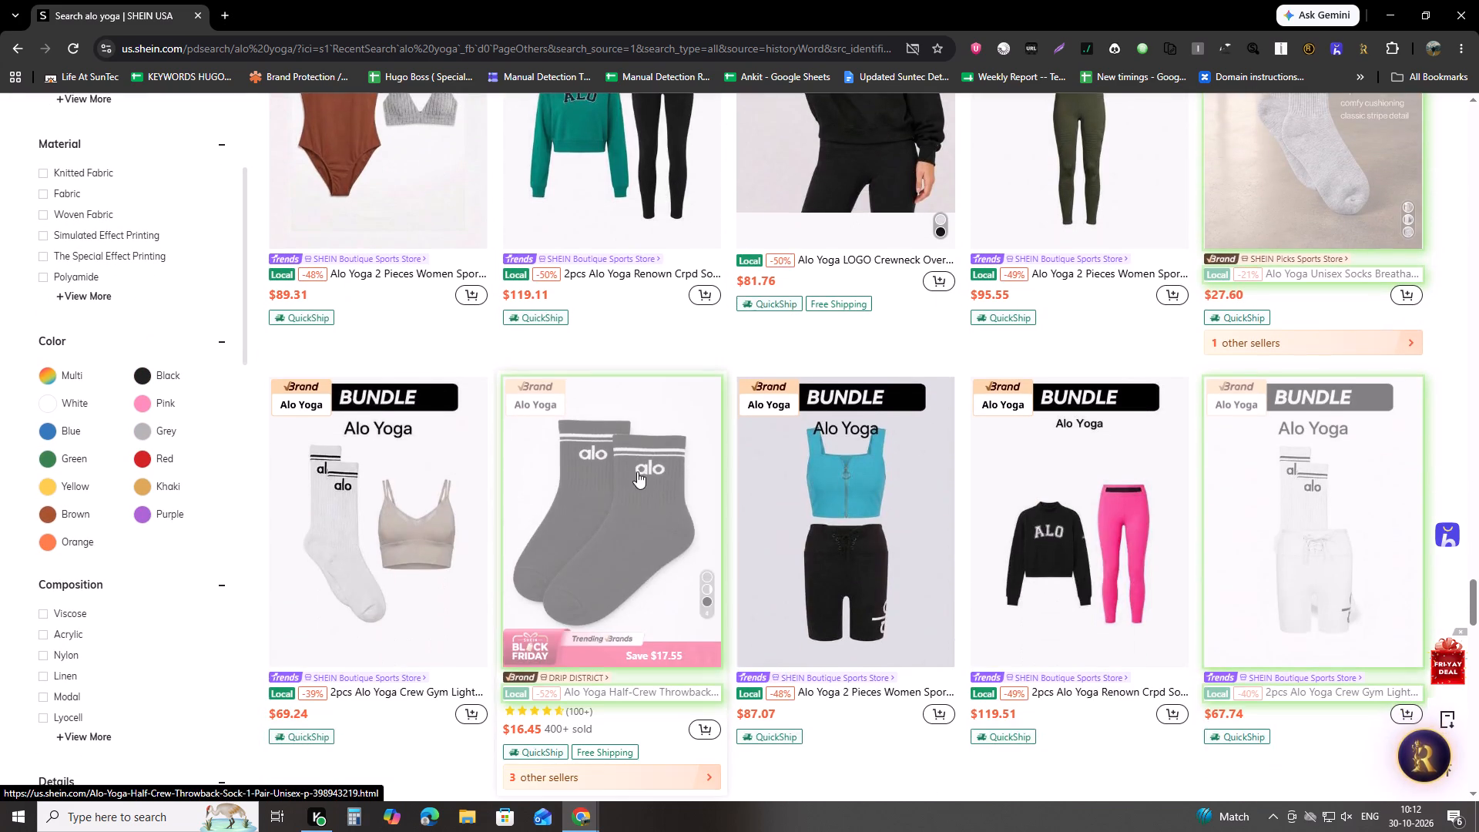
scroll(927, 447, down, 11)
scroll(740, 415, down, 3)
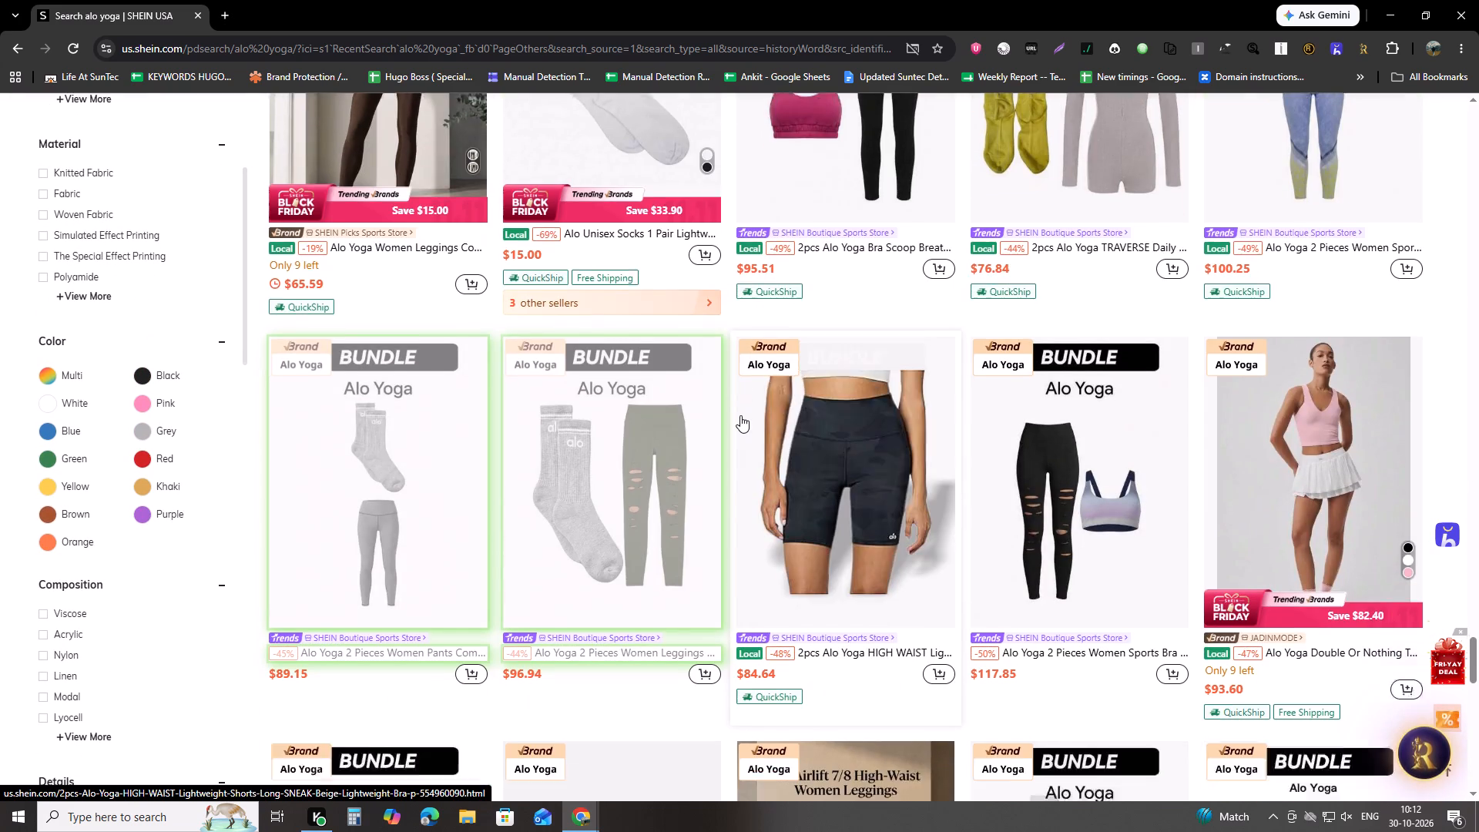
scroll(740, 415, down, 7)
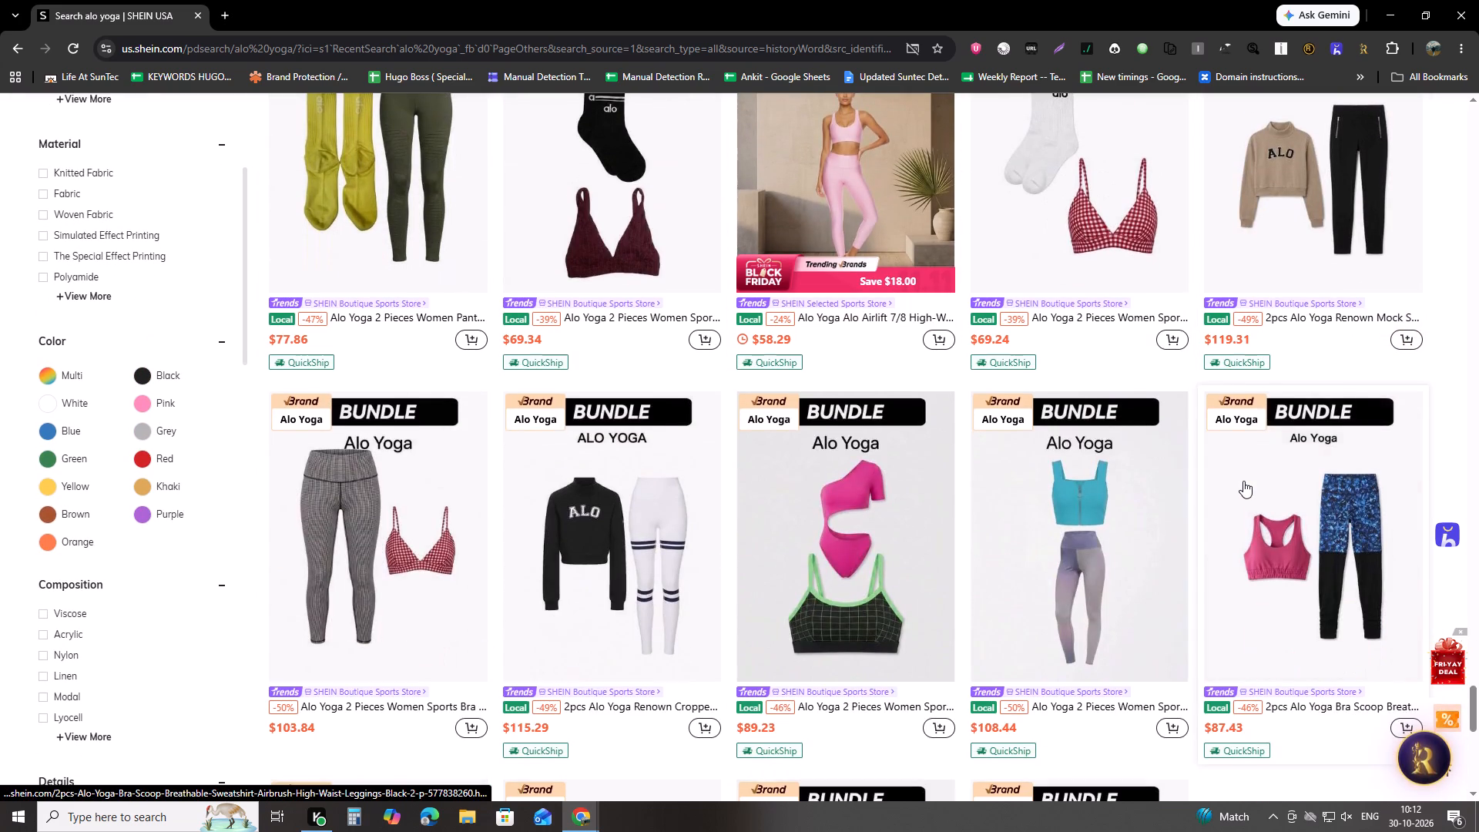
scroll(1243, 481, down, 6)
scroll(1011, 495, down, 3)
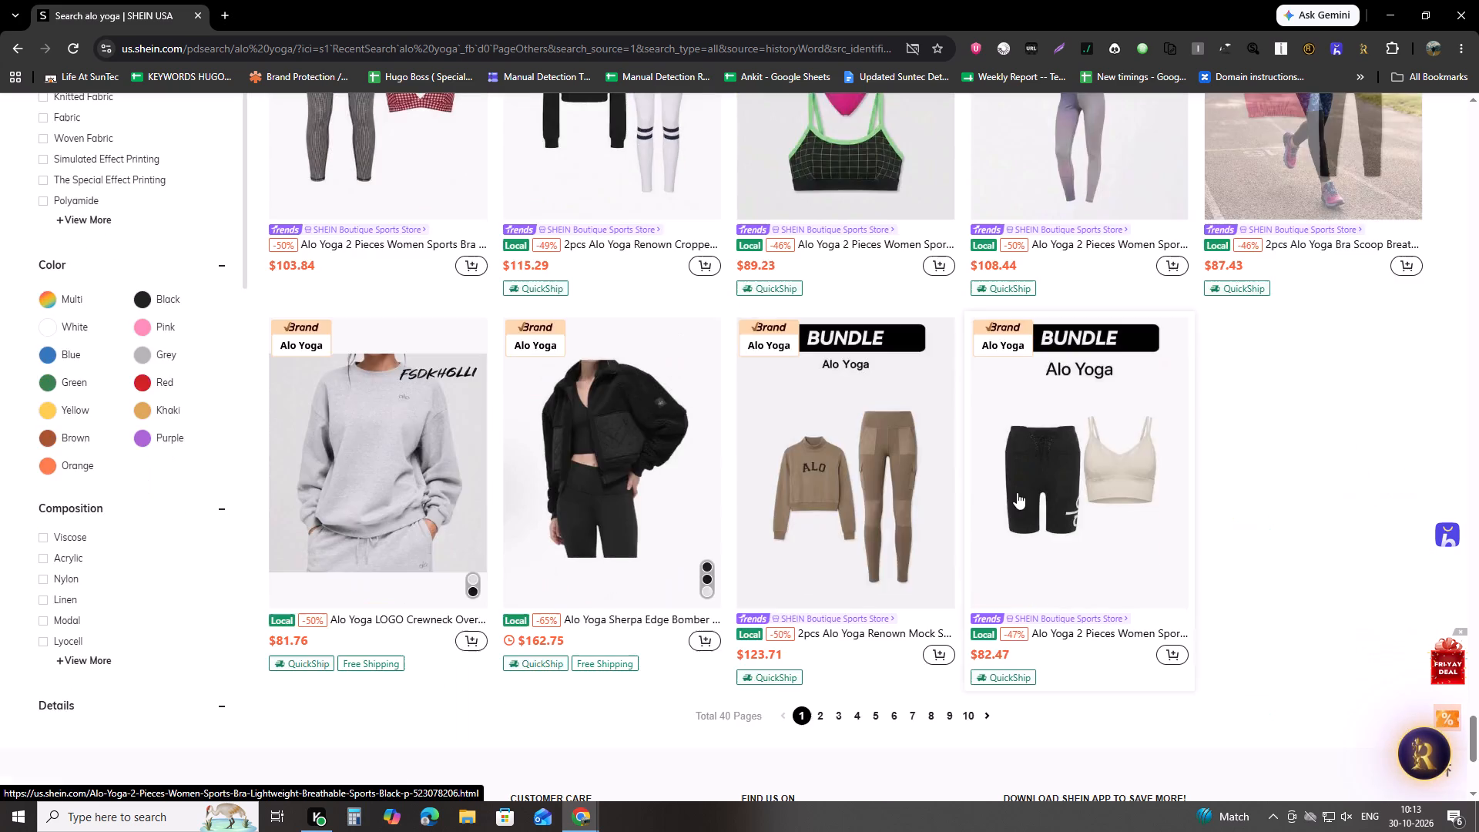
scroll(1017, 492, down, 2)
scroll(786, 368, up, 5)
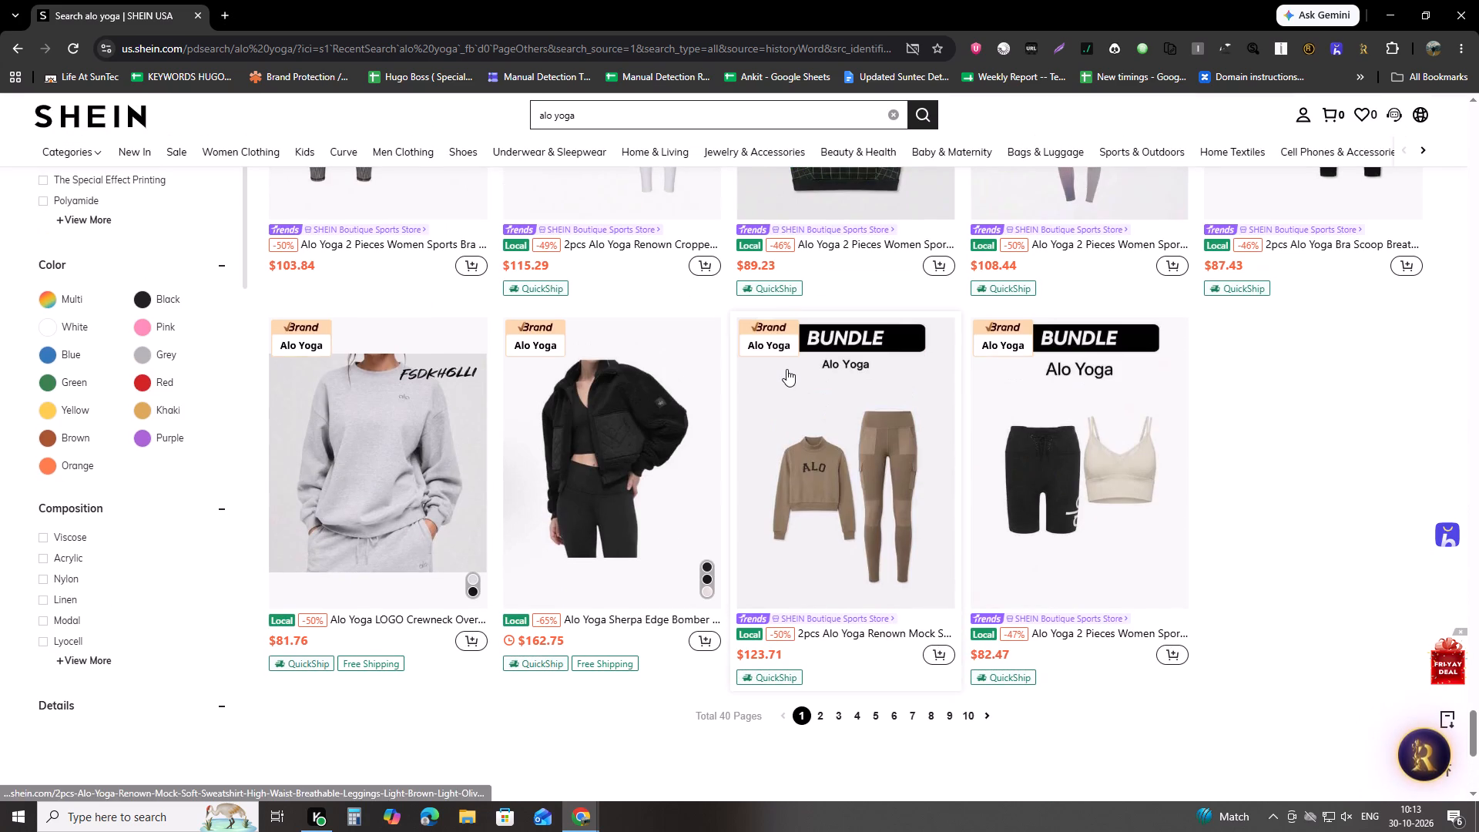
scroll(854, 377, up, 5)
scroll(854, 377, down, 4)
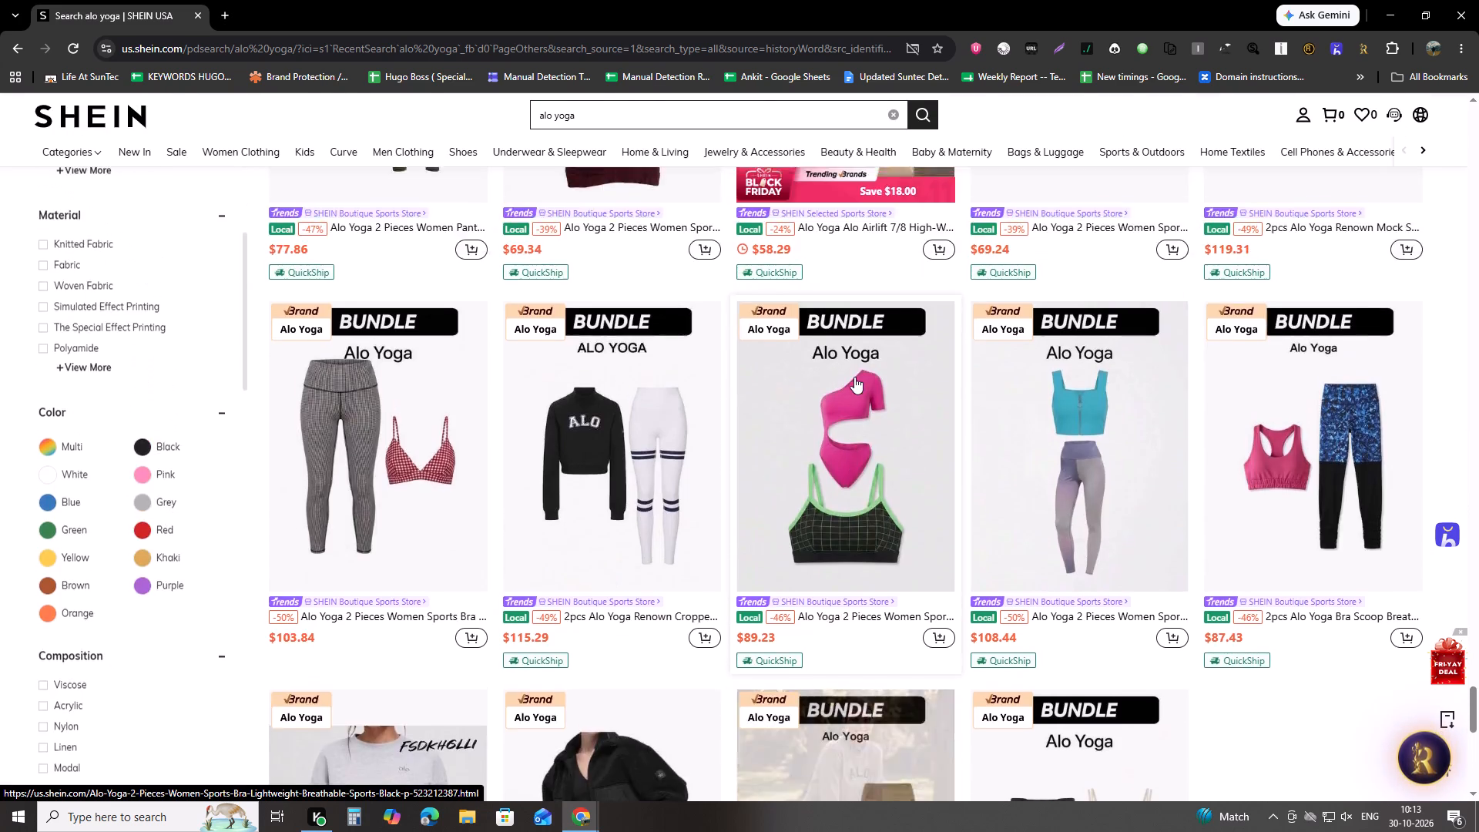
scroll(854, 377, down, 2)
scroll(731, 488, down, 3)
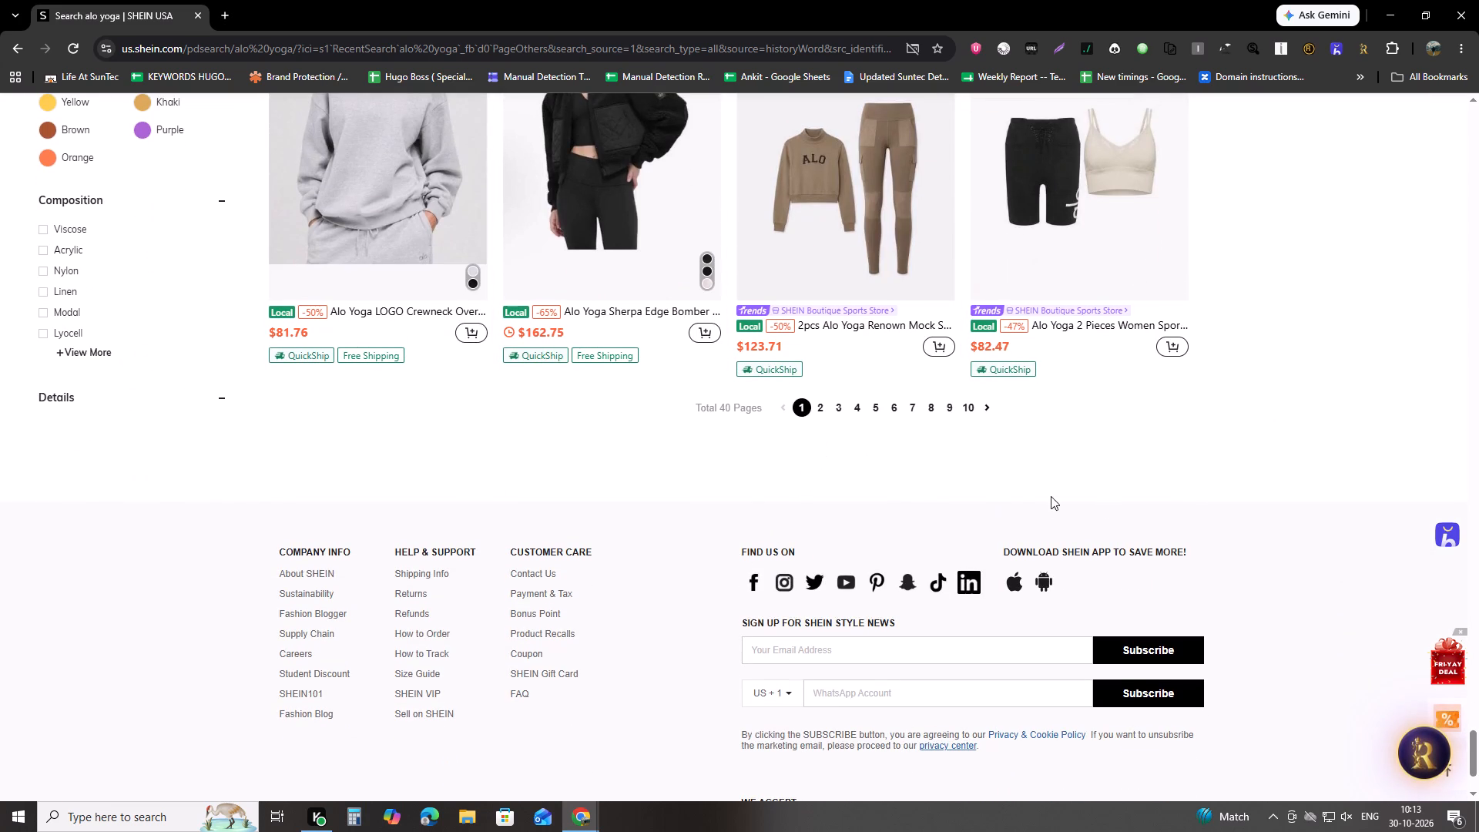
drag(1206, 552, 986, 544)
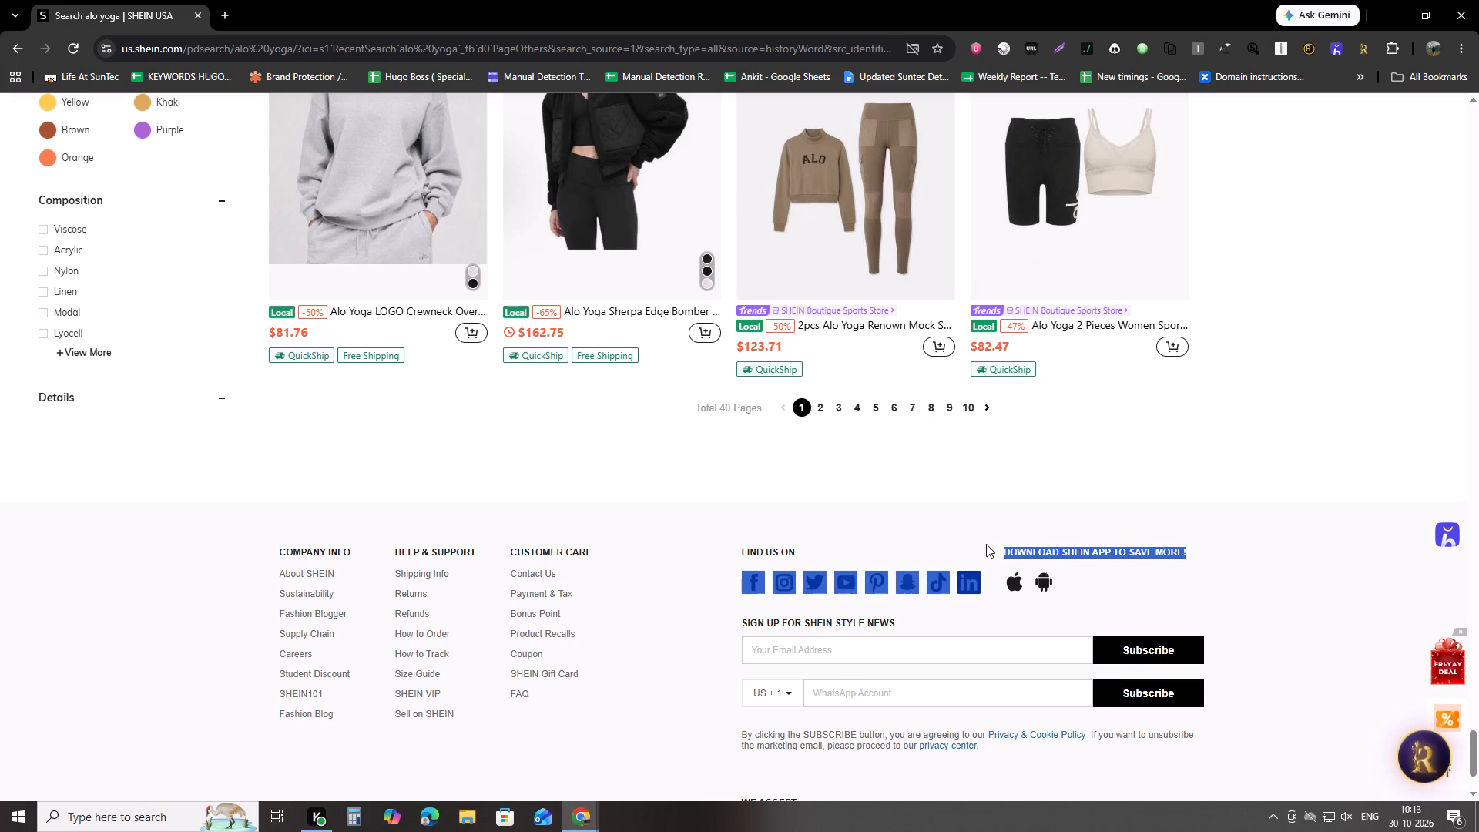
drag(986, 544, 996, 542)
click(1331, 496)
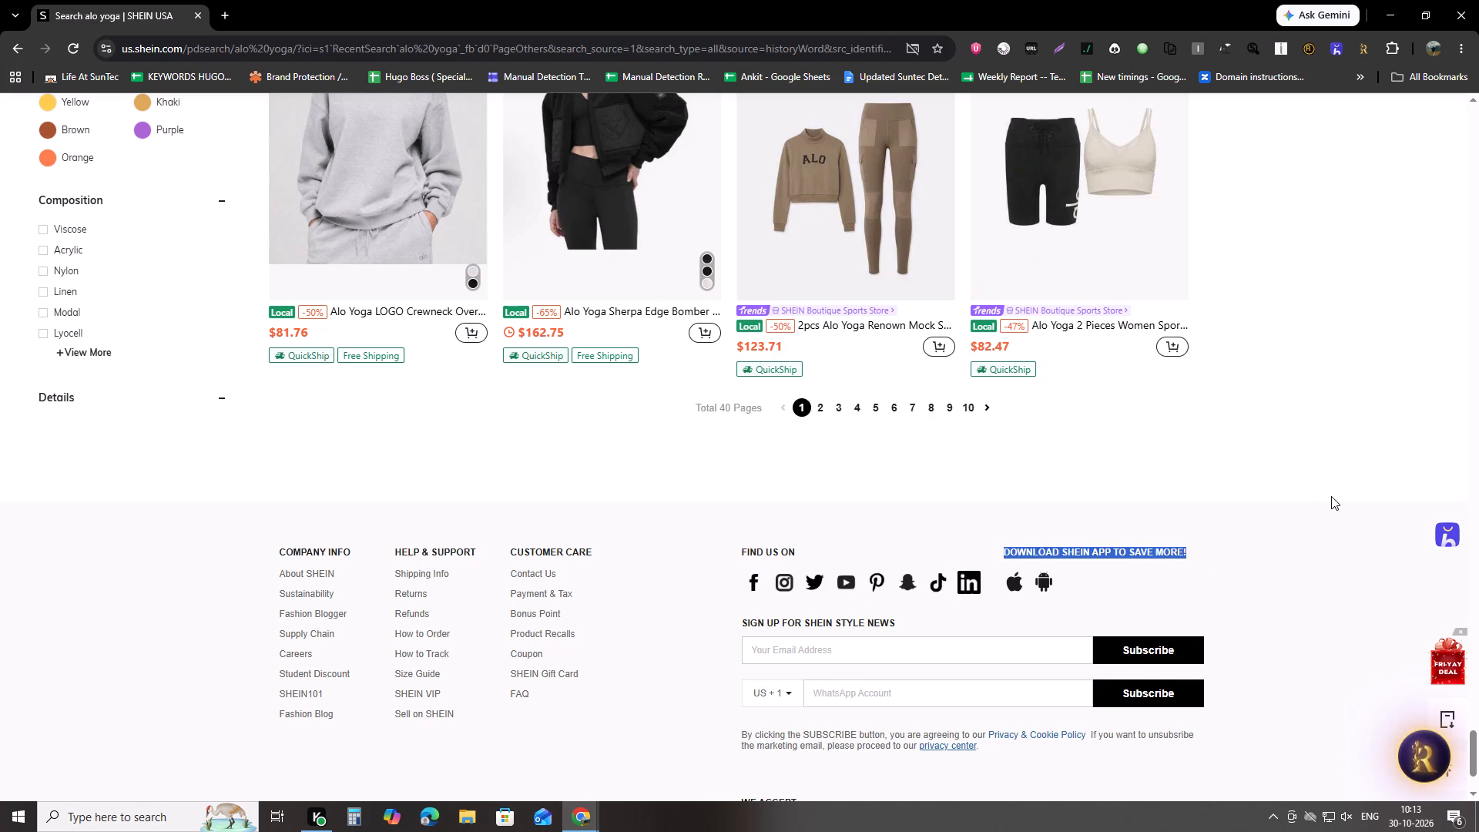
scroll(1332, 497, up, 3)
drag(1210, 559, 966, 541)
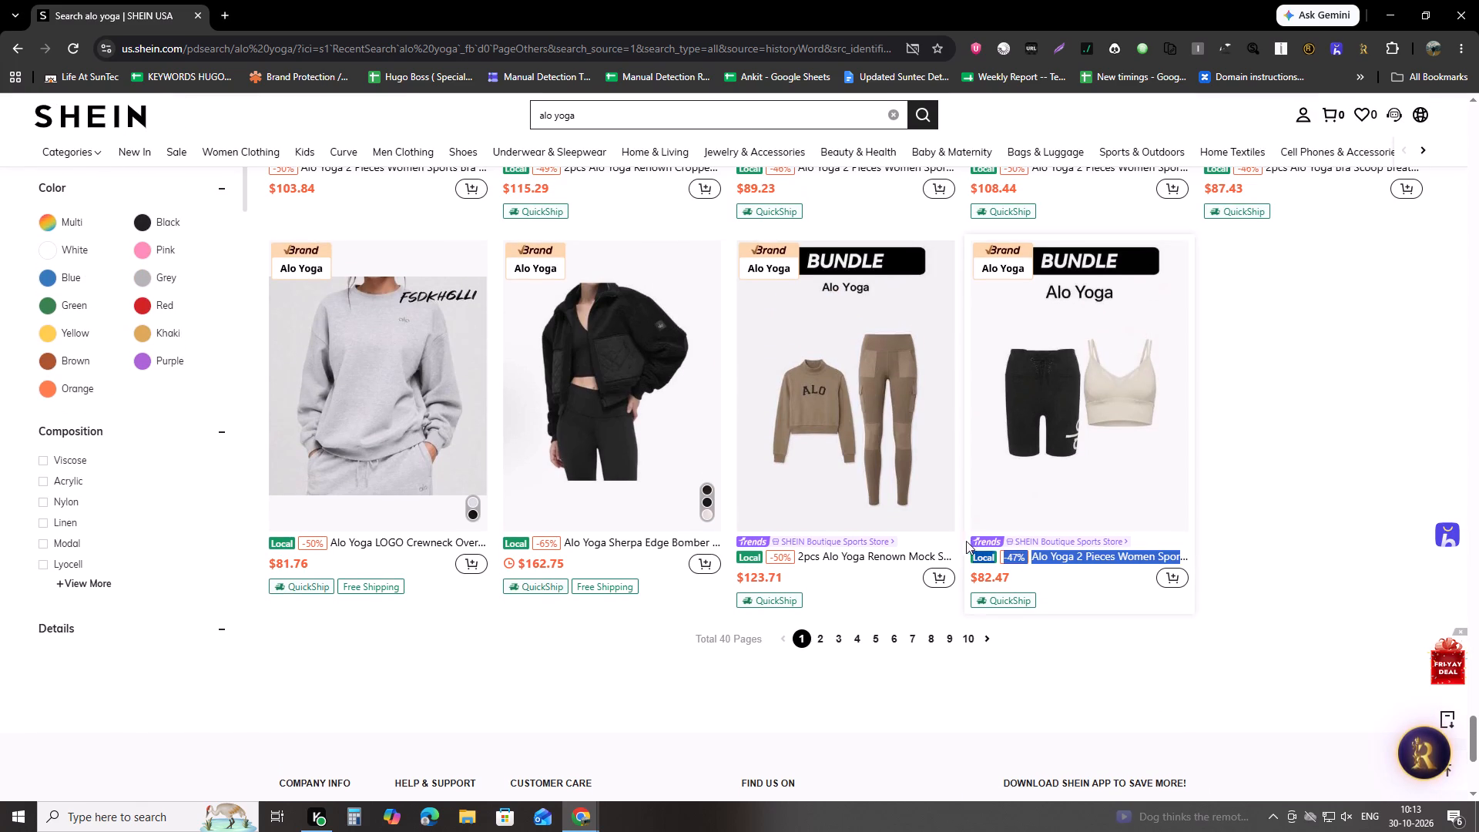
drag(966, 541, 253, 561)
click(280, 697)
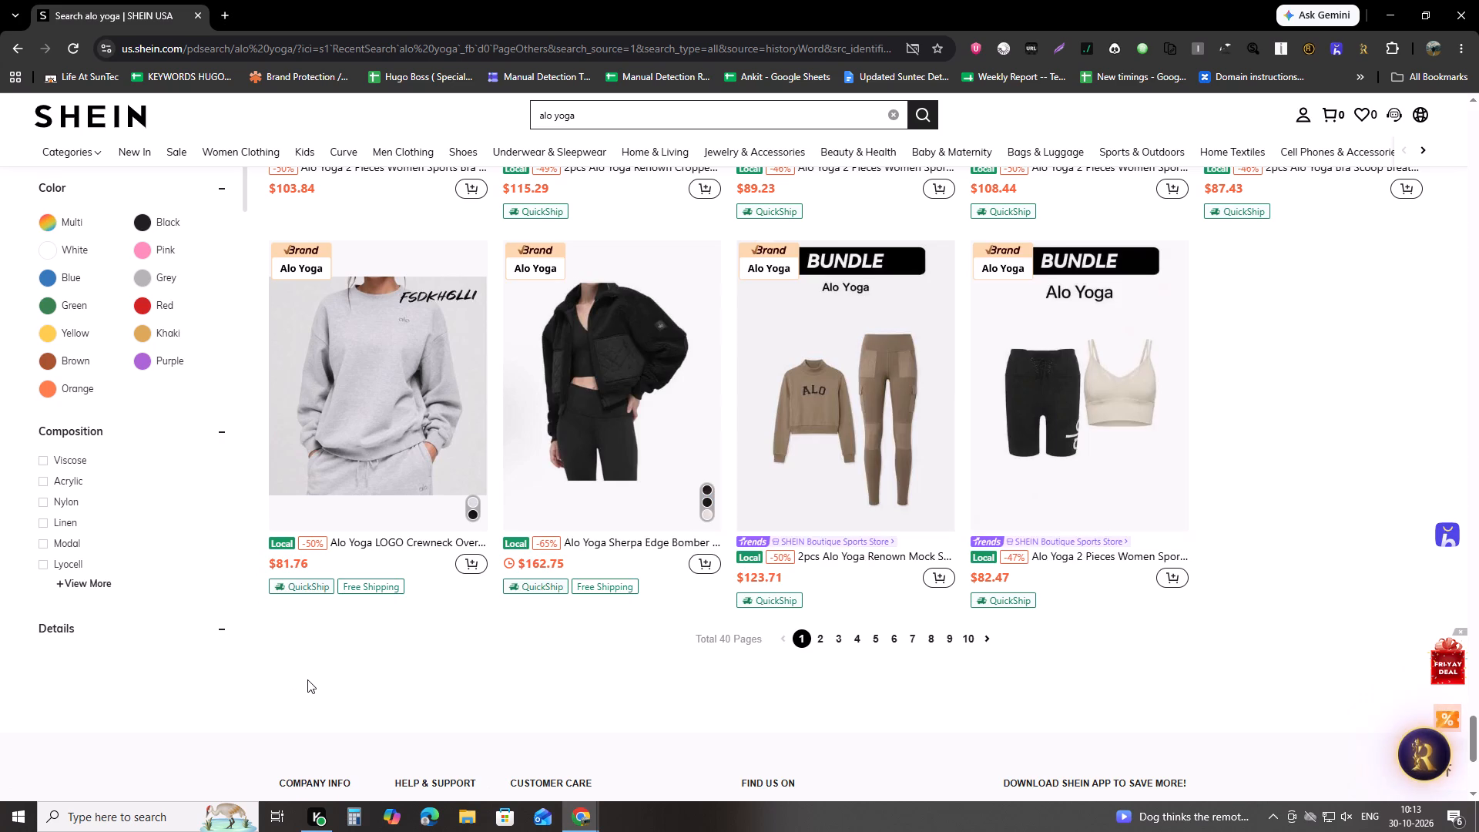
Go back up the alo yoga results to the first row, checking the sock listings along the way.
scroll(307, 679, up, 1)
scroll(716, 467, up, 10)
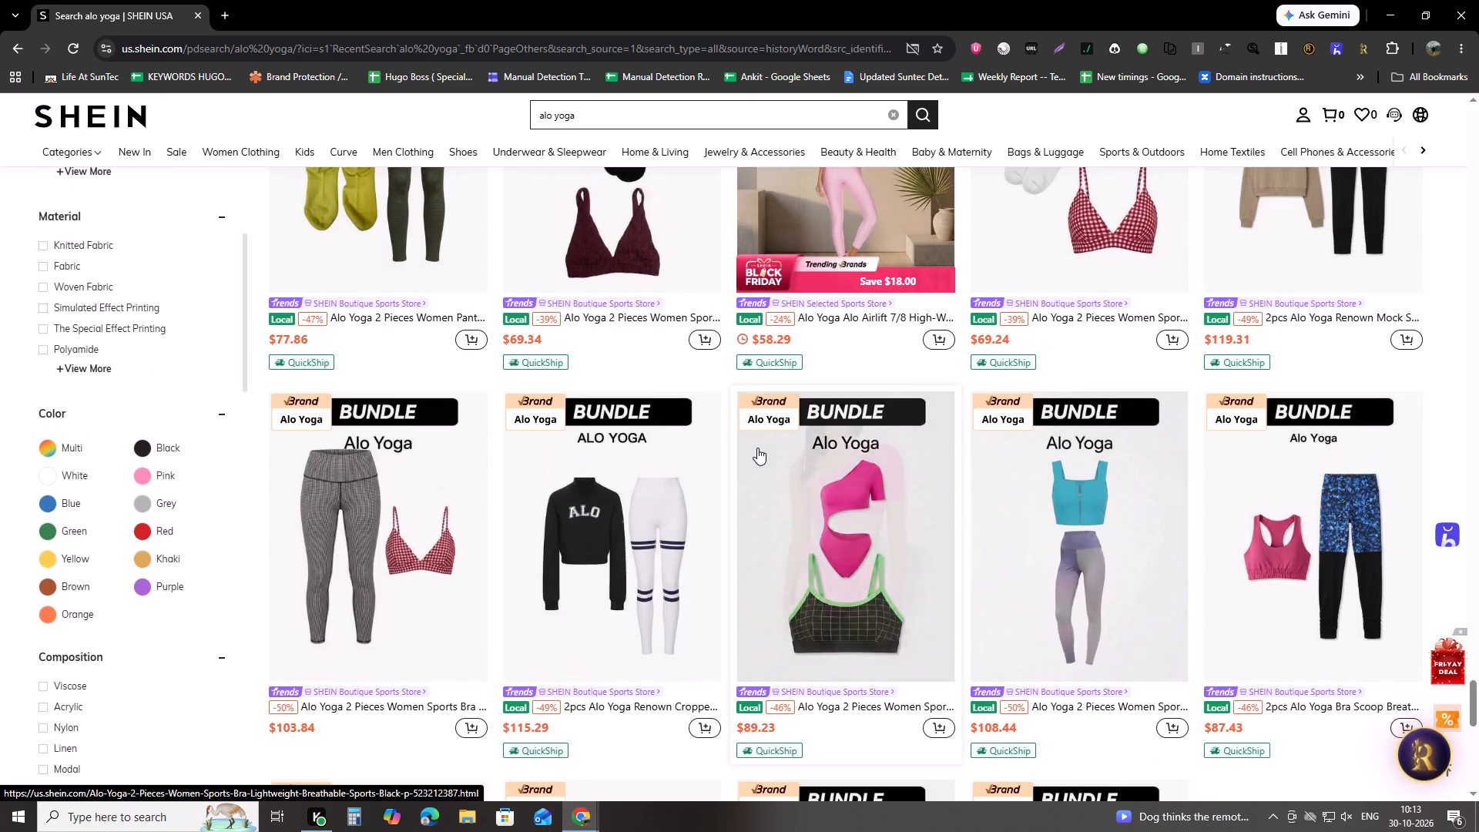
scroll(757, 448, up, 5)
scroll(757, 448, up, 19)
scroll(757, 448, up, 19)
scroll(757, 448, up, 19)
scroll(757, 448, down, 1)
scroll(757, 448, up, 20)
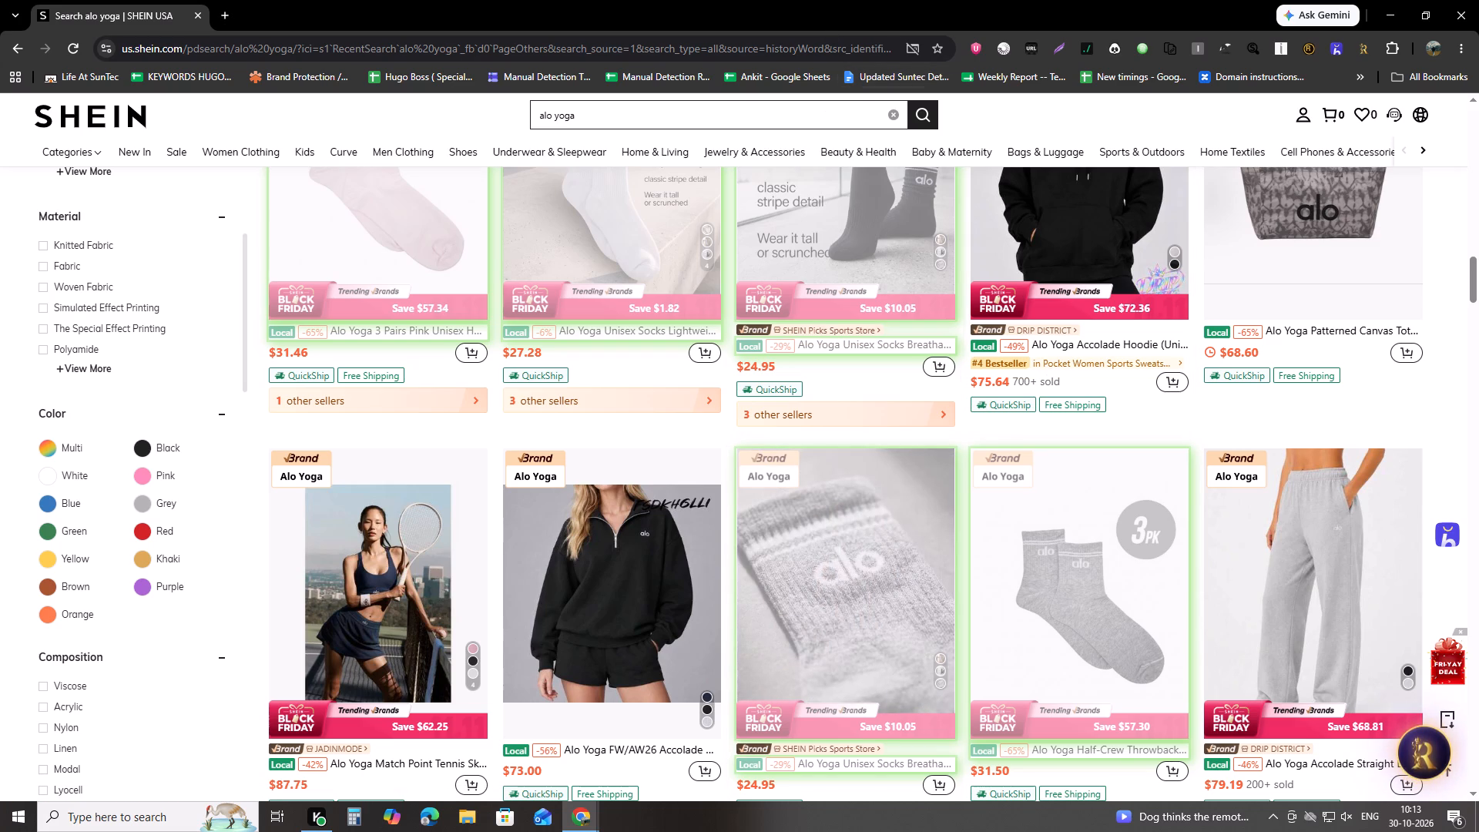
scroll(994, 429, up, 16)
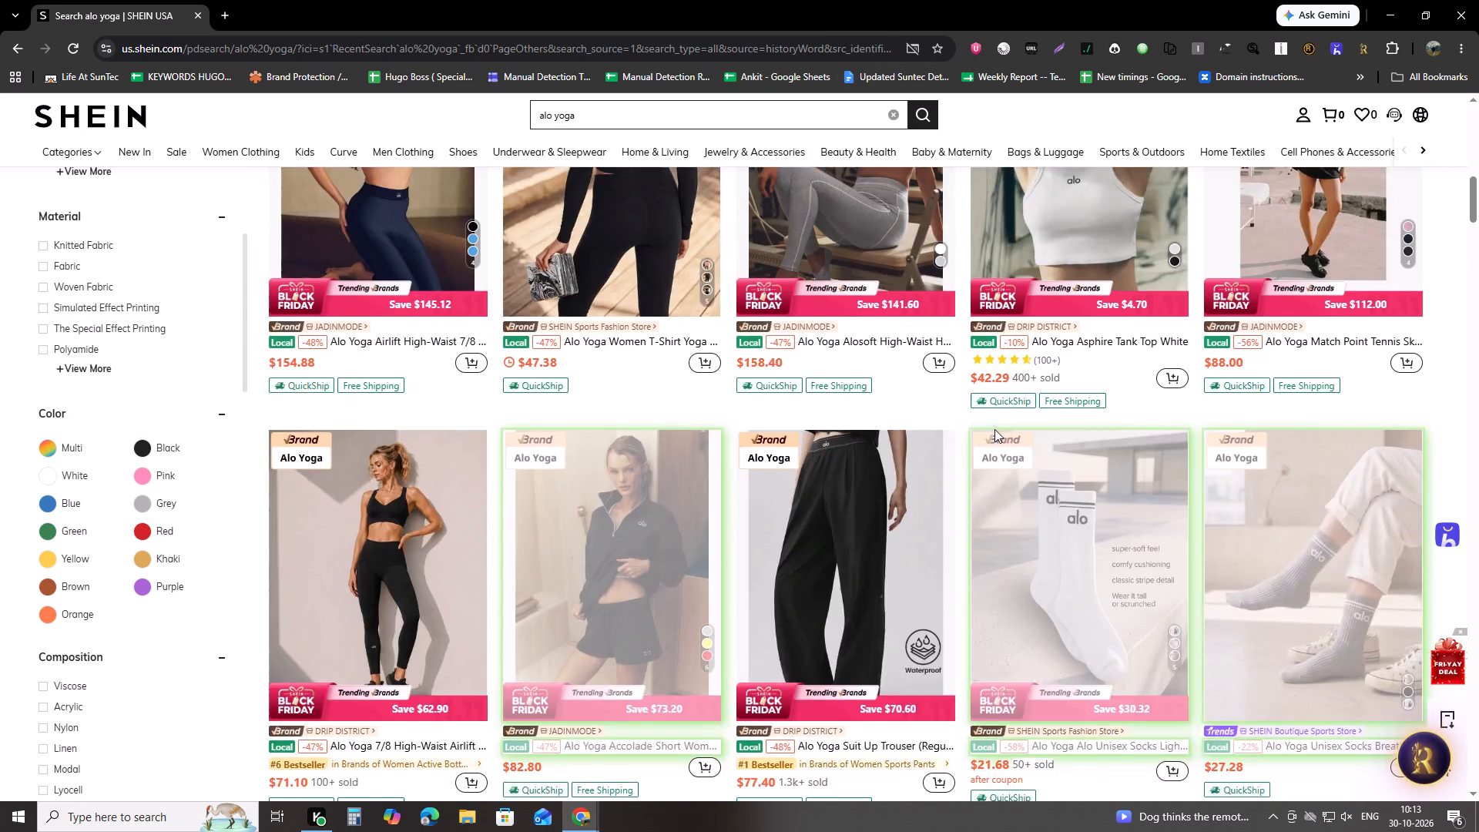
scroll(994, 429, up, 16)
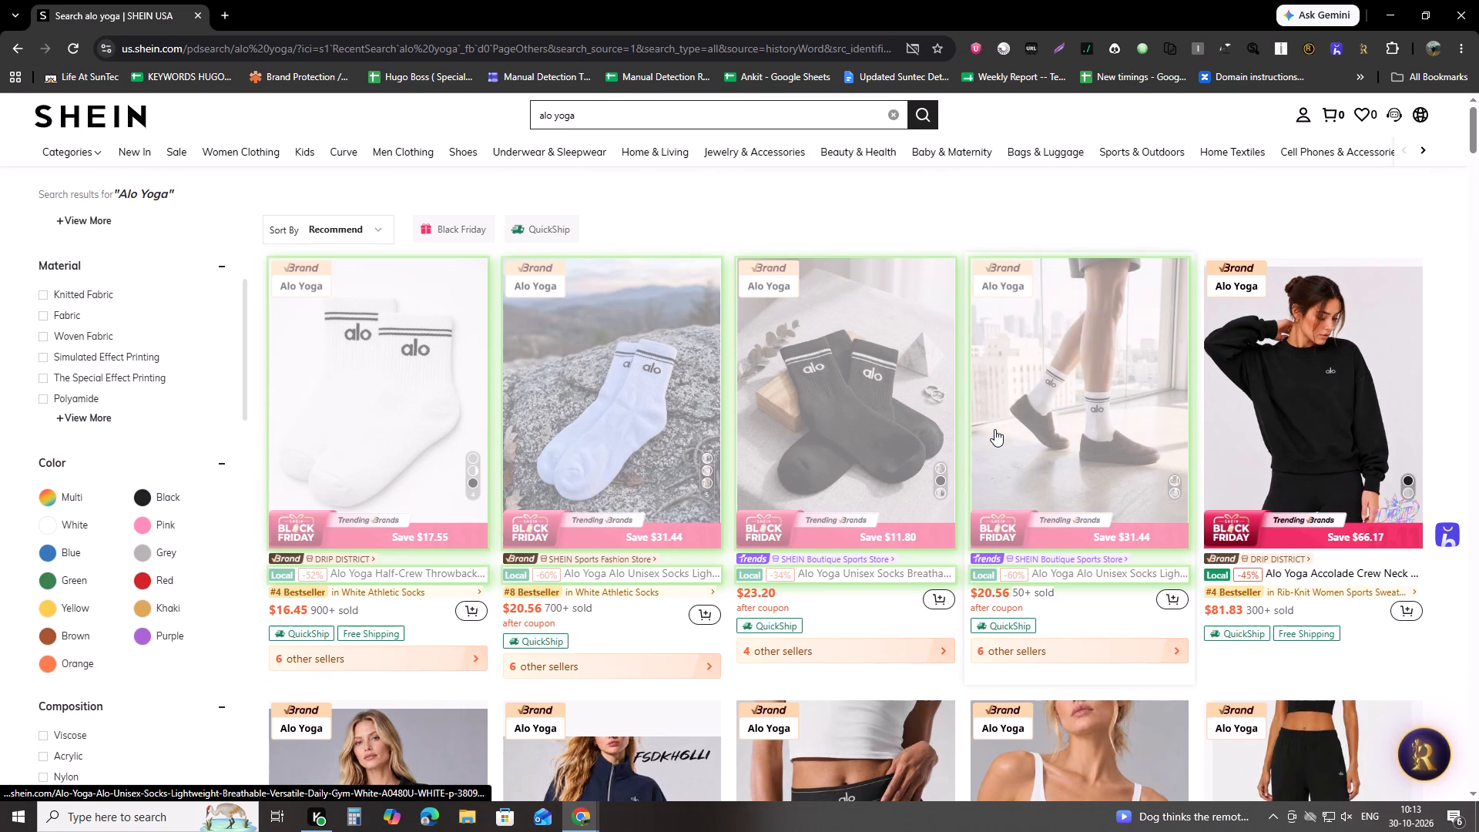
Find the $16.45 Alo Yoga Crew Throwback Sock listing in the results and copy its link address.
scroll(993, 431, down, 20)
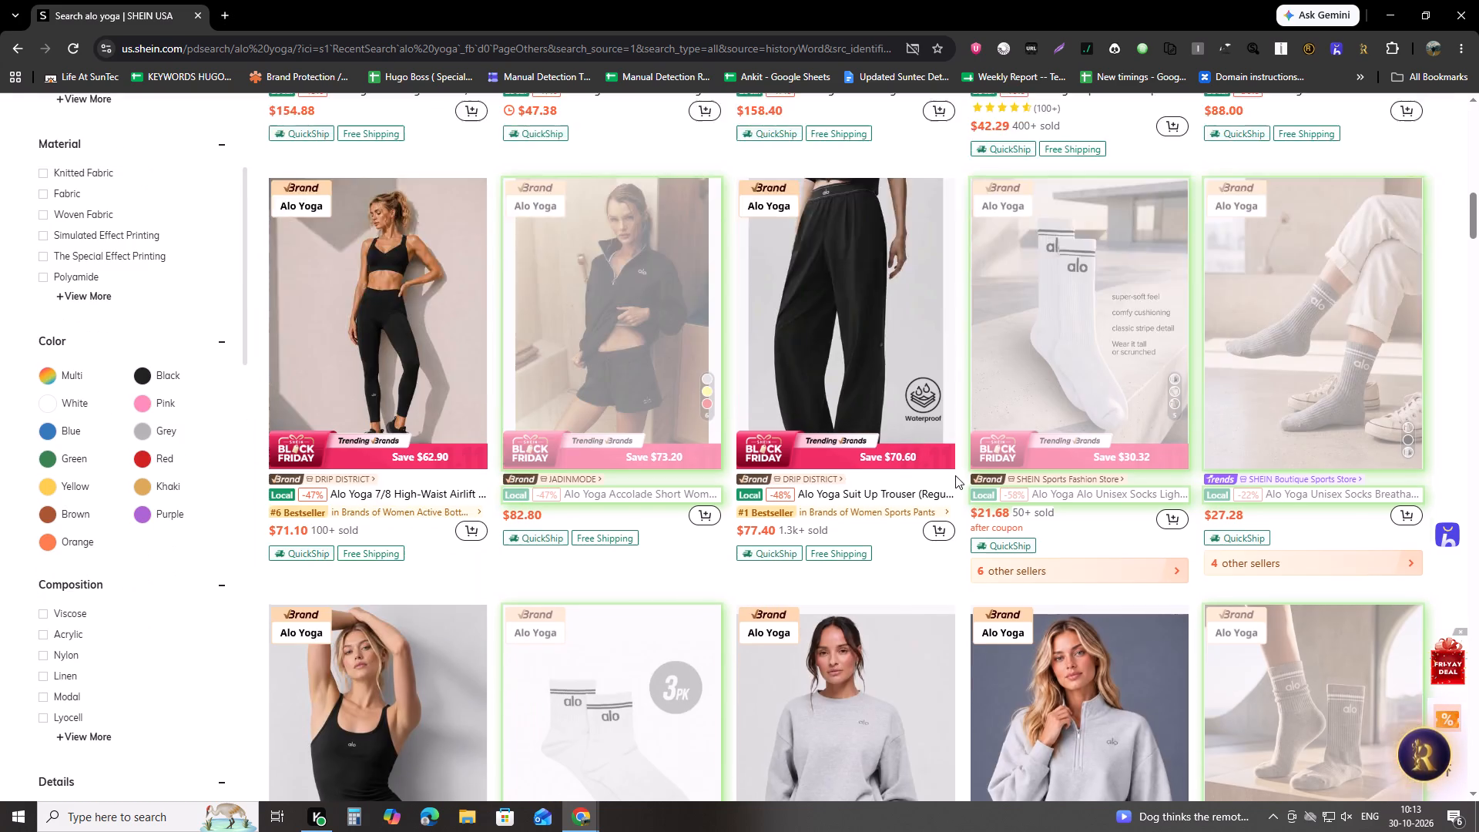
scroll(955, 475, down, 19)
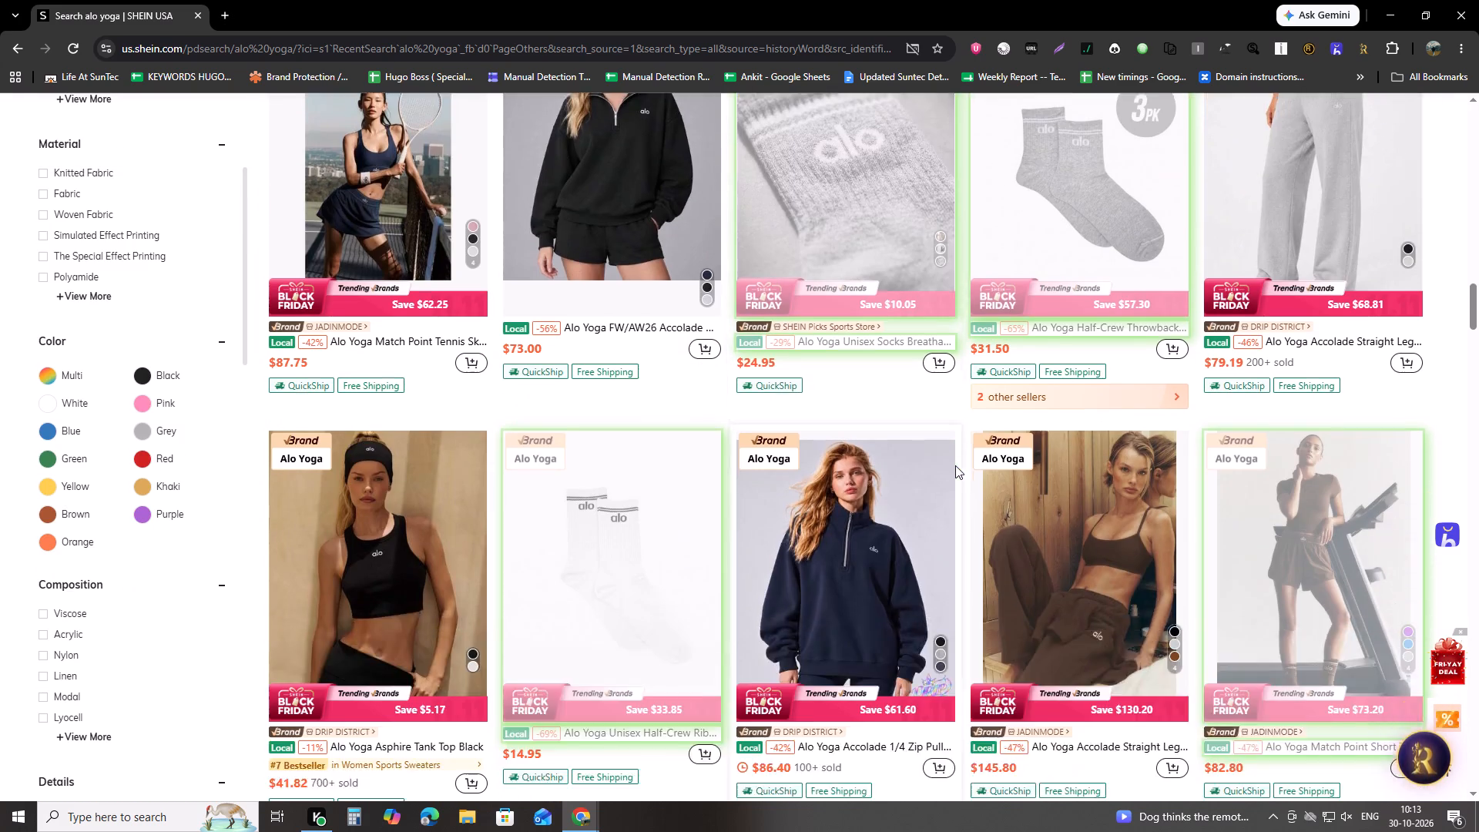
scroll(955, 465, down, 15)
scroll(947, 469, up, 1)
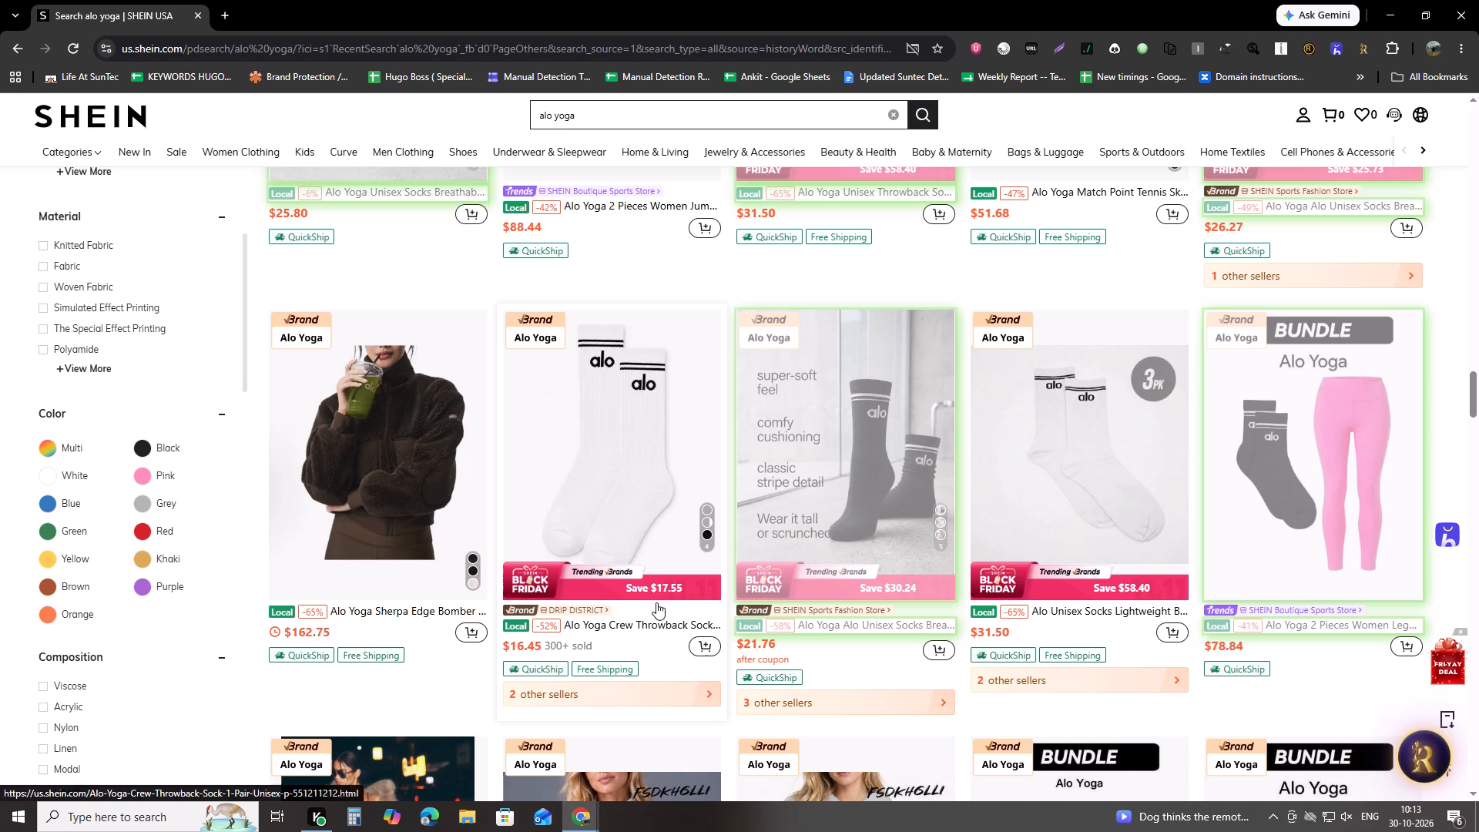
right_click(643, 629)
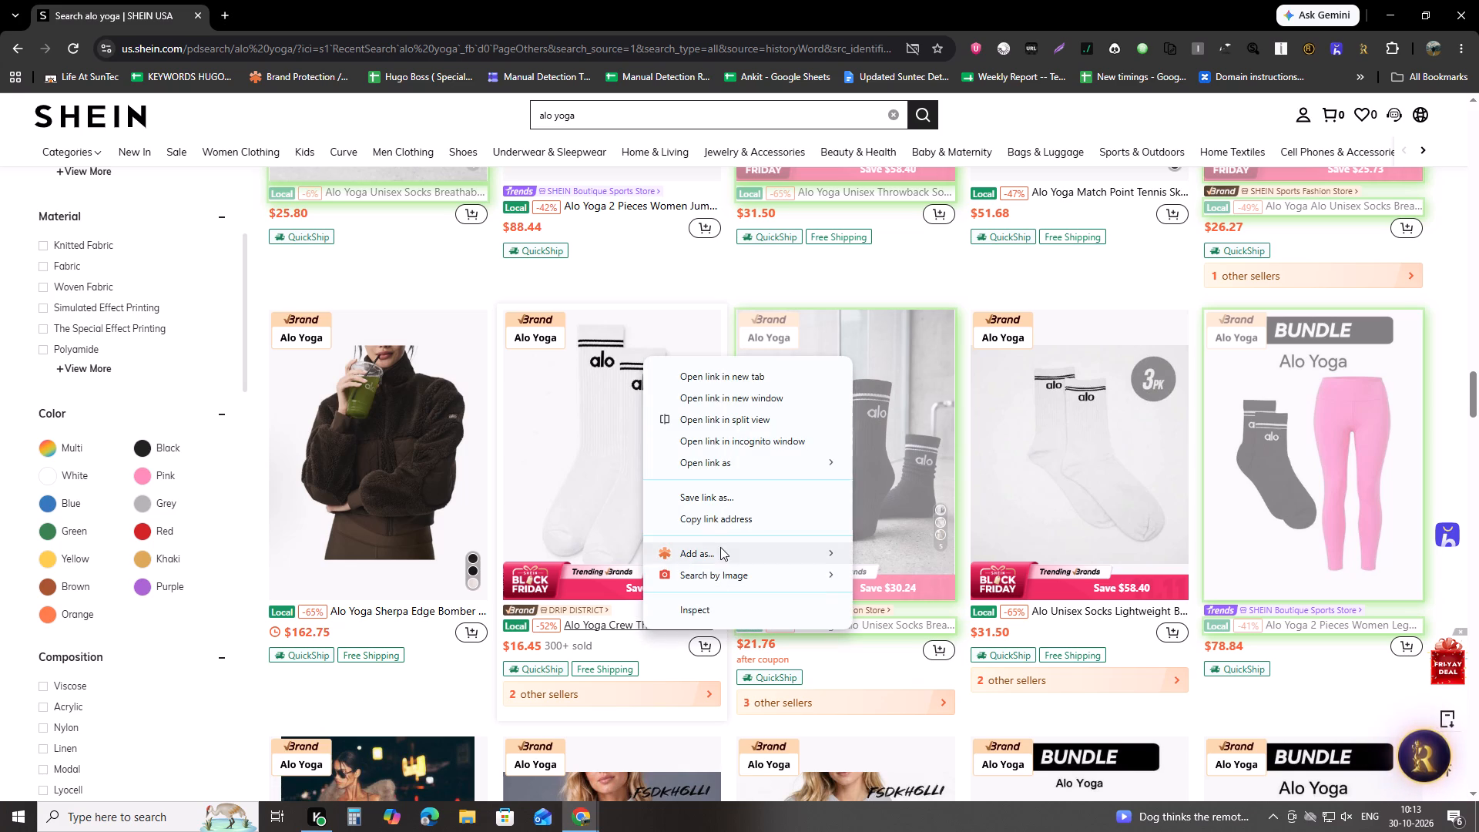
click(716, 525)
Switch to the Manual Detection Records spreadsheet and paste the link into cell C83054, below the 30/10/2026 heading.
key(alt+Tab)
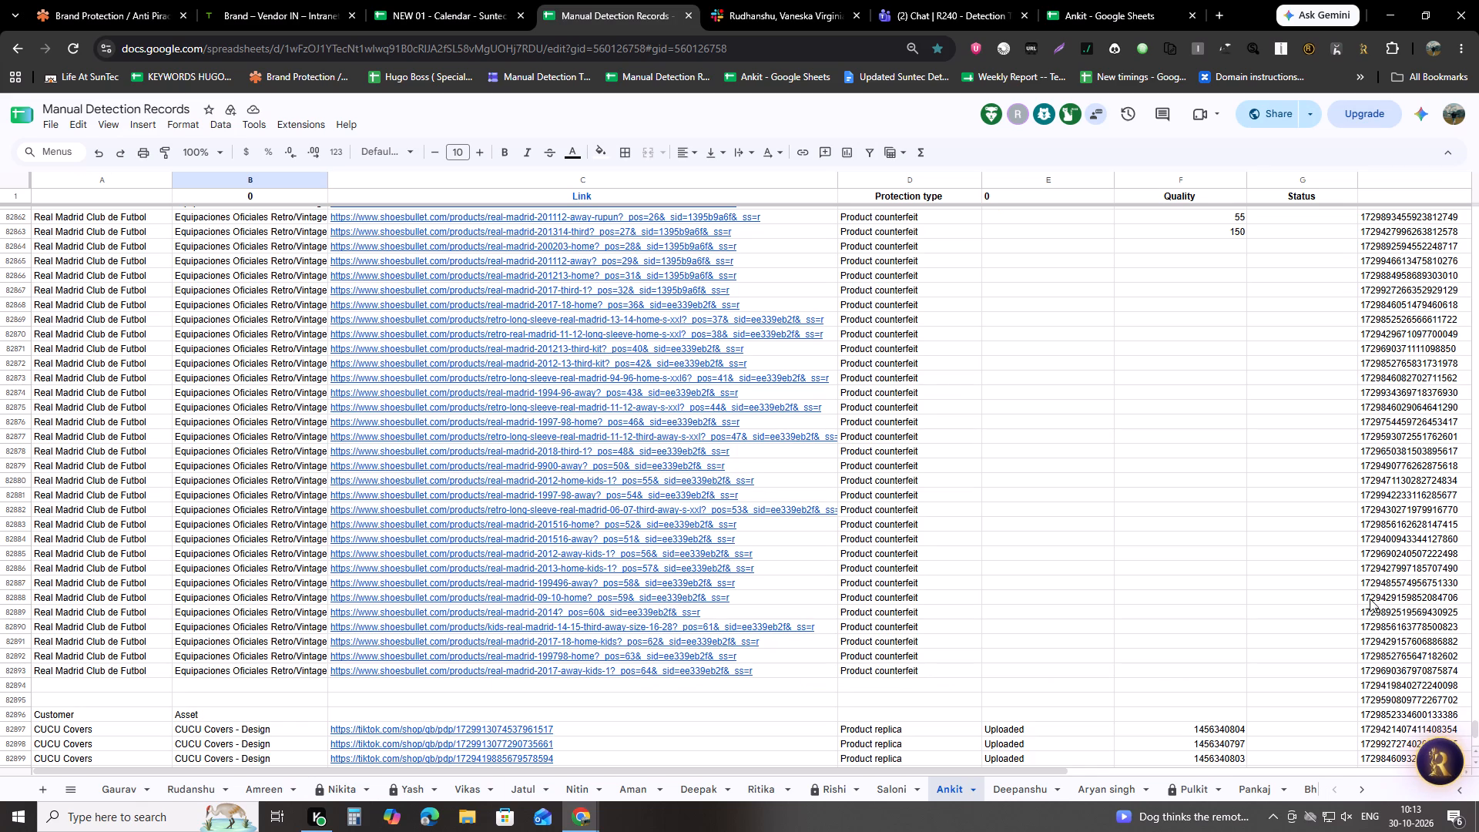
click(1334, 585)
key(ctrl+Down)
key(ctrl+Down)
key(ctrl+Left)
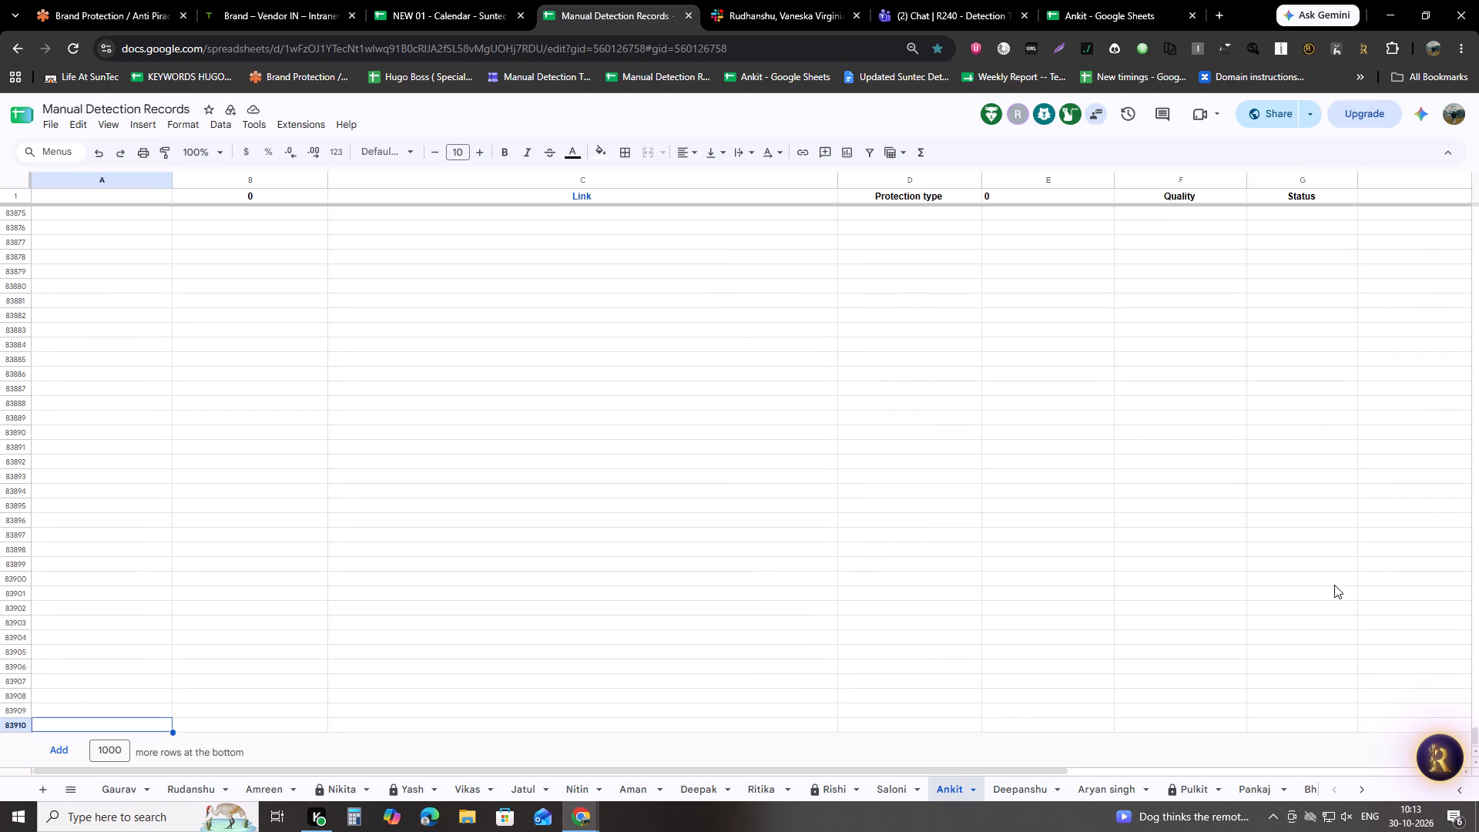
key(Right)
key(Right)
key(ctrl+Up)
key(Down)
key(Down)
key(Down)
key(Down)
key(Down)
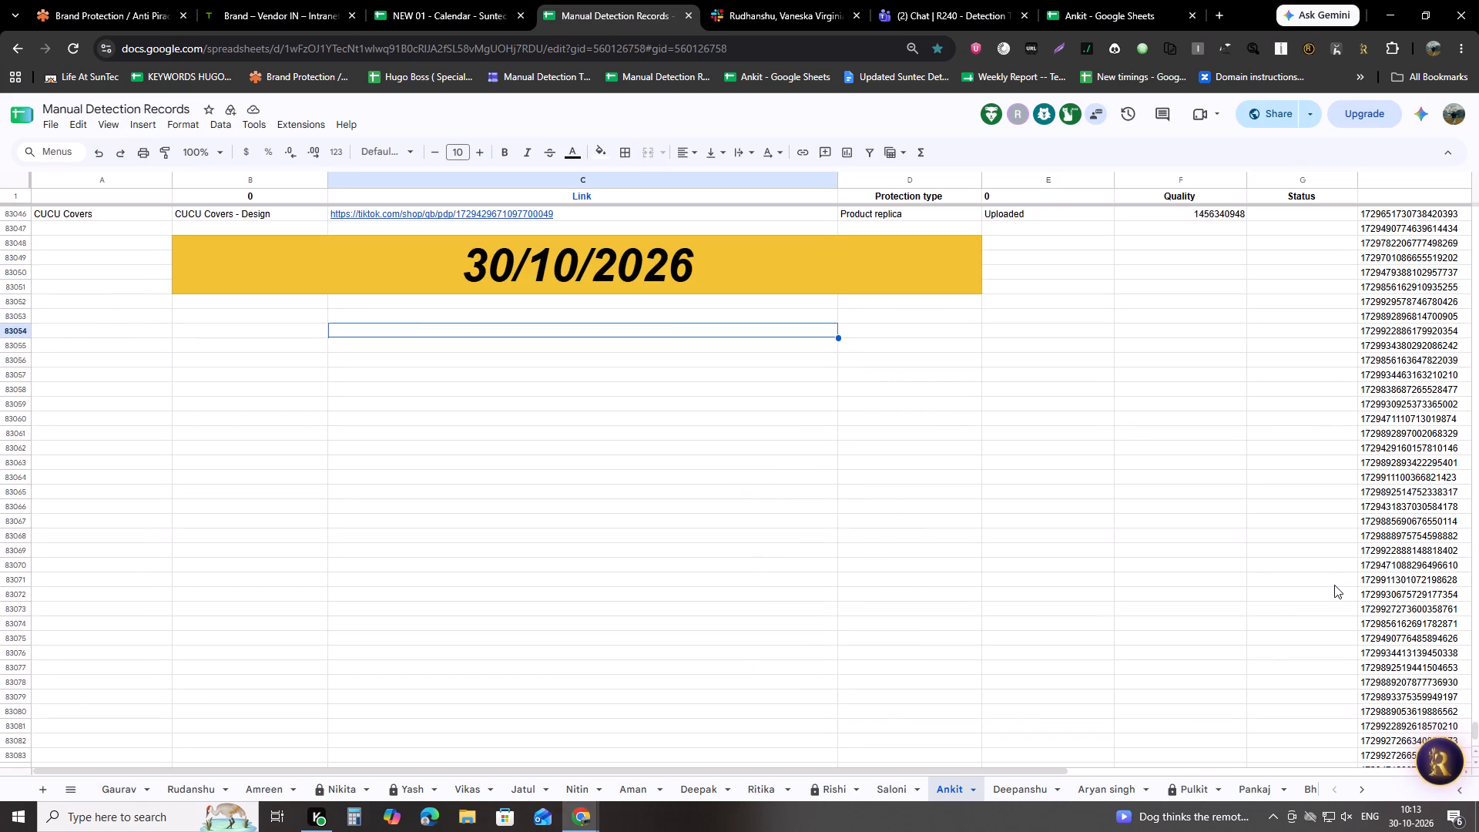
key(ctrl+v)
key(Down)
scroll(858, 717, down, 1)
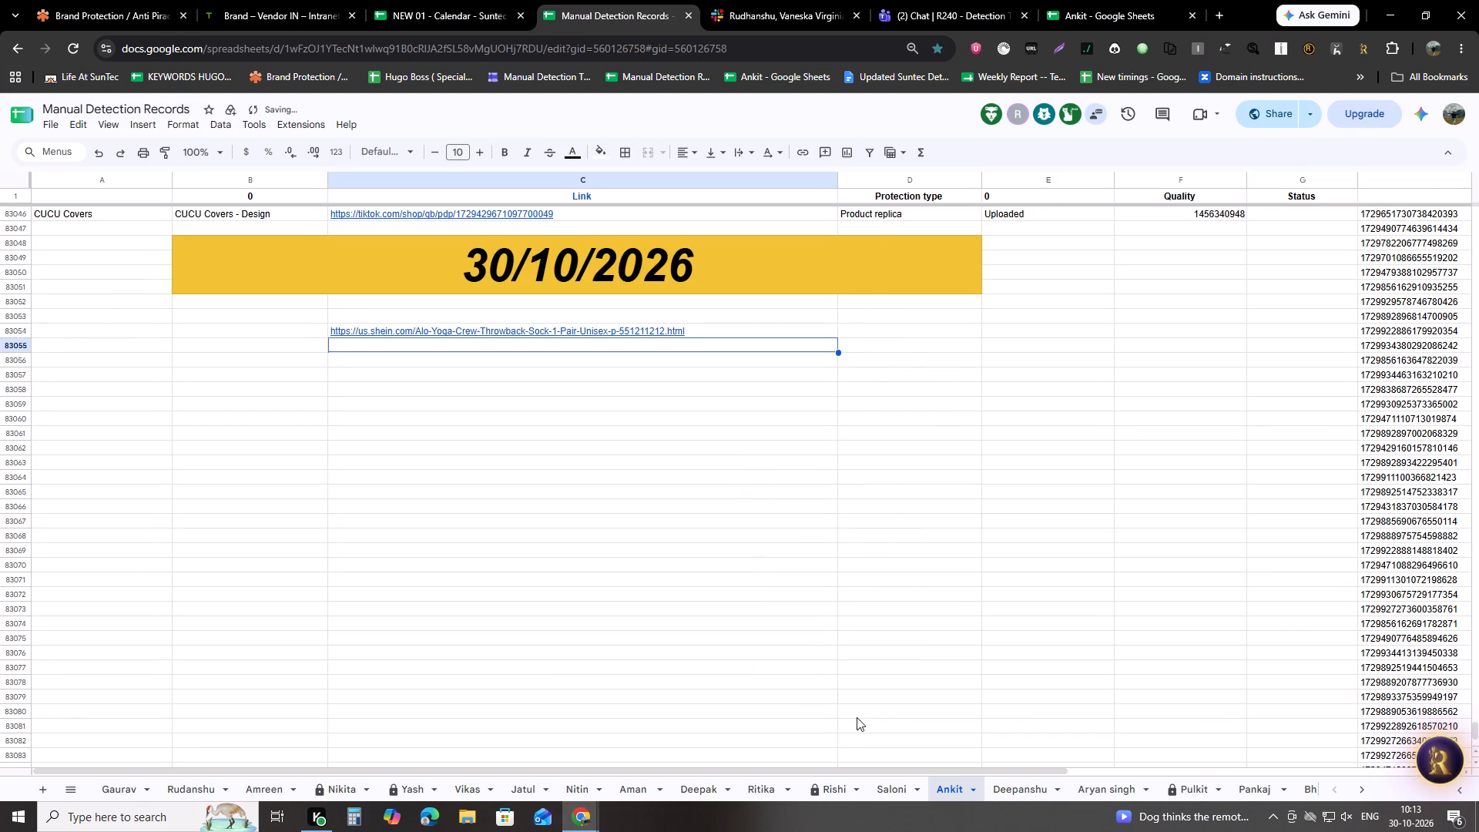
scroll(857, 717, down, 1)
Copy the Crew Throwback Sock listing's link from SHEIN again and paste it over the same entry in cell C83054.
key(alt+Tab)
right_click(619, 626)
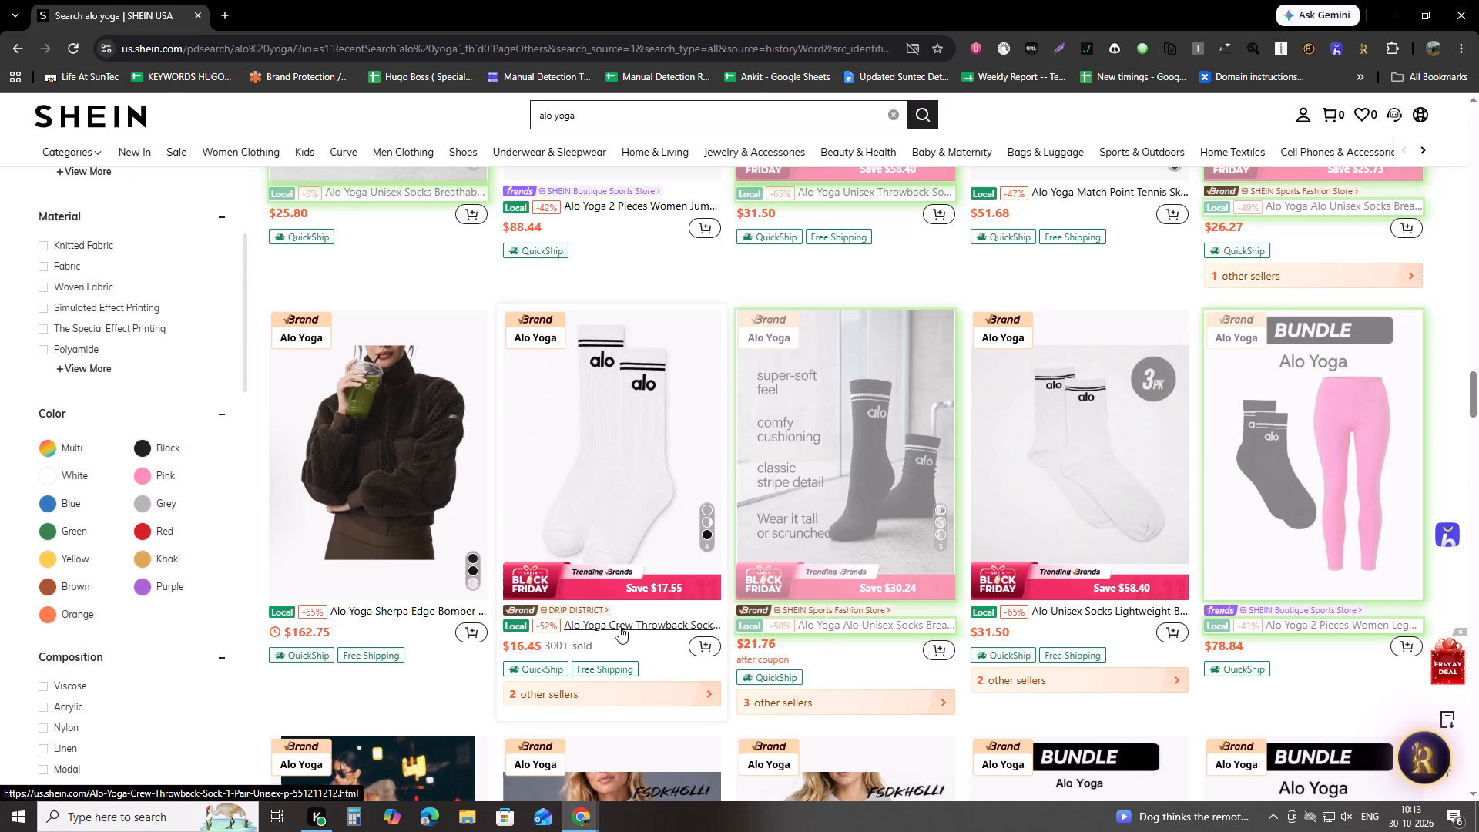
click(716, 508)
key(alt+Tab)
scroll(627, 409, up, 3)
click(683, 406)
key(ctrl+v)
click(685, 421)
Copy the link of the $69.24 Alo Yoga Crew Gym socks and beige bra bundle from SHEIN and paste it into cell C83055 of the spreadsheet.
key(alt+Tab)
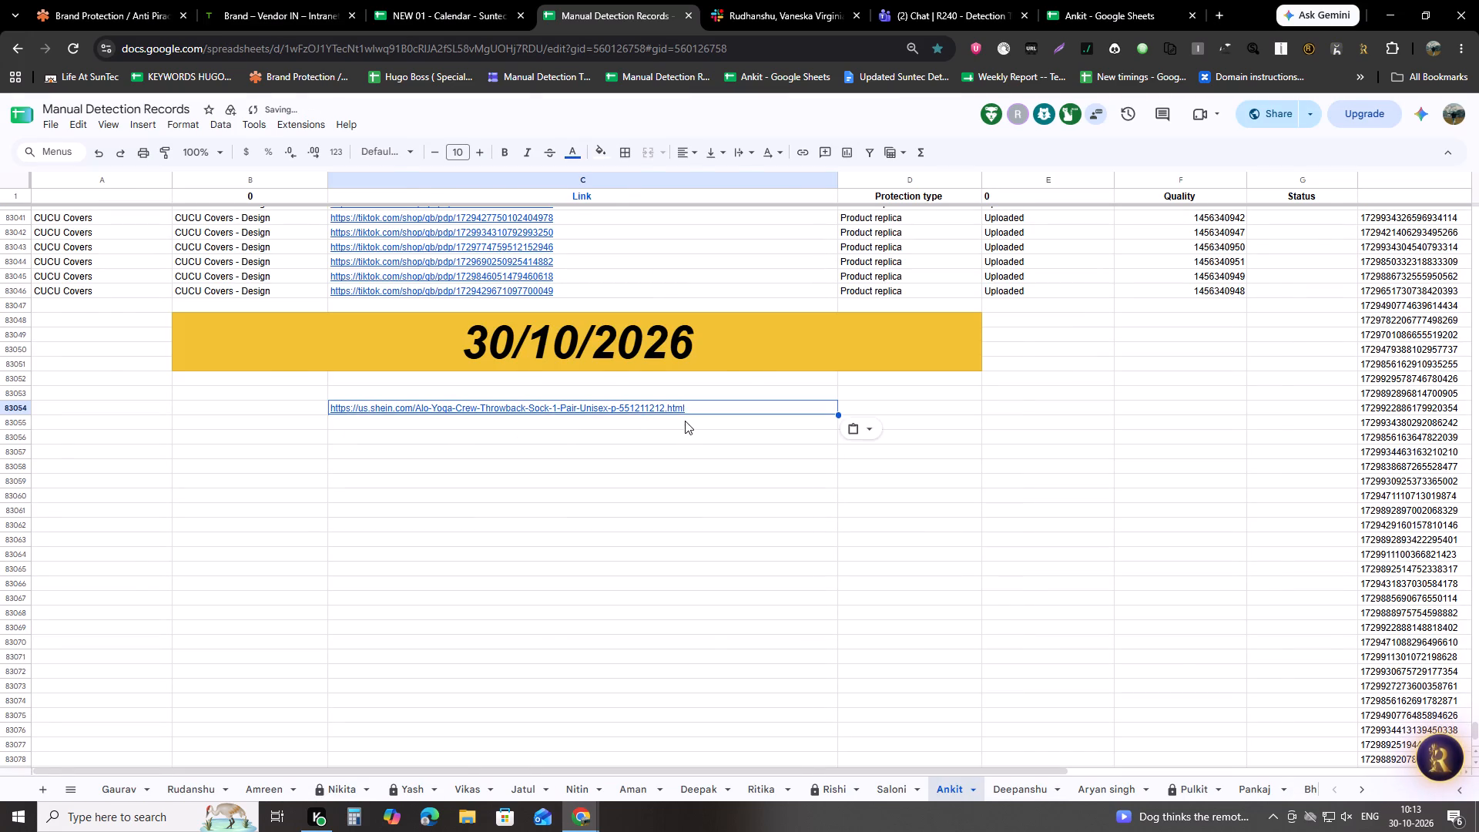
scroll(1010, 629, down, 4)
scroll(1080, 557, up, 1)
scroll(1080, 557, down, 6)
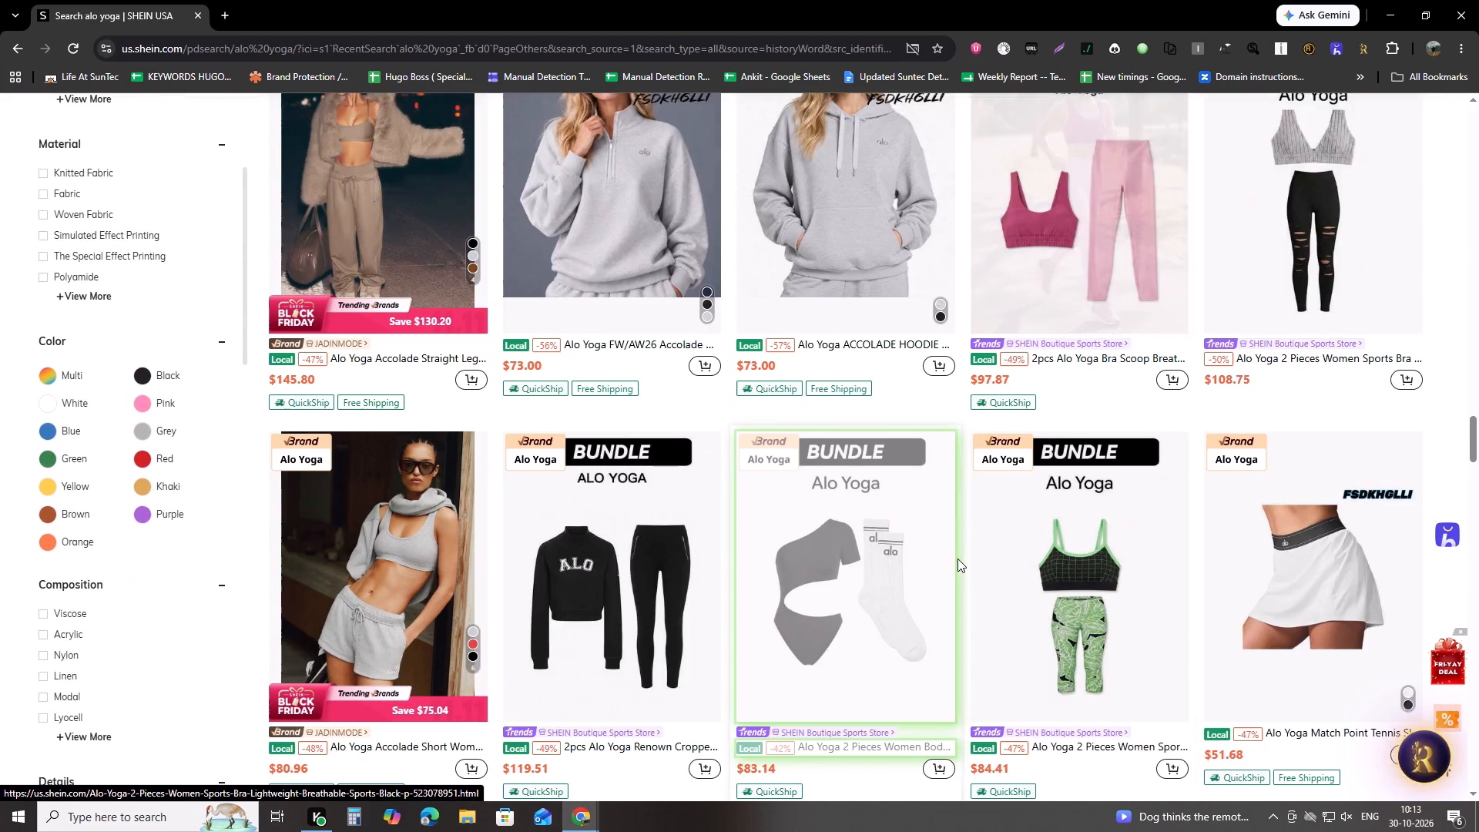
scroll(957, 559, down, 9)
scroll(707, 490, down, 11)
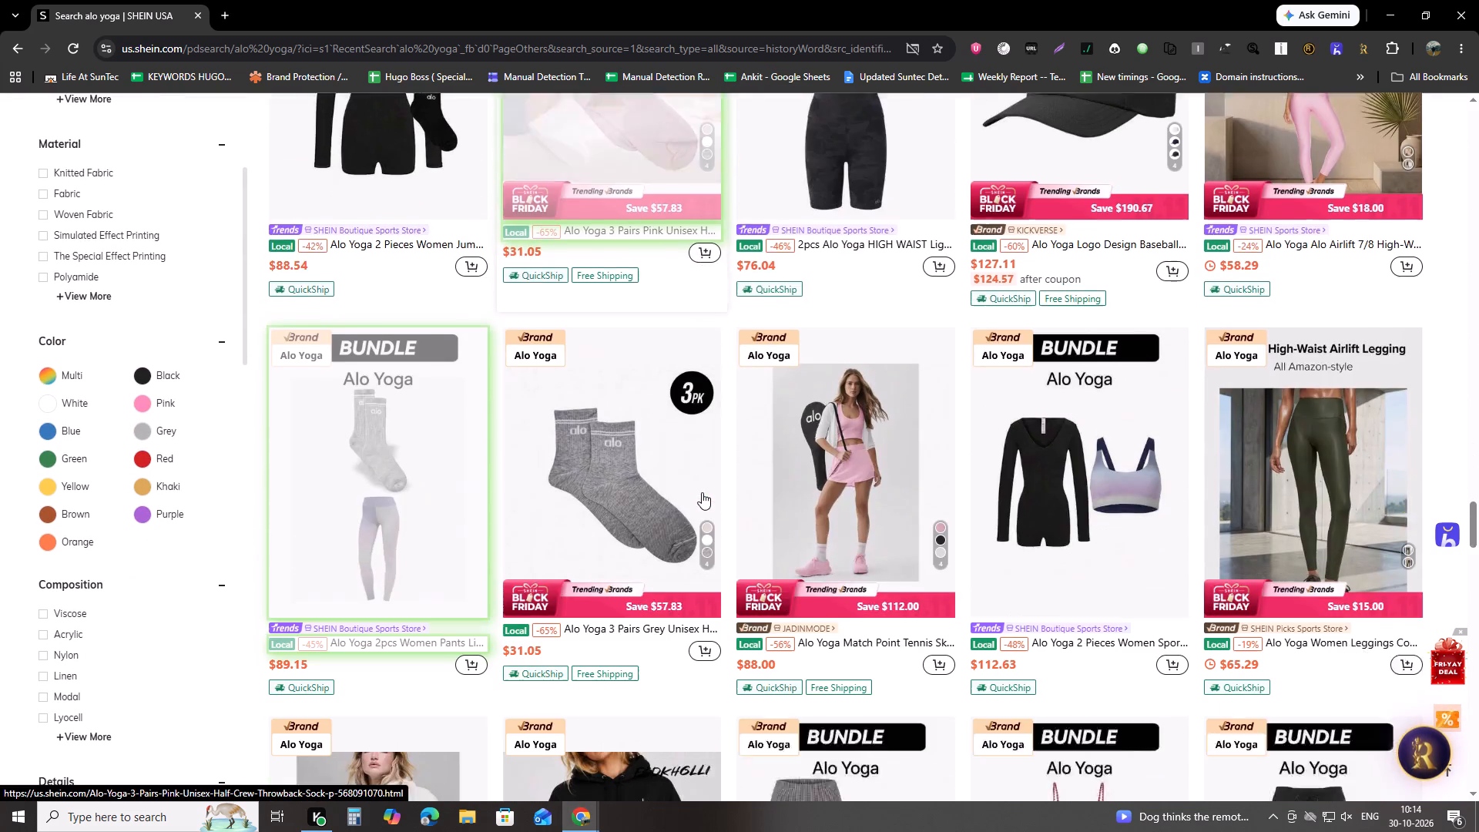
scroll(767, 463, down, 4)
scroll(273, 533, down, 6)
scroll(858, 387, down, 5)
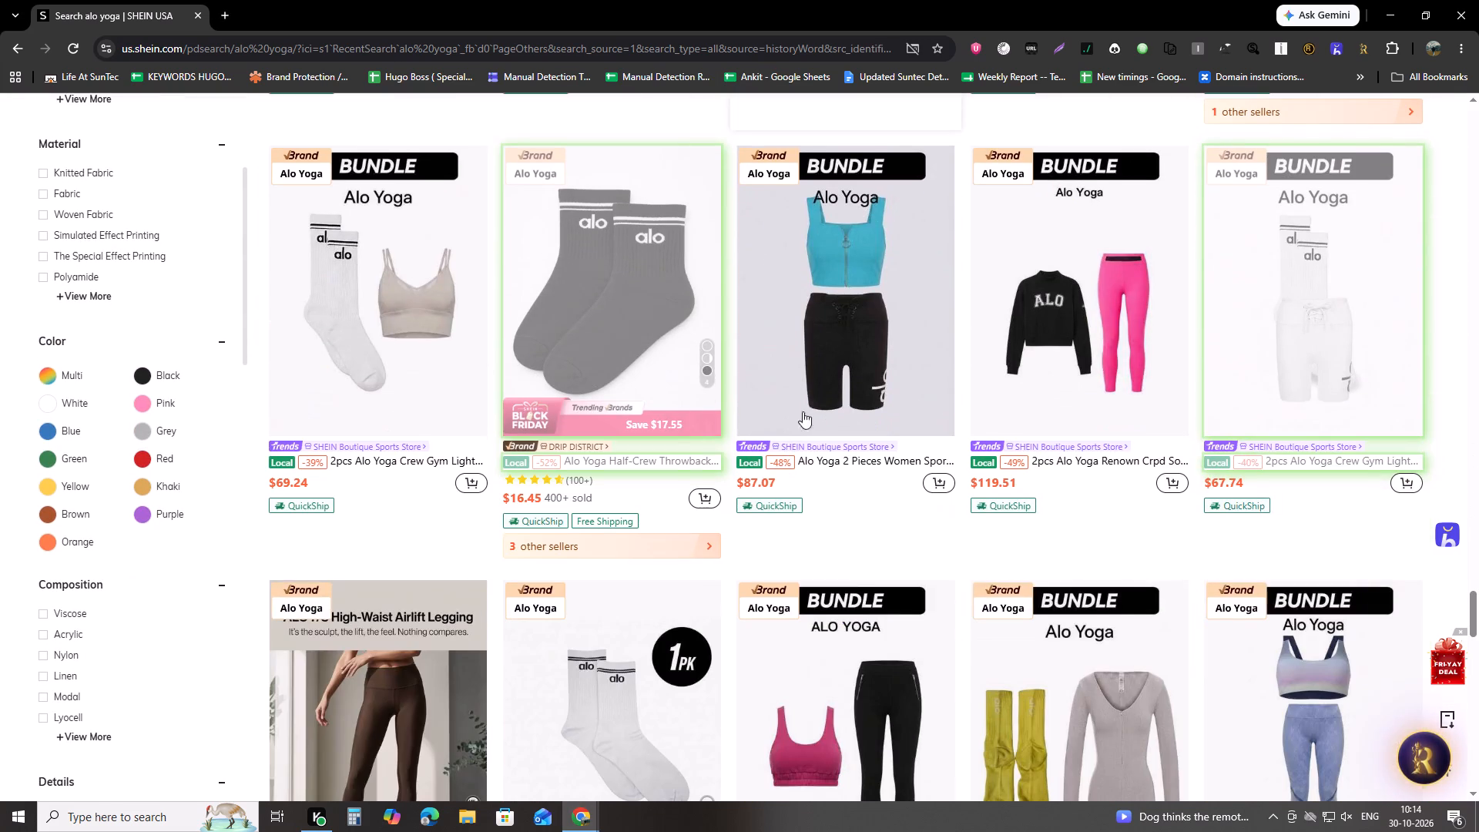
right_click(387, 460)
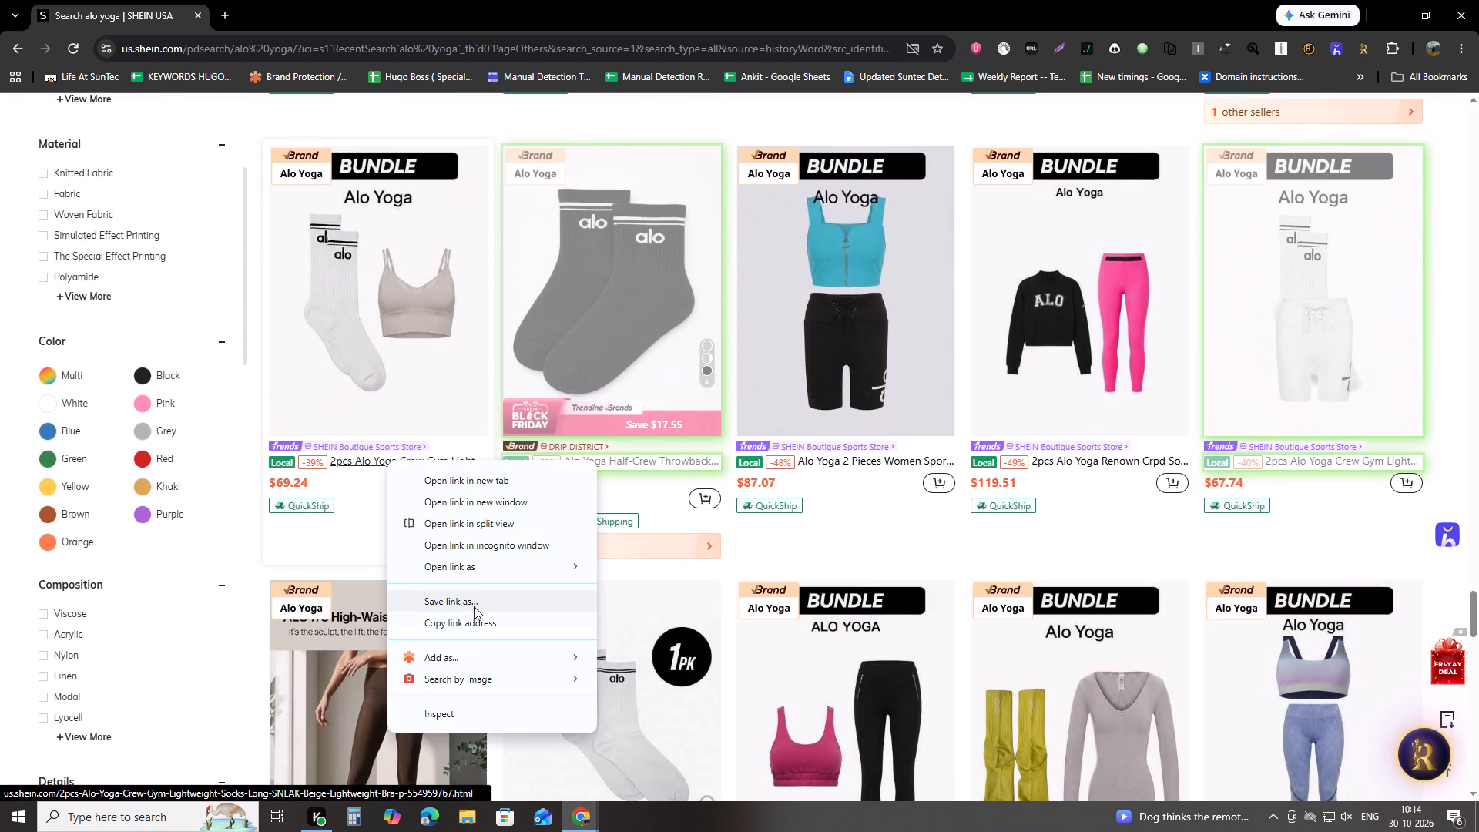
click(475, 617)
key(alt+Tab)
key(ctrl+v)
Record the link of the $15.00 Alo Unisex Socks 1 Pair listing from the SHEIN results in cell C83056.
click(699, 436)
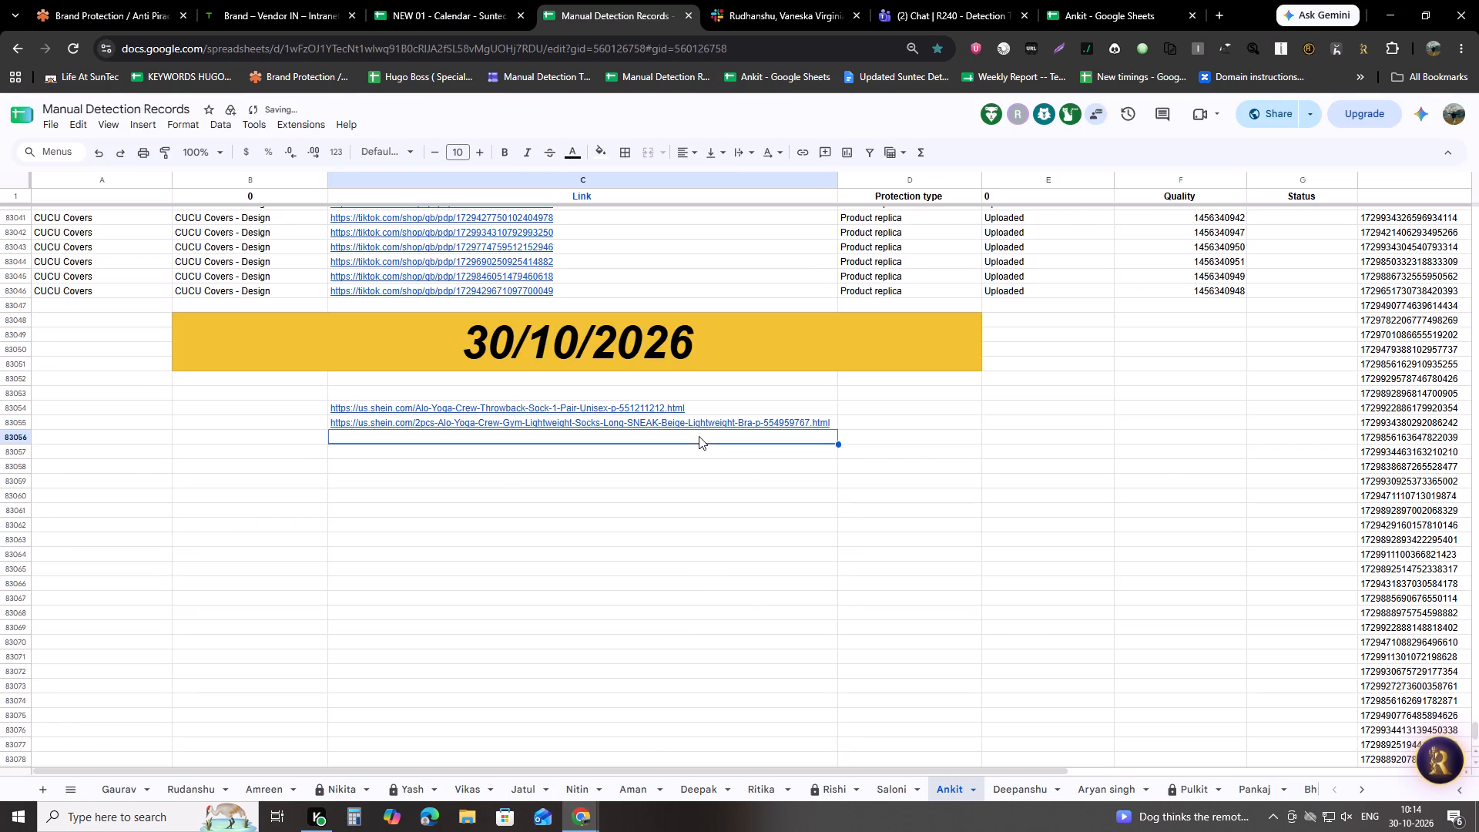
key(alt+Tab)
scroll(679, 445, down, 3)
scroll(694, 528, down, 2)
right_click(662, 491)
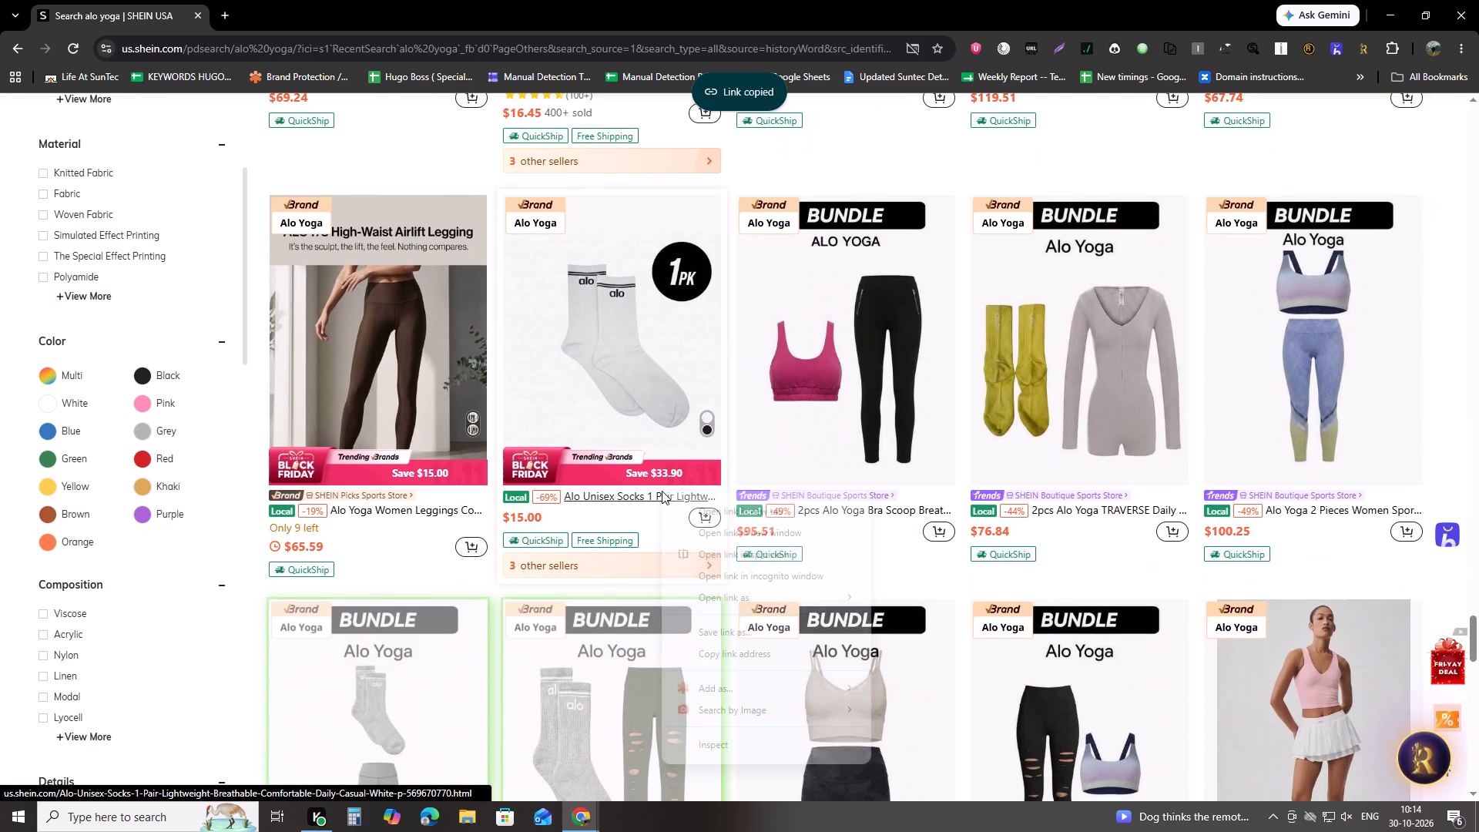
click(729, 656)
key(alt+Tab)
key(ctrl+v)
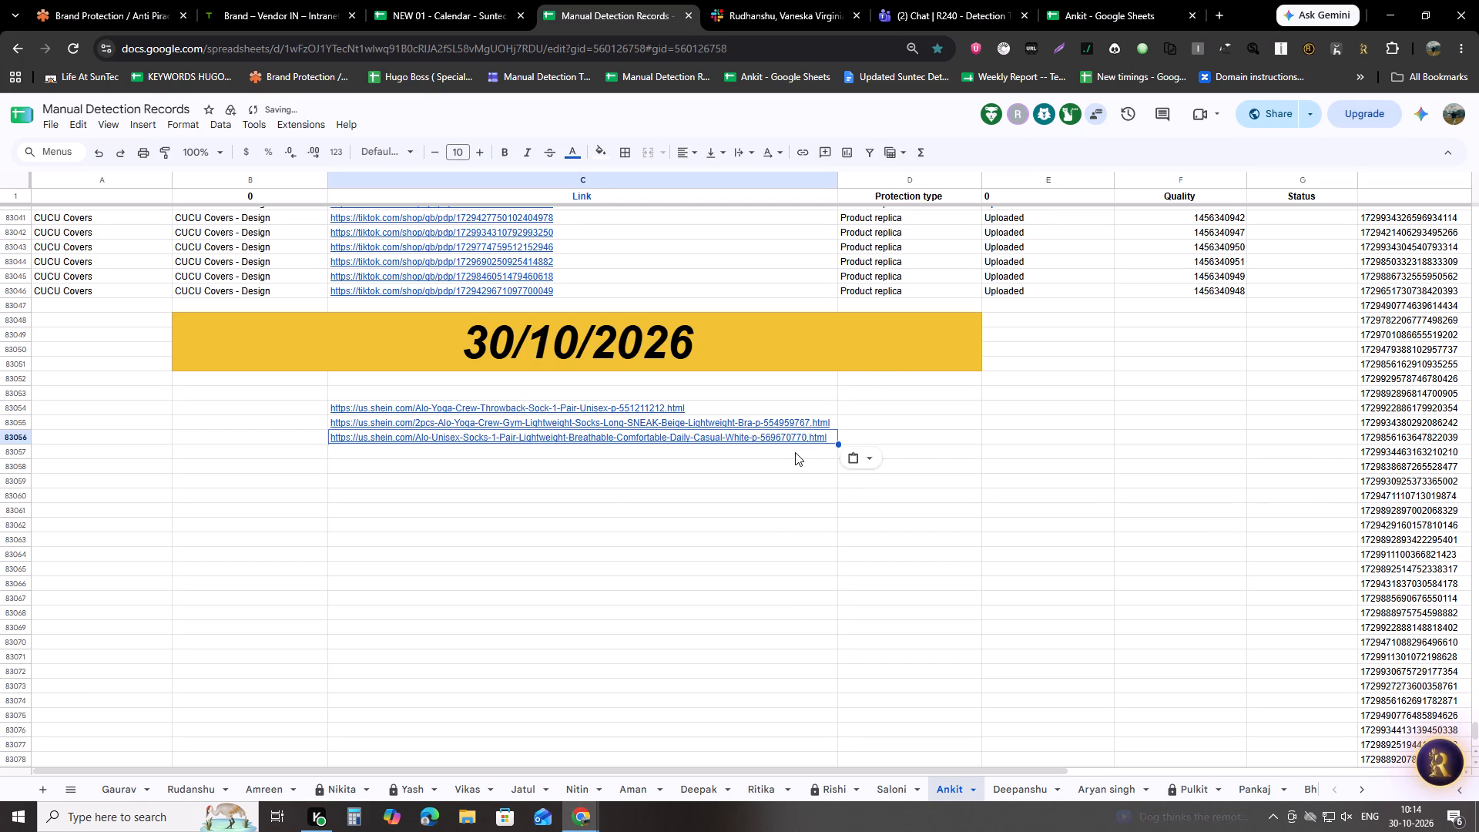
Record the link of the $69.24 bundle with white alo socks and a red checked bra from SHEIN in cell C83057.
click(795, 452)
key(alt+Tab)
scroll(1173, 496, down, 5)
scroll(796, 523, down, 4)
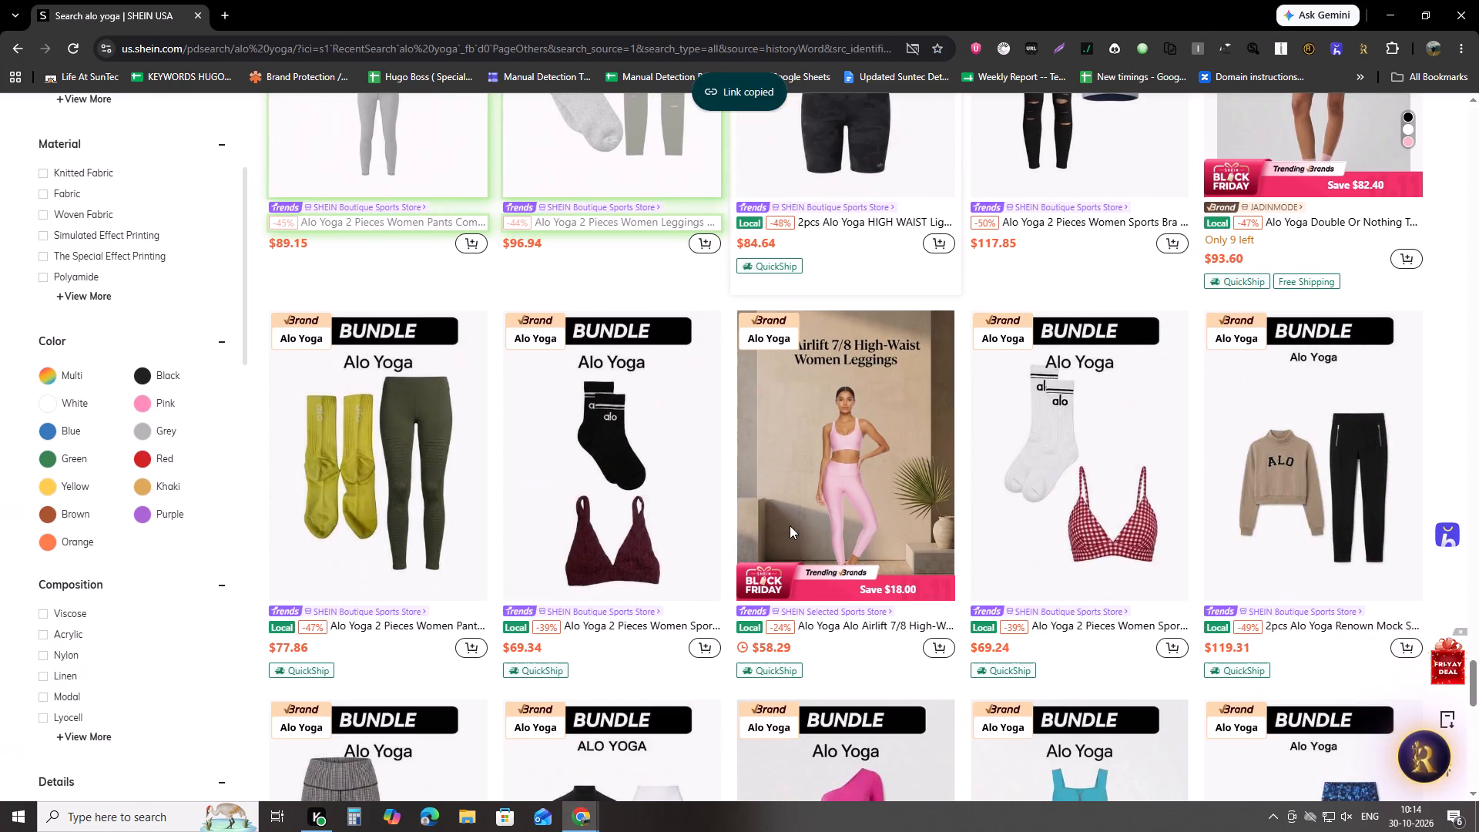
right_click(1122, 630)
click(1229, 524)
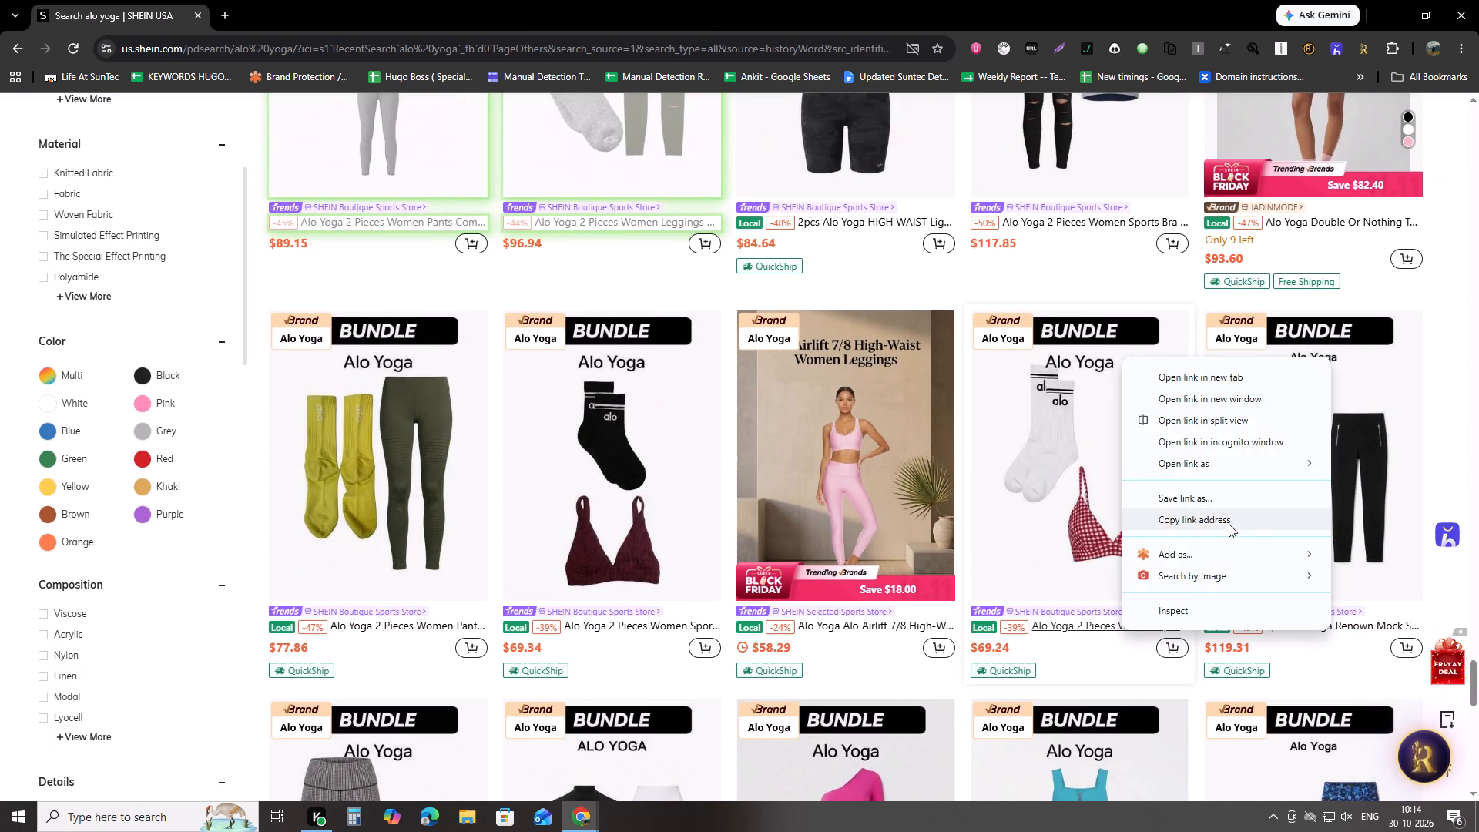
key(alt+Tab)
key(ctrl+v)
Select cell C83058, check the remaining SHEIN results down to the end of page 1, and go back up looking for unrecorded sock listings.
click(763, 467)
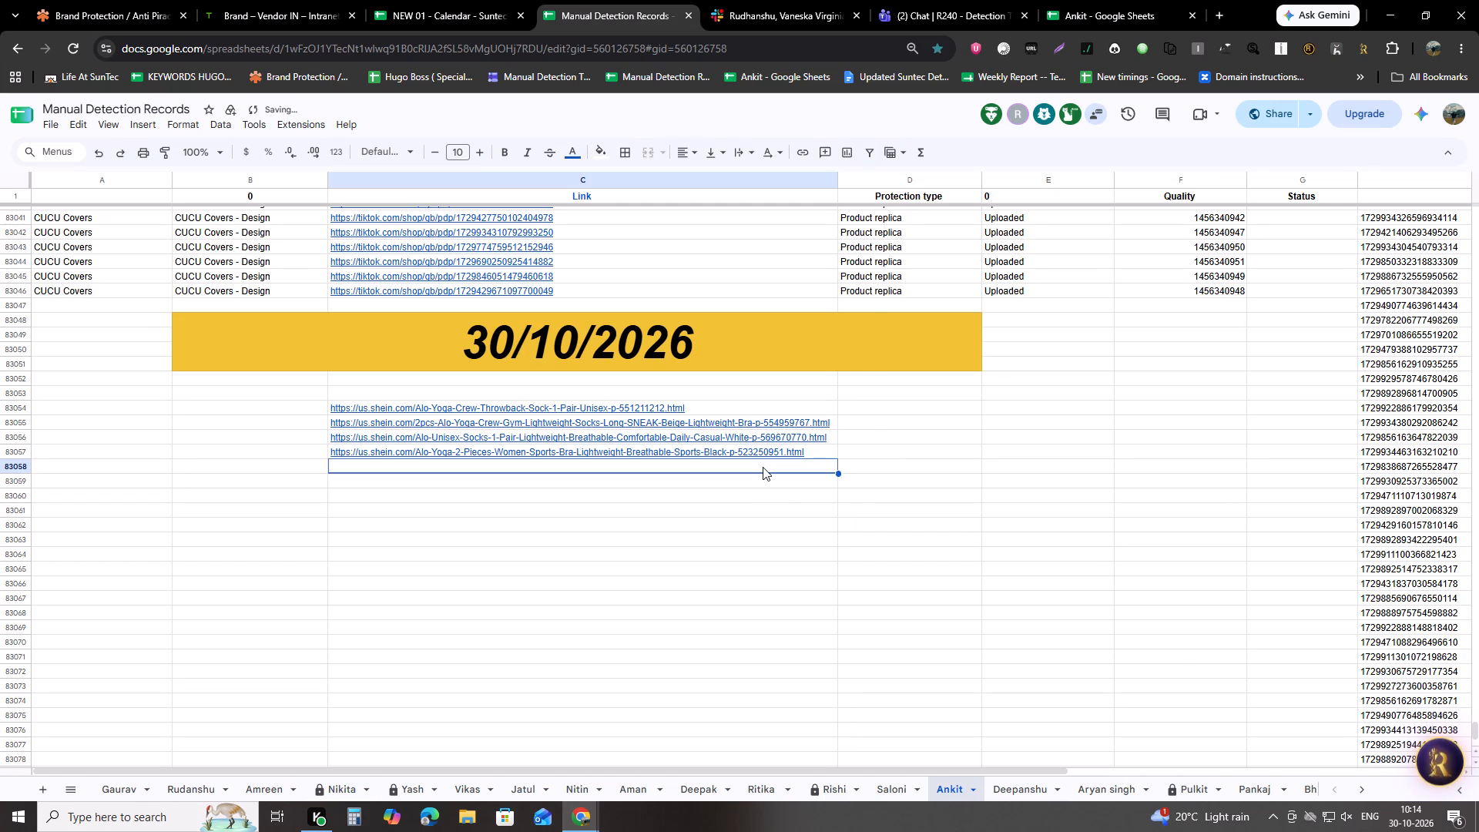
key(alt+Tab)
scroll(1158, 455, down, 3)
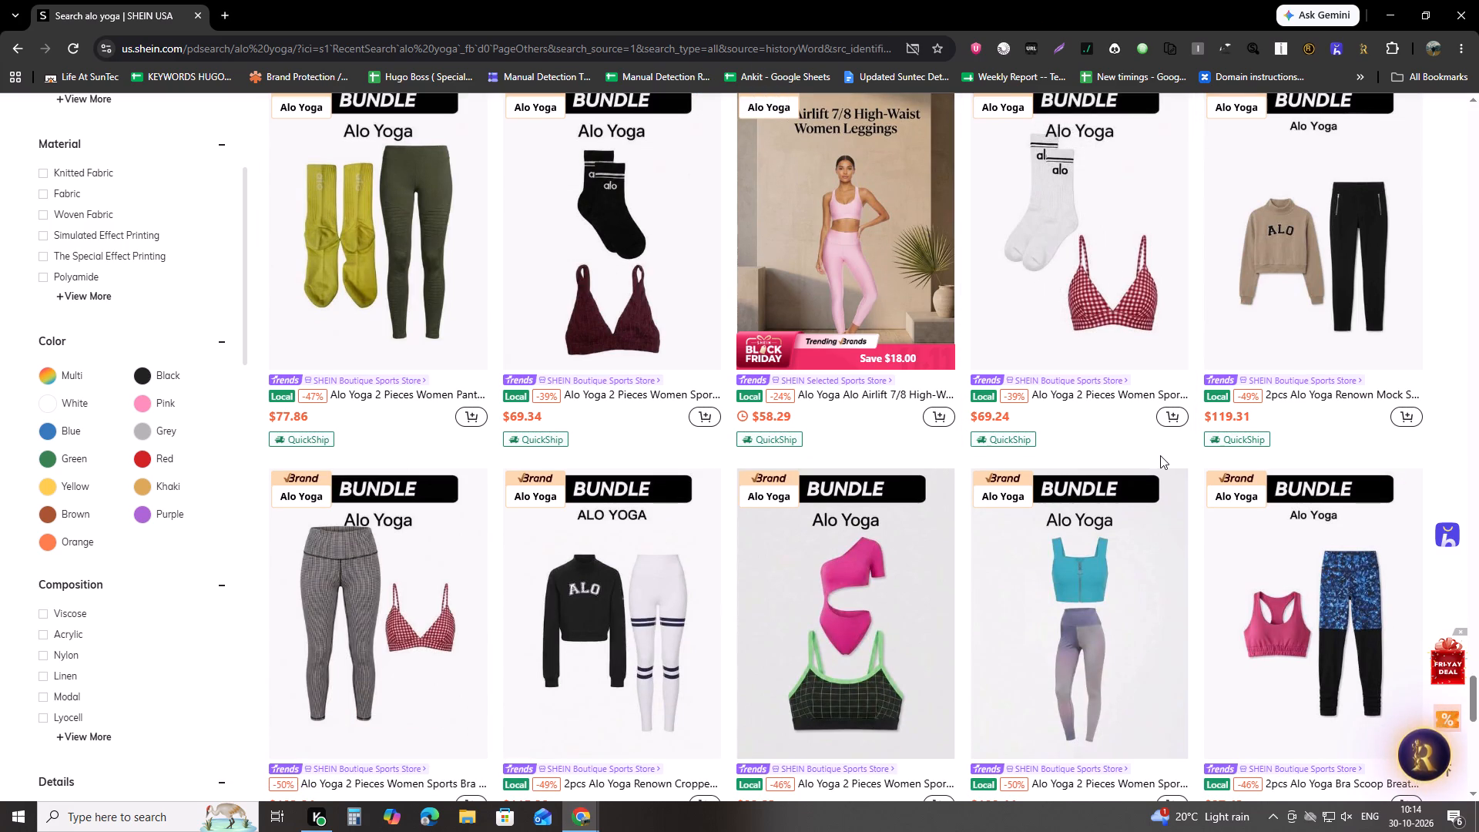
scroll(1159, 465, down, 6)
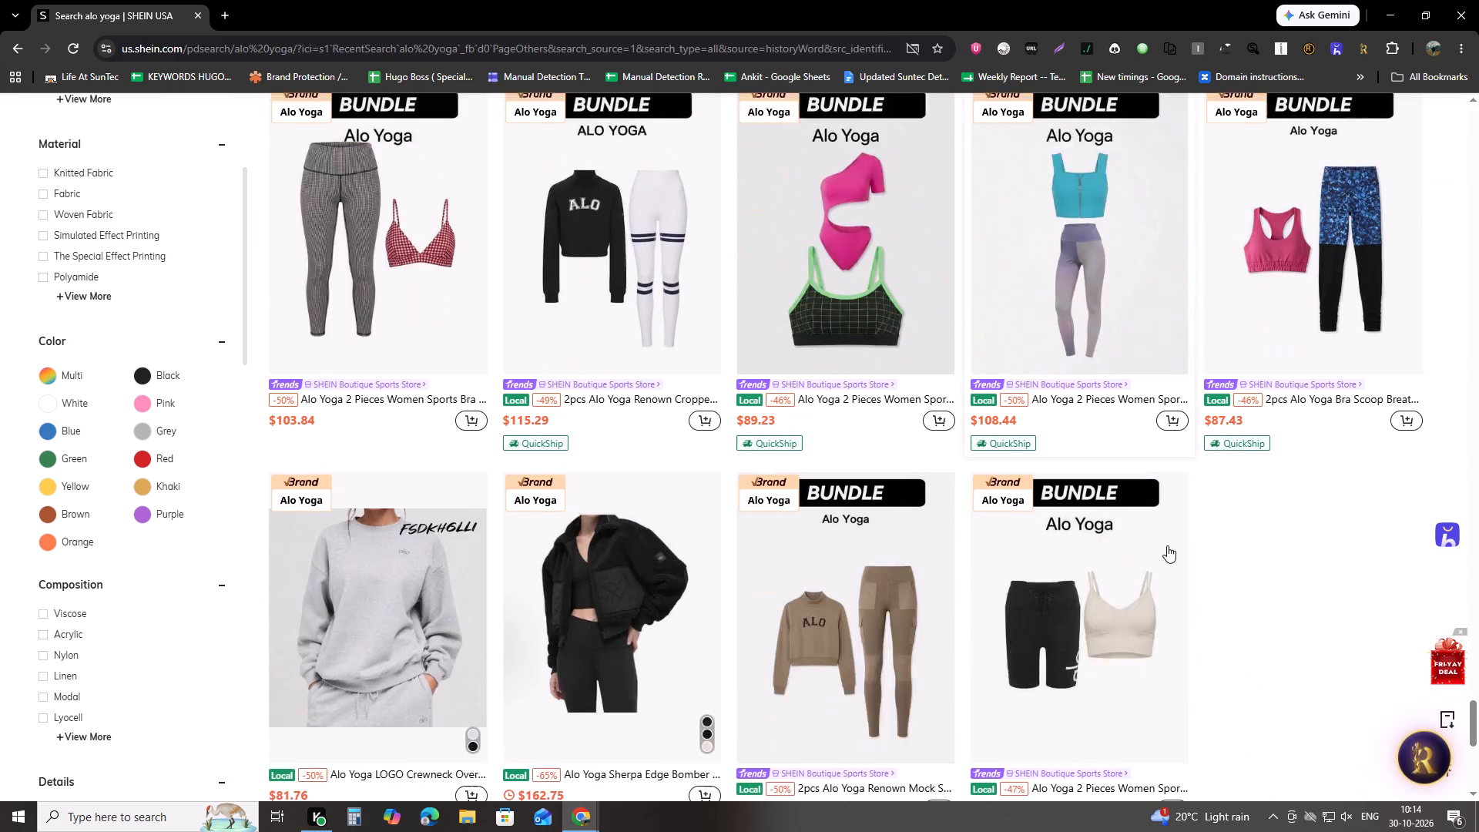
scroll(1095, 533, down, 2)
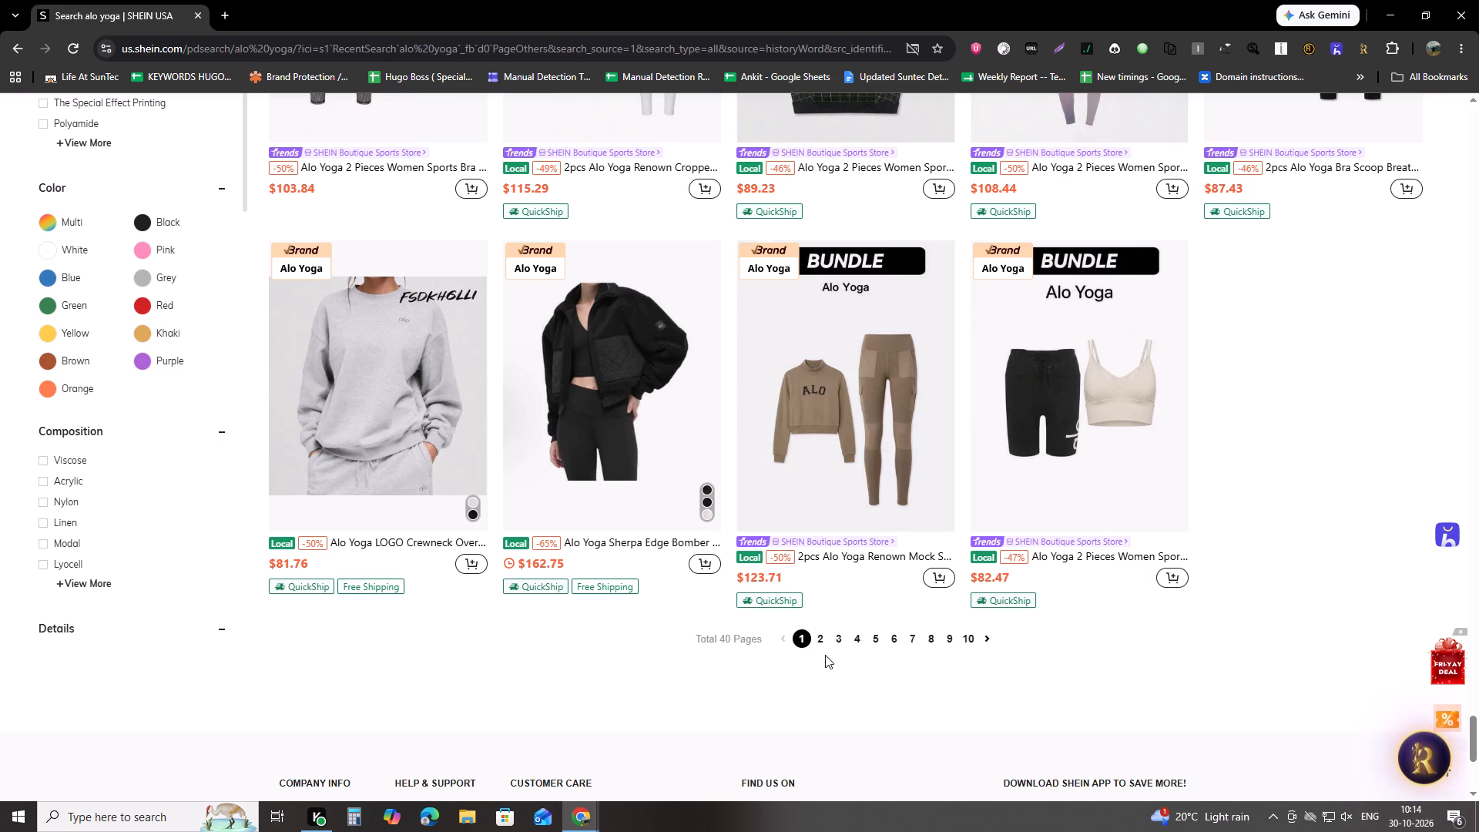
scroll(825, 655, up, 9)
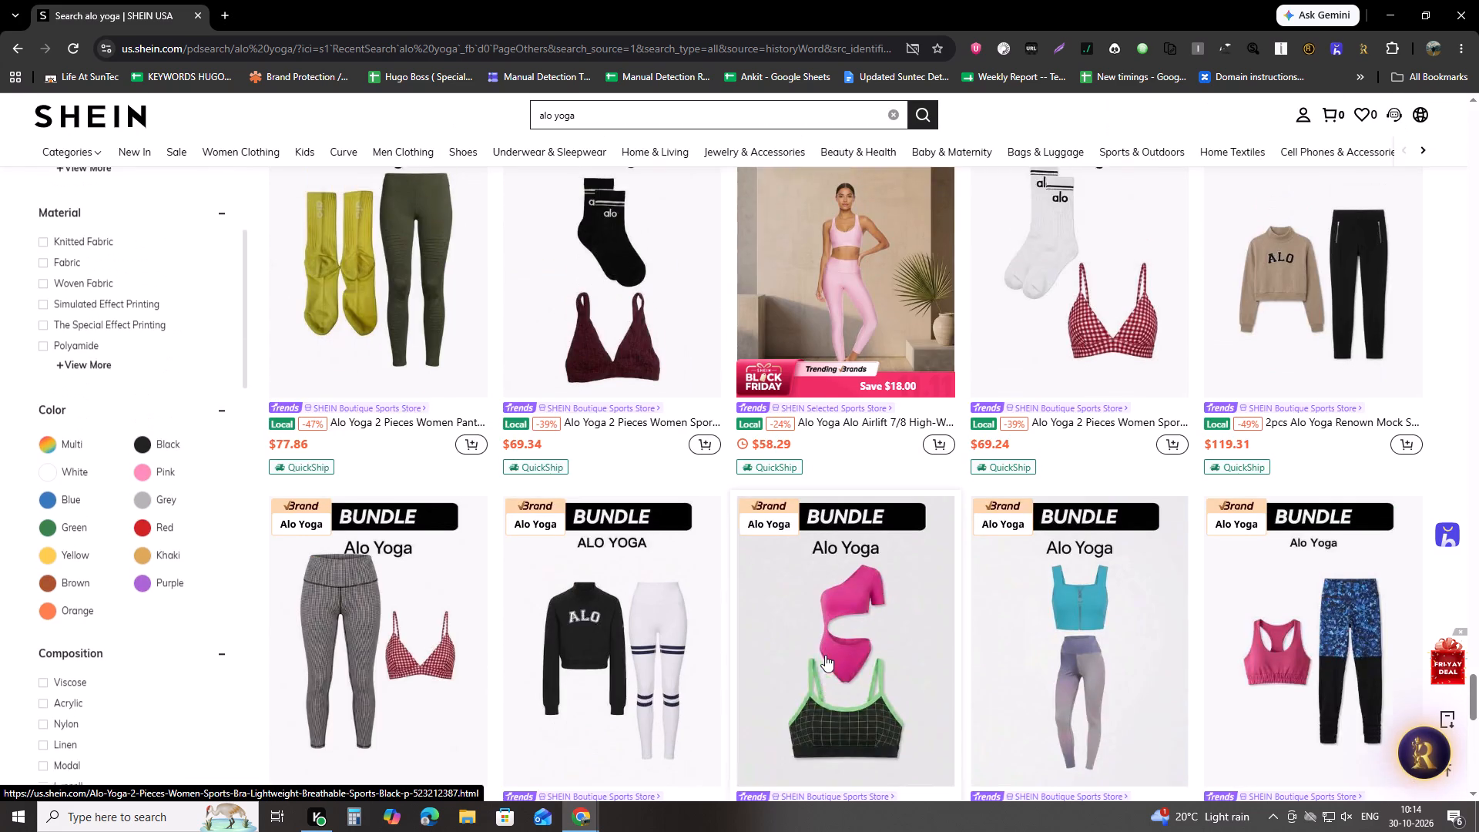
scroll(825, 655, up, 20)
scroll(825, 655, up, 20)
scroll(825, 655, up, 8)
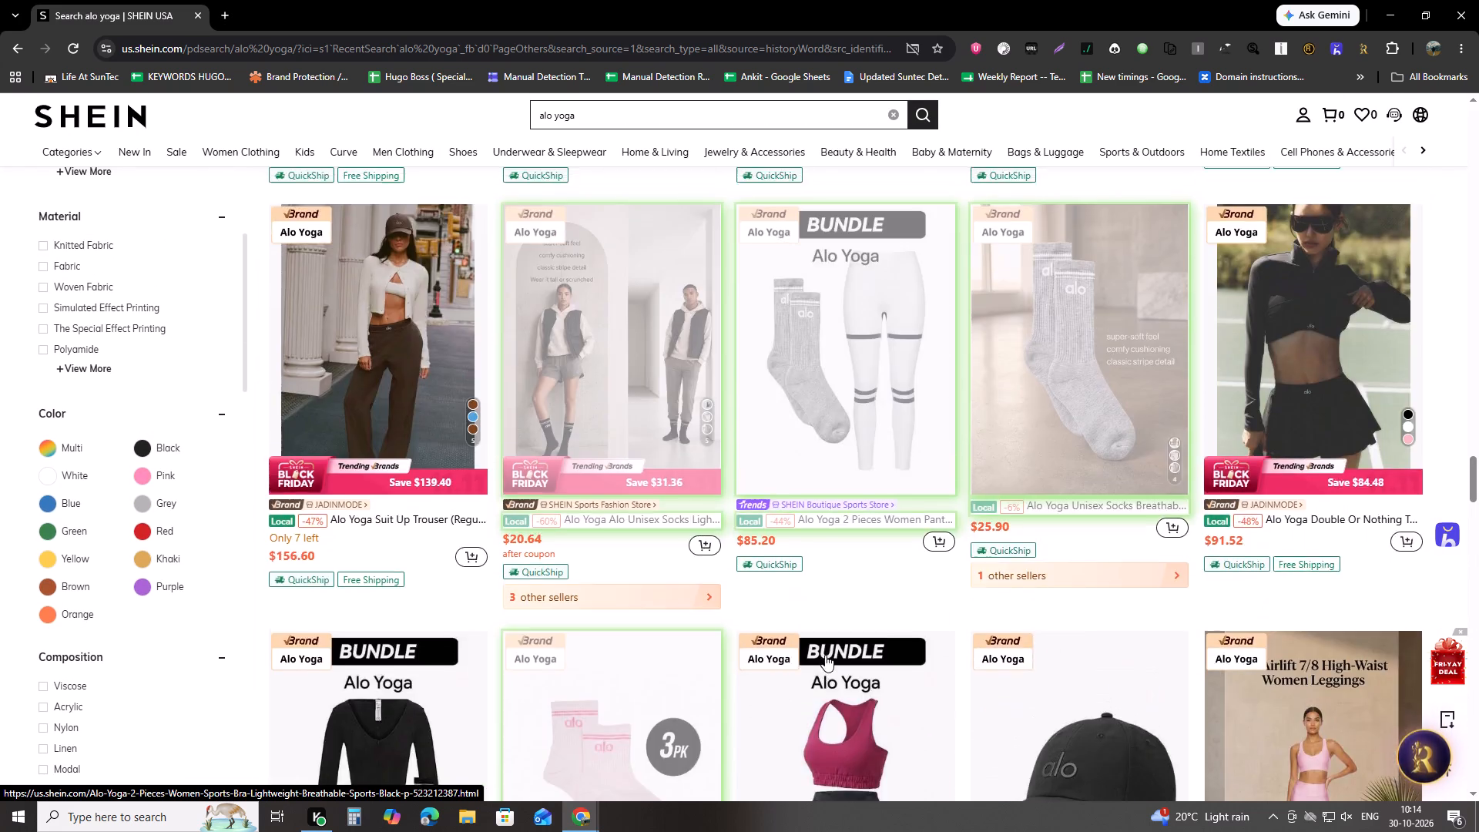
scroll(825, 655, up, 20)
scroll(825, 655, up, 14)
scroll(825, 655, up, 8)
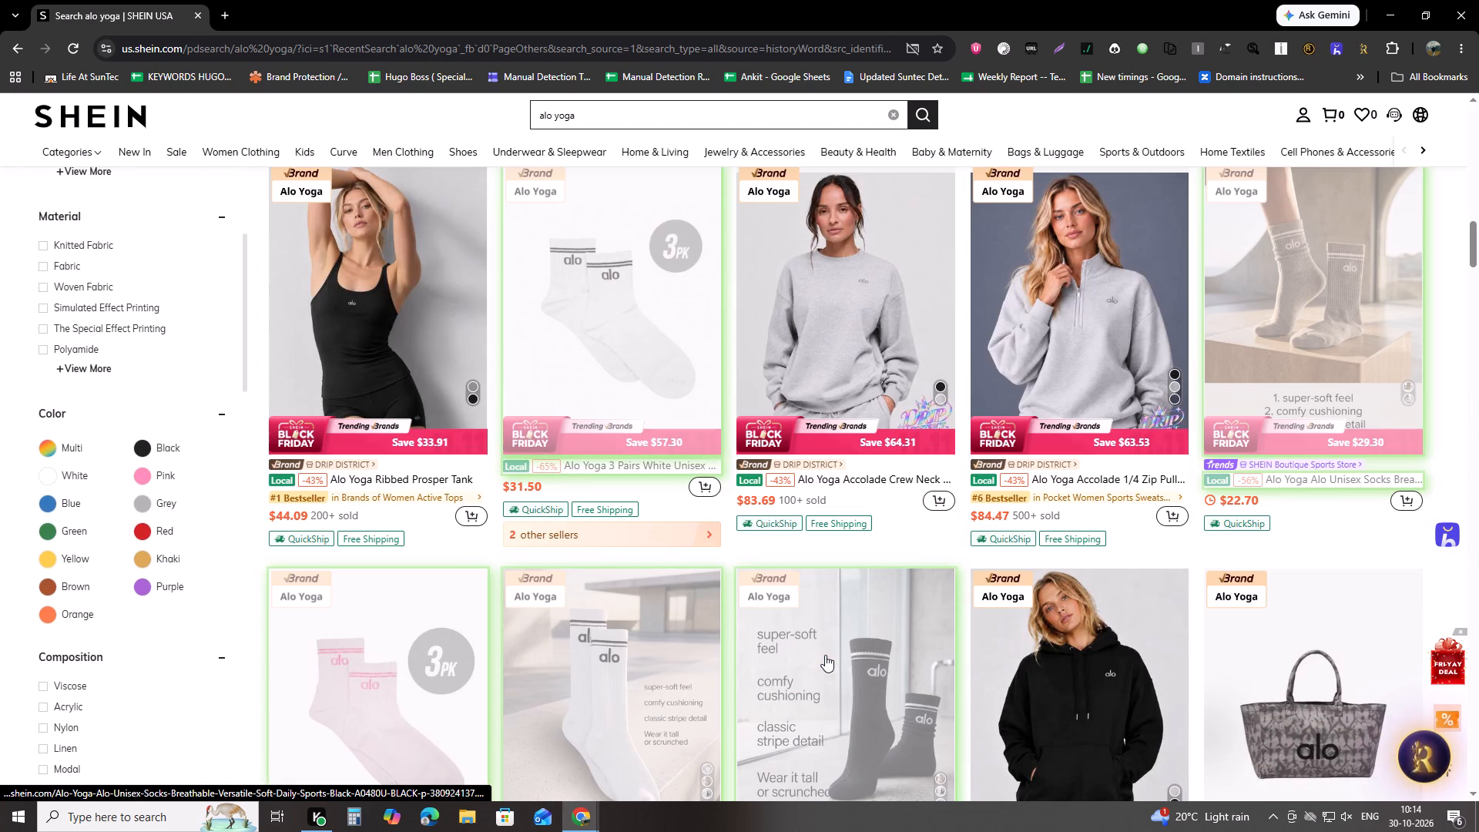
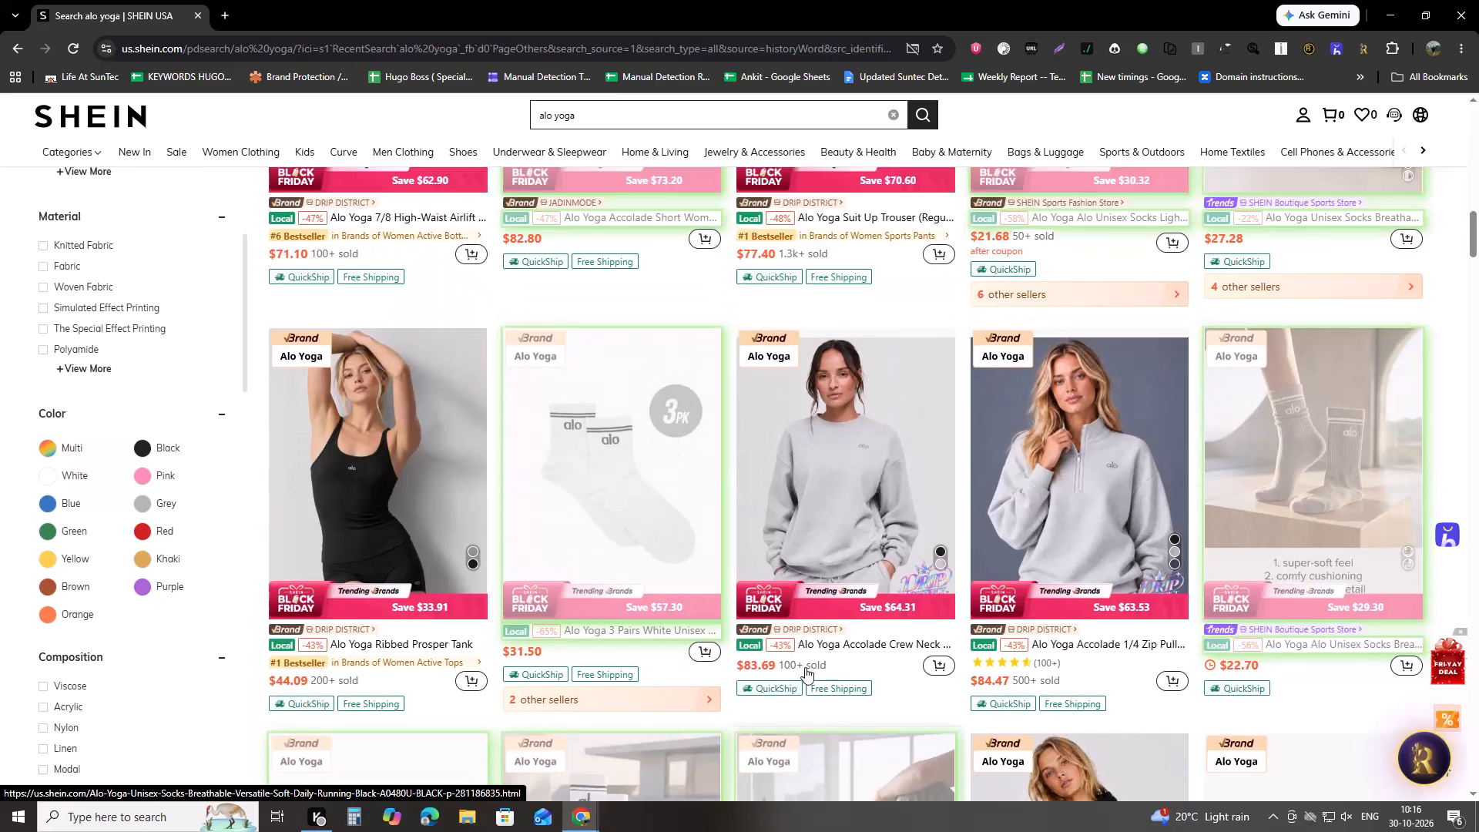
Record the link of the $16.45 Alo Yoga Crew Throwback Sock listing from the SHEIN results in cell C83059.
scroll(750, 687, down, 4)
scroll(803, 746, down, 5)
scroll(746, 654, down, 6)
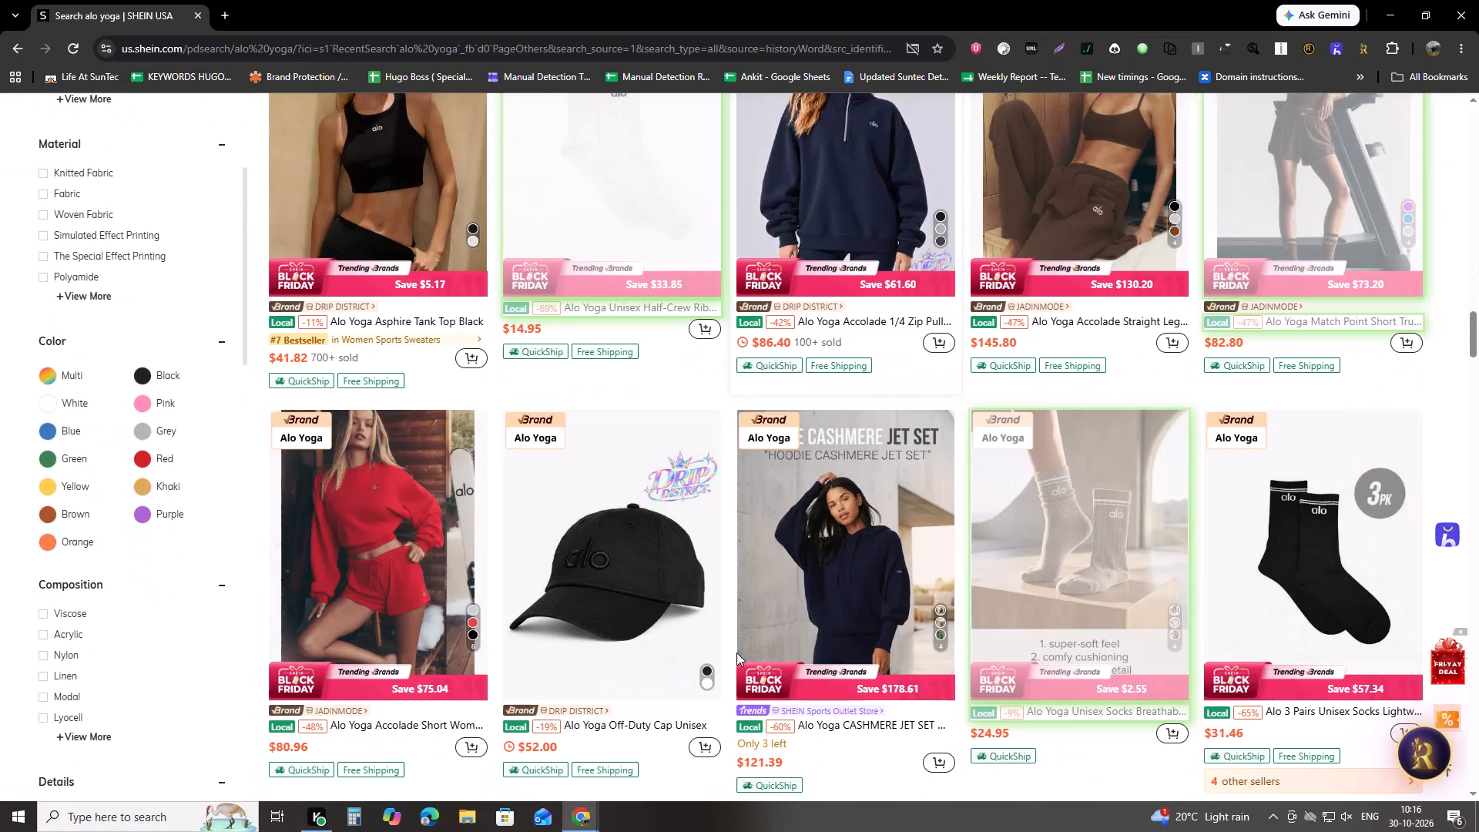
scroll(731, 651, down, 14)
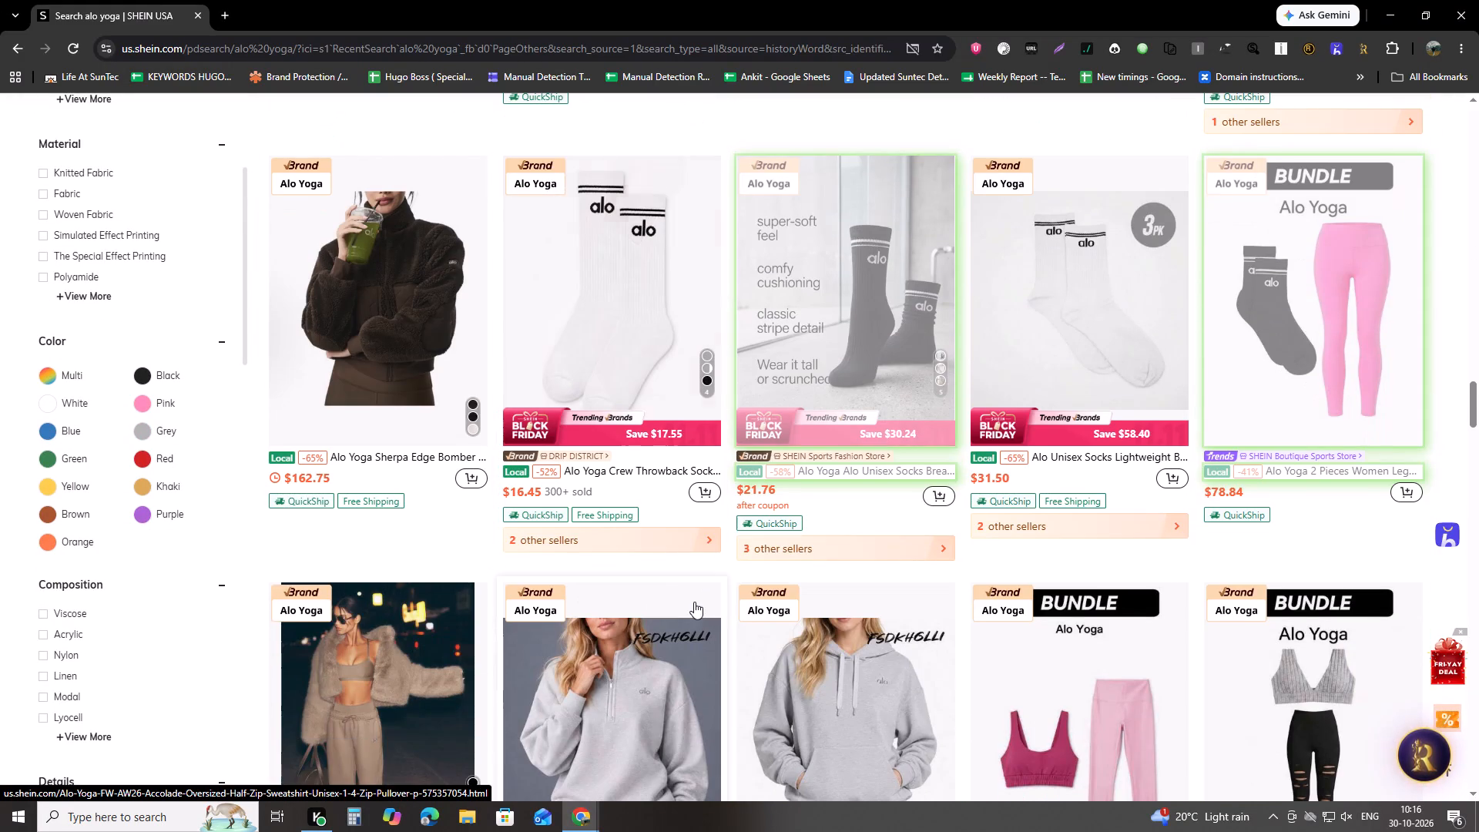
right_click(672, 471)
click(748, 635)
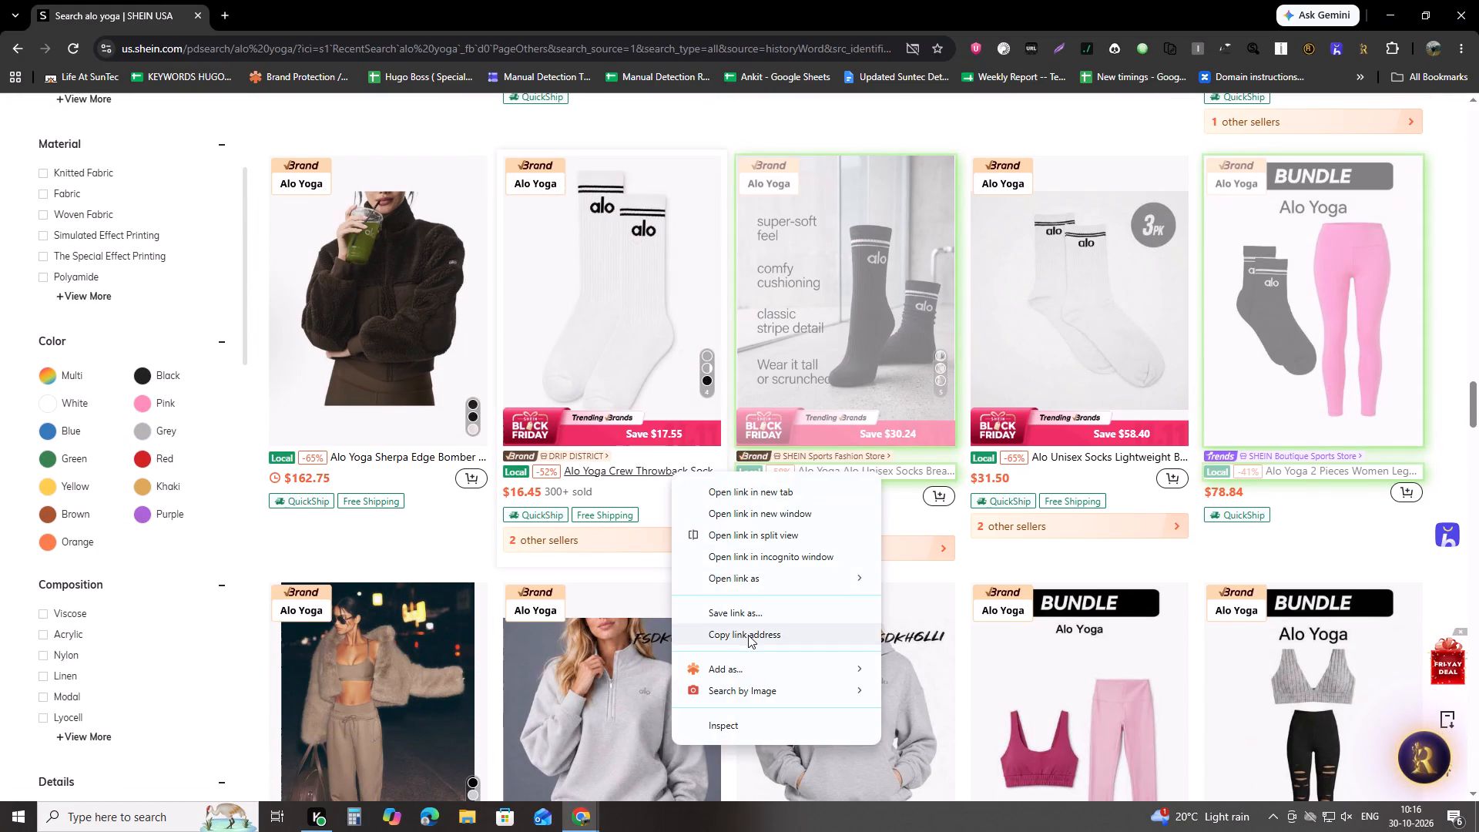
key(alt+Tab)
key(ctrl+v)
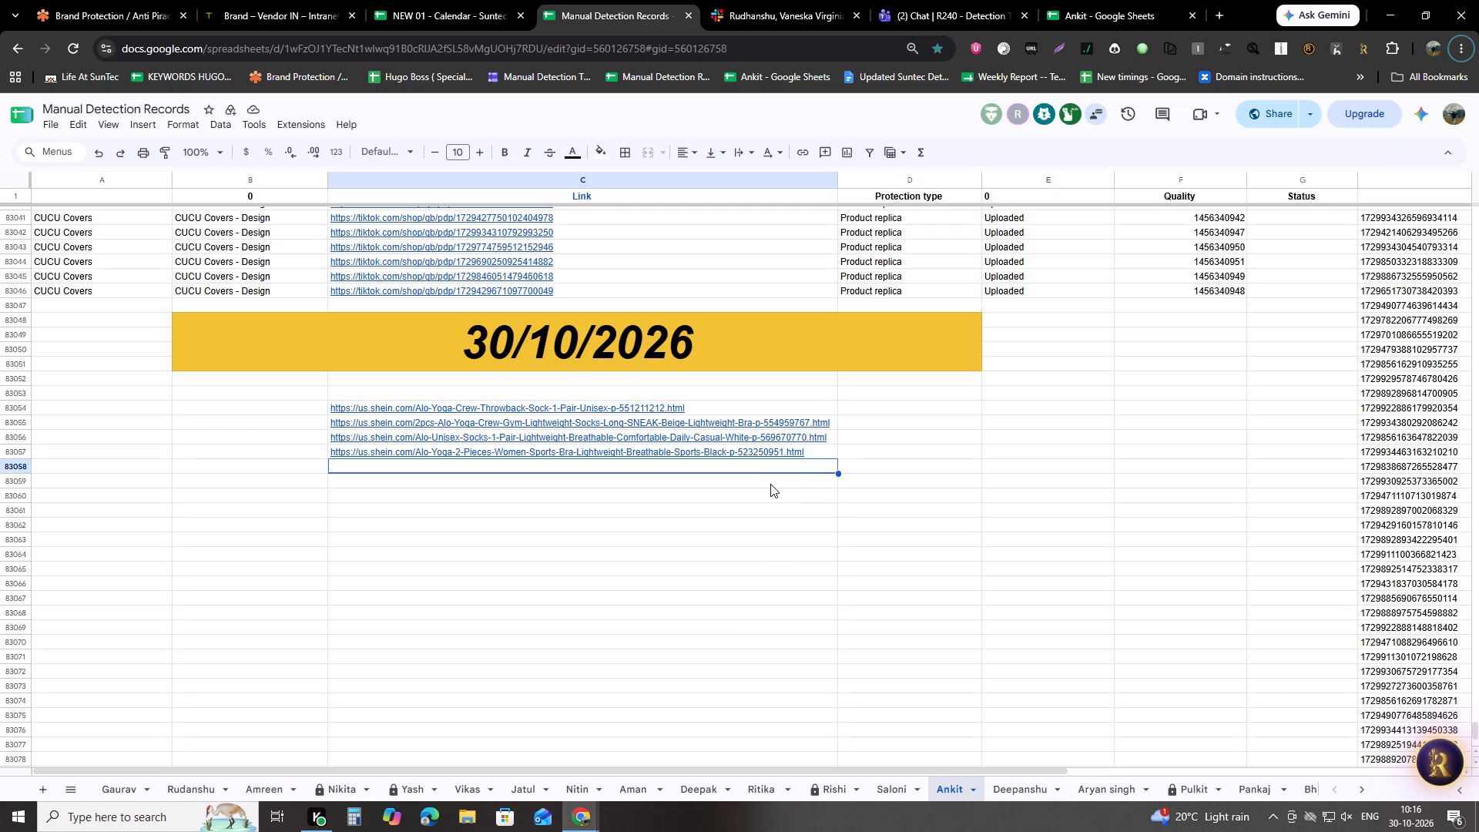
click(770, 484)
key(alt+Tab)
right_click(659, 469)
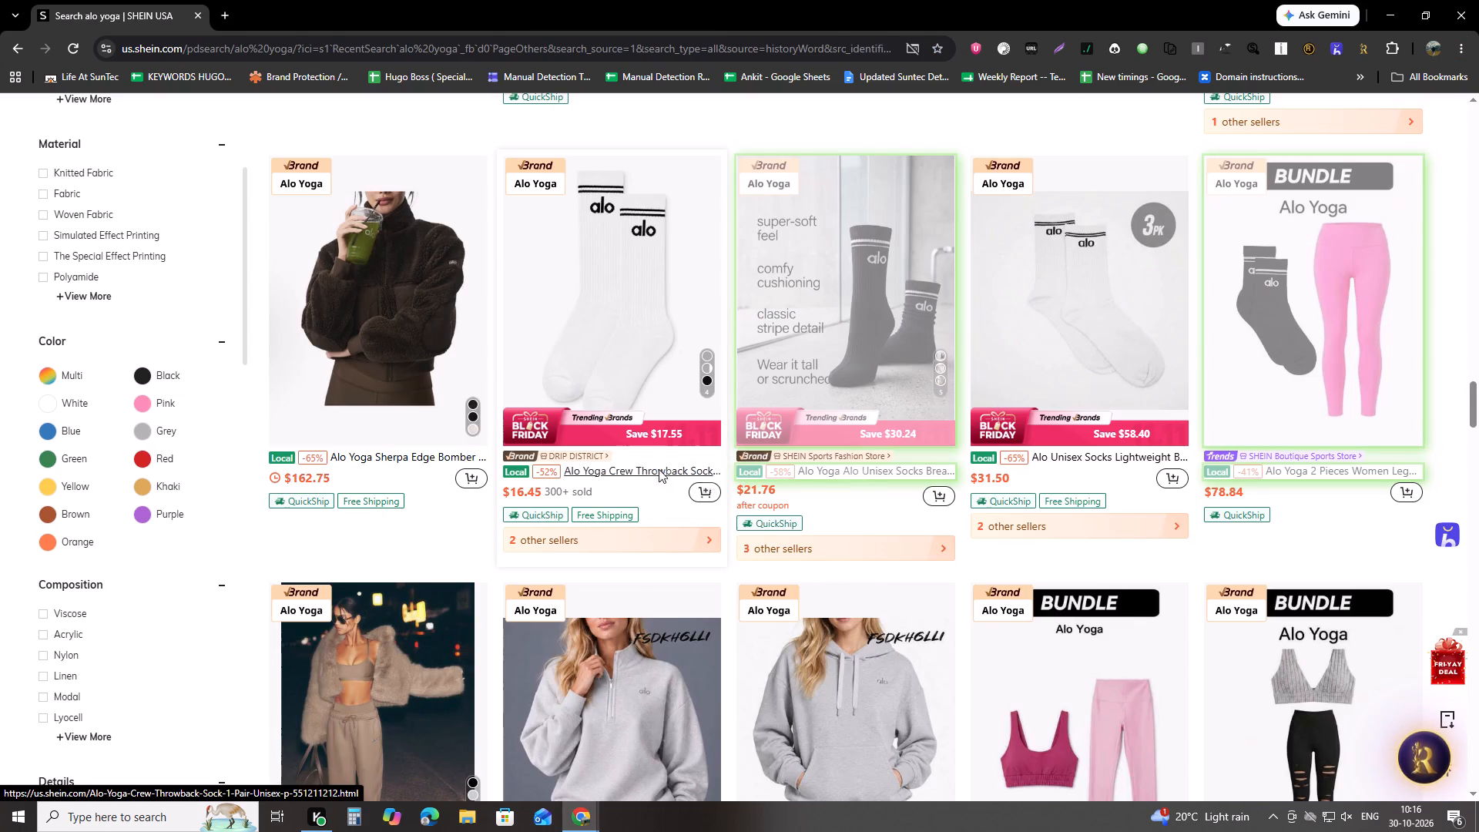
click(734, 622)
key(alt+Tab)
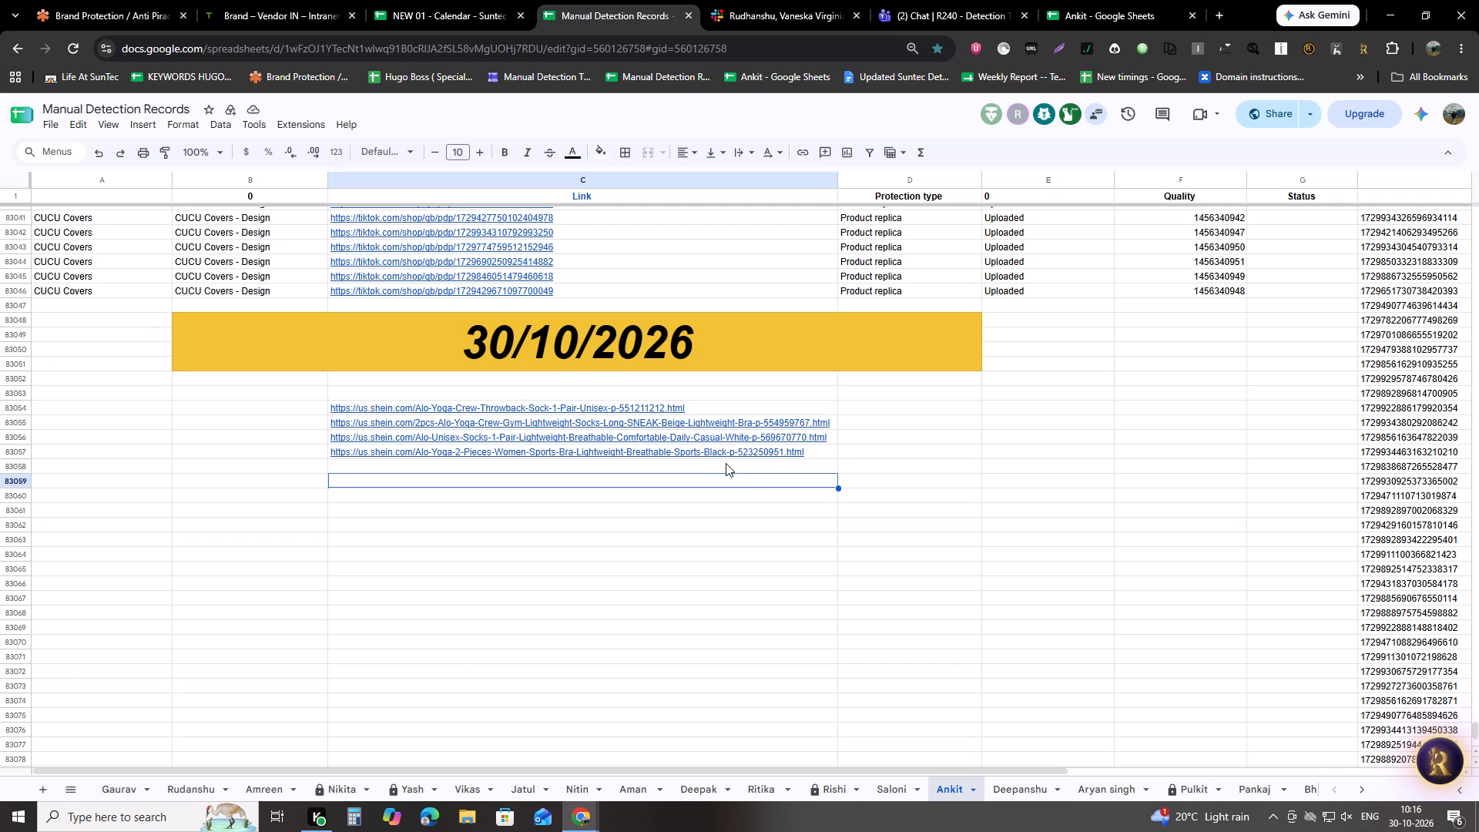
click(726, 465)
click(733, 485)
key(ctrl+v)
click(733, 502)
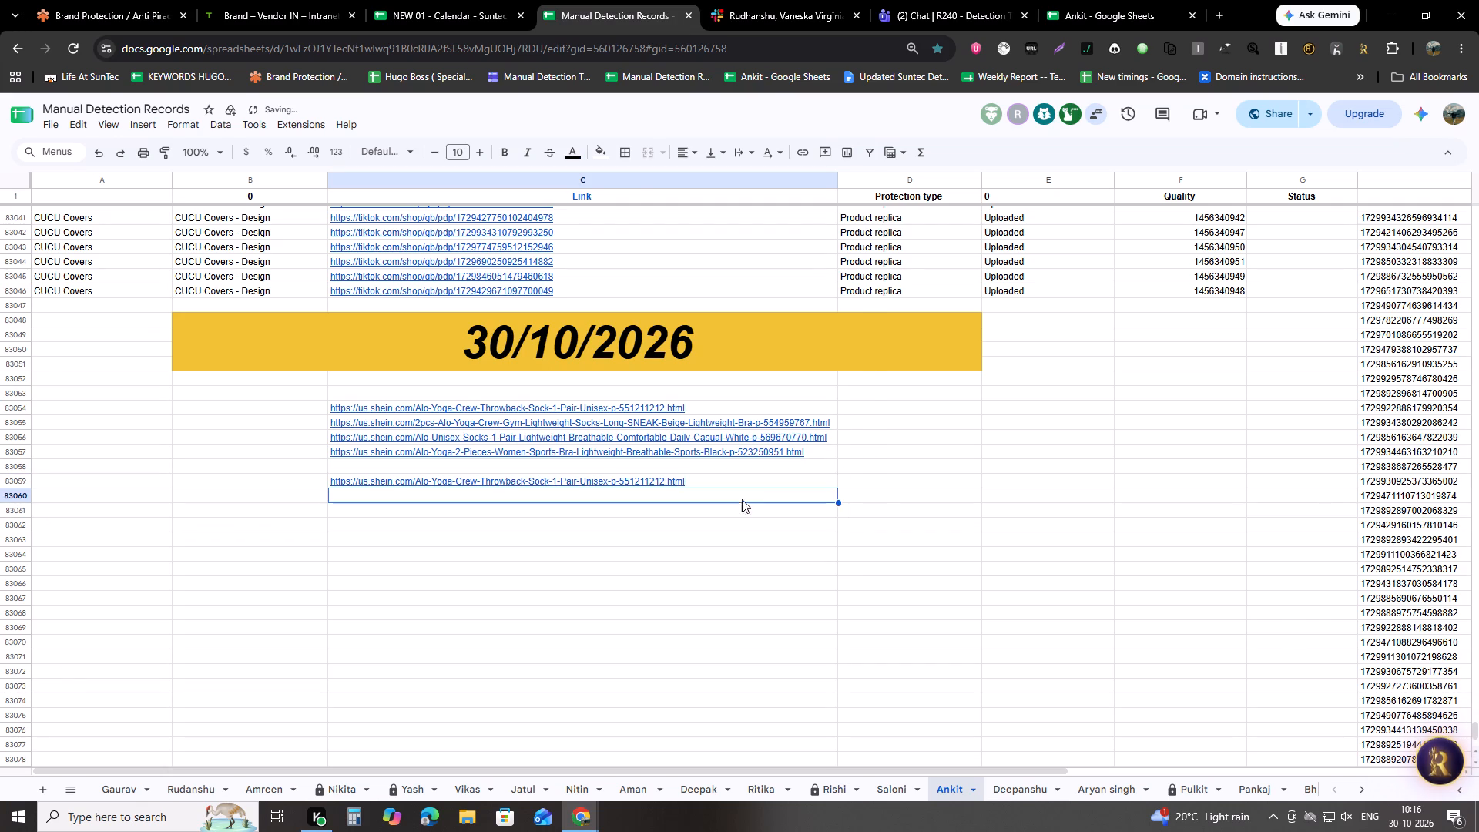
Record the link of the $31.50 Alo Unisex Socks white 3-pack listing from SHEIN in cell C83060.
key(alt+Tab)
right_click(1107, 448)
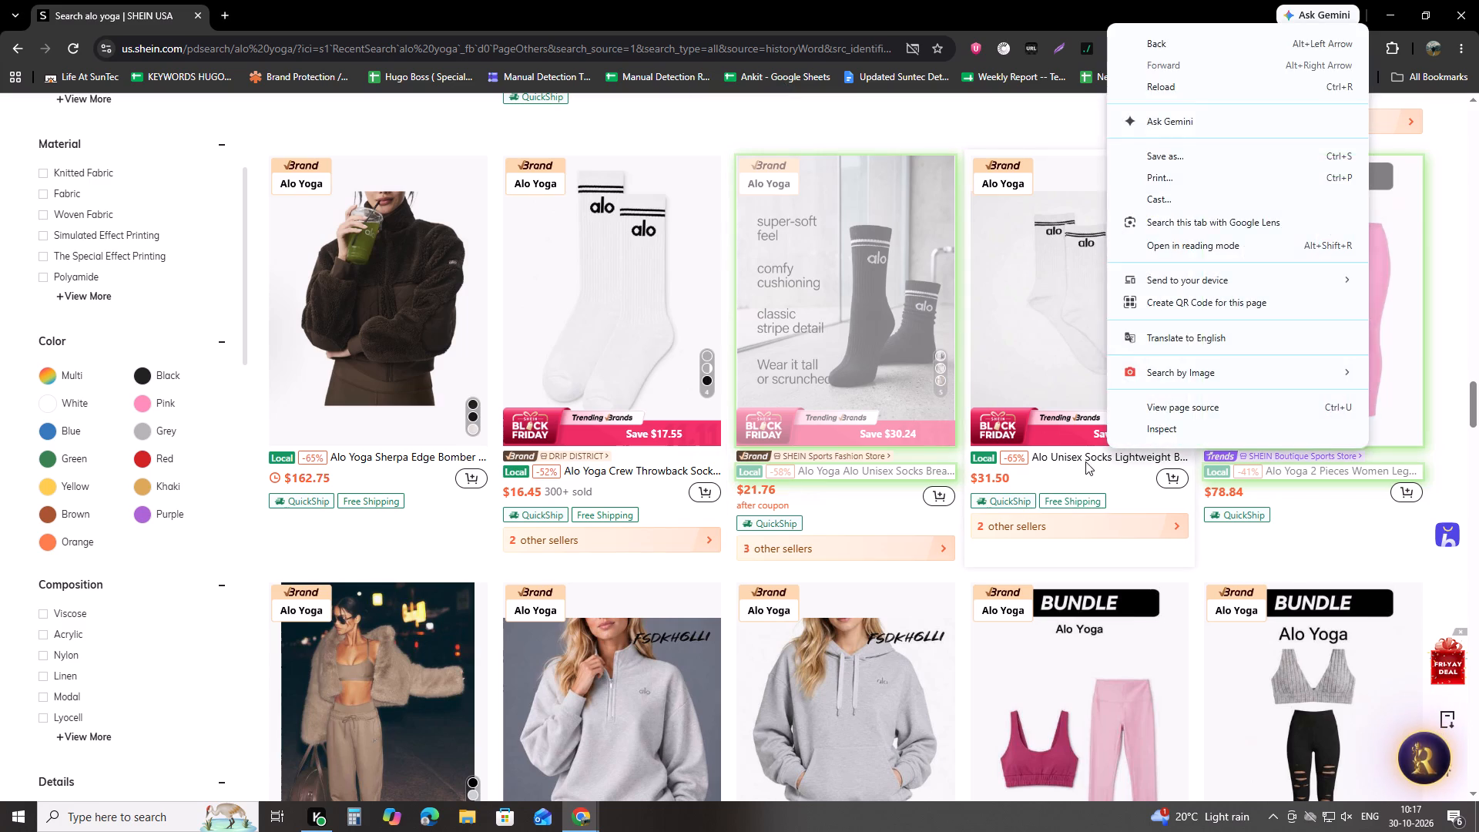
right_click(1085, 461)
right_click(1085, 461)
click(1167, 627)
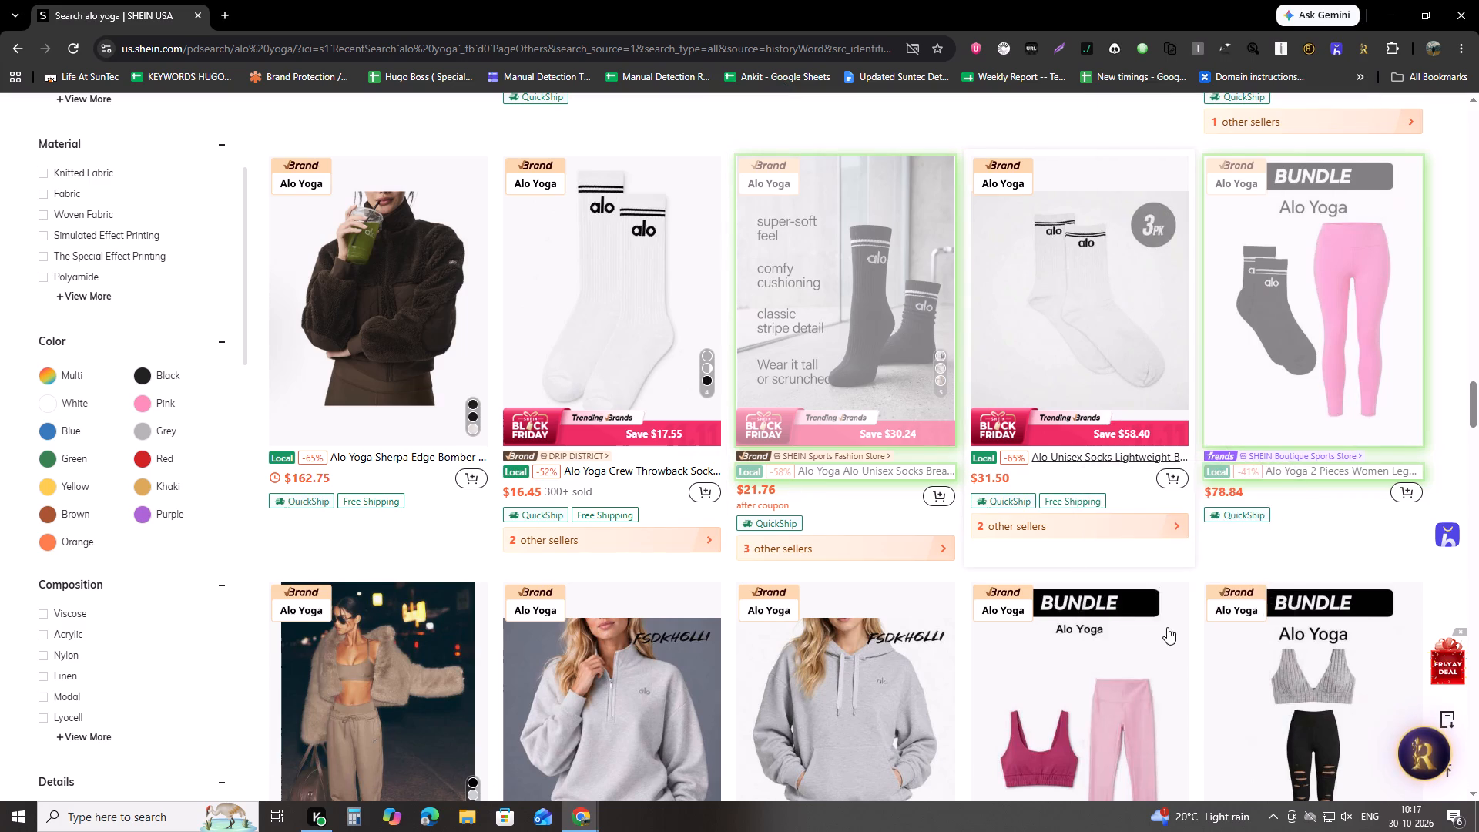
key(alt+Tab)
key(ctrl+v)
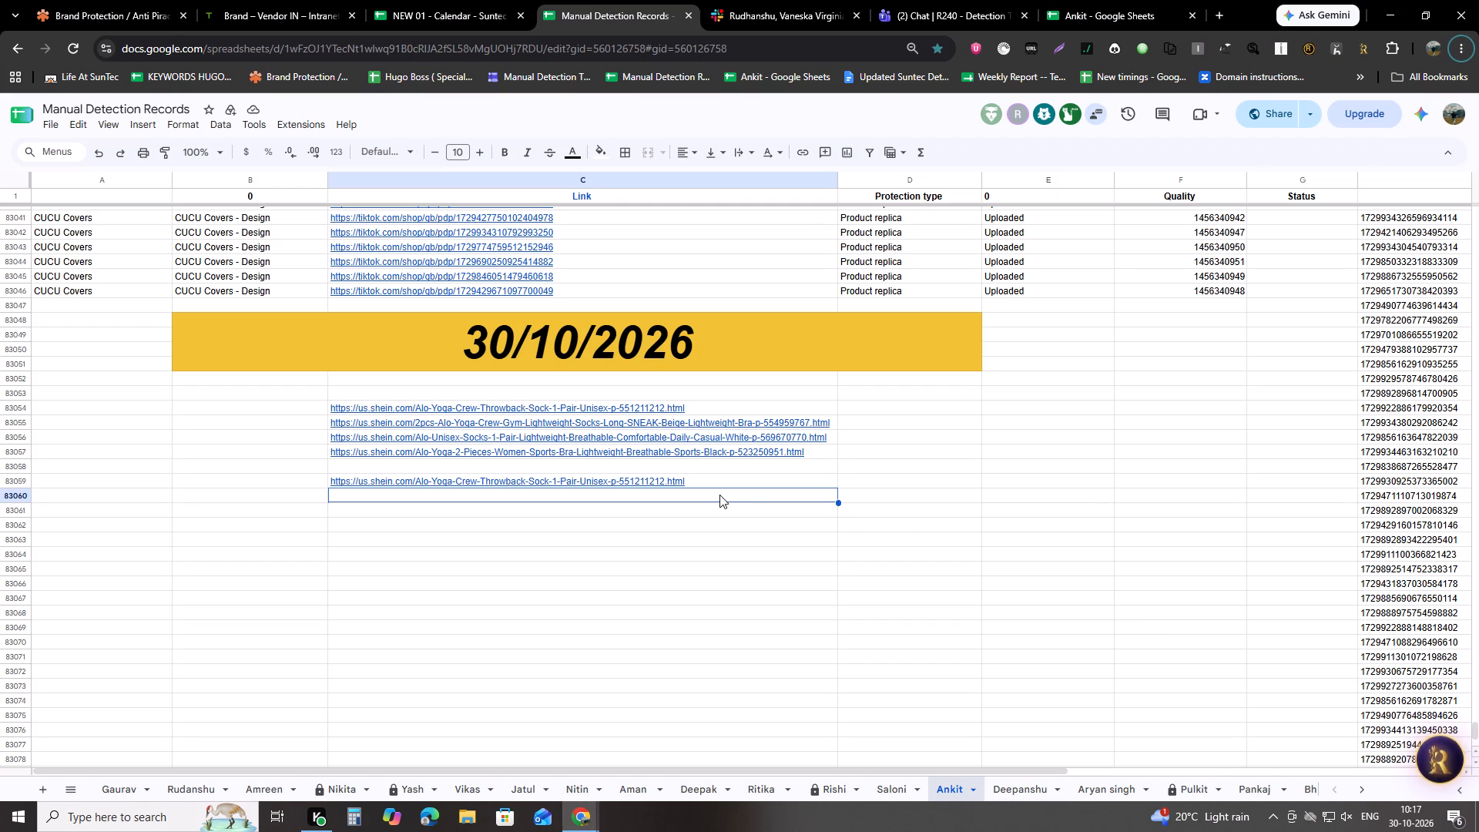
click(695, 507)
click(697, 489)
key(ctrl+v)
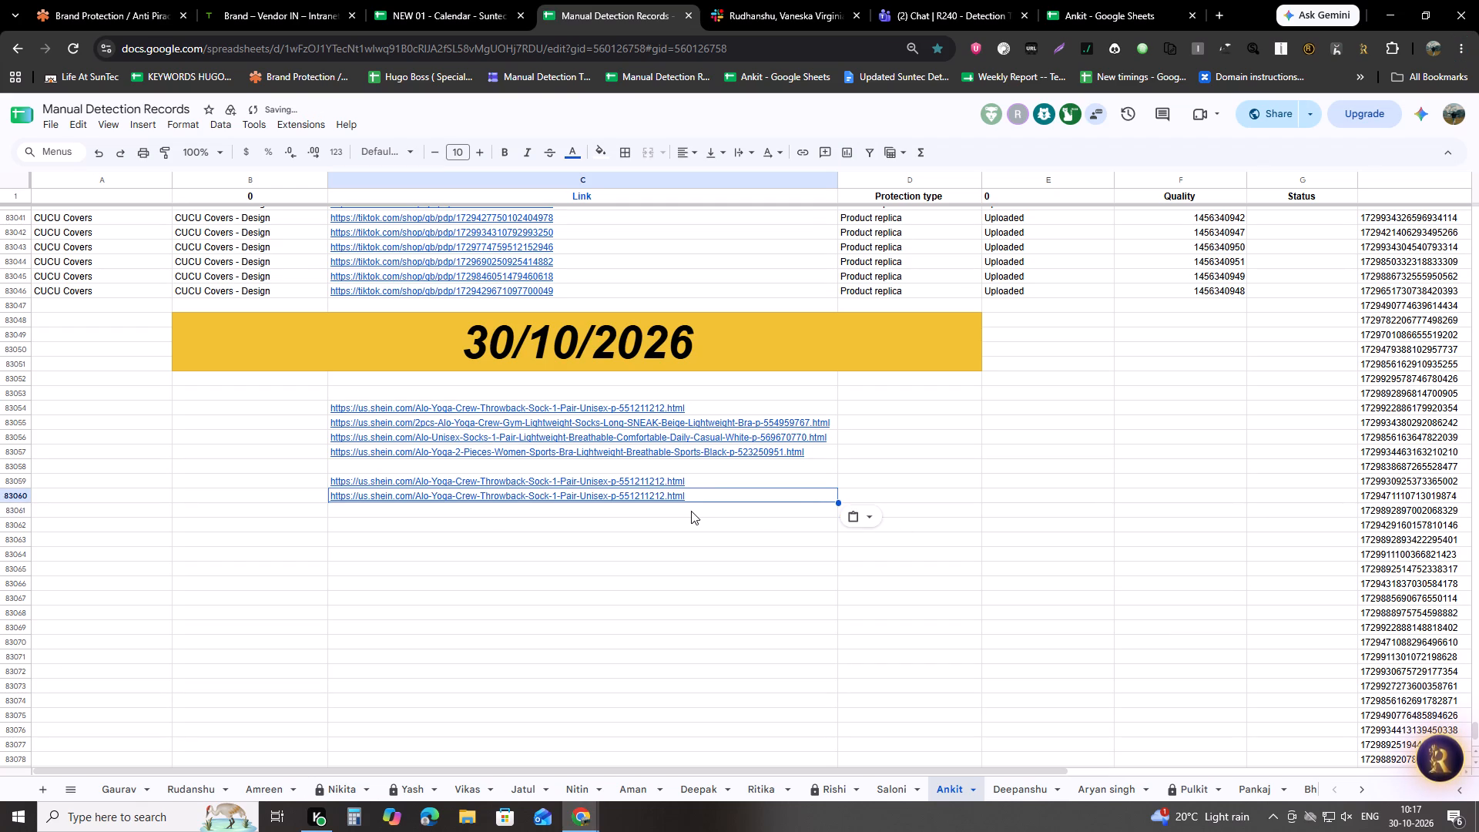
key(alt+Tab)
right_click(1127, 456)
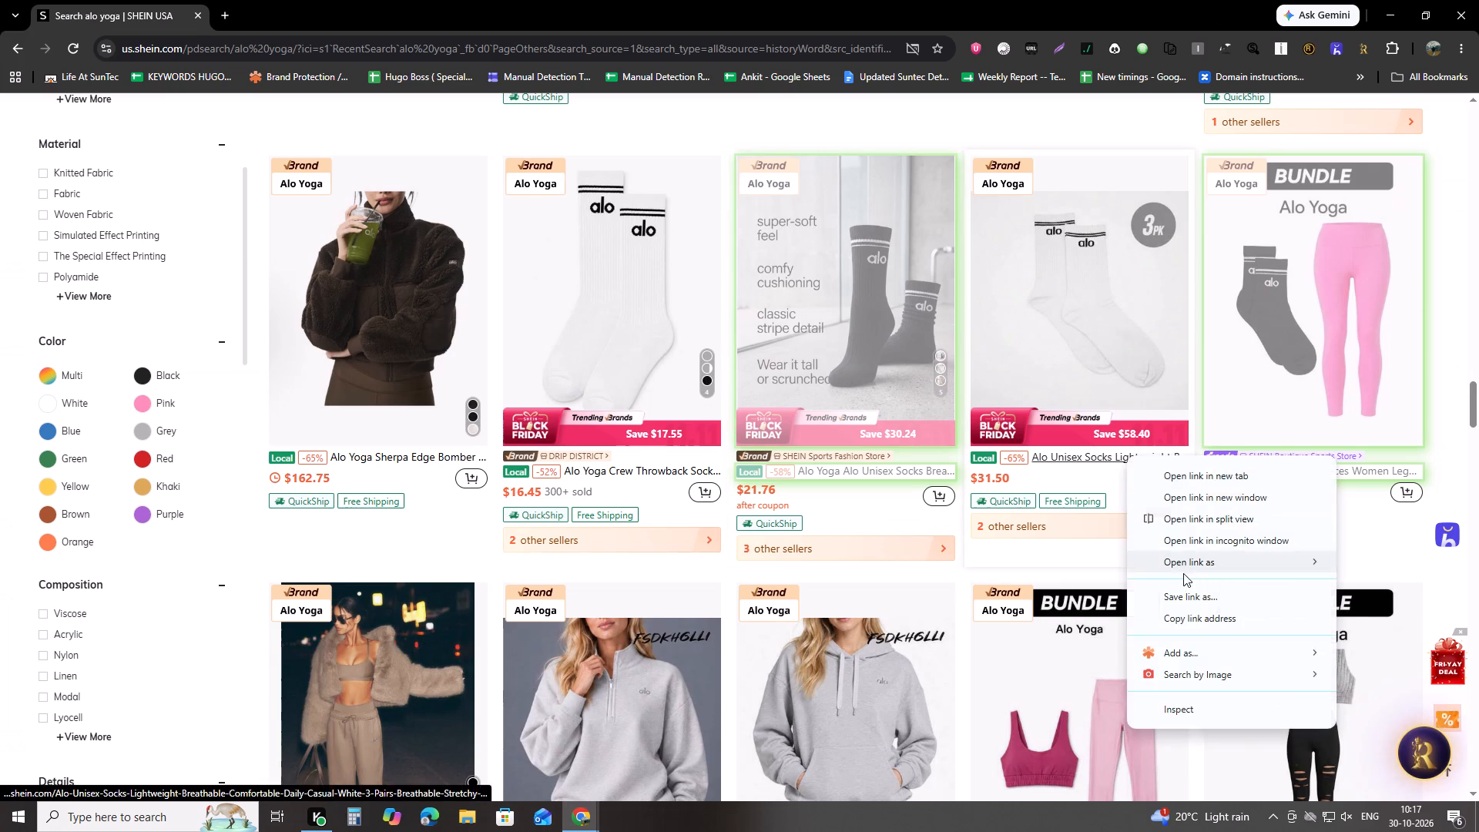
click(1186, 609)
key(alt+Tab)
key(ctrl+v)
click(694, 508)
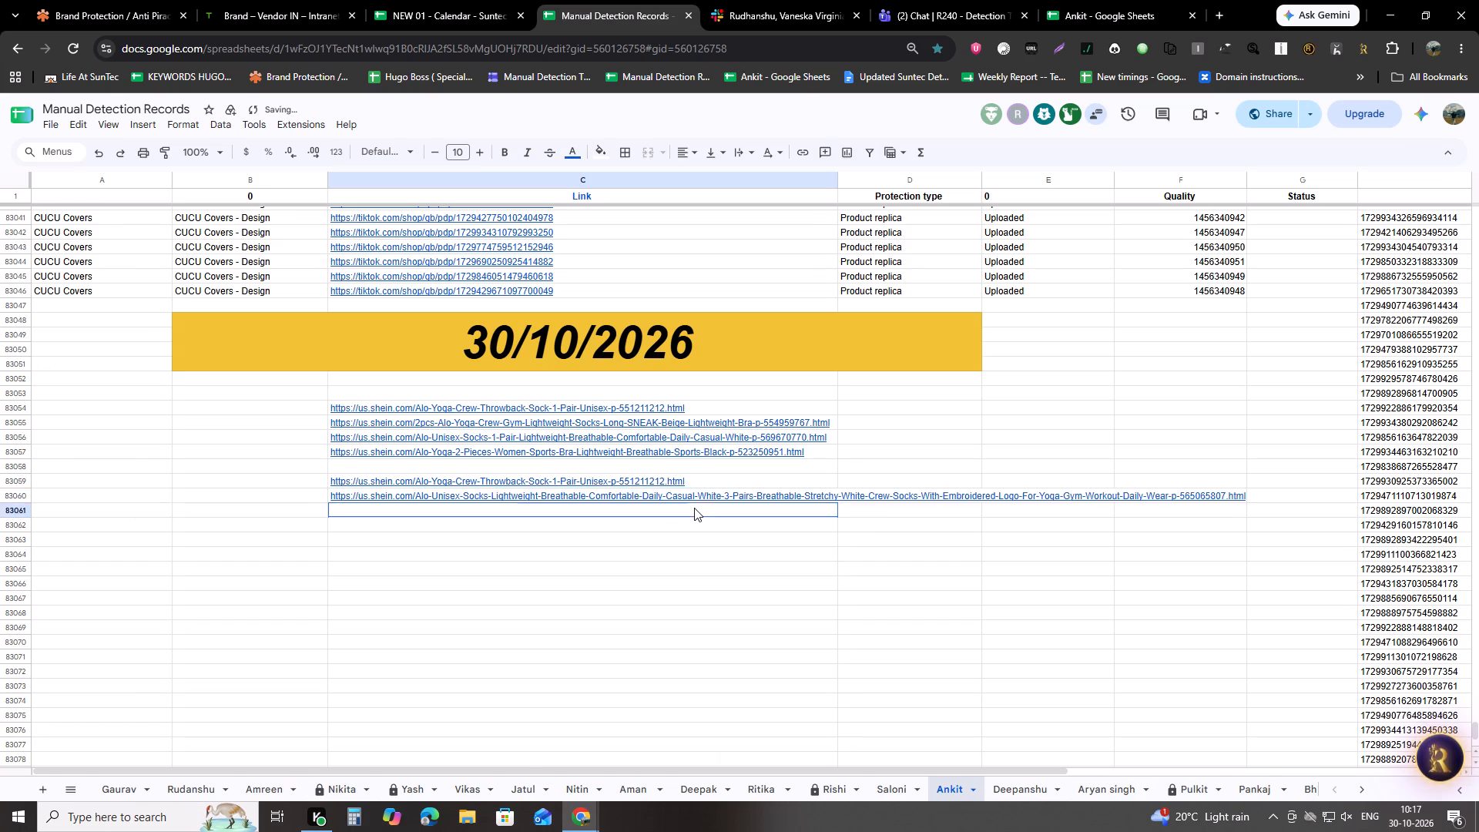
Find the $31.05 Alo Yoga 3 Pairs Grey Unisex Half-Crew socks on SHEIN and record their link in cell C83061.
key(alt+Tab)
scroll(621, 482, down, 5)
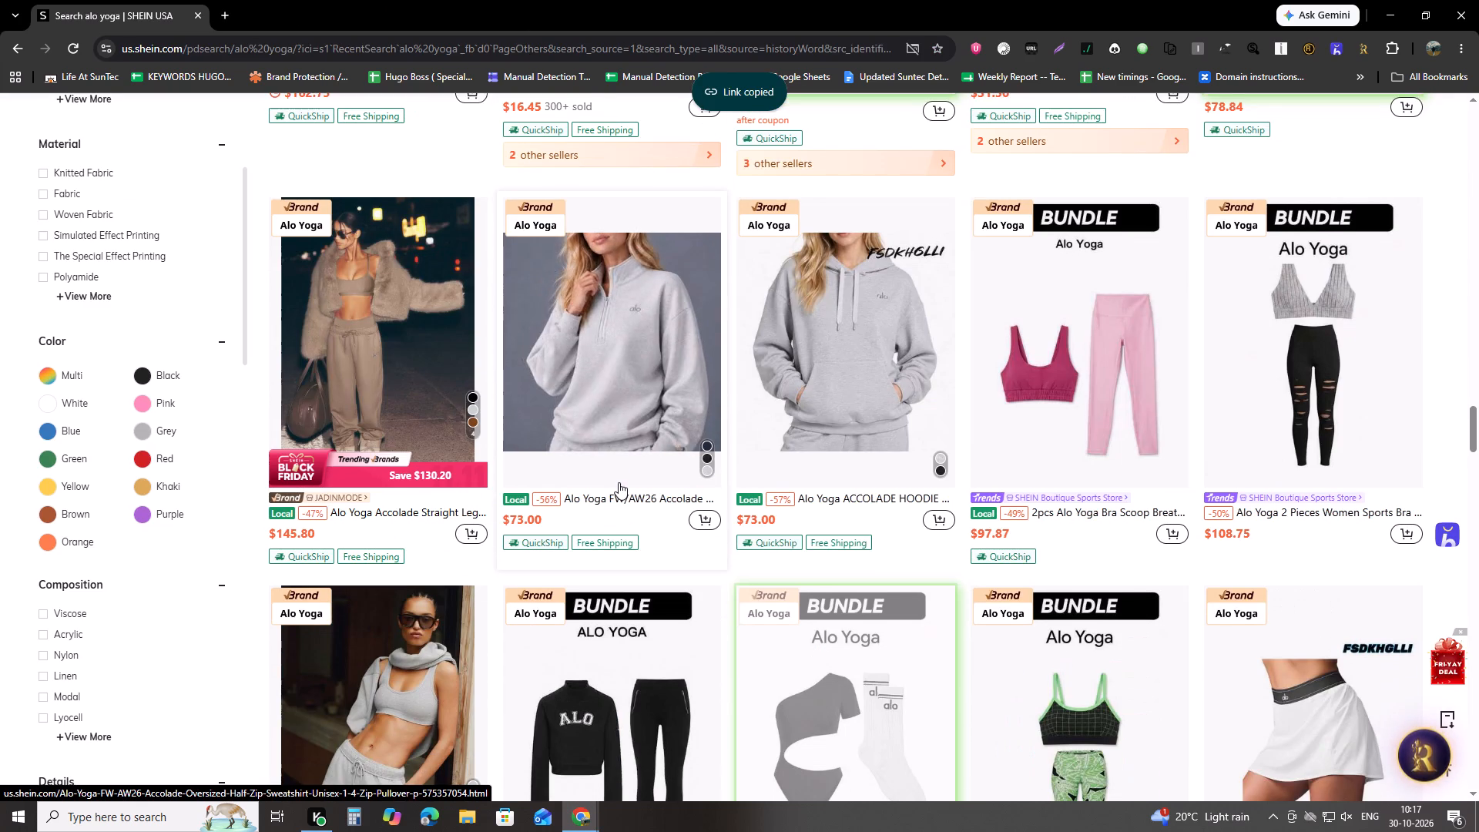
scroll(619, 482, down, 12)
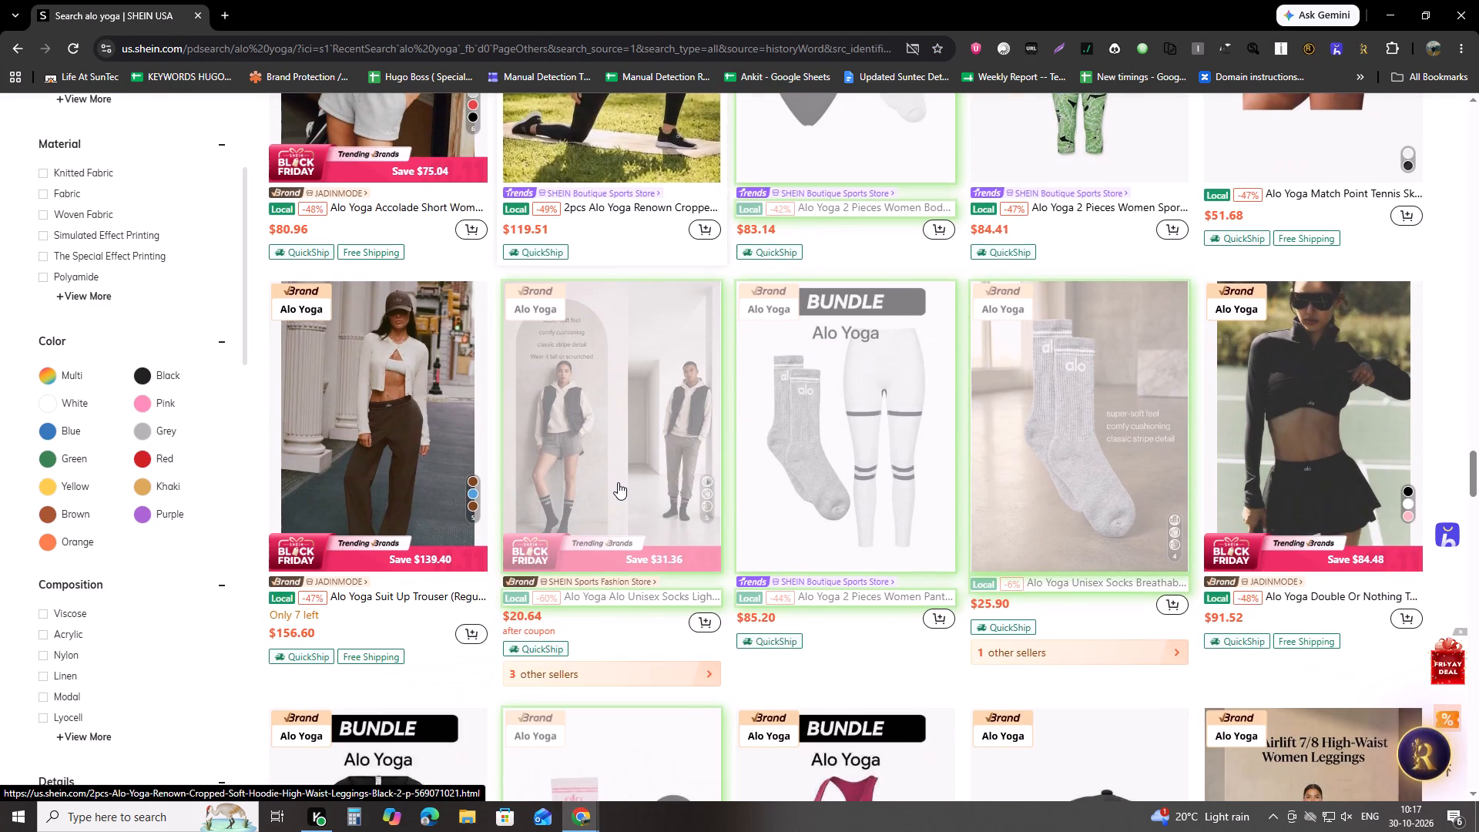
scroll(618, 482, down, 9)
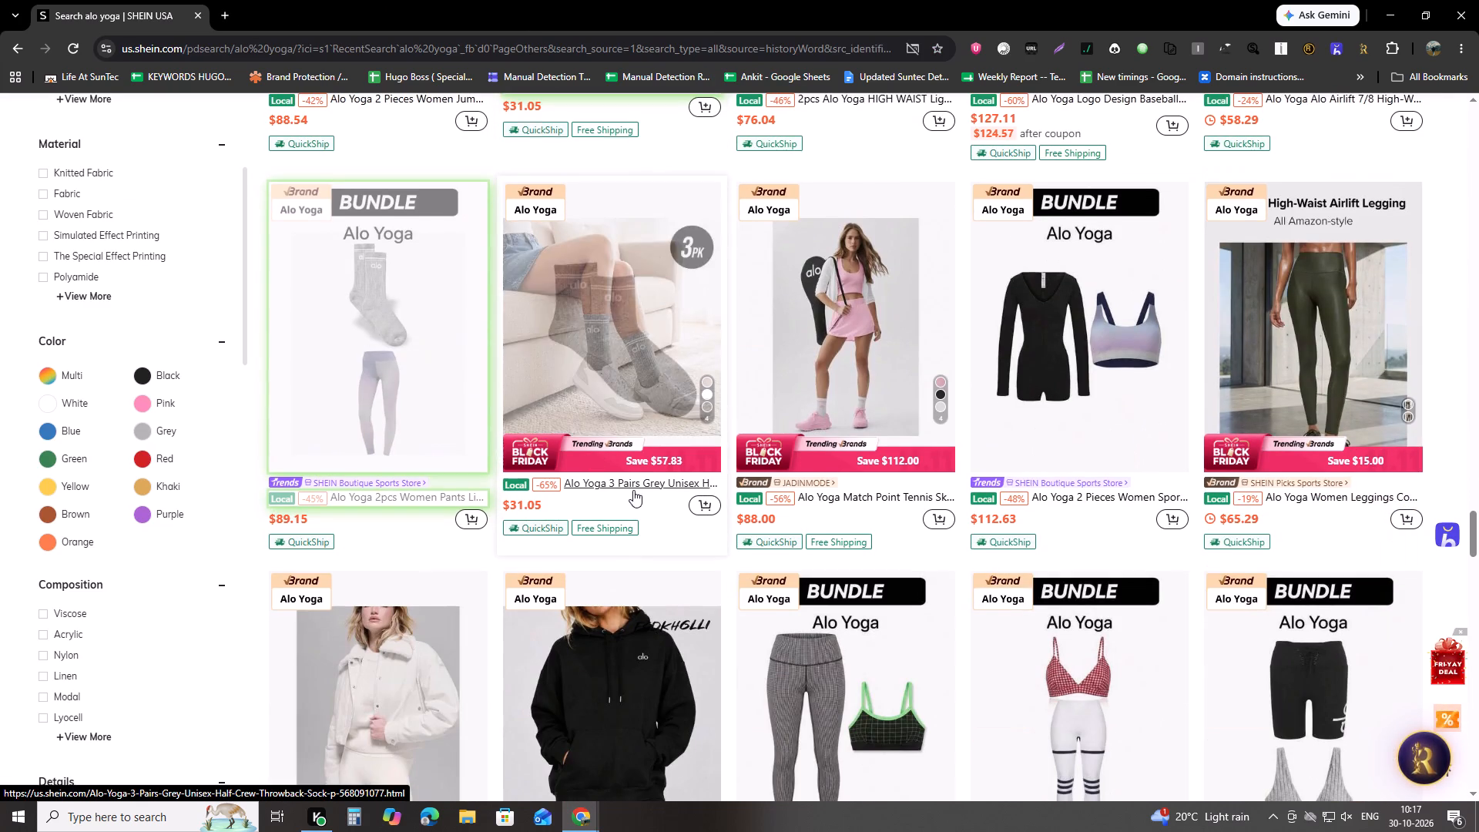
right_click(637, 478)
right_click(624, 481)
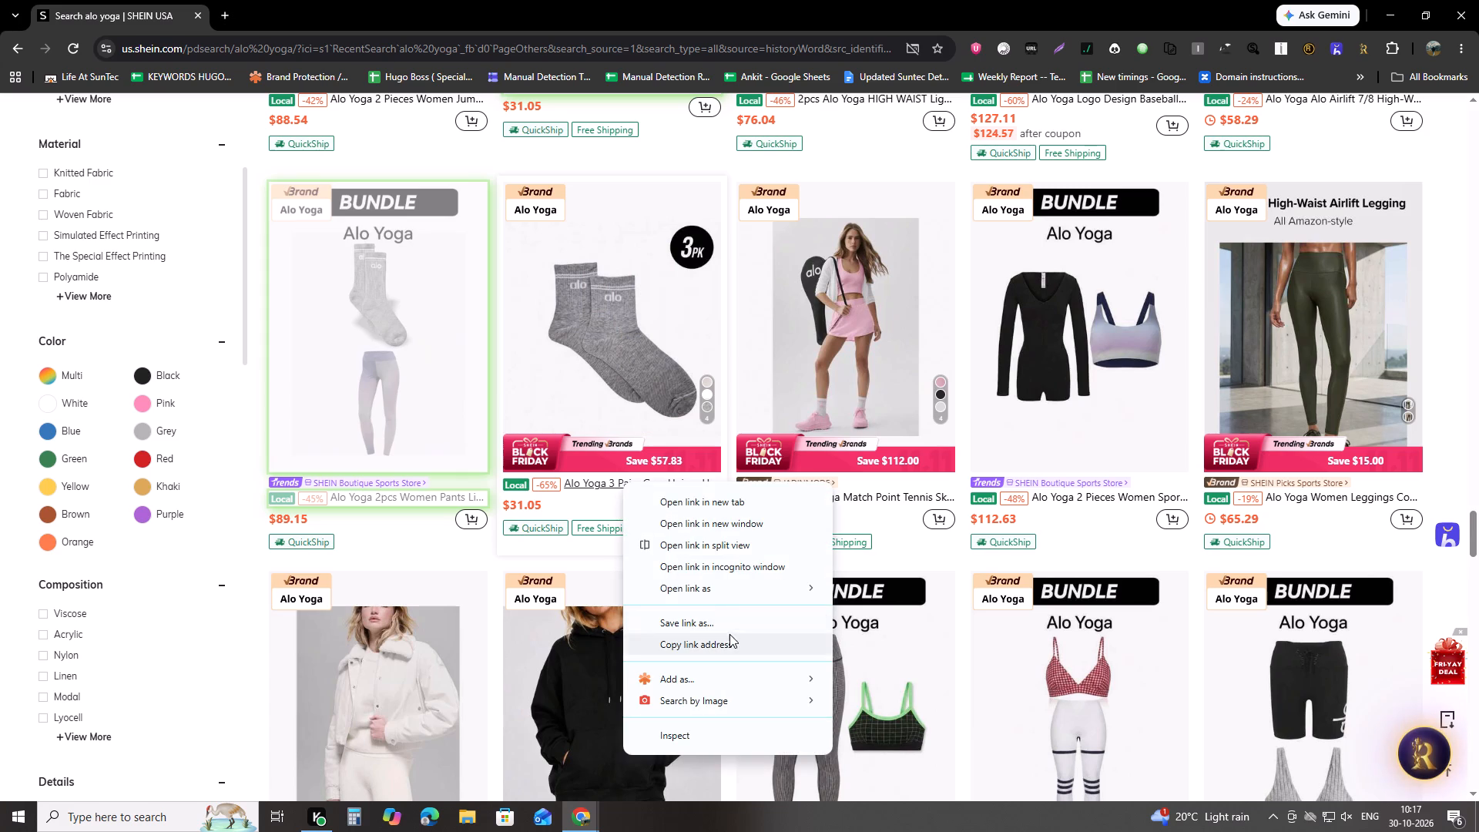
click(735, 639)
key(alt+Tab)
key(ctrl+v)
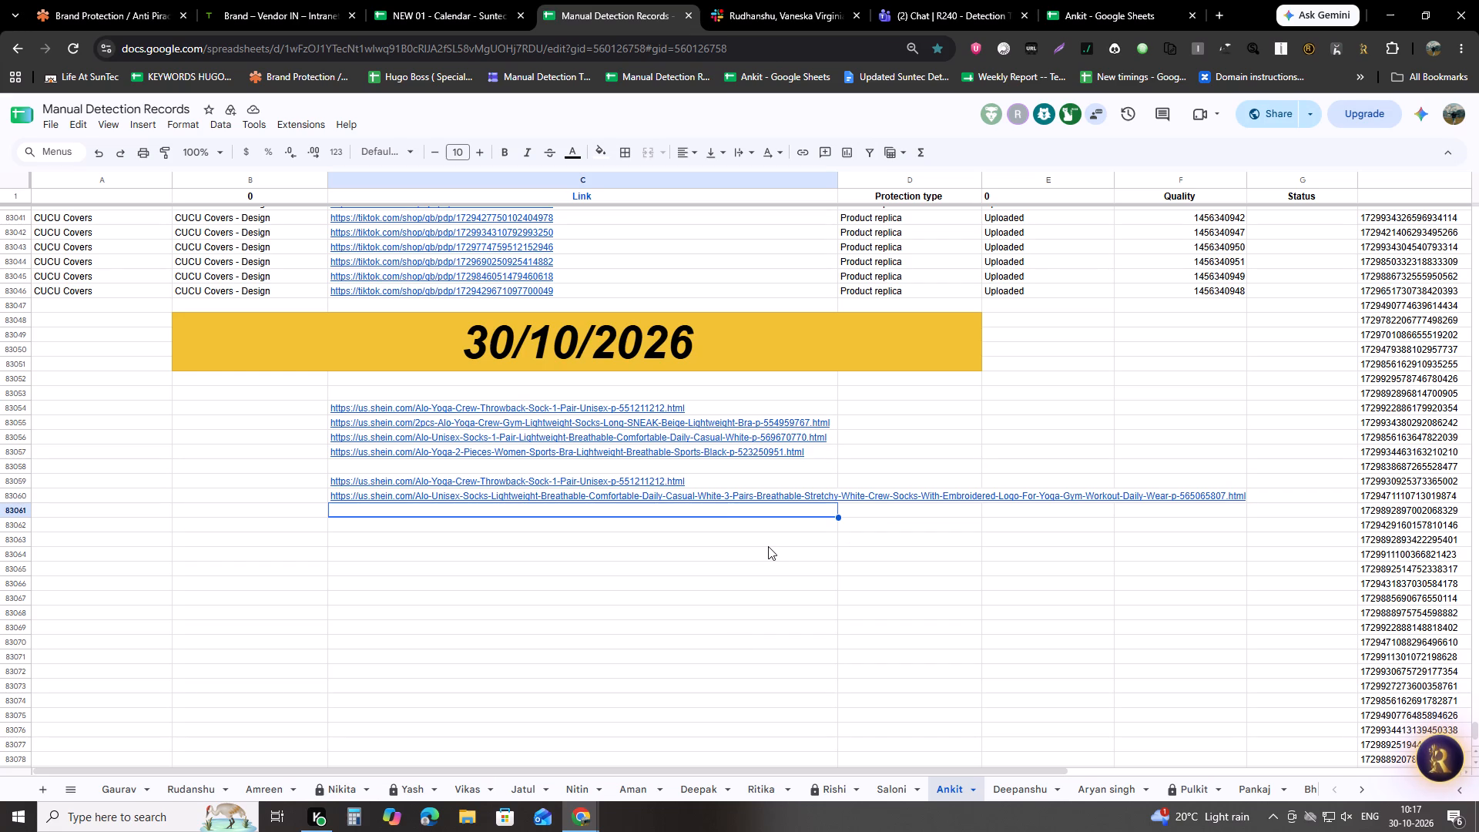
Find the $15.00 Alo Unisex Socks 1 Pair listing further down the SHEIN results and record its link in cell C83062.
key(alt+Tab)
scroll(990, 517, down, 5)
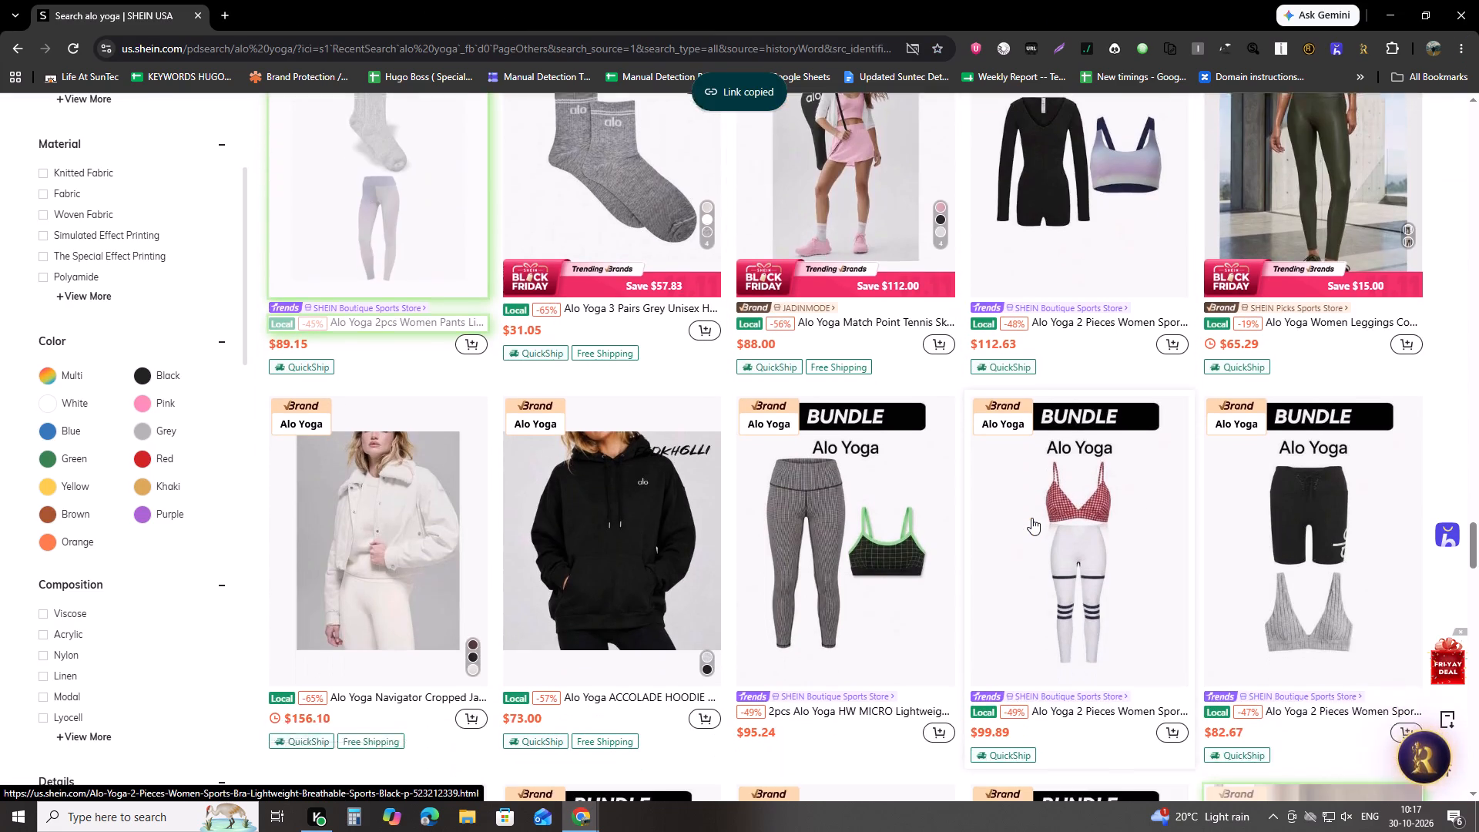
scroll(1004, 515, down, 3)
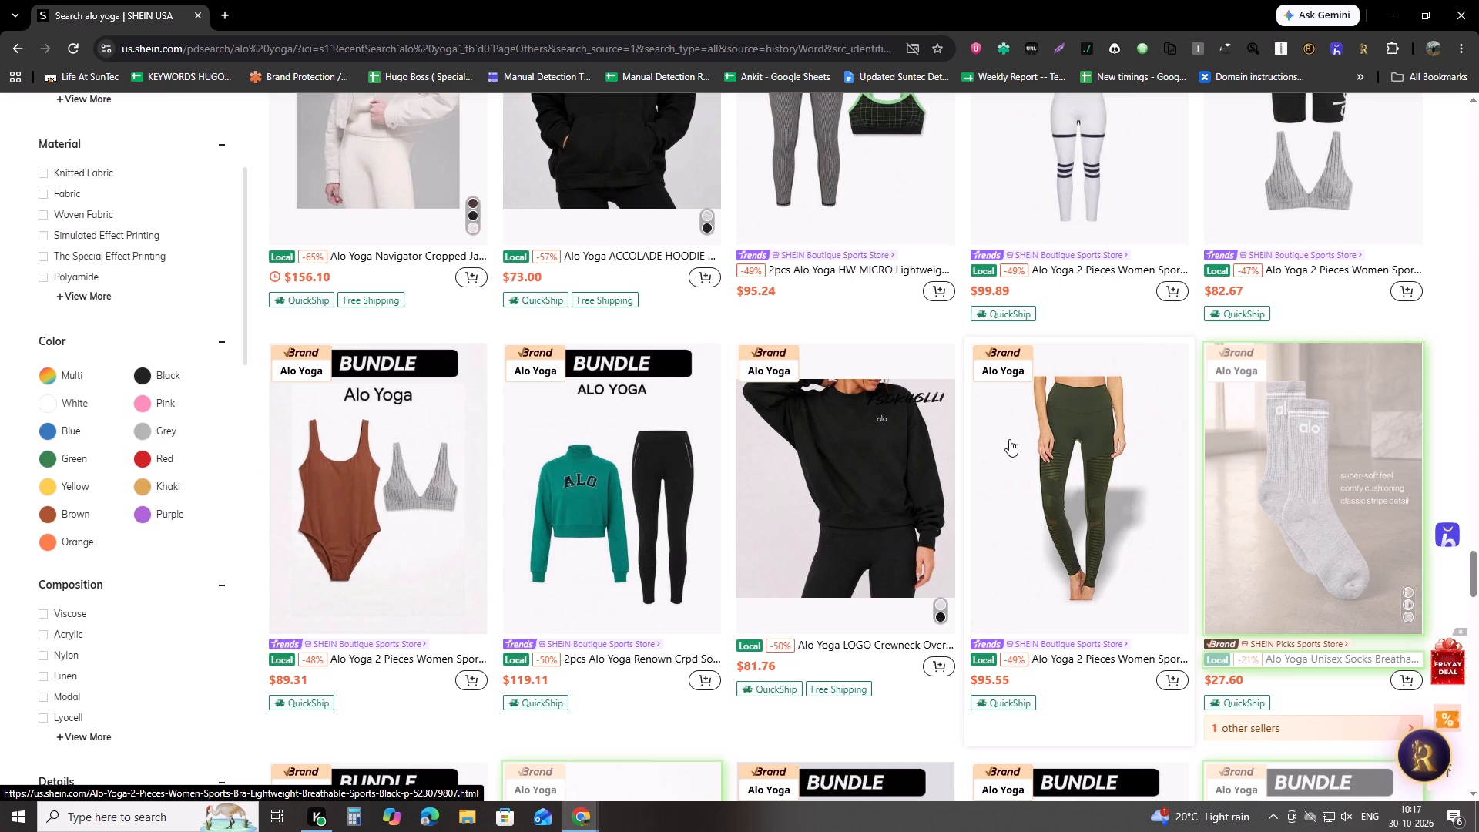
scroll(1029, 441, down, 7)
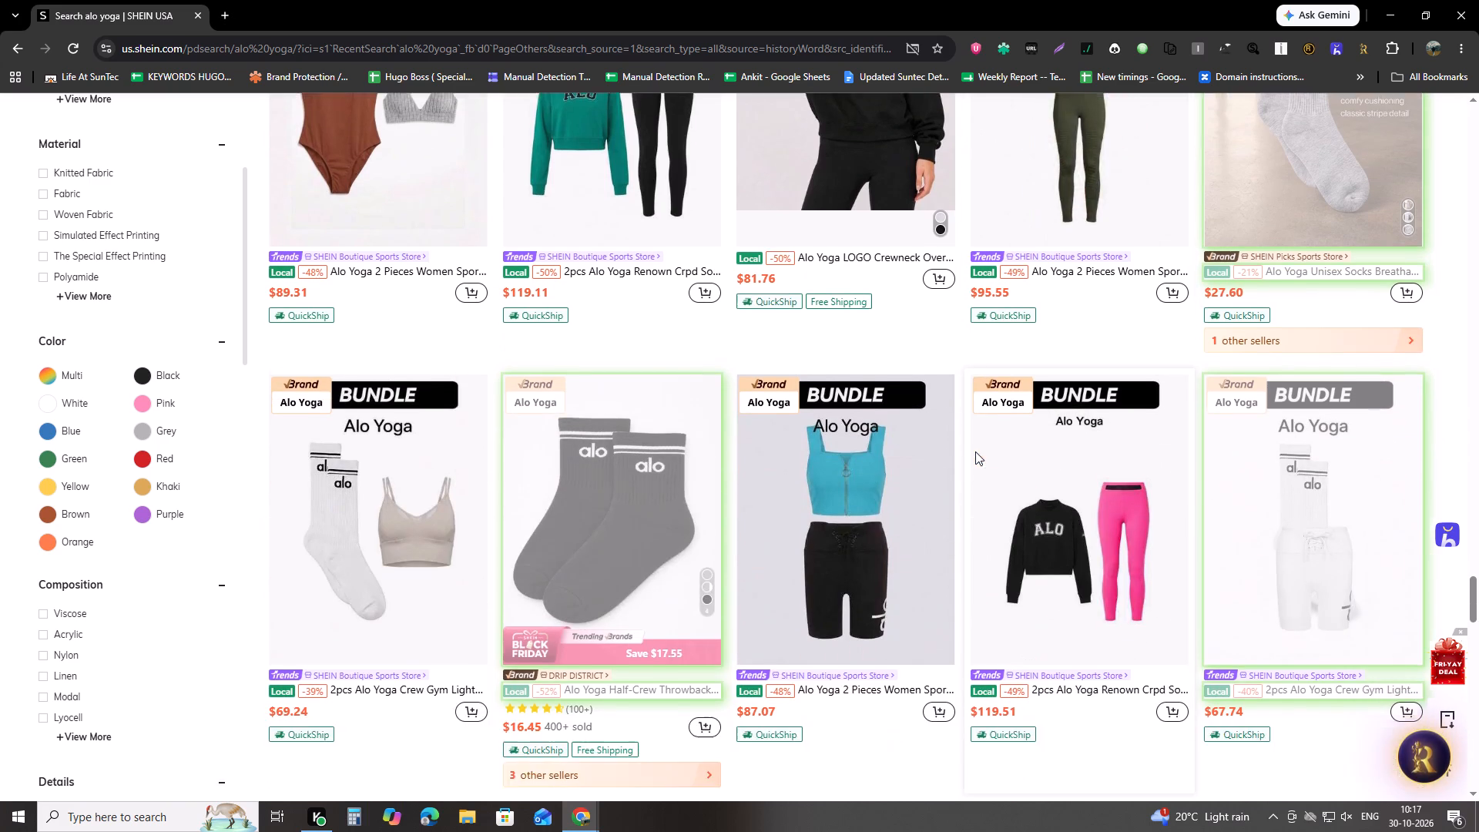
scroll(984, 454, down, 7)
right_click(638, 414)
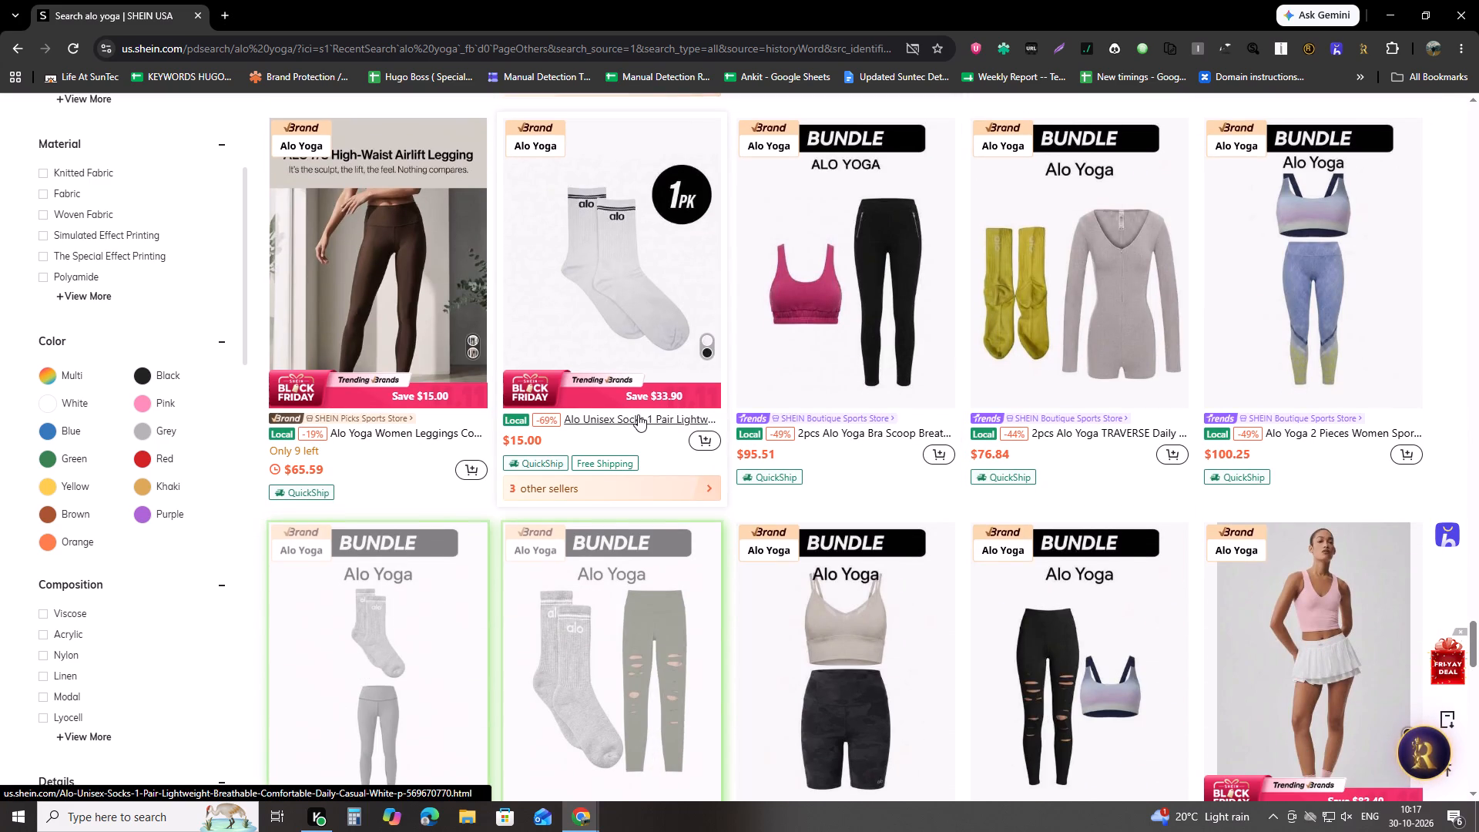
click(721, 576)
key(alt+Tab)
click(736, 521)
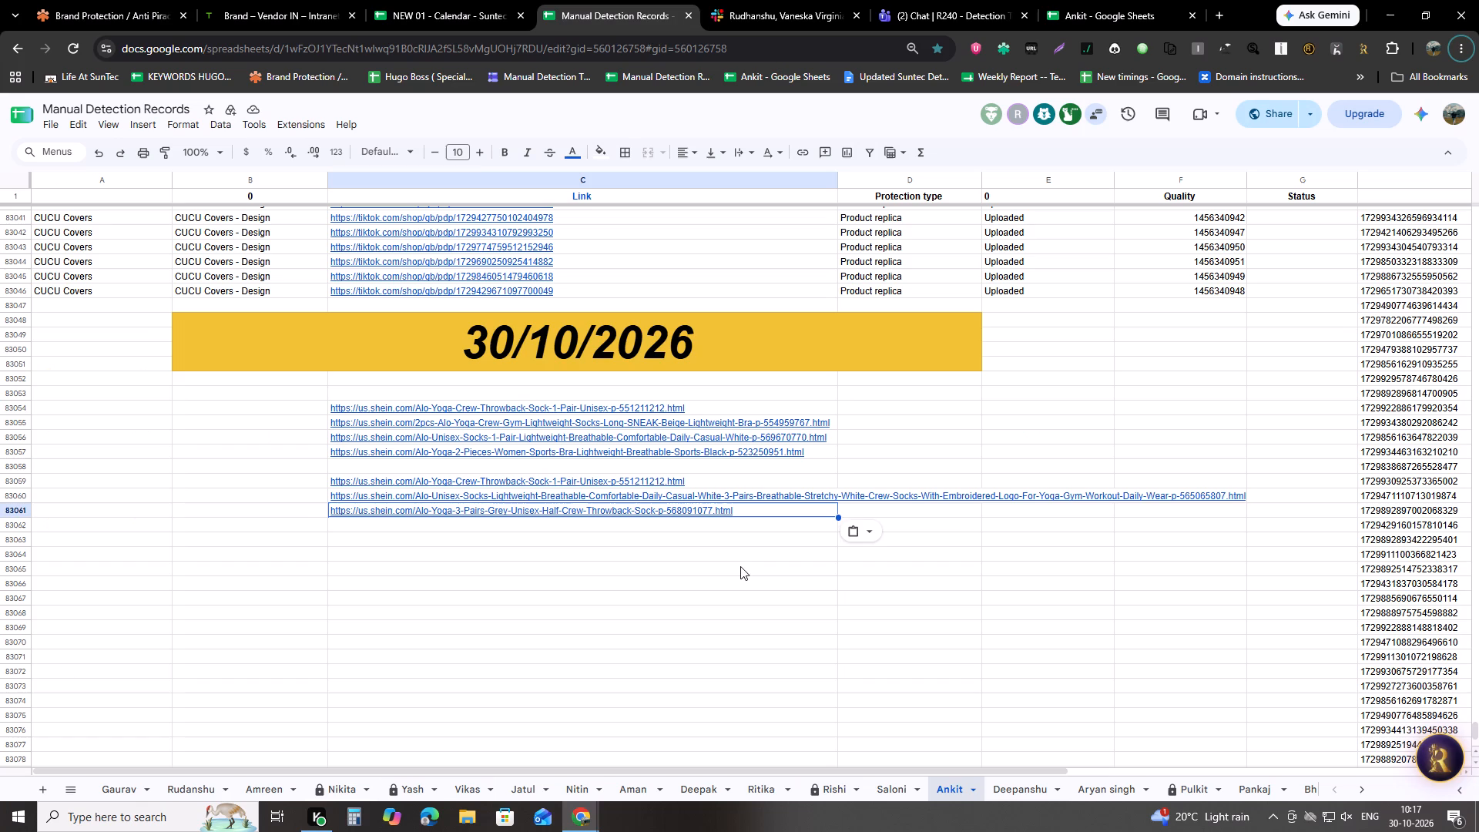
key(ctrl+v)
click(726, 537)
Record the link of the $69.24 bundle with white alo socks and a red checked bra from SHEIN in cell C83063.
key(alt+Tab)
scroll(810, 511, down, 6)
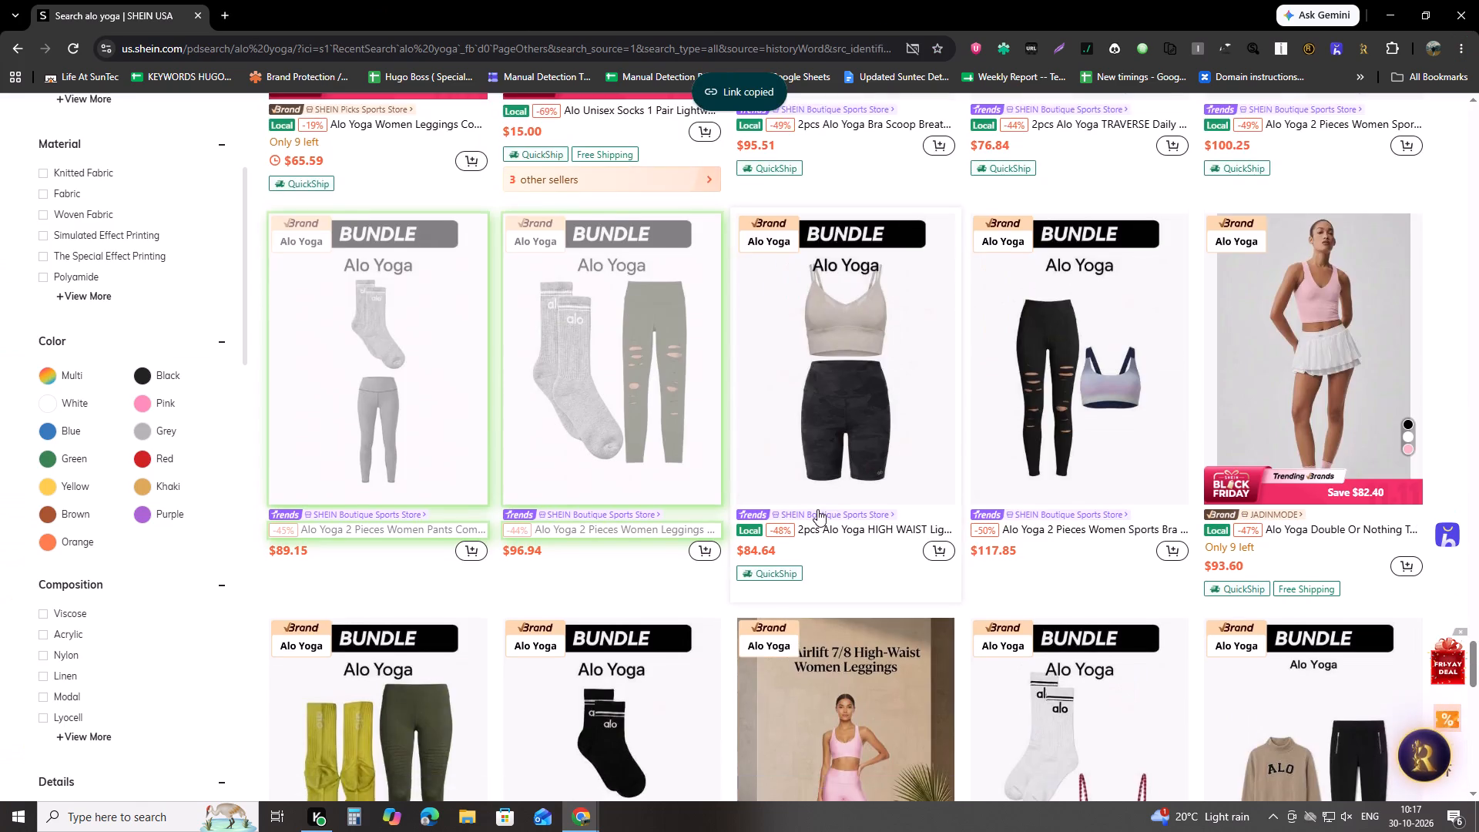
scroll(817, 509, down, 3)
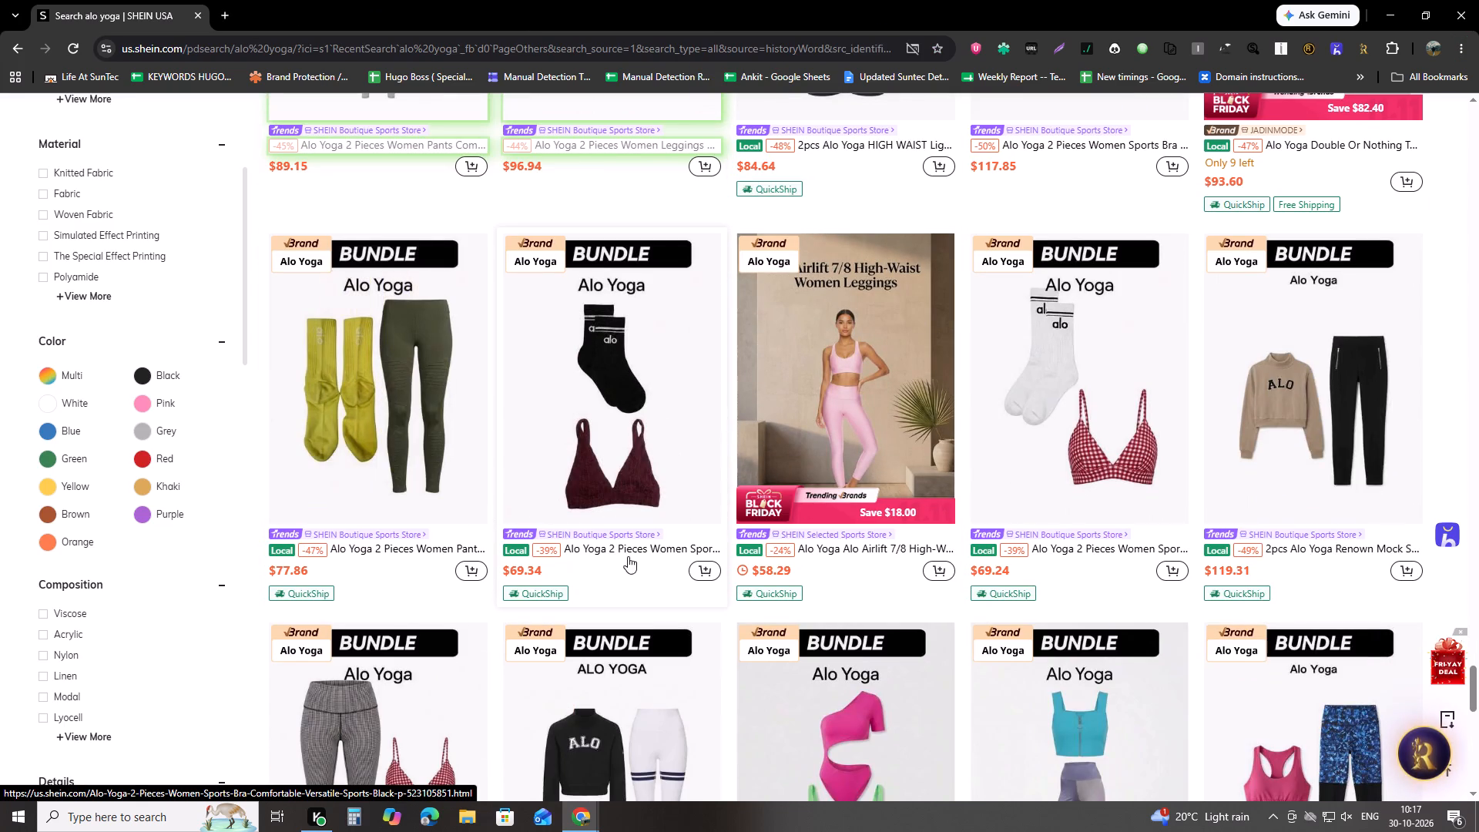
right_click(1064, 548)
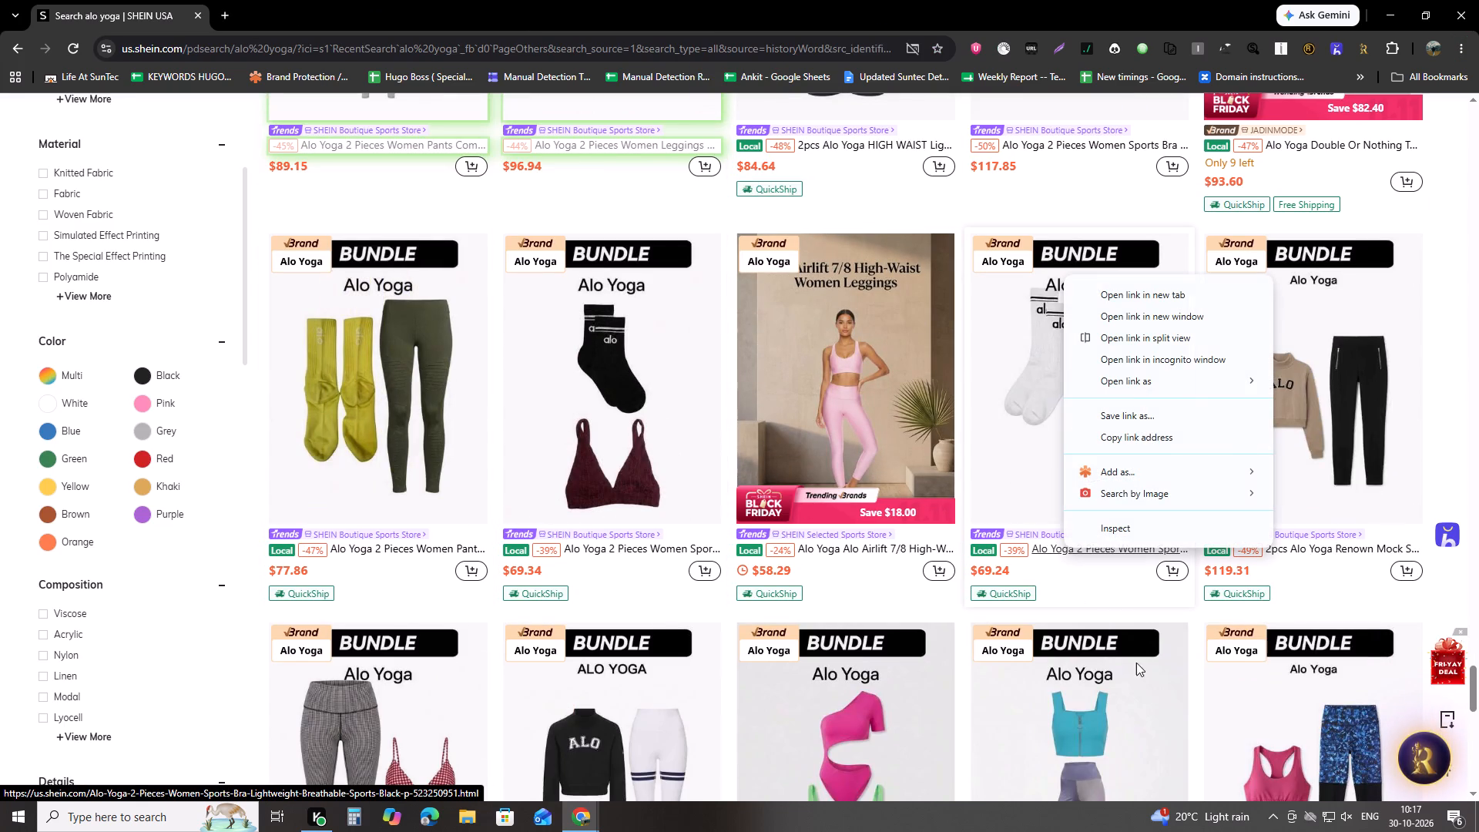
click(1135, 427)
key(alt+Tab)
key(ctrl+v)
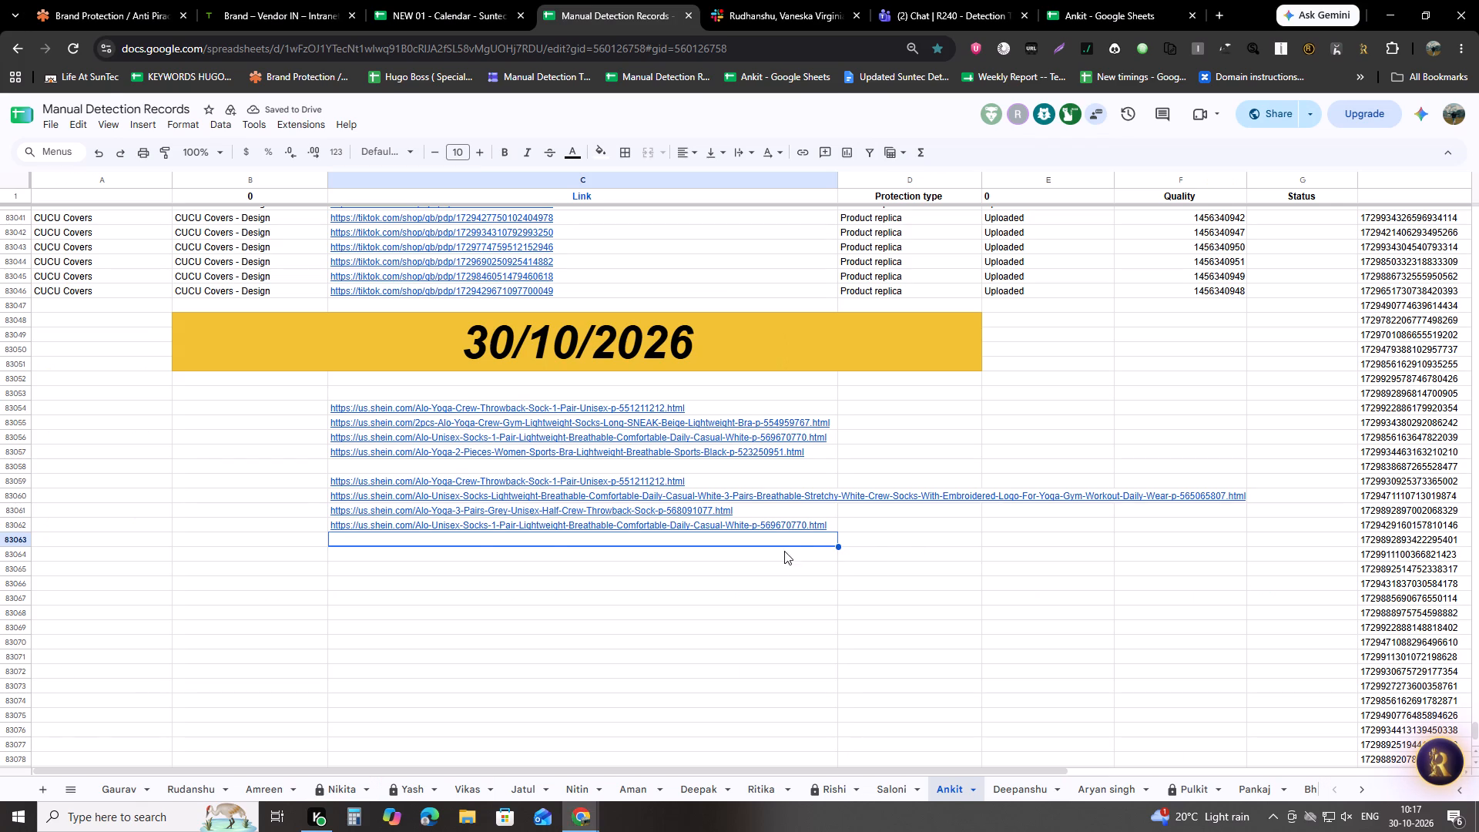
click(783, 547)
Record the link of the $69.34 bundle with black alo socks and a burgundy bra from SHEIN in cell C83064.
key(alt+Tab)
right_click(659, 548)
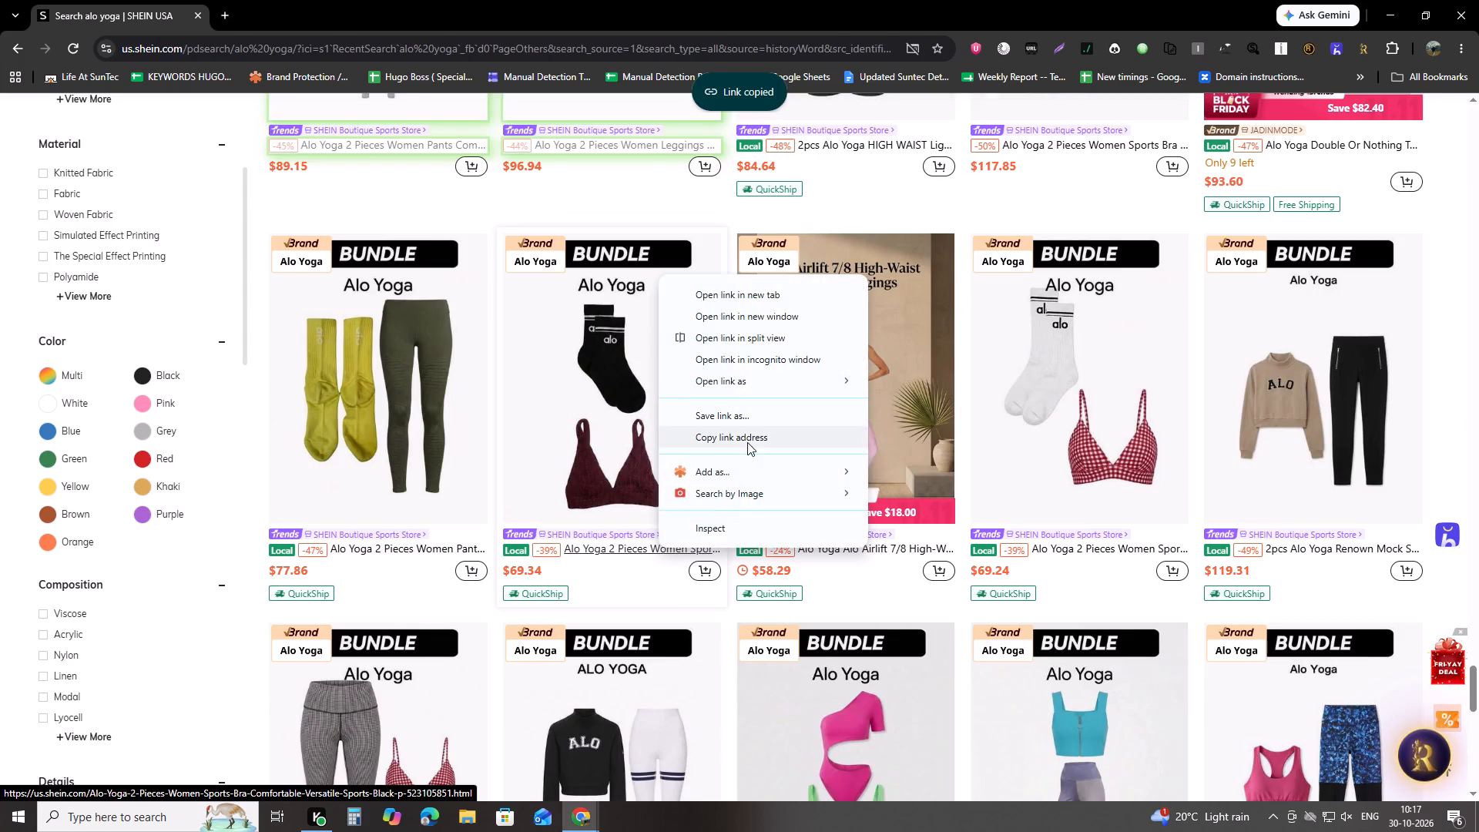
click(747, 441)
key(alt+Tab)
click(807, 554)
key(ctrl+v)
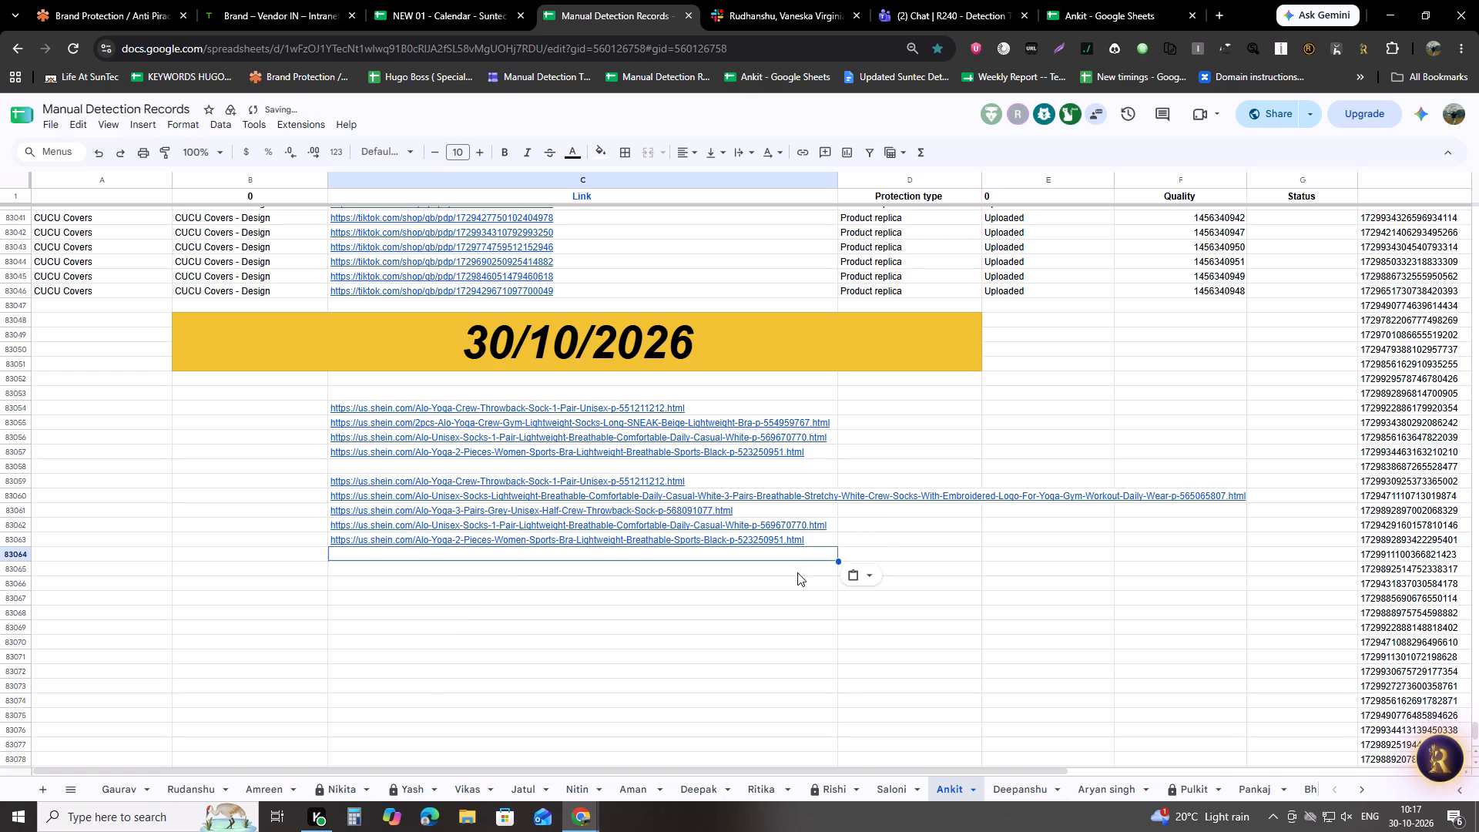
click(797, 572)
key(alt+Tab)
right_click(649, 546)
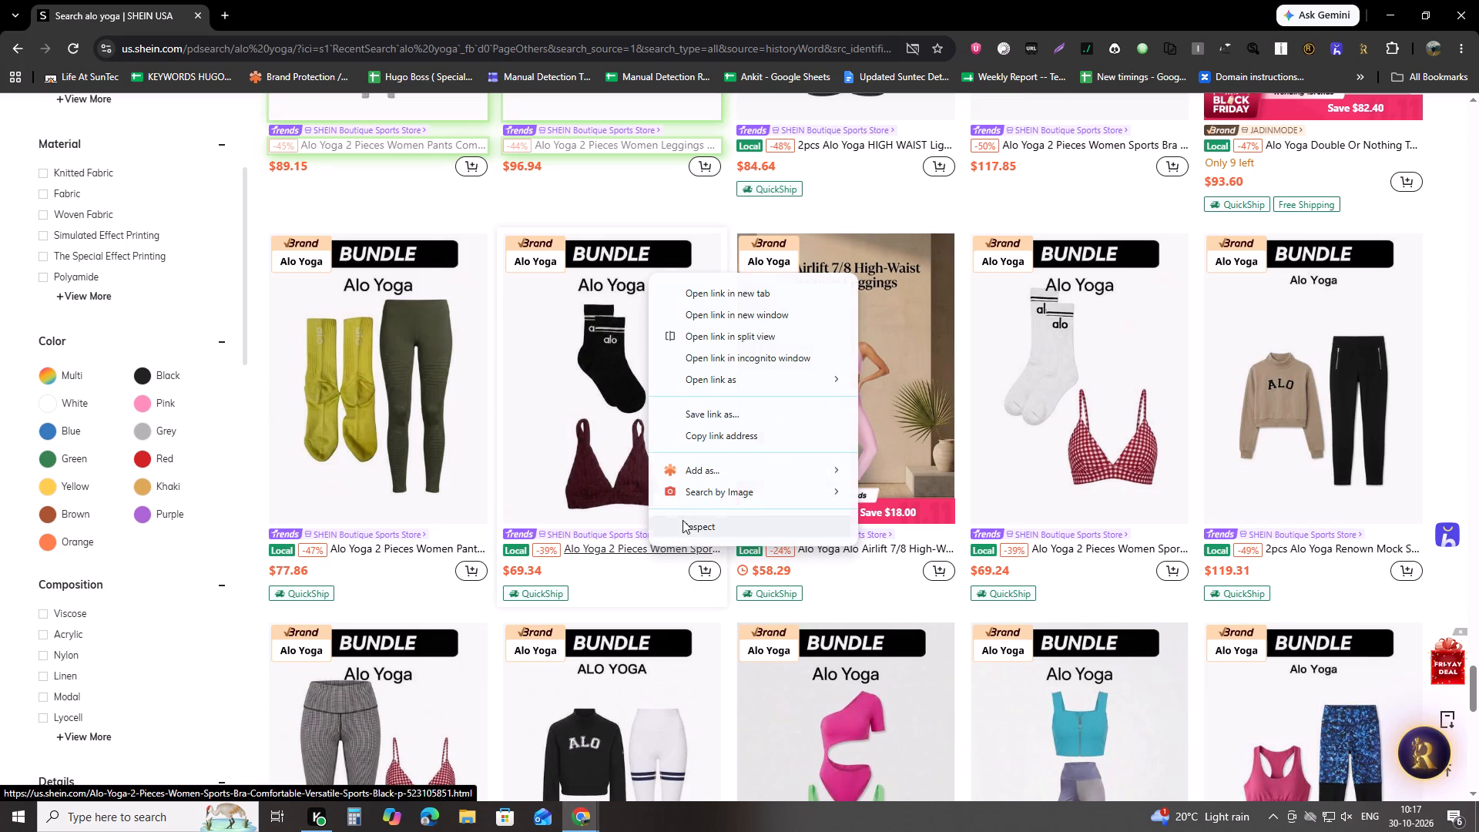
click(723, 428)
key(alt+Tab)
click(786, 552)
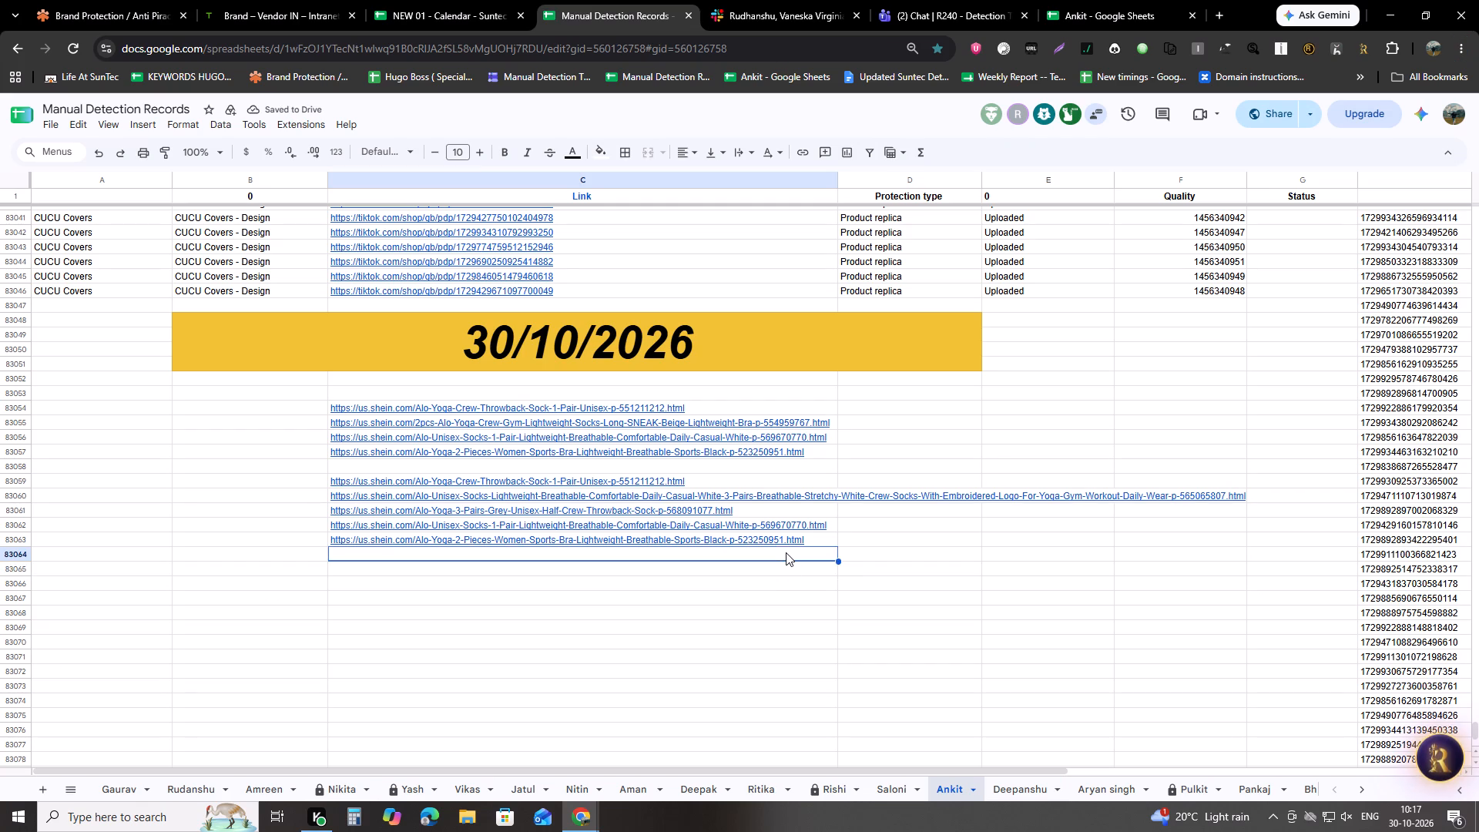
key(ctrl+v)
click(783, 568)
Switch back to SHEIN and go to page 2 of the alo yoga search results.
key(alt+Tab)
scroll(781, 568, down, 4)
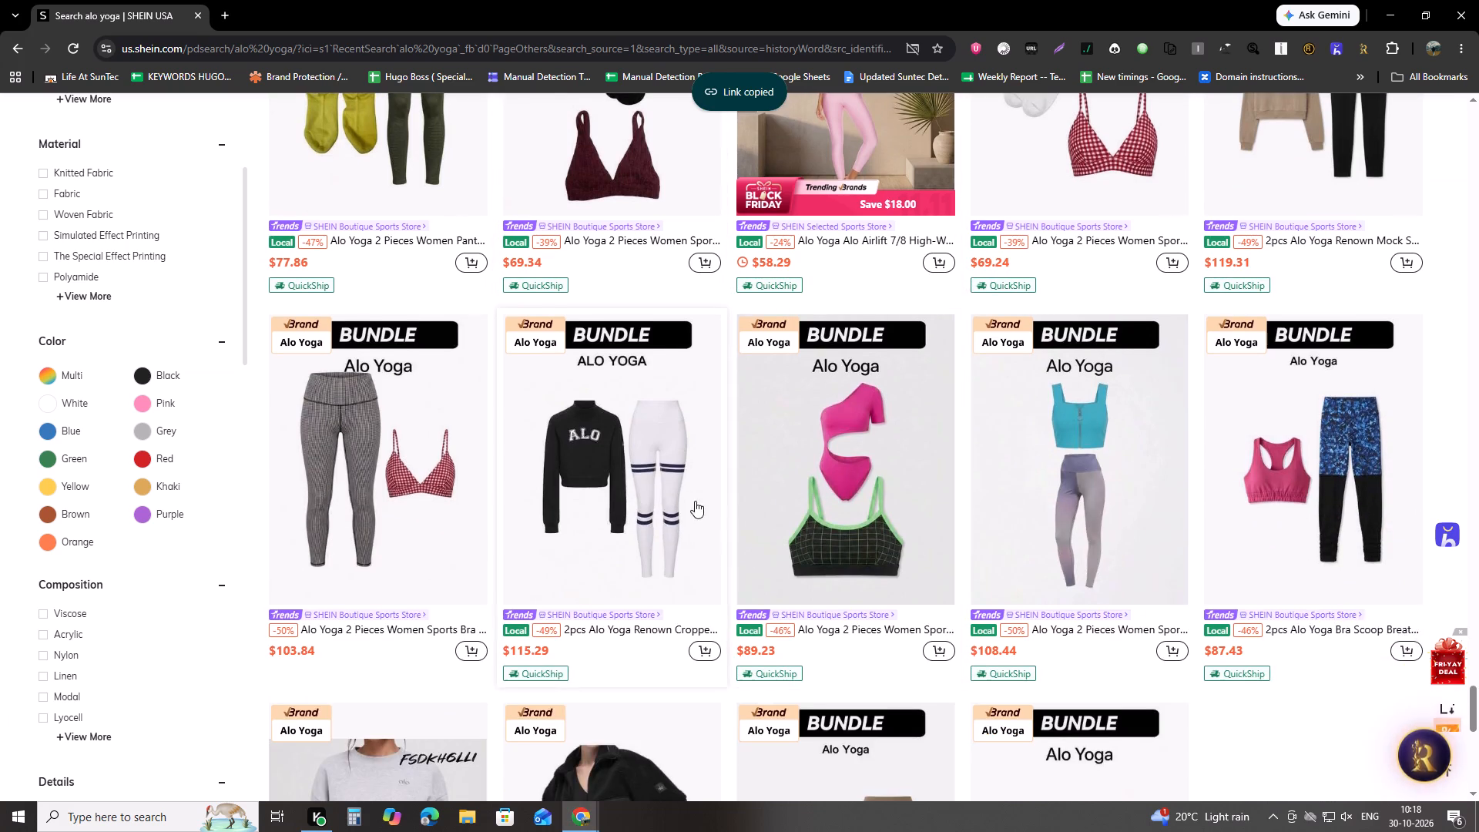
scroll(695, 501, down, 5)
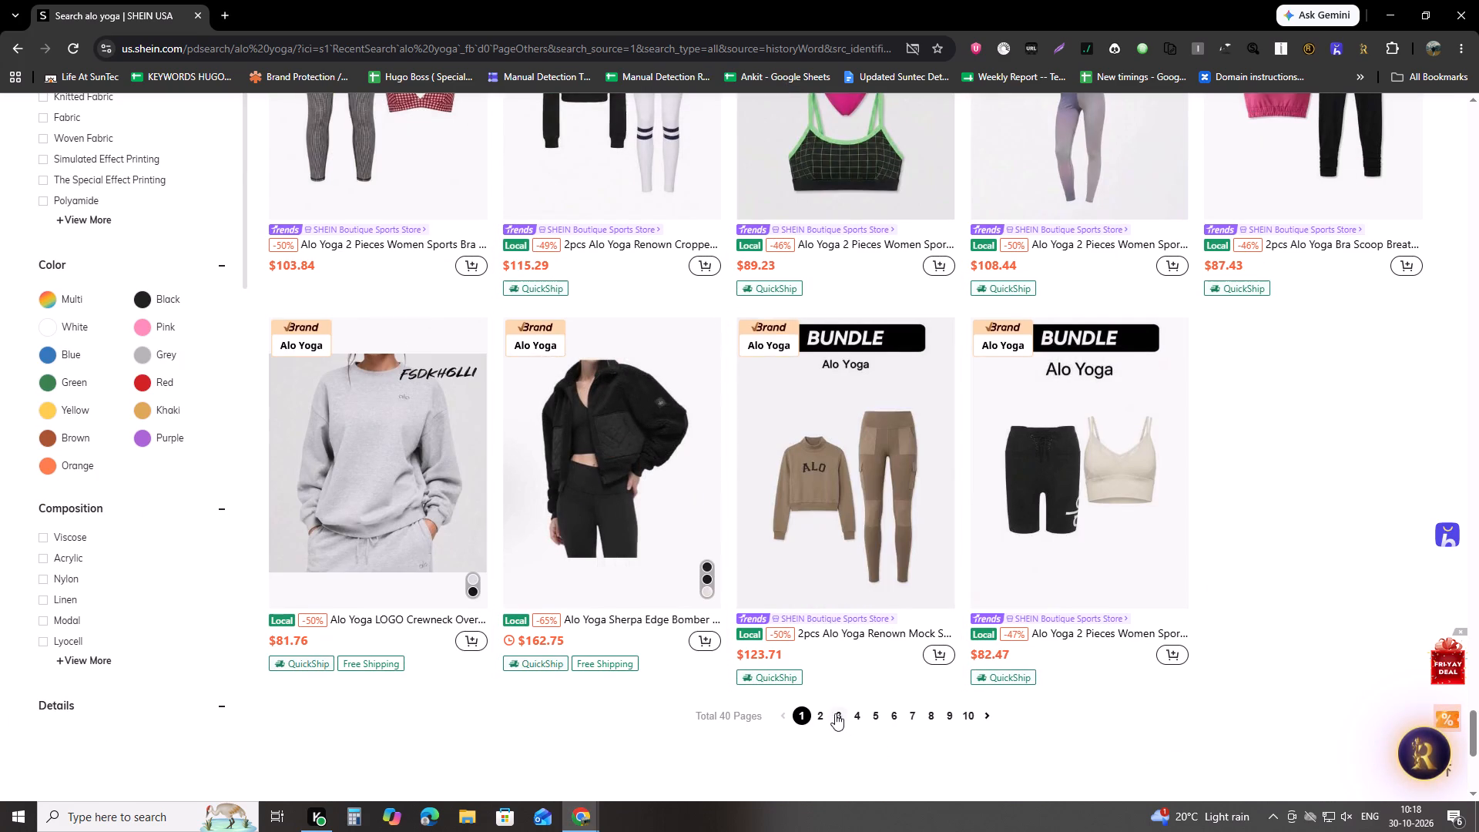
click(823, 710)
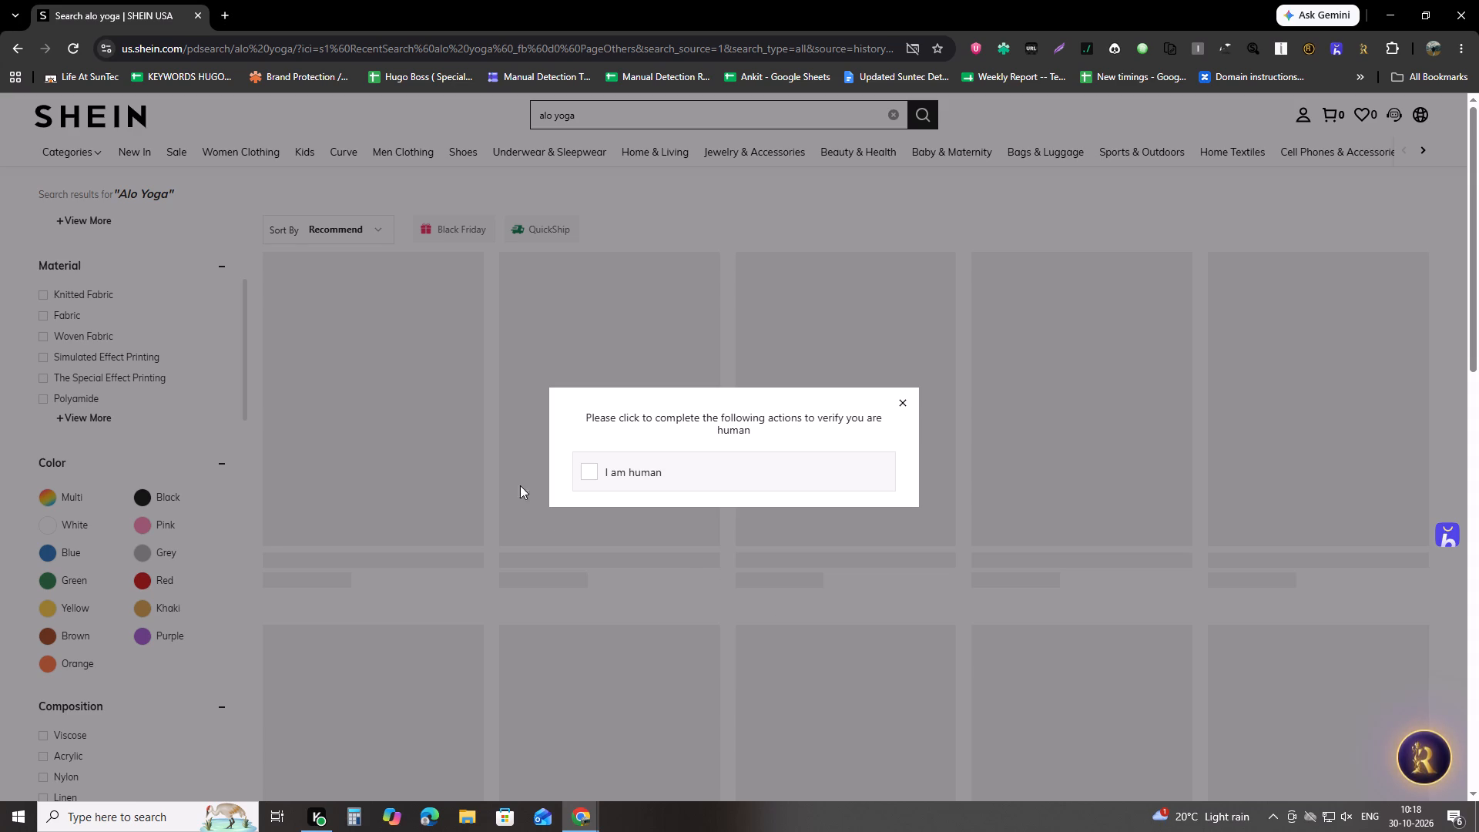
Complete the human verification by selecting the balloon, submarine and rocking horse in that order.
click(581, 463)
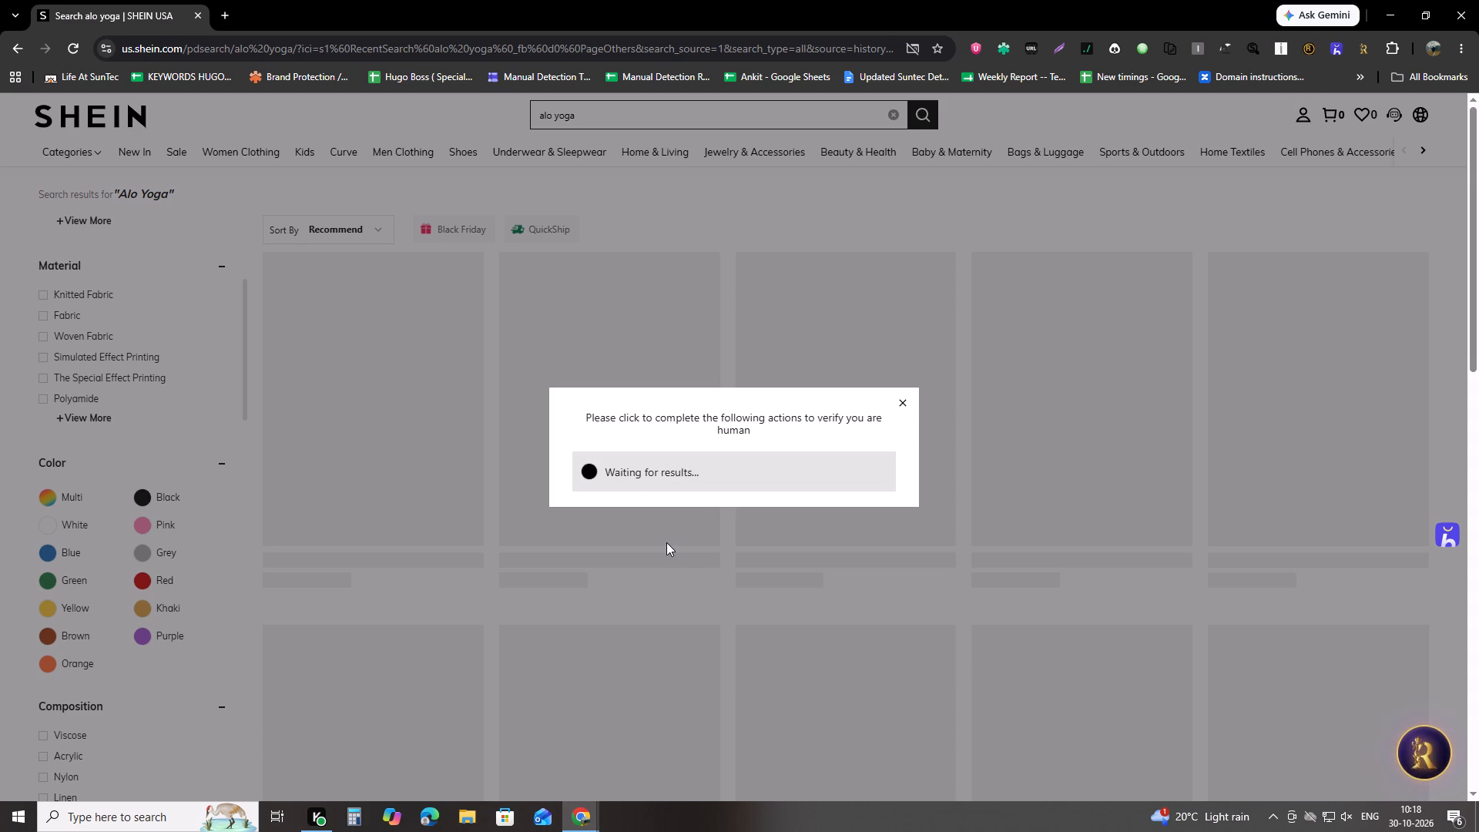
scroll(759, 391, down, 3)
scroll(743, 396, up, 5)
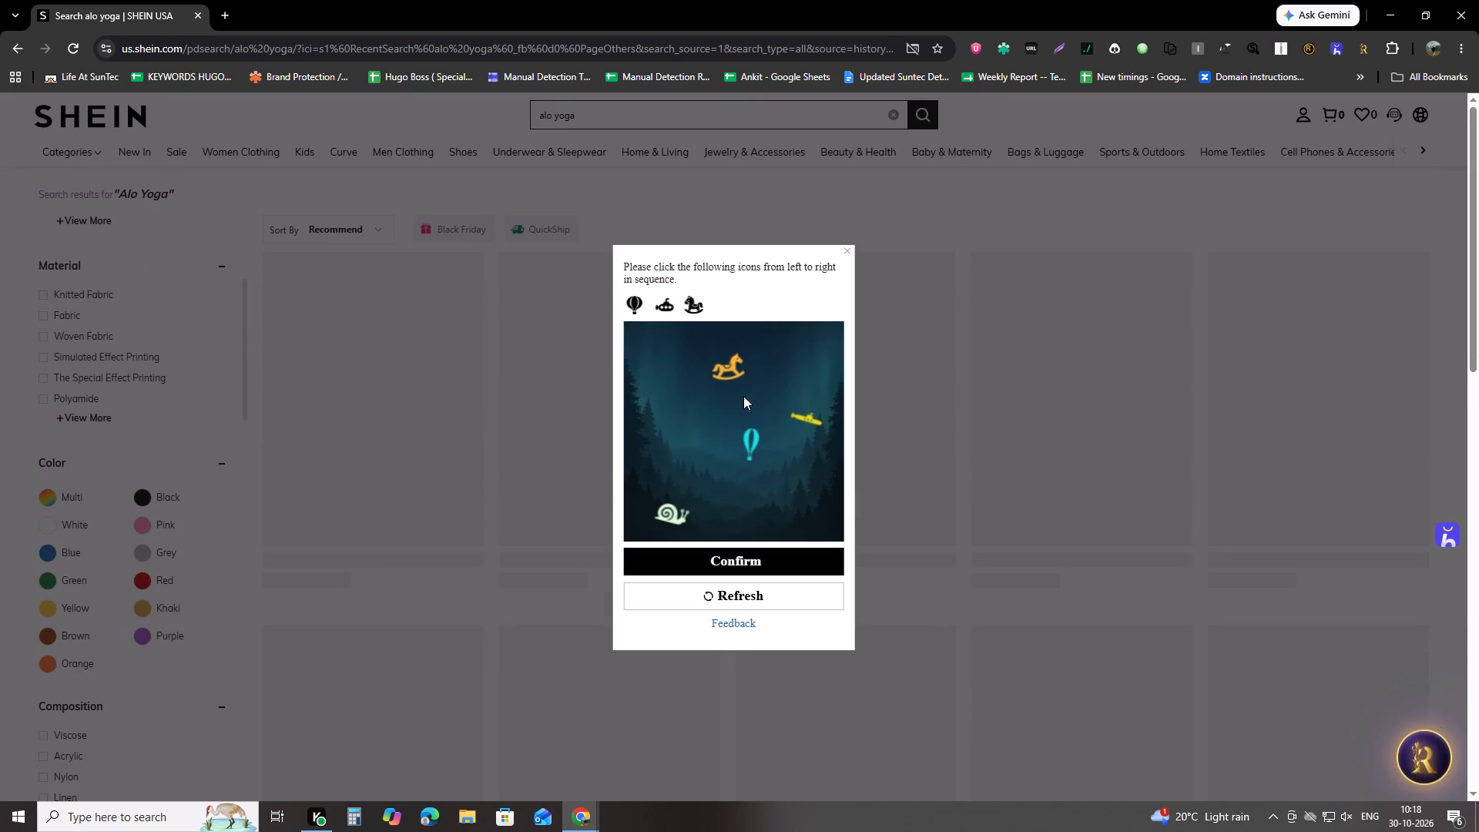
click(749, 441)
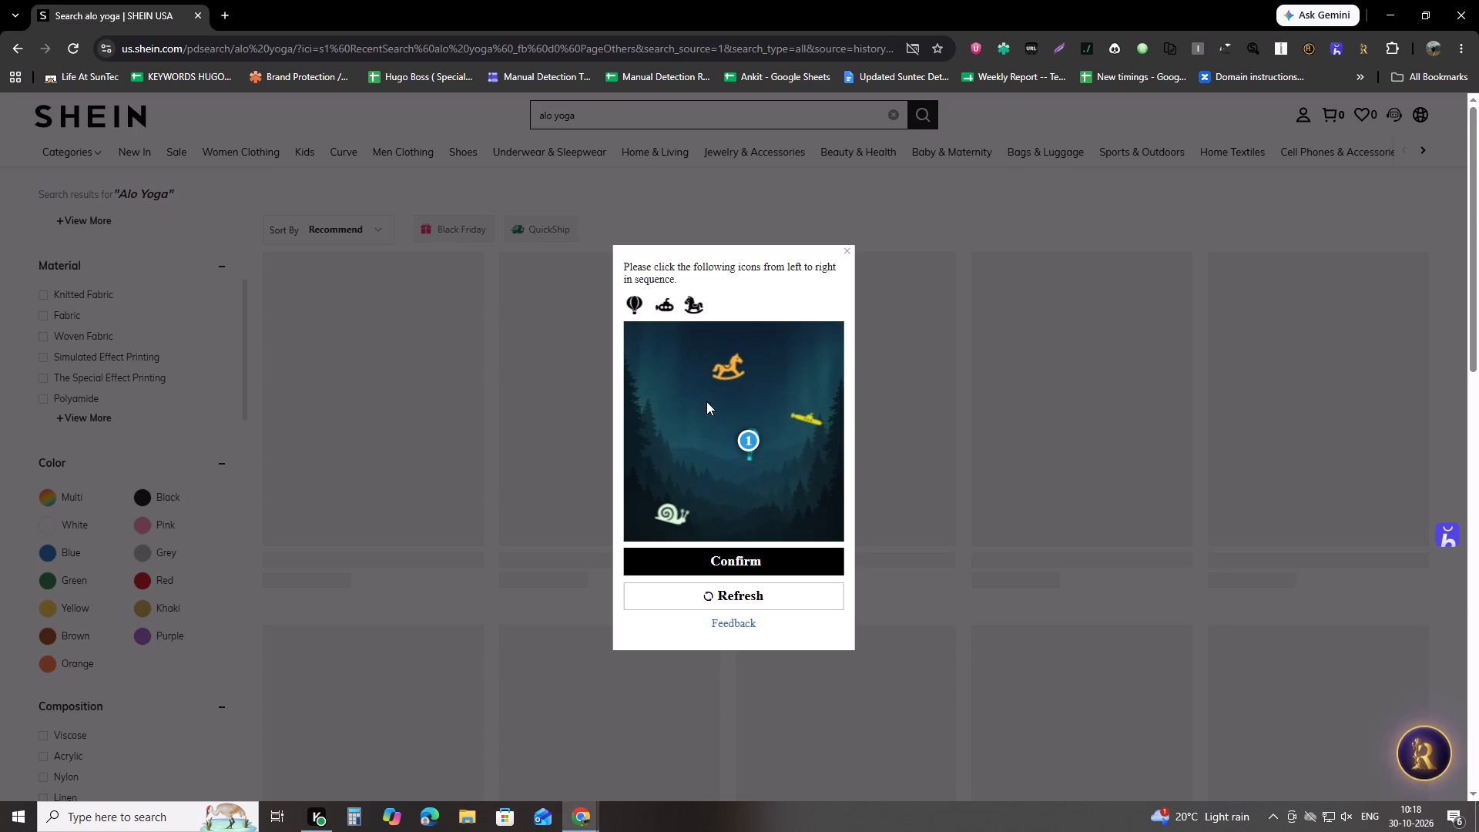
click(804, 418)
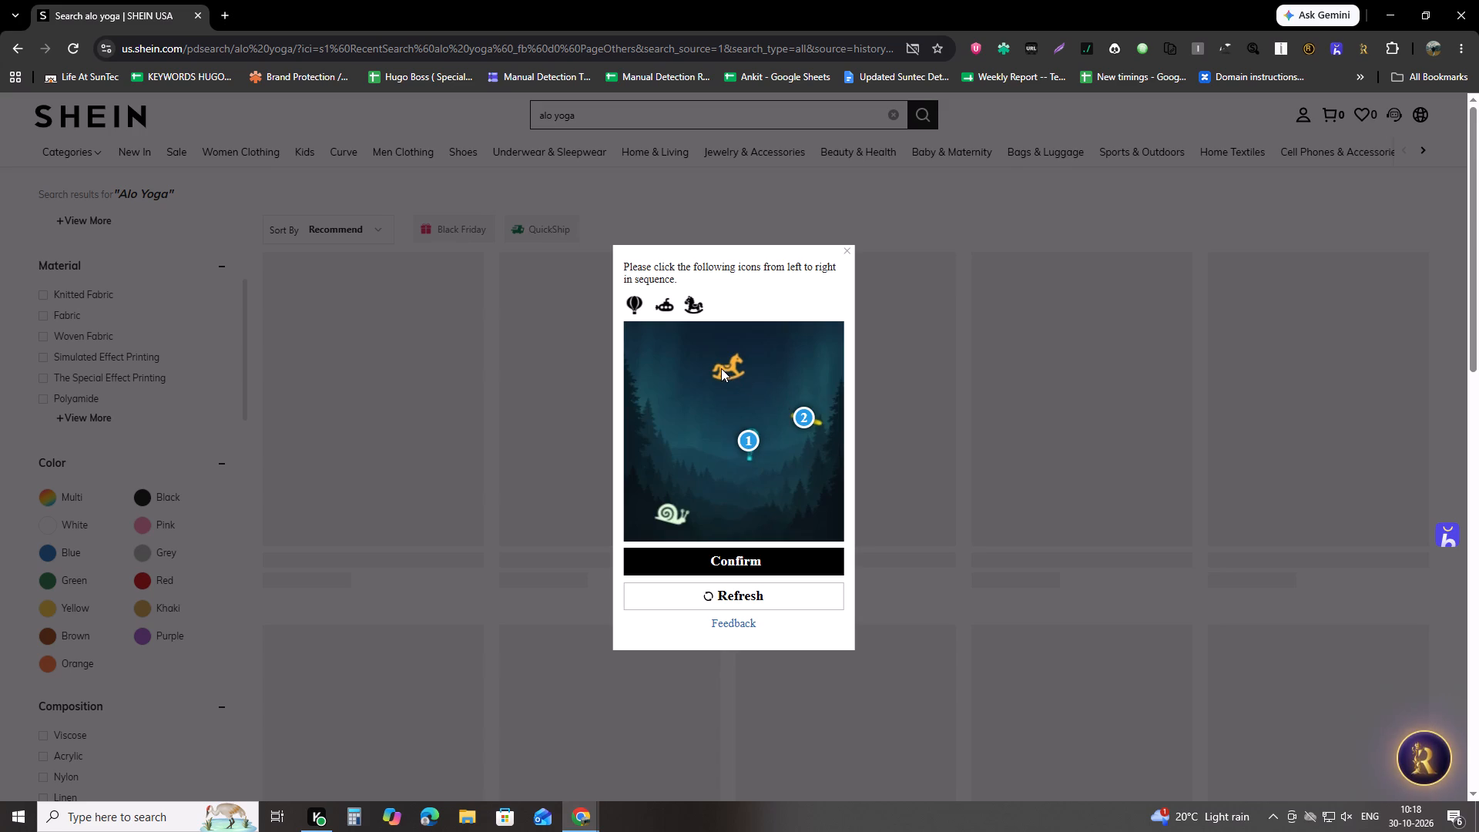
click(721, 368)
click(766, 569)
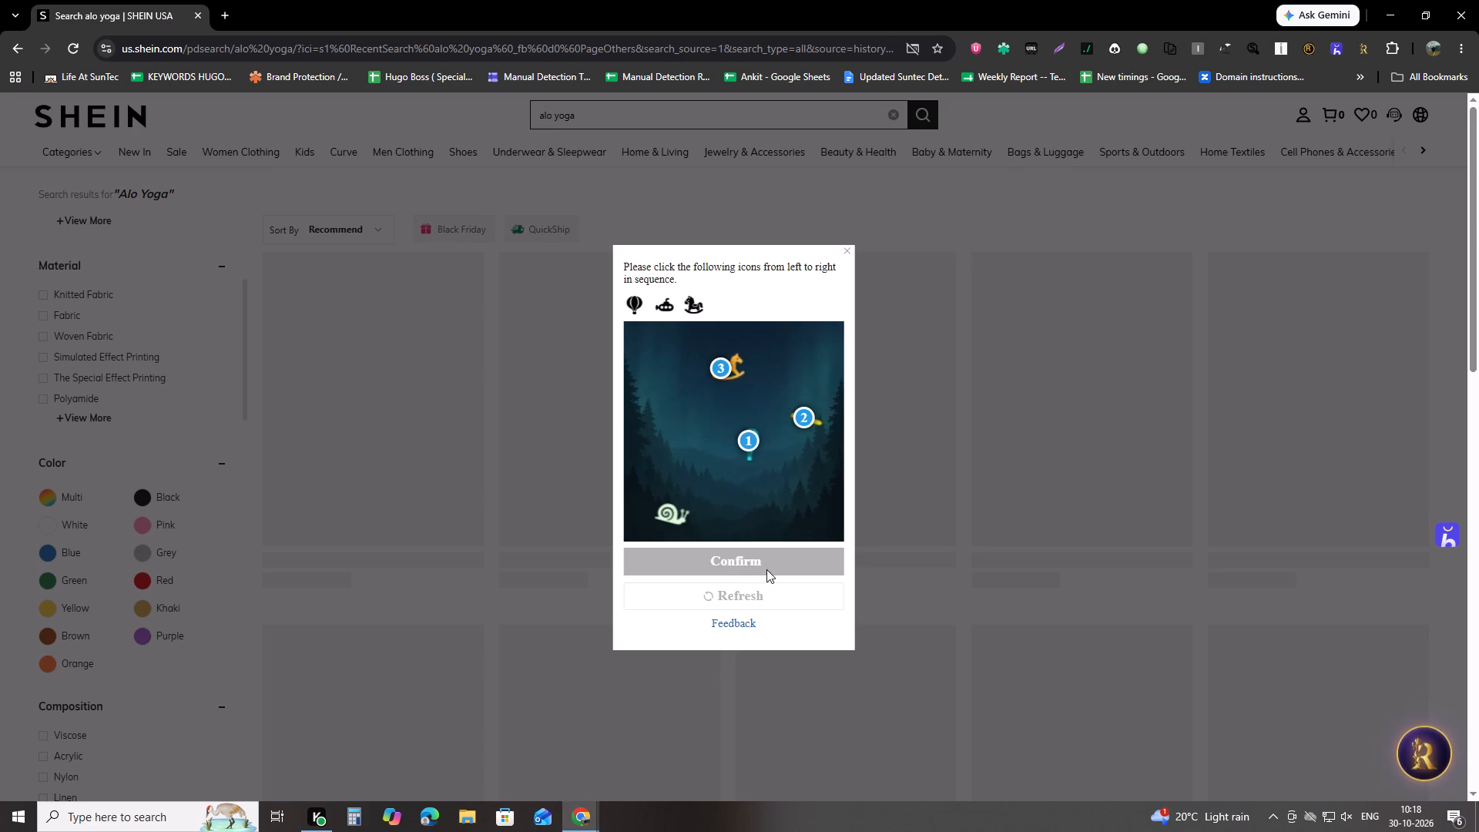
scroll(707, 438, up, 6)
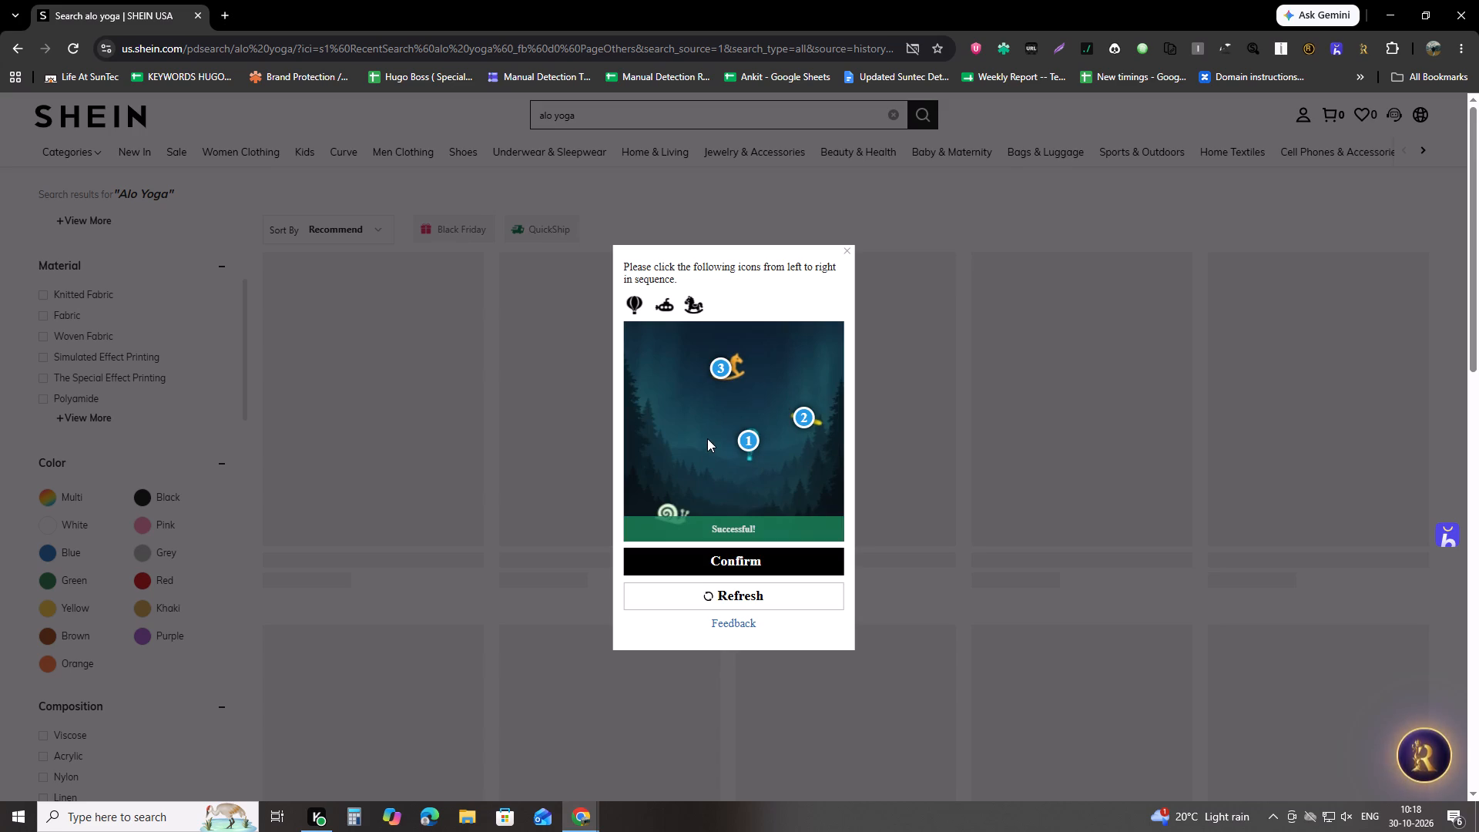
scroll(766, 419, up, 10)
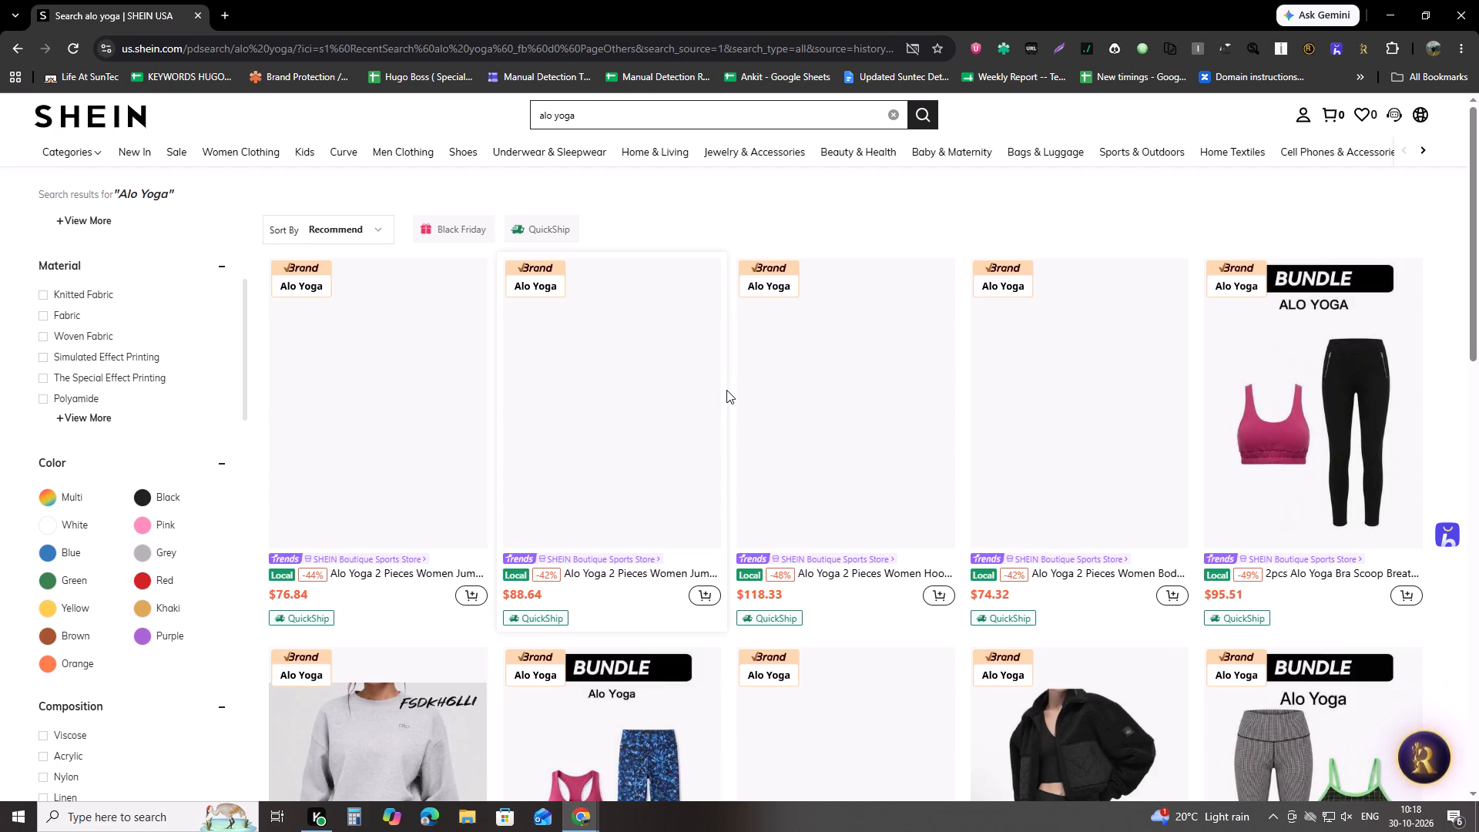
Activate the round grey browser extension on page 2 of the alo yoga search results.
scroll(726, 390, up, 1)
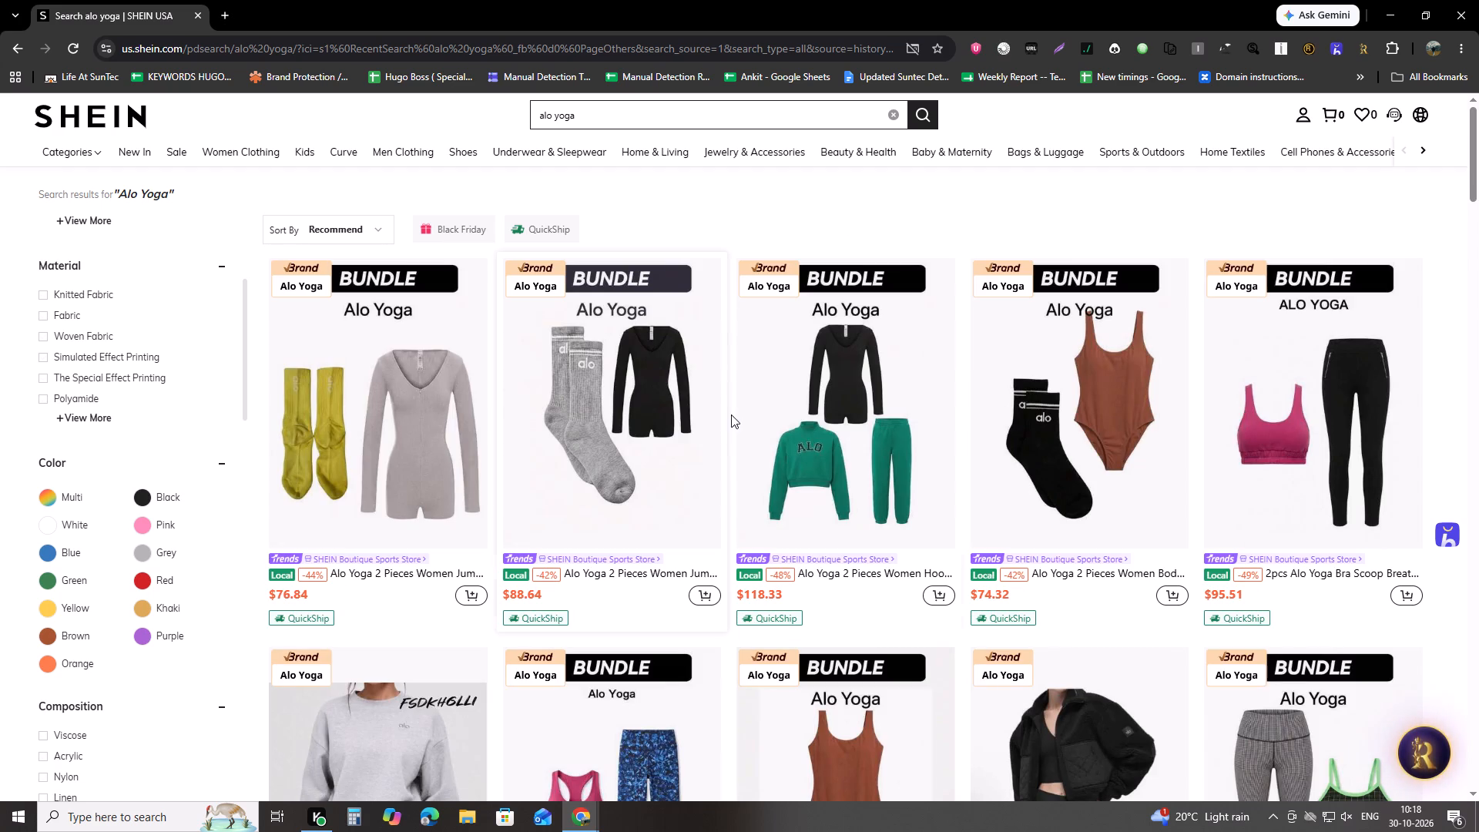
click(1000, 44)
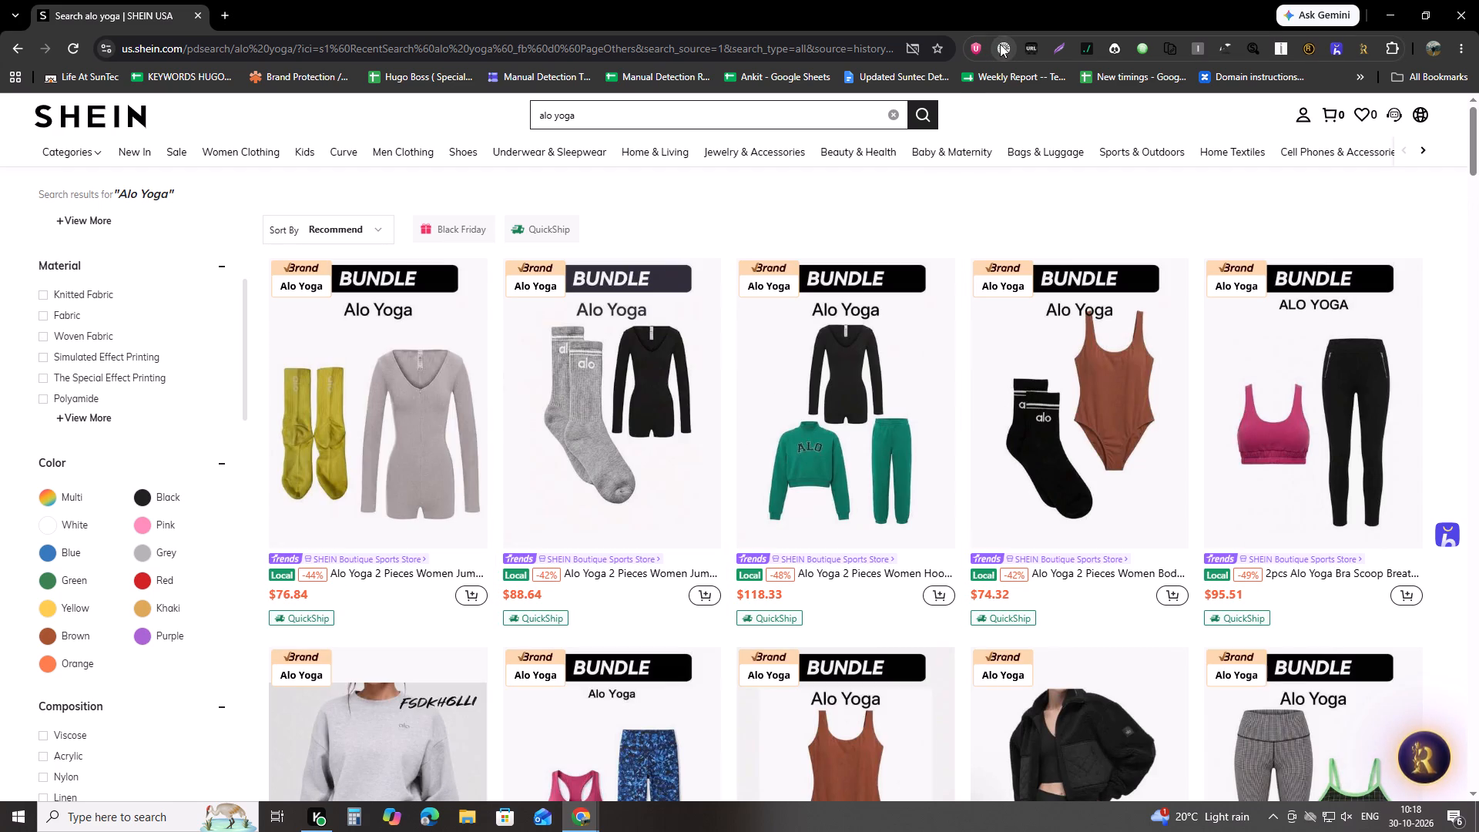
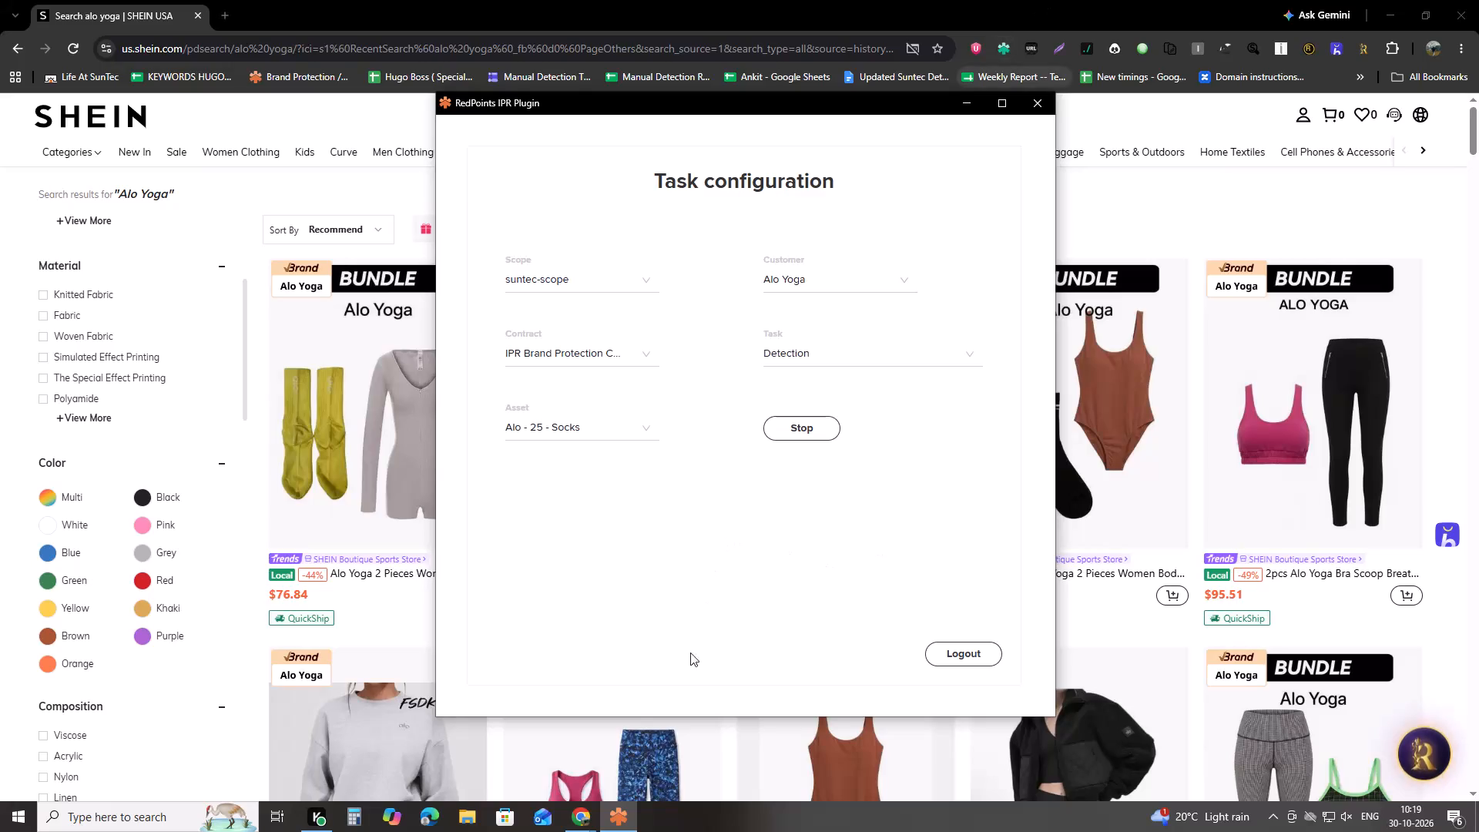
Switch from the SHEIN search results to the browser window with the Manual Detection Records spreadsheet.
click(592, 807)
click(547, 743)
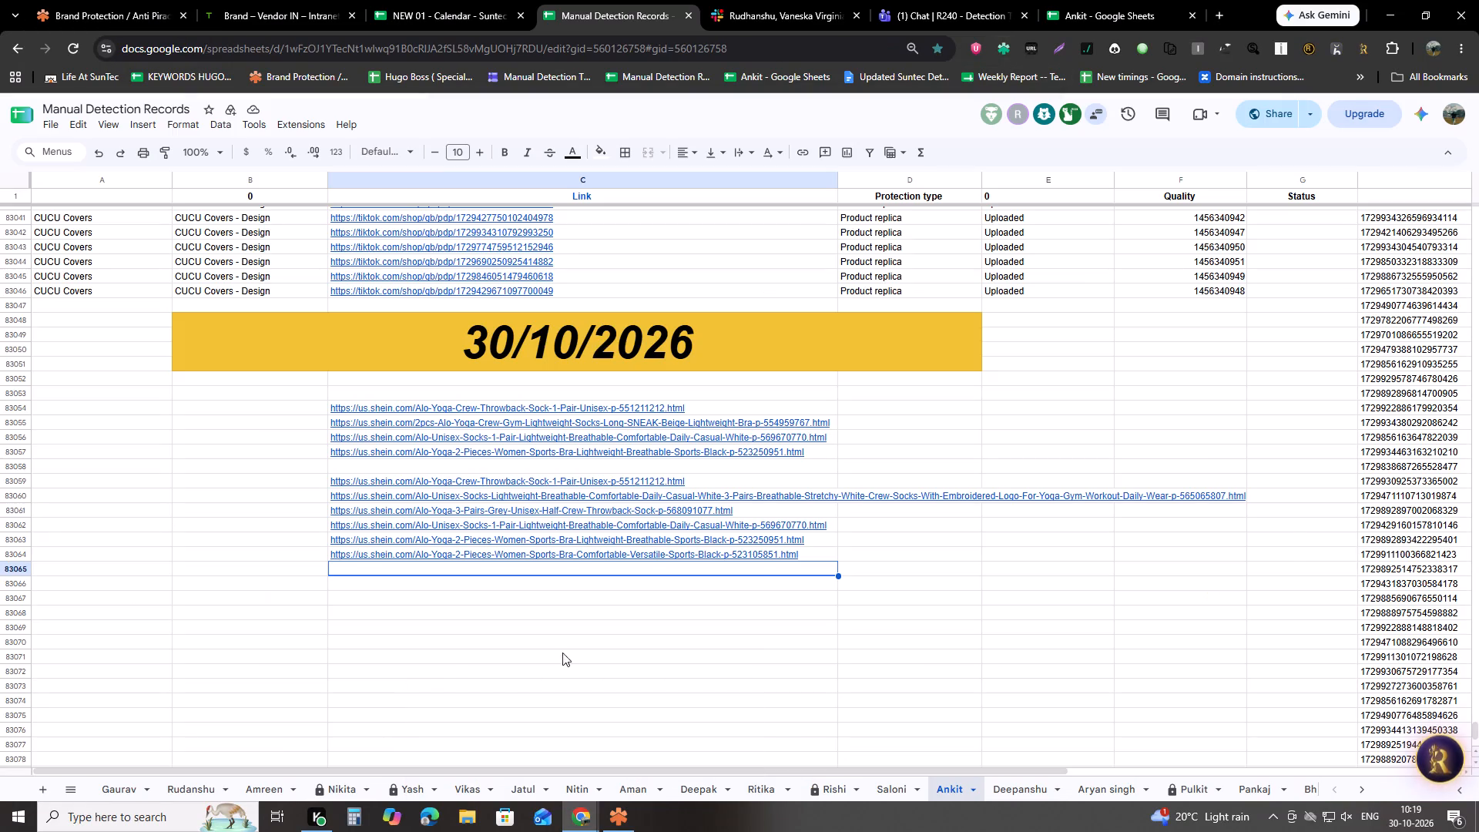
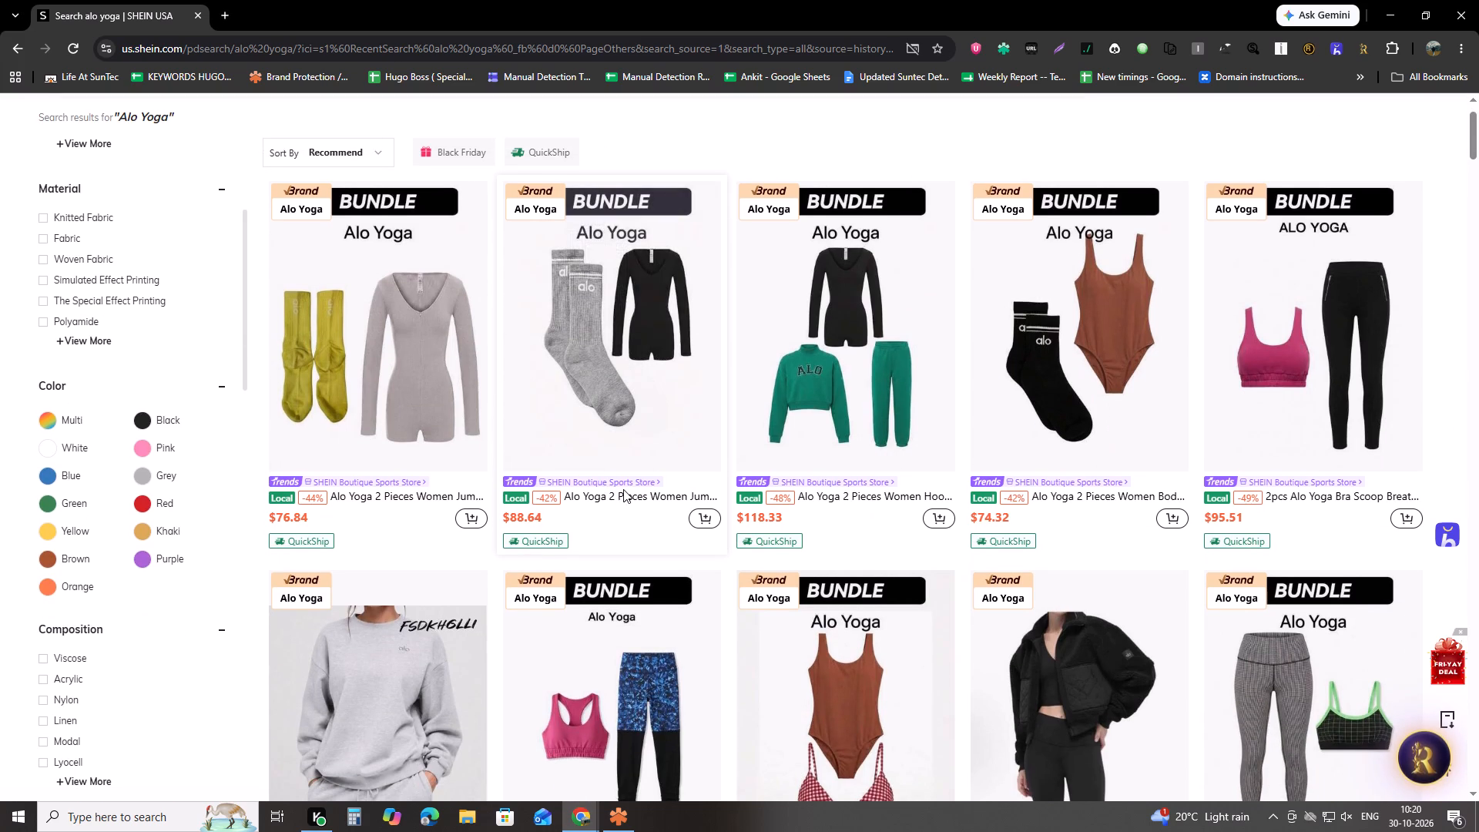
Move the RedPoints IPR Plugin window aside and open the $88.64 grey sock and black jumpsuit bundle to view its sock photo.
click(1002, 39)
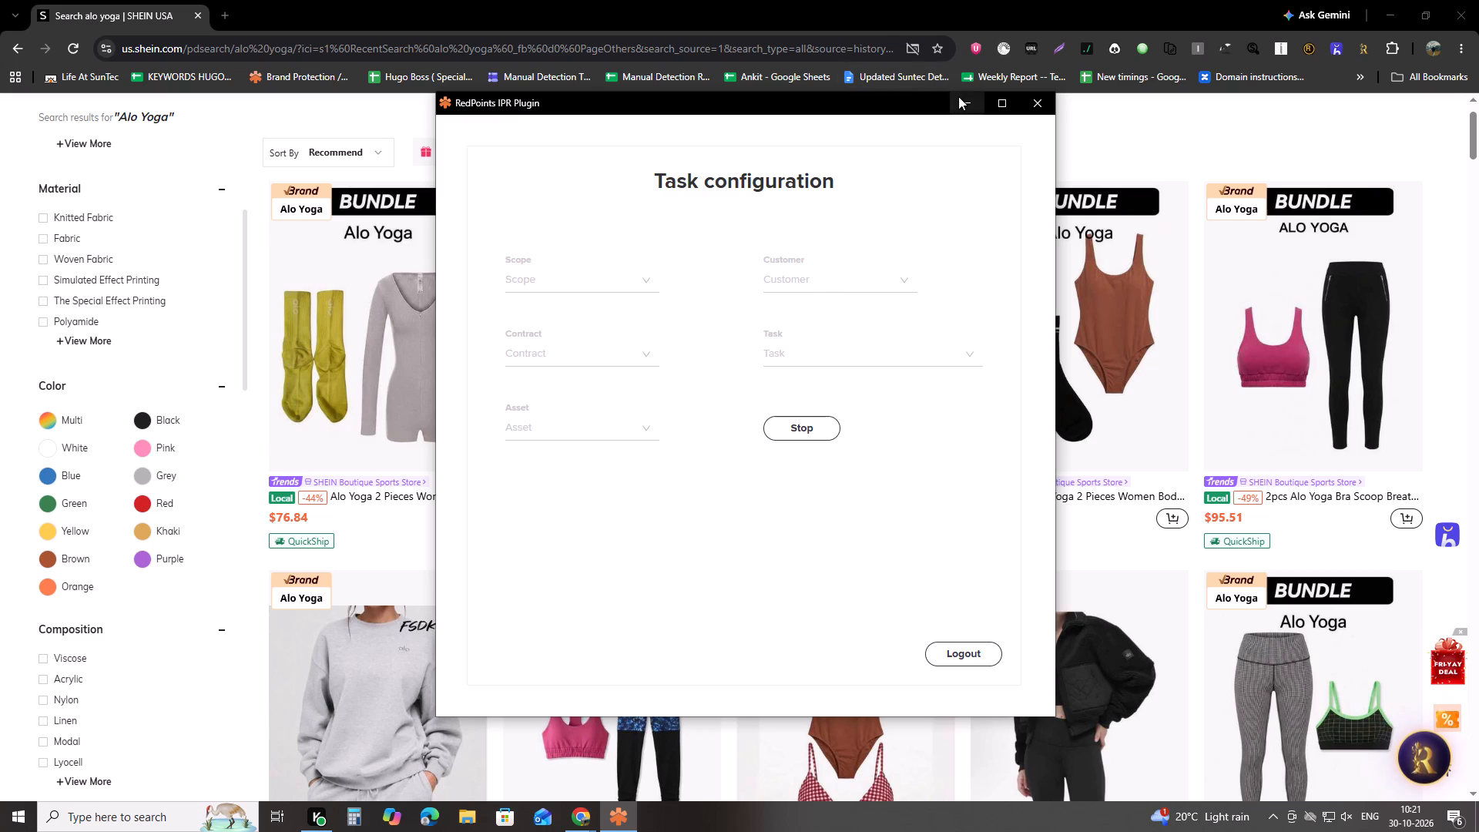
drag(934, 101, 1158, 498)
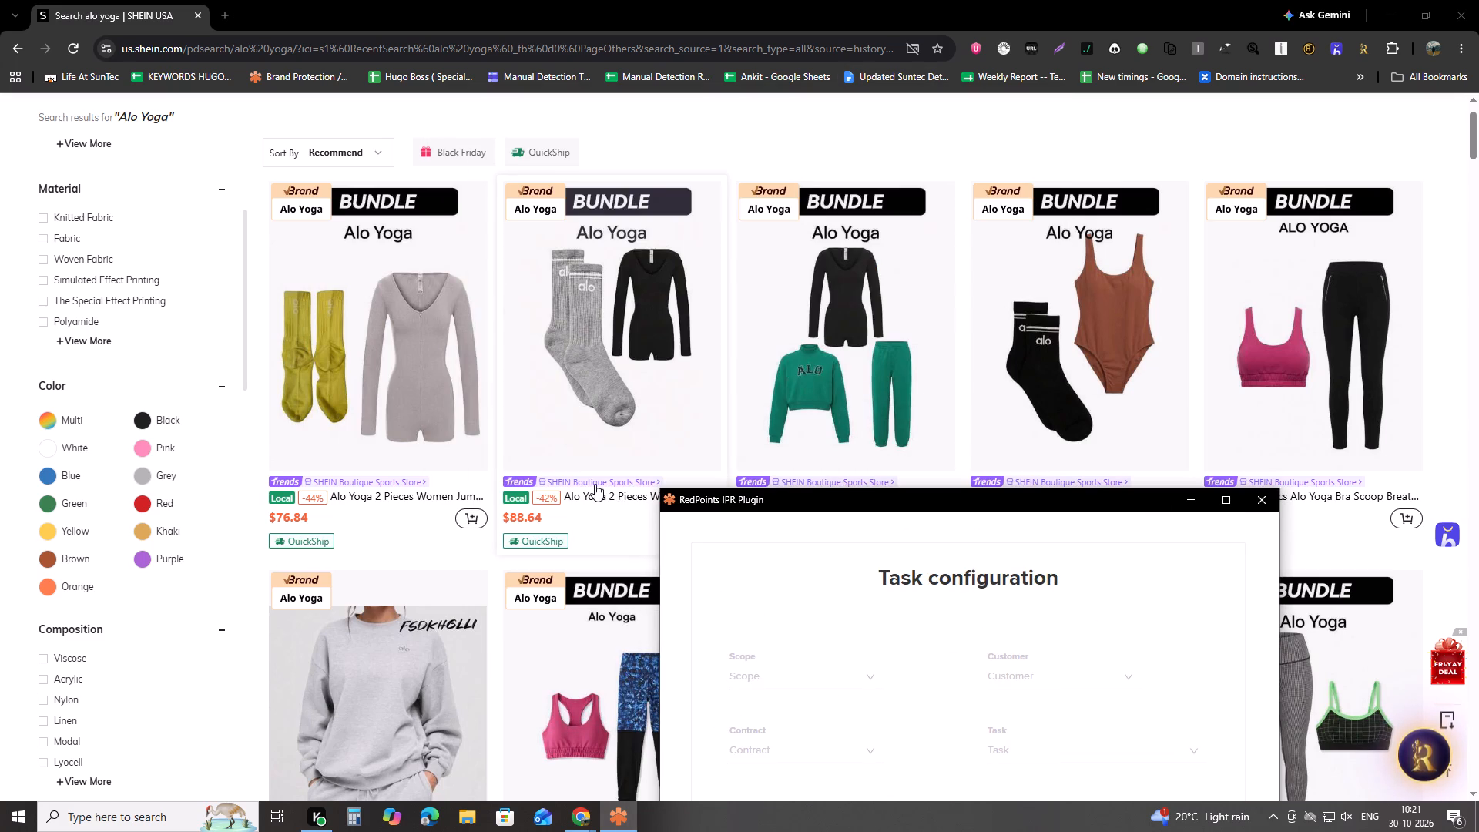
middle_click(608, 494)
click(310, 0)
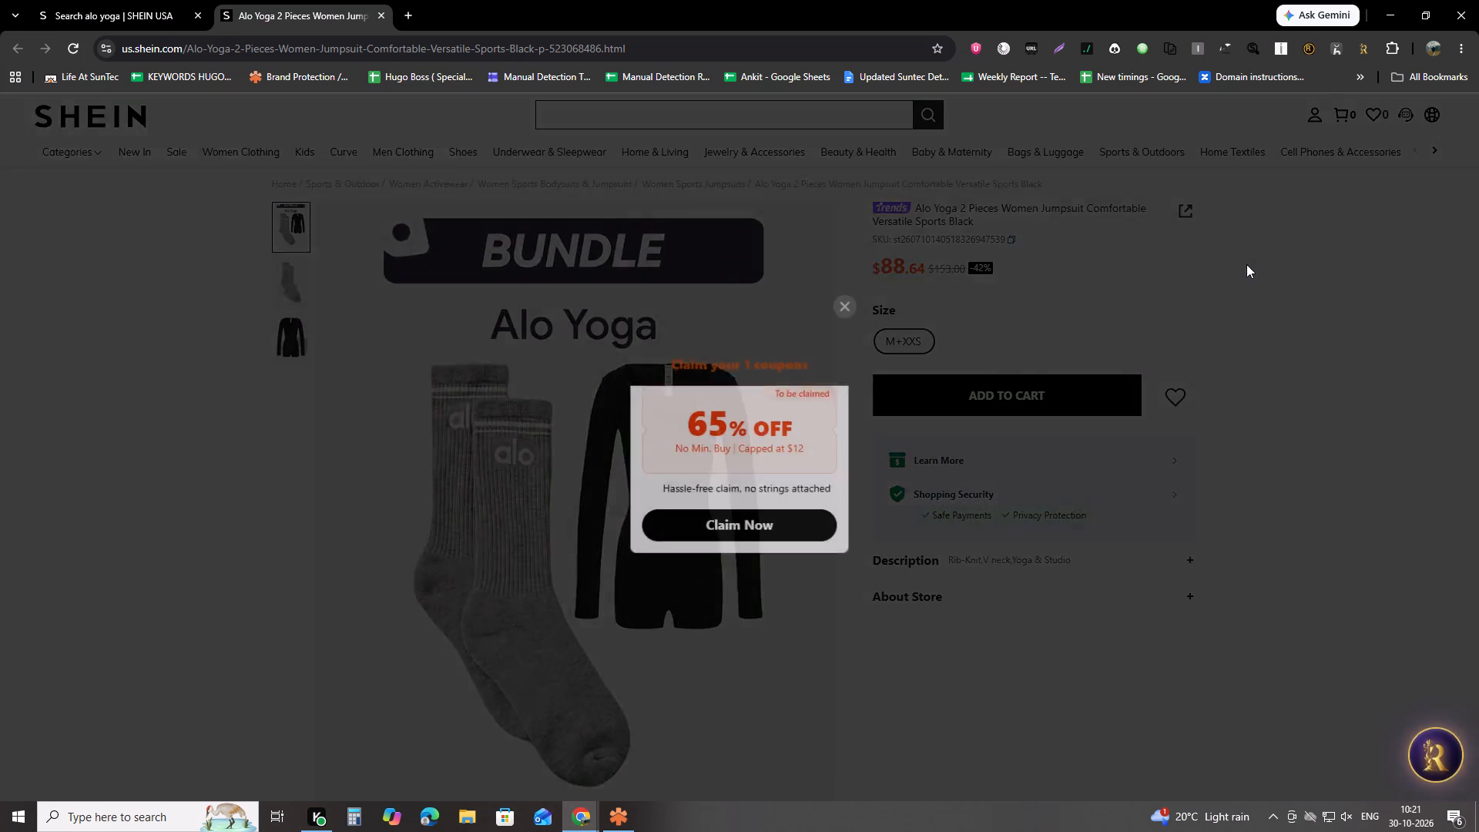
click(849, 300)
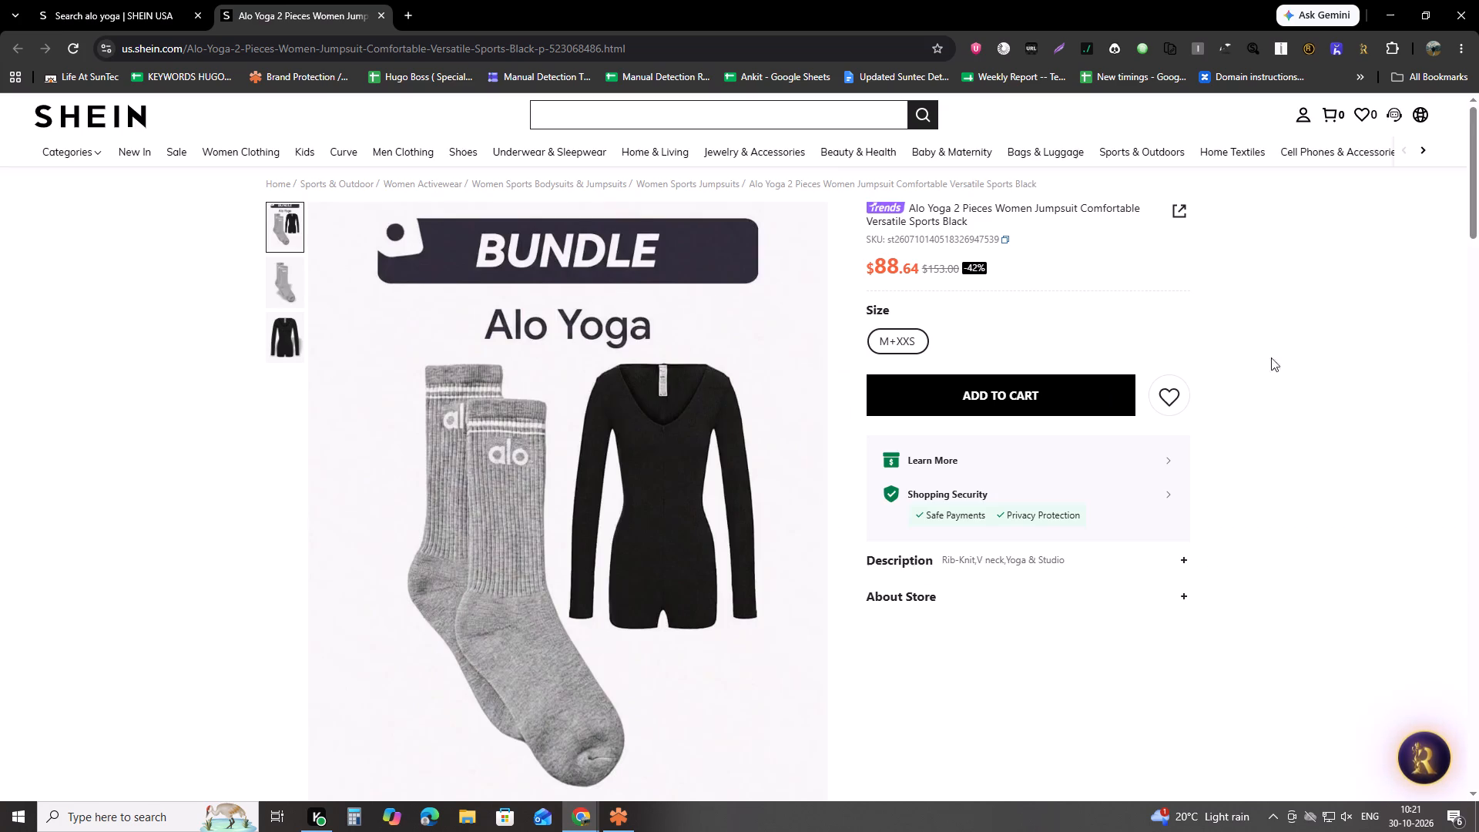
click(295, 275)
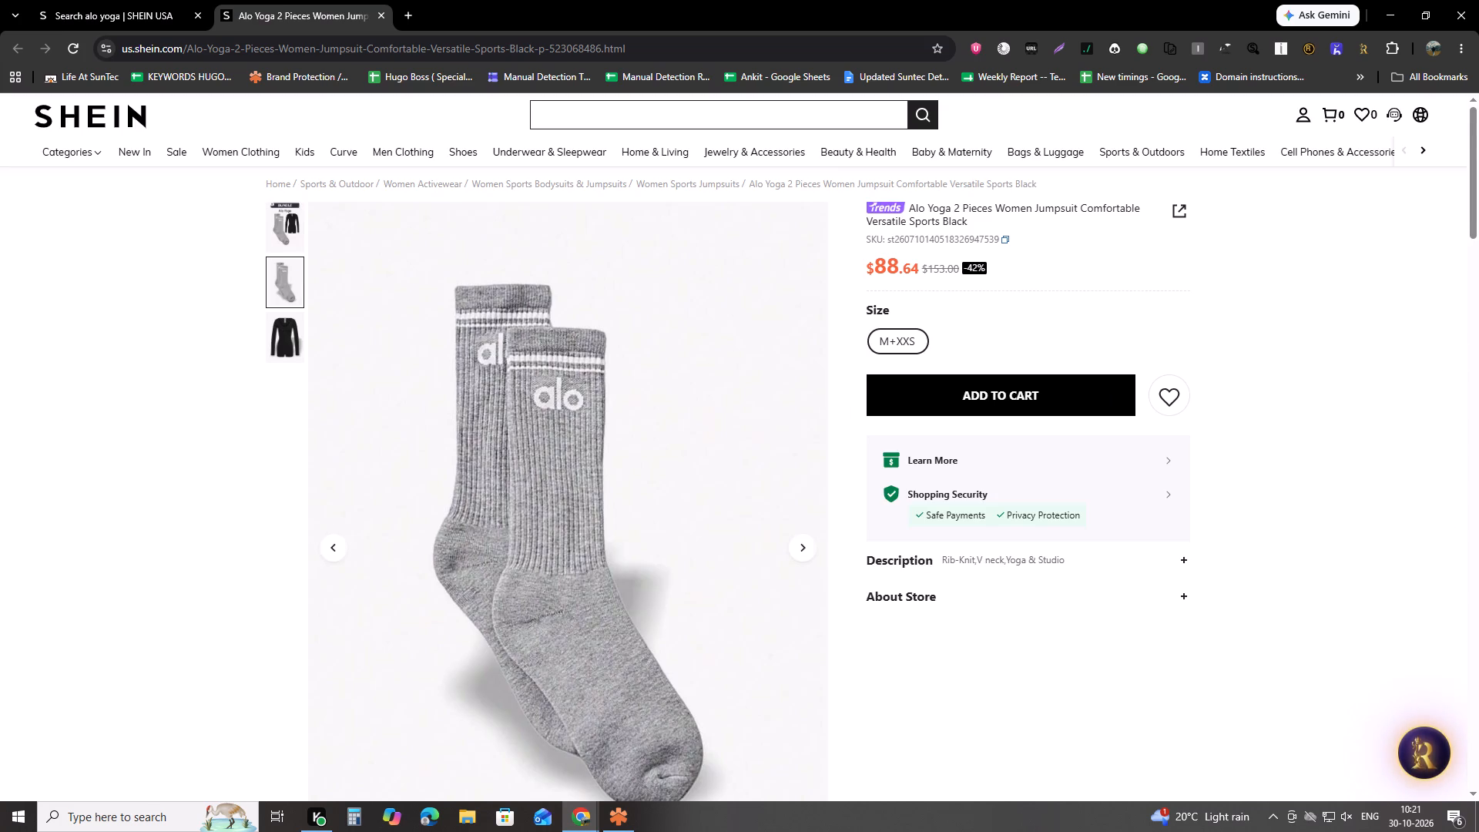
scroll(542, 418, down, 3)
scroll(542, 418, up, 4)
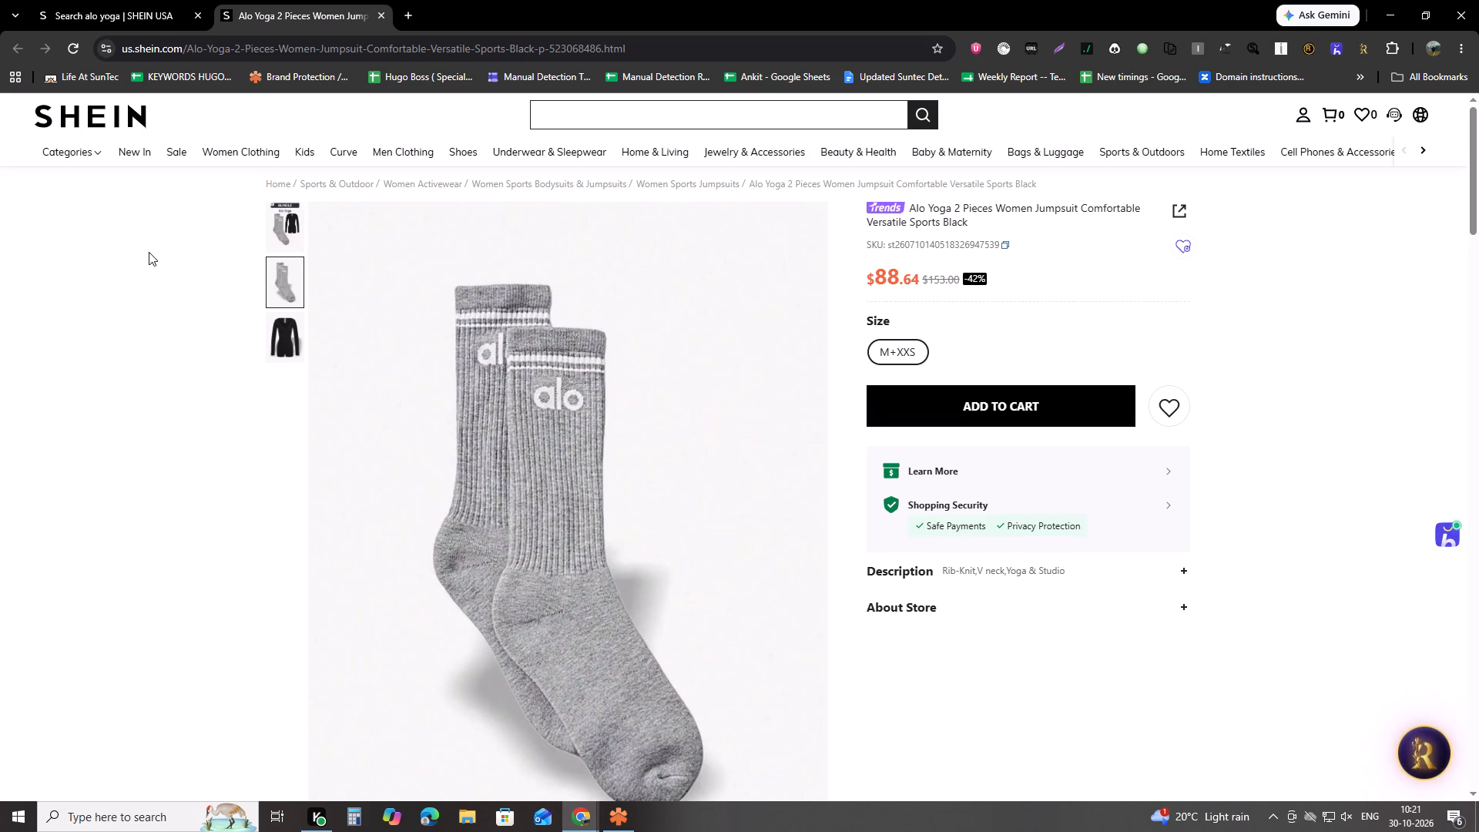
scroll(149, 252, up, 4)
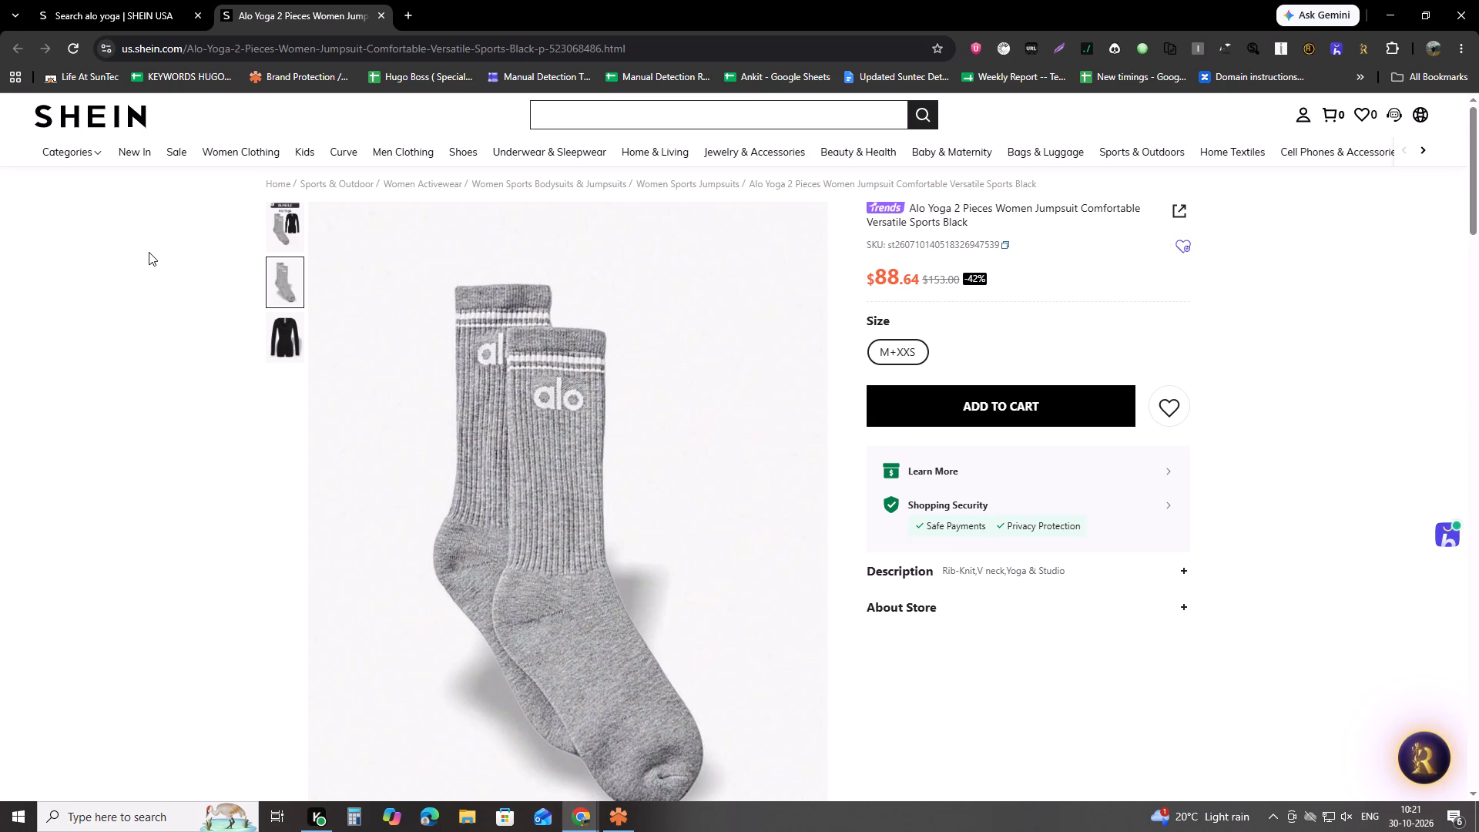
Capture and copy a Lightshot screenshot of the listing's photo and product details, and close the listing.
click(1064, 50)
drag(0, 155, 877, 273)
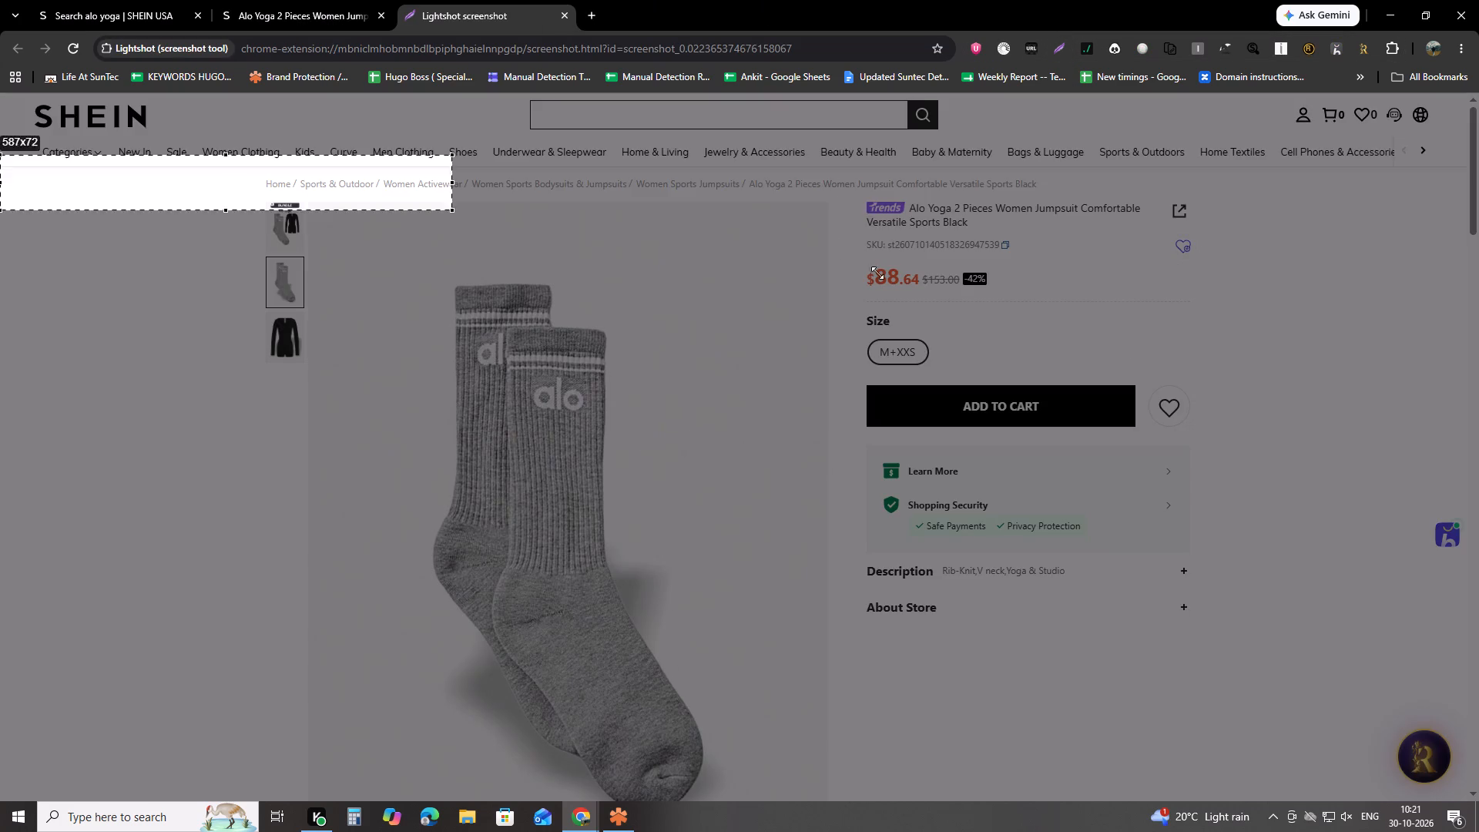
drag(877, 273, 1429, 740)
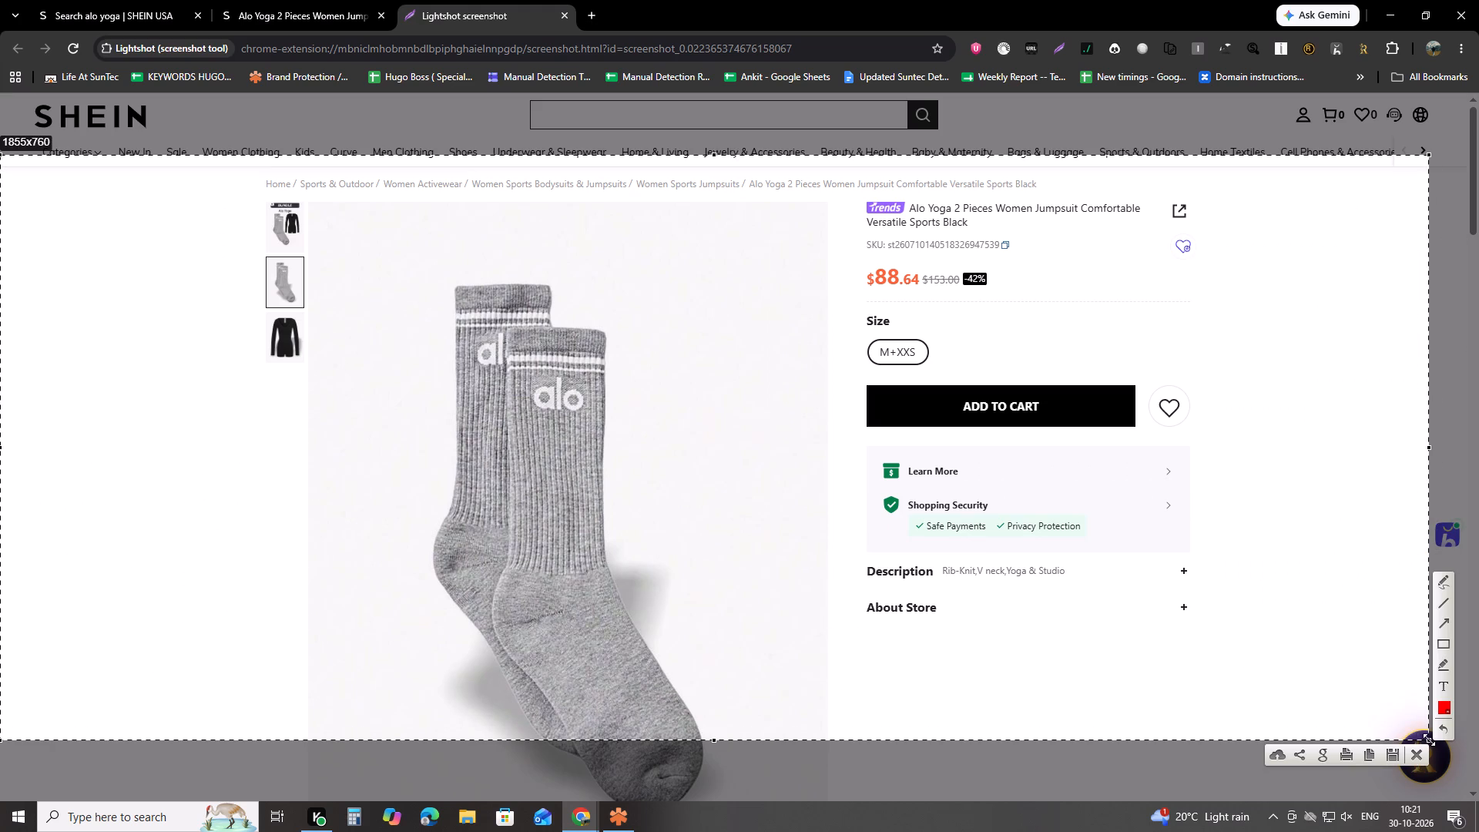
key(ctrl+c)
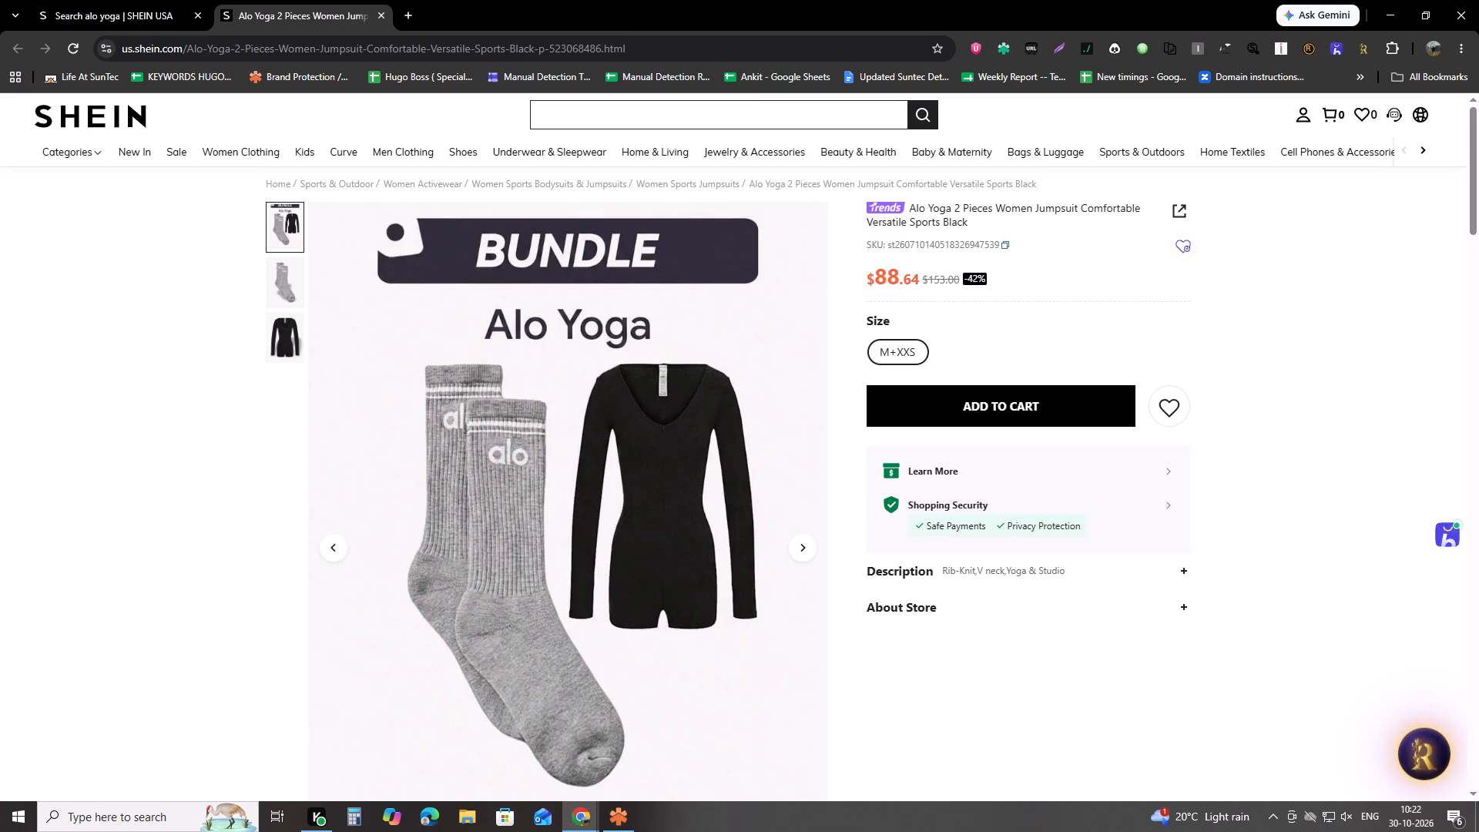
middle_click(288, 0)
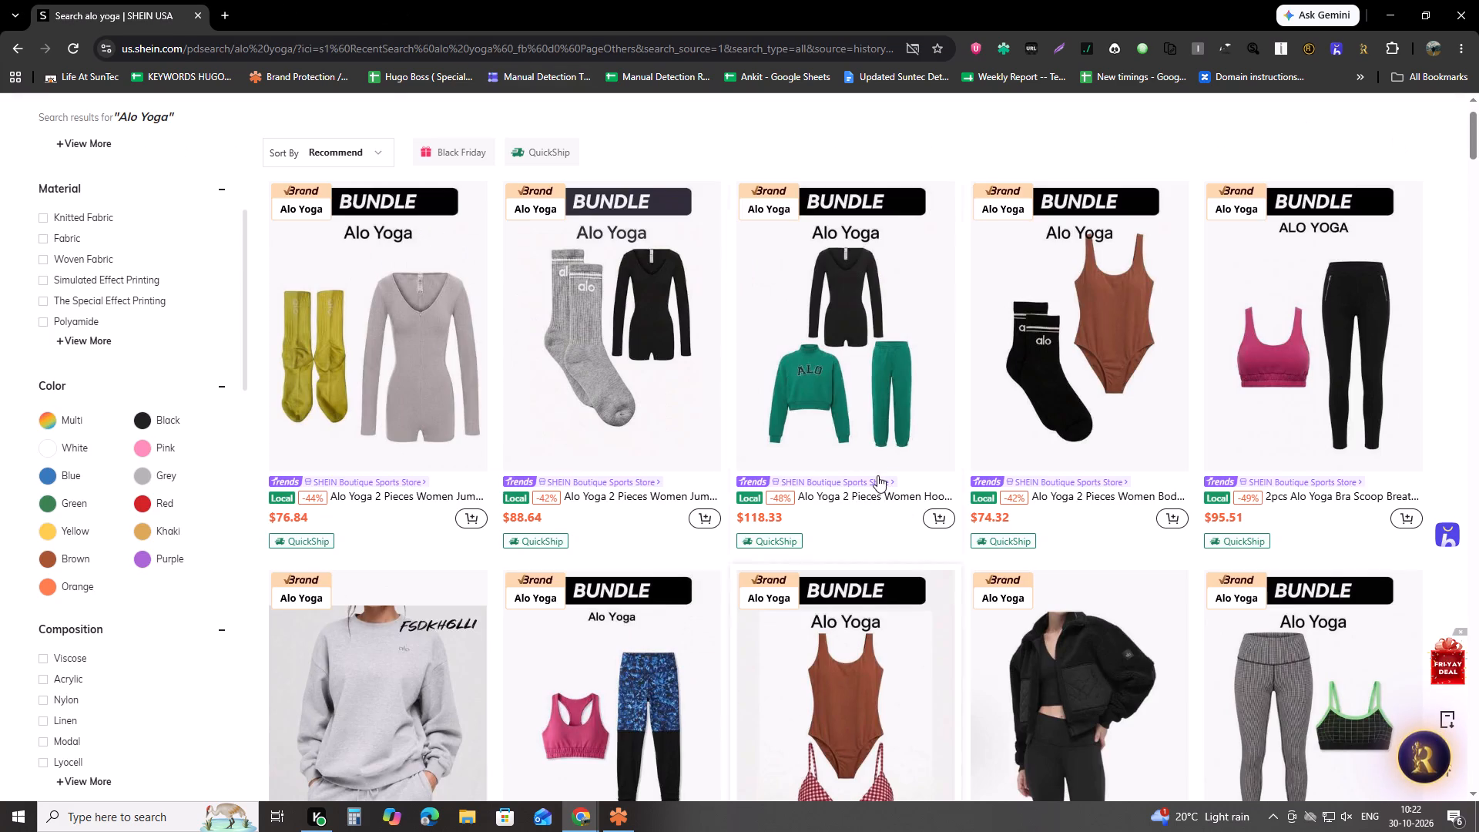
Scan the Alo Yoga search results for other bundles that pair socks with a jumpsuit.
scroll(884, 466, down, 6)
scroll(572, 452, down, 9)
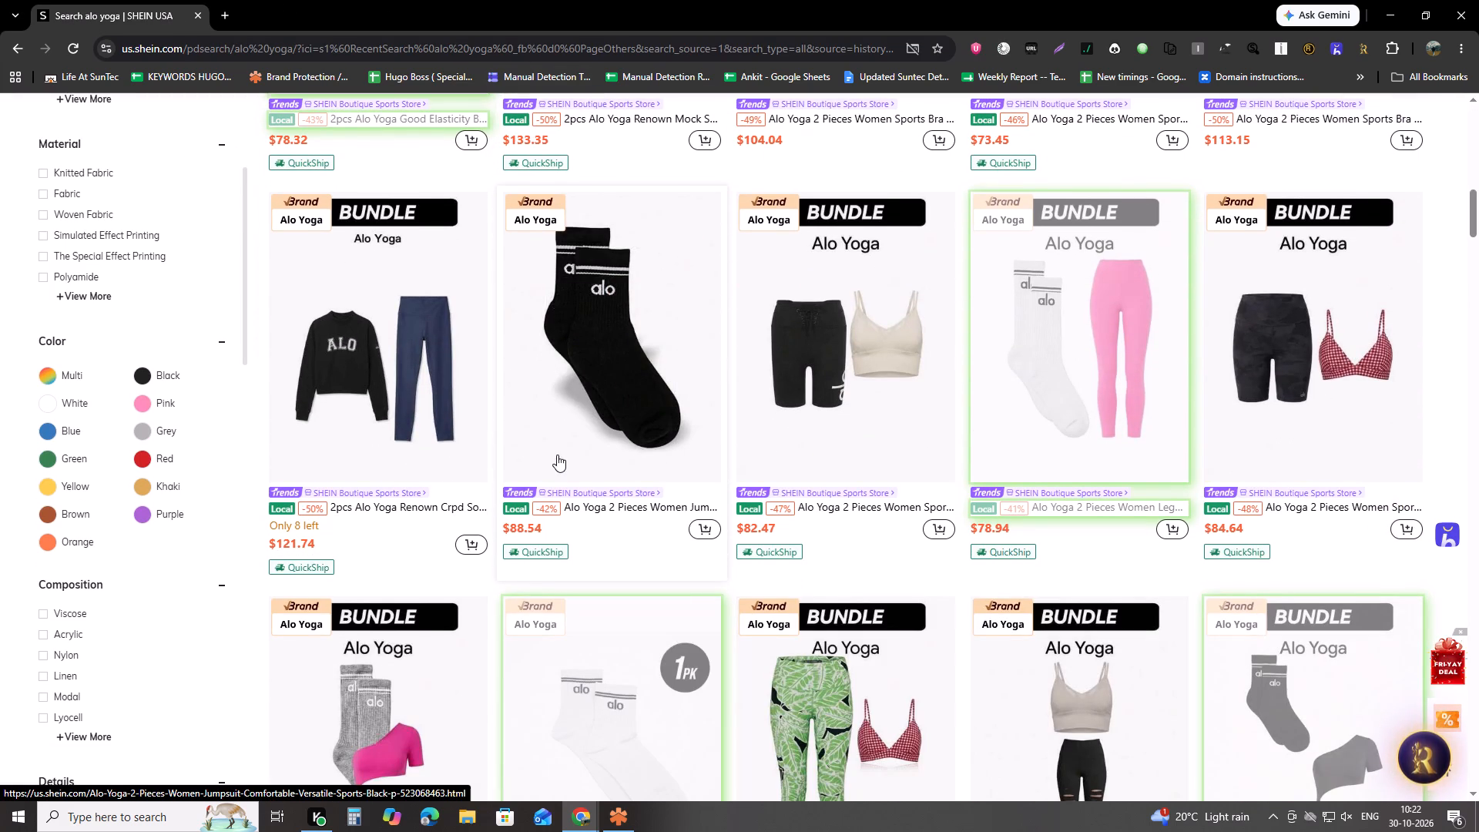
scroll(557, 455, down, 10)
scroll(557, 455, up, 1)
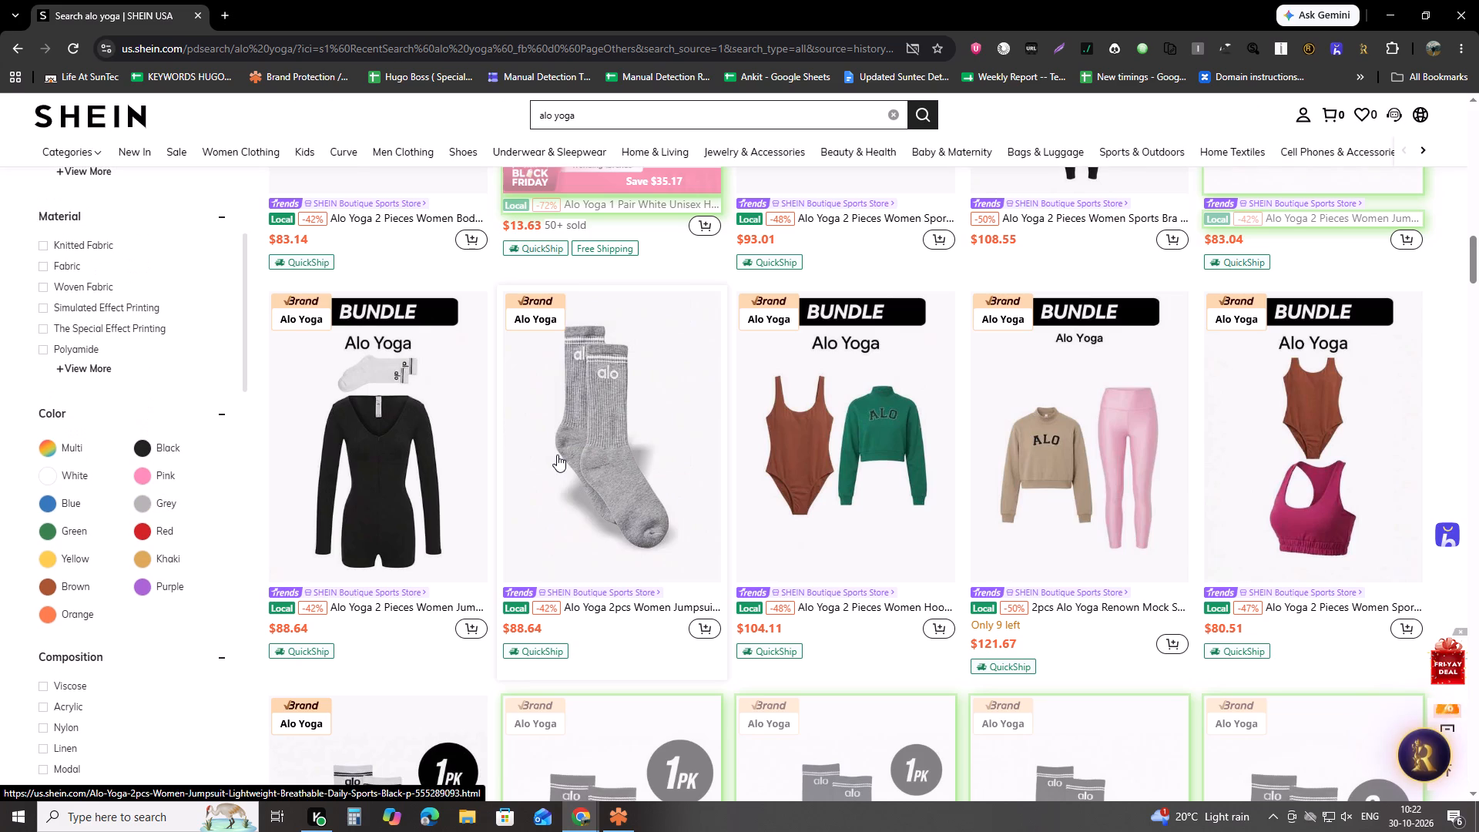
scroll(667, 460, up, 17)
scroll(666, 460, up, 5)
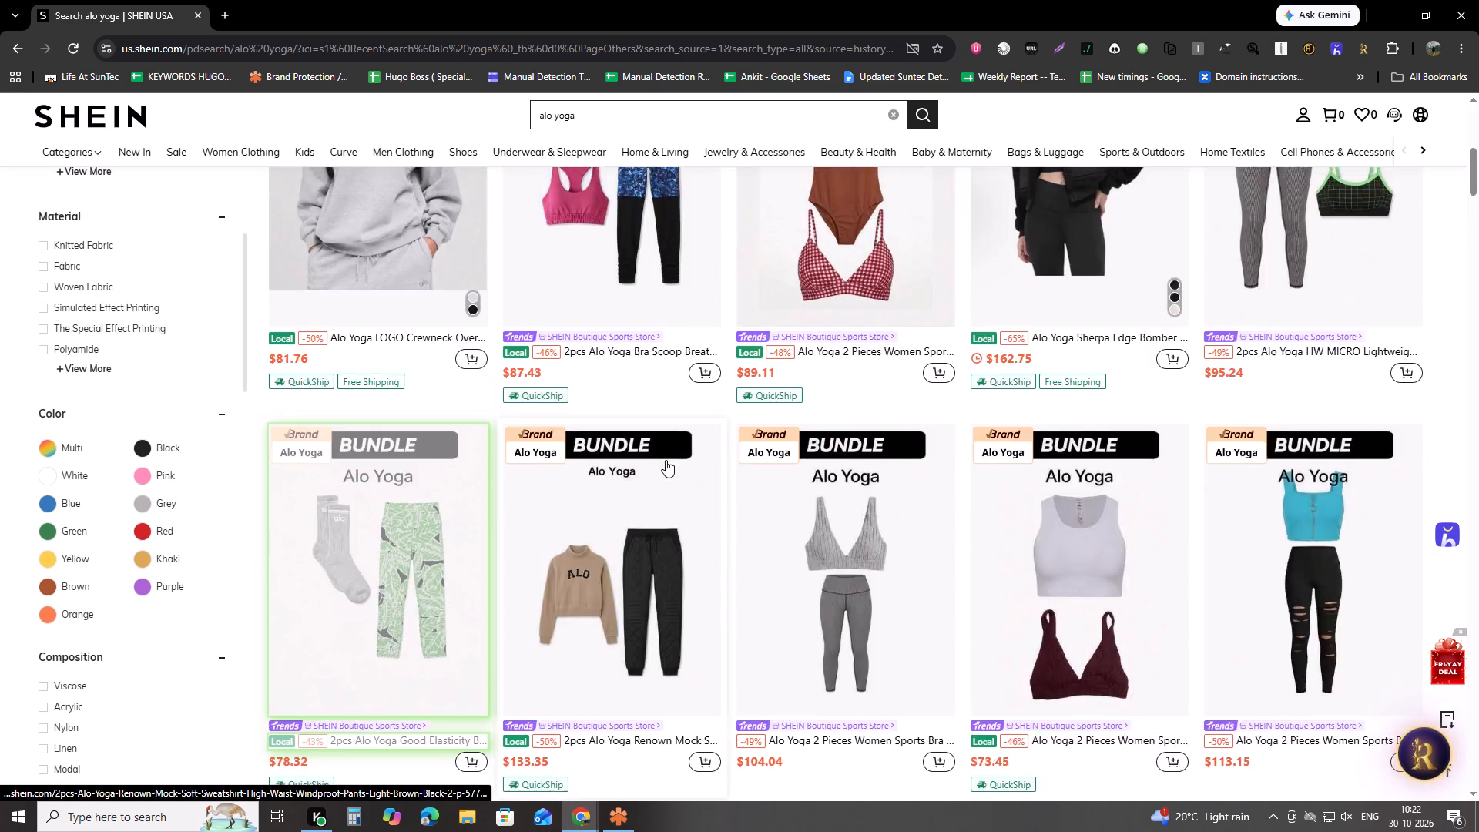
scroll(666, 460, up, 7)
Switch to the Red Points New Incident form and select Alo - 25 - Jumpsuit as the asset.
key(alt+Tab)
key(alt+Tab)
key(alt+Tab)
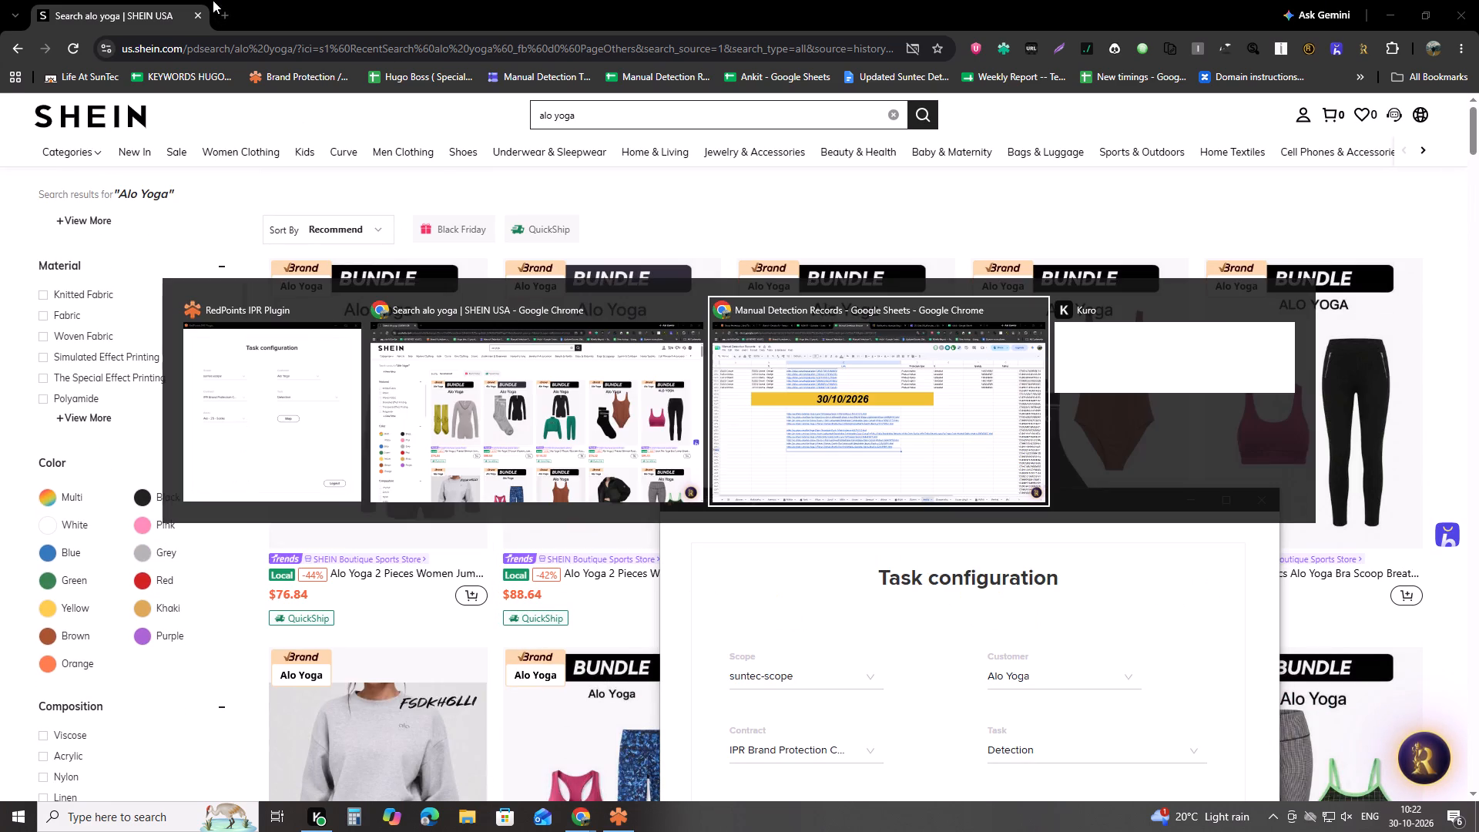
key(alt+Tab)
key(alt+Tab)
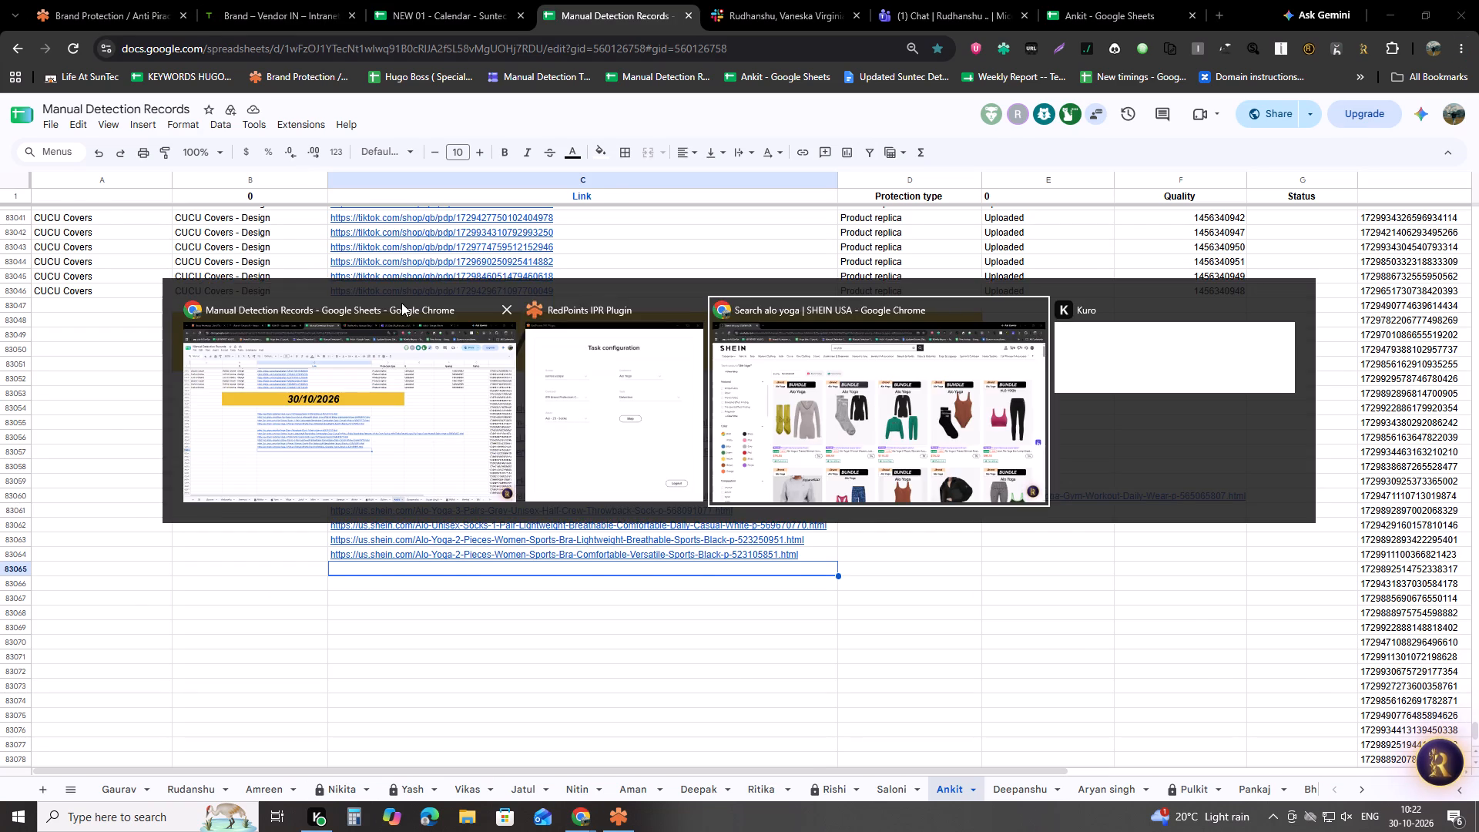
key(alt+Tab)
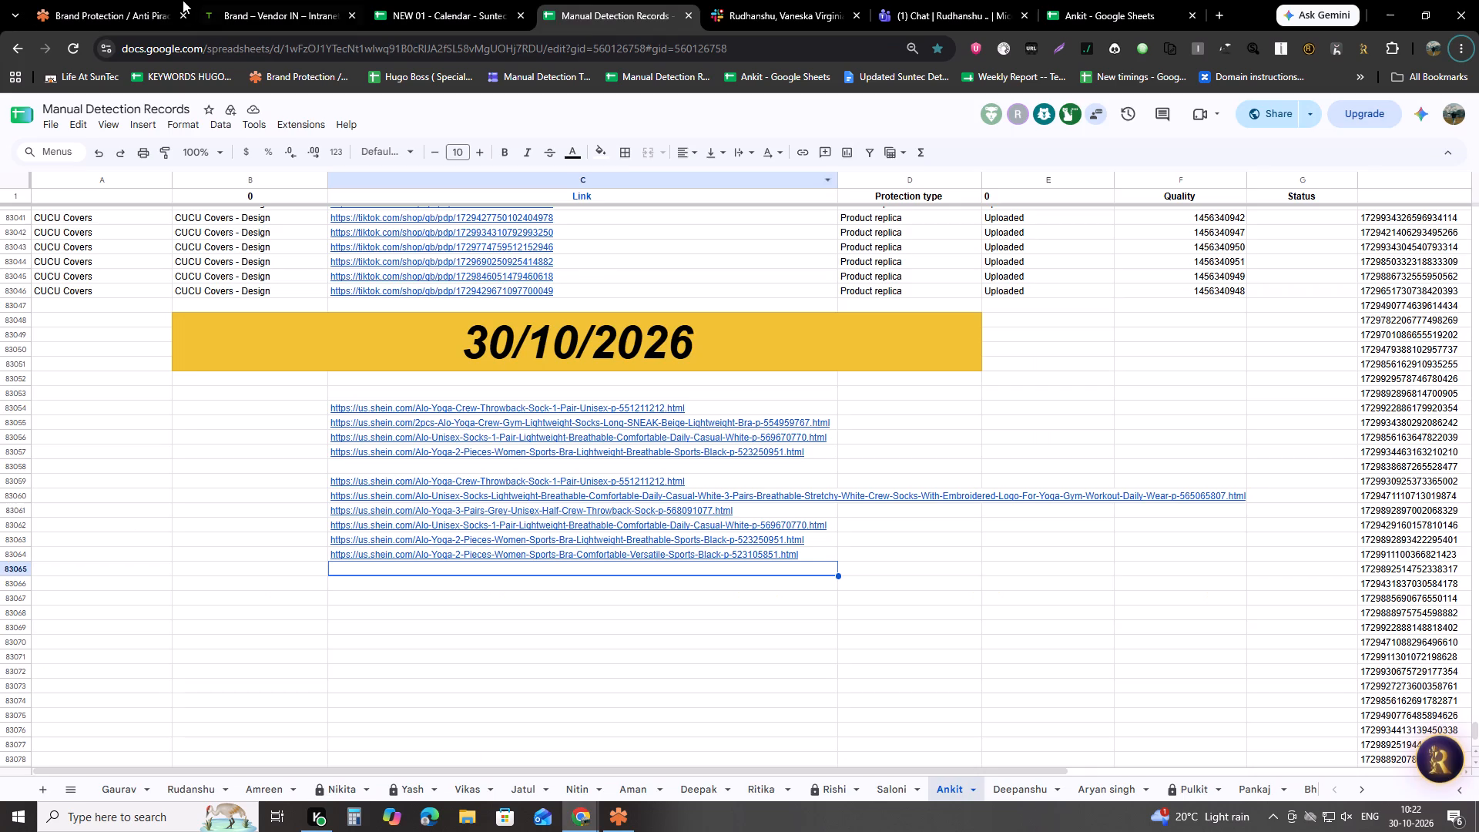
click(103, 0)
click(307, 297)
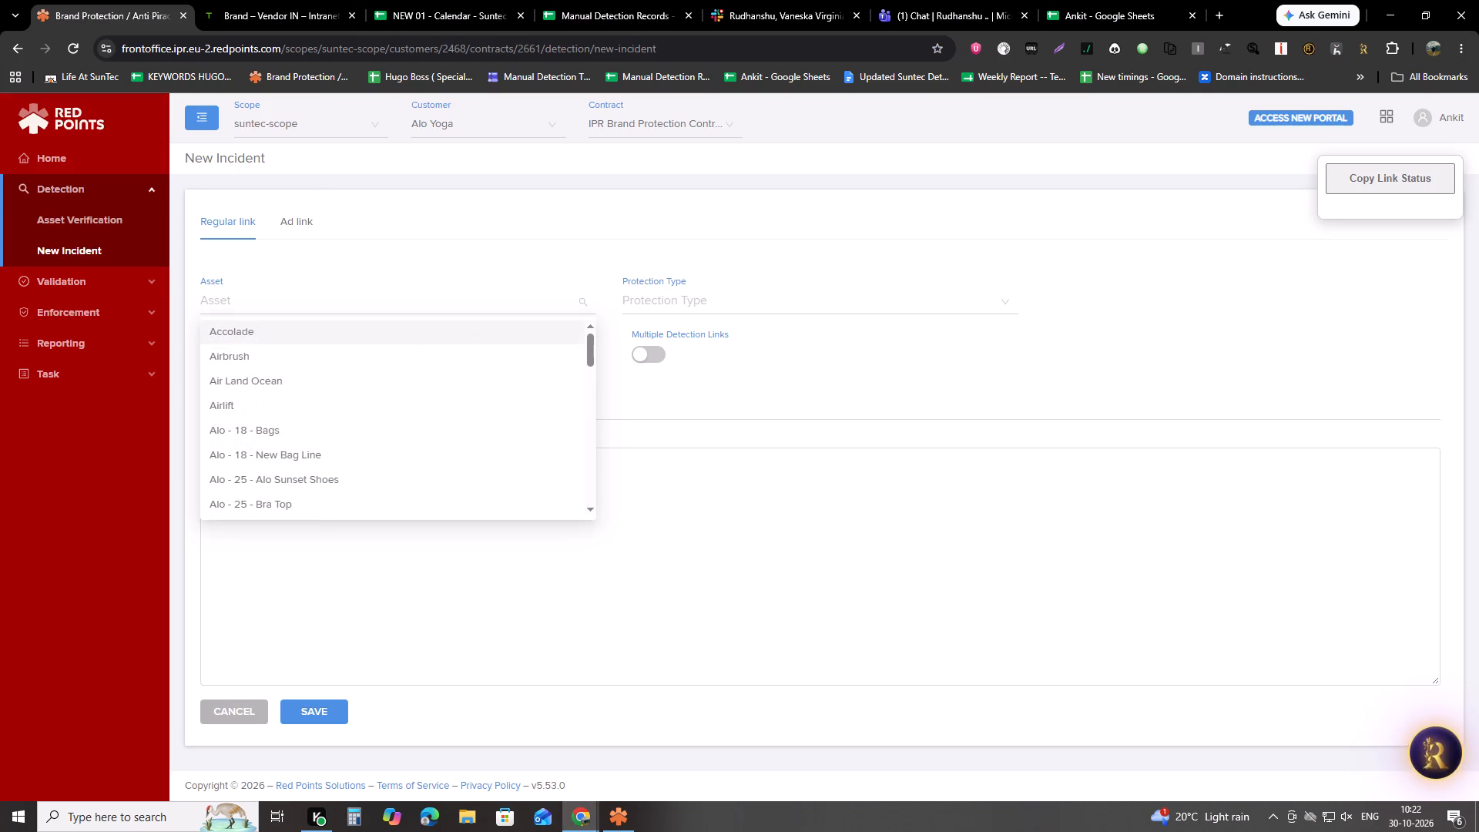
text(ju)
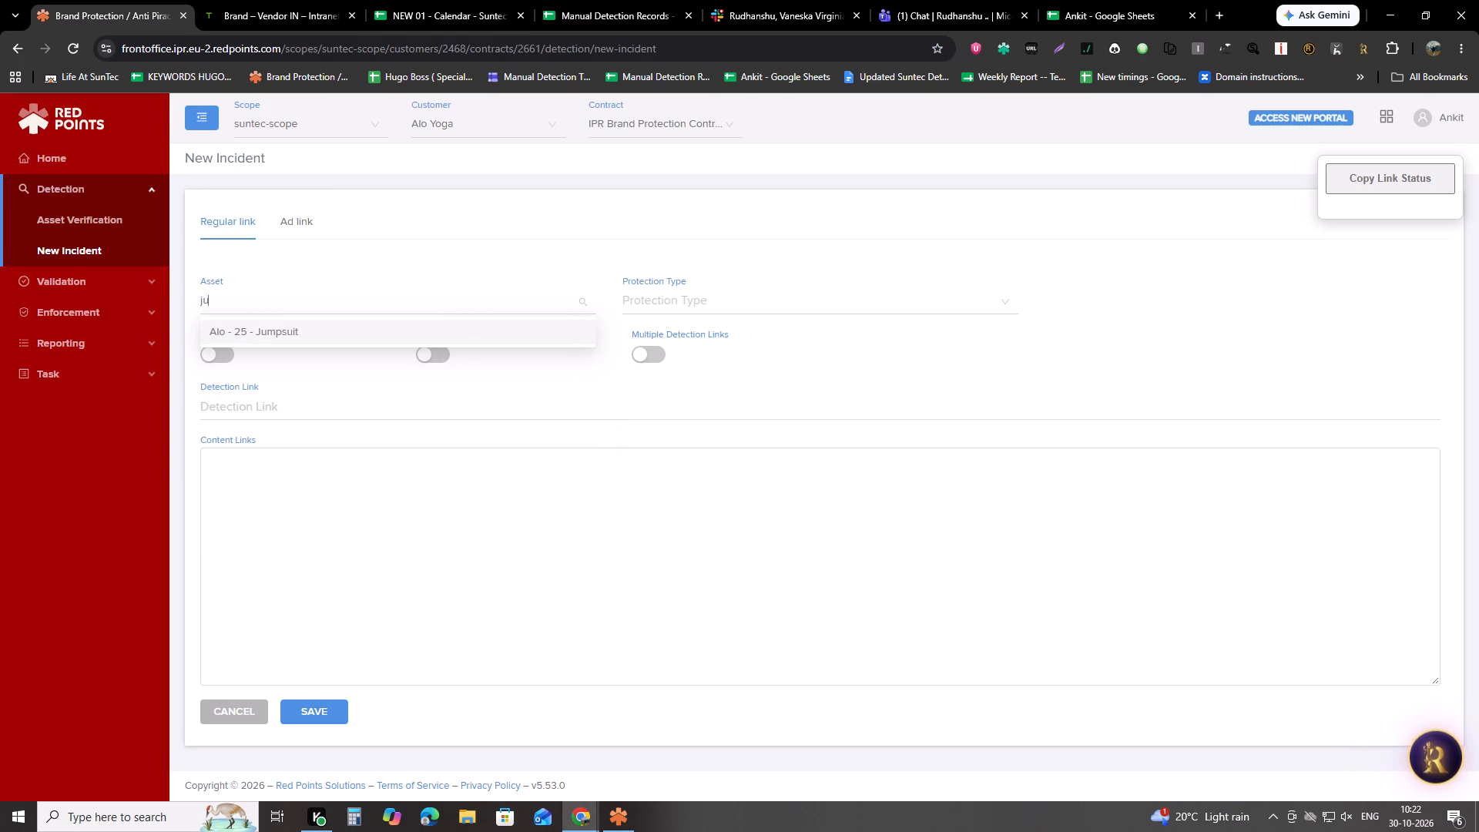
key(Return)
Return to the SHEIN results and open the $88.64 grey sock and $118.33 green hoodie jumpsuit bundles in separate tabs.
key(alt+Tab)
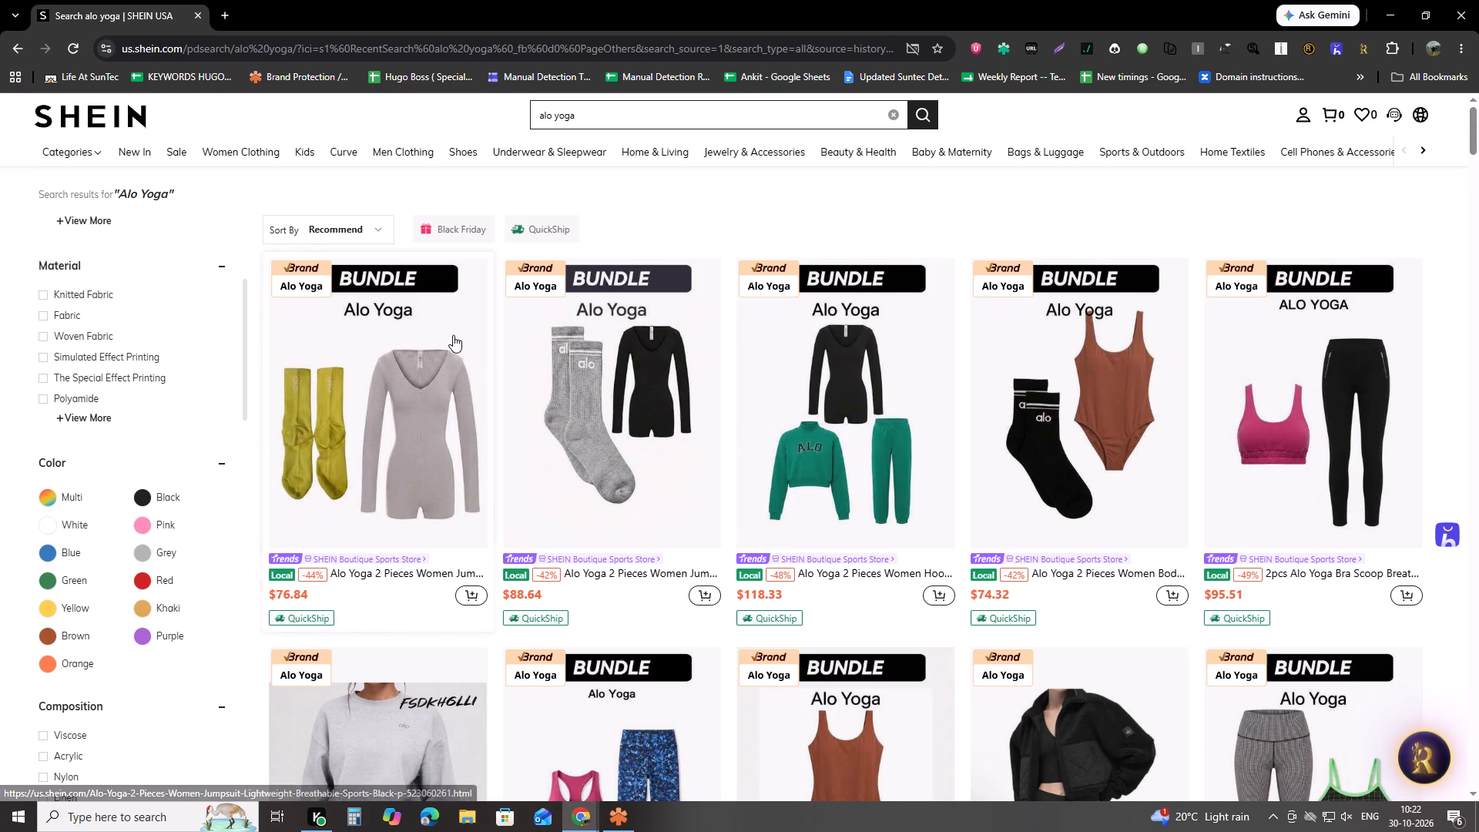
ctrl+click(615, 438)
ctrl+click(899, 490)
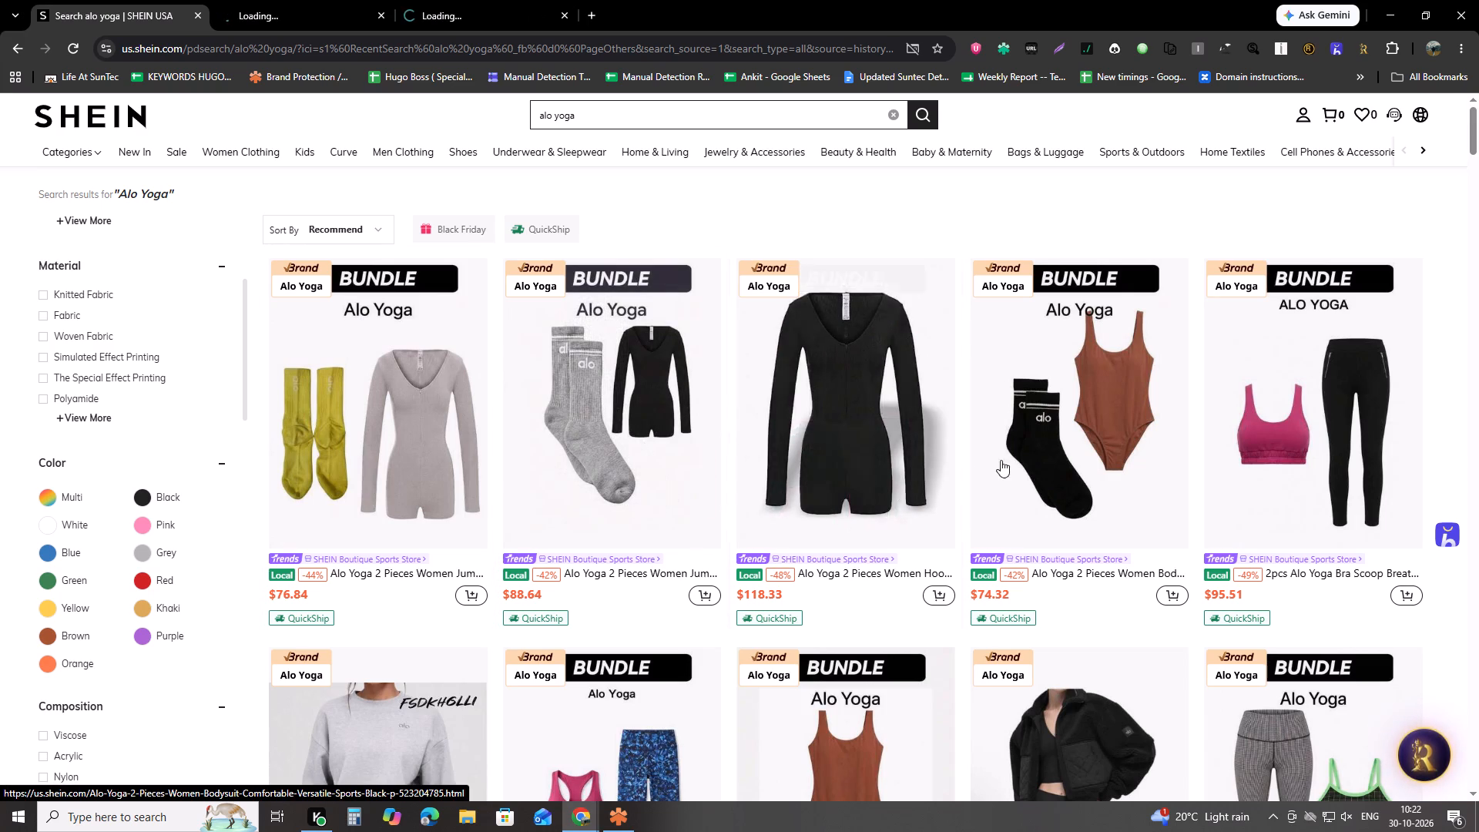
Open the $88.54 bundle of black socks and rust jumpsuit in its own tab, check it, and return to the results.
scroll(1099, 441, down, 3)
scroll(776, 397, down, 4)
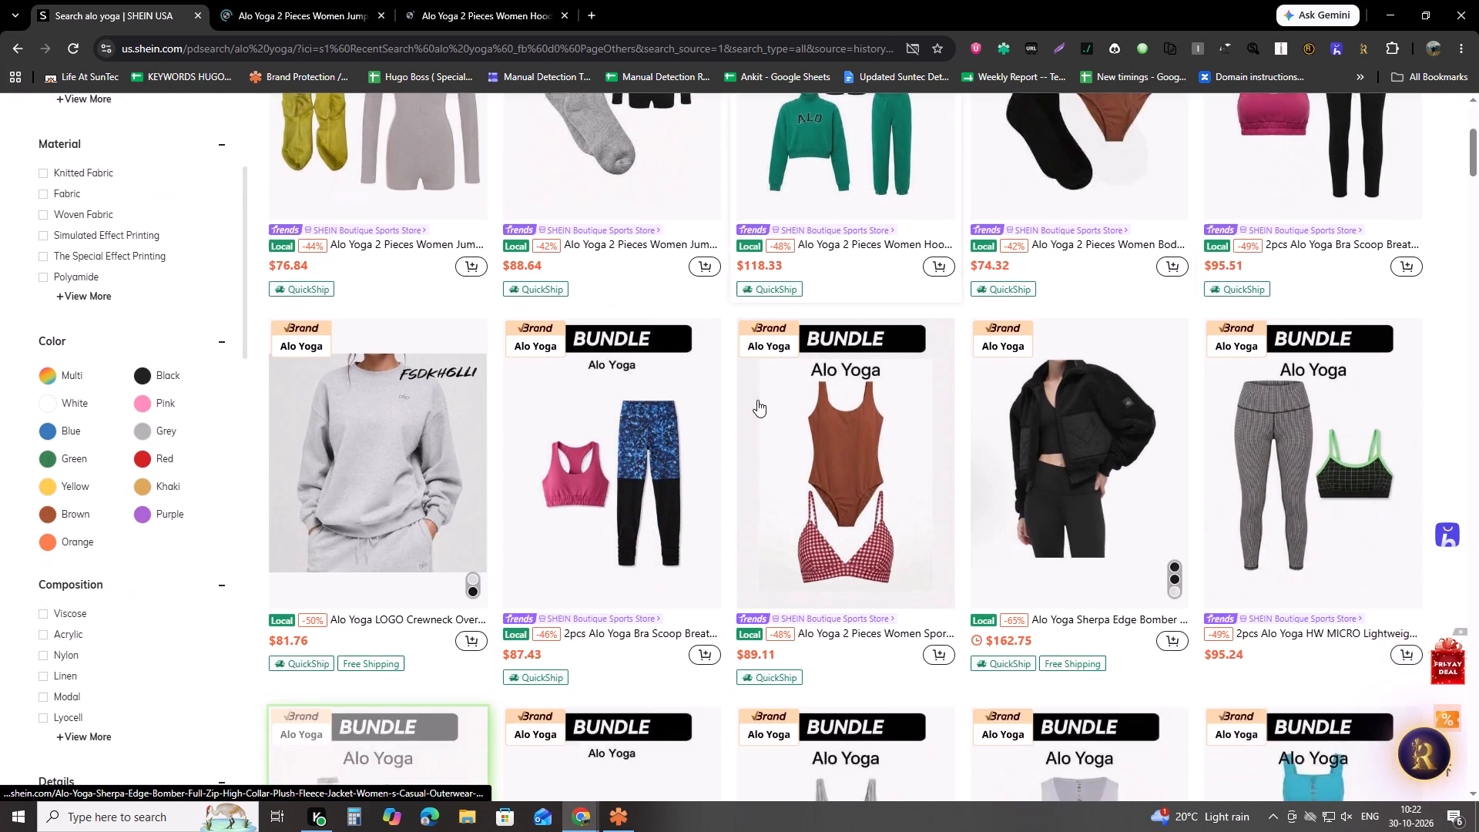
scroll(757, 400, down, 4)
scroll(668, 448, down, 4)
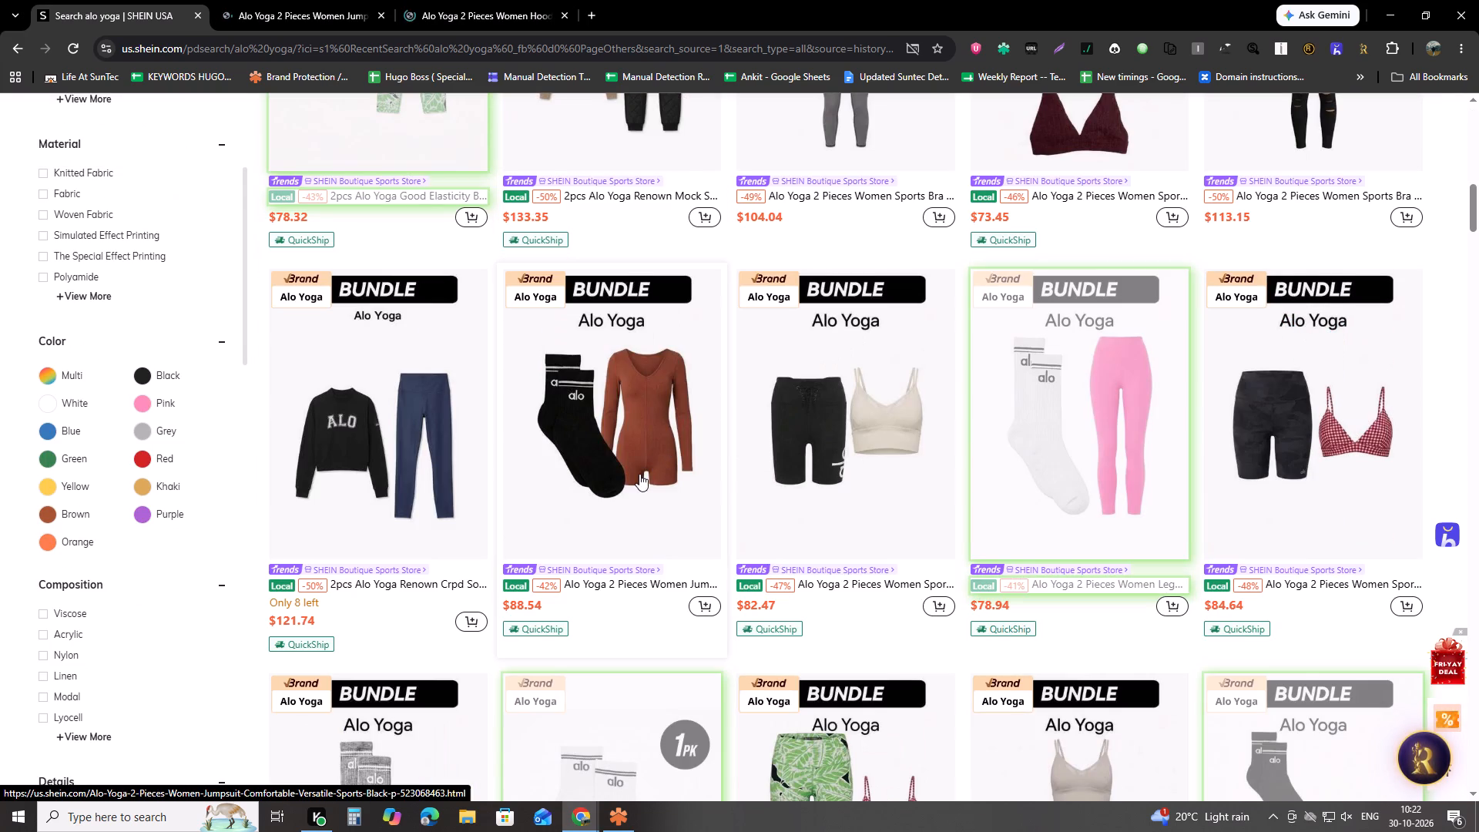
ctrl+click(639, 474)
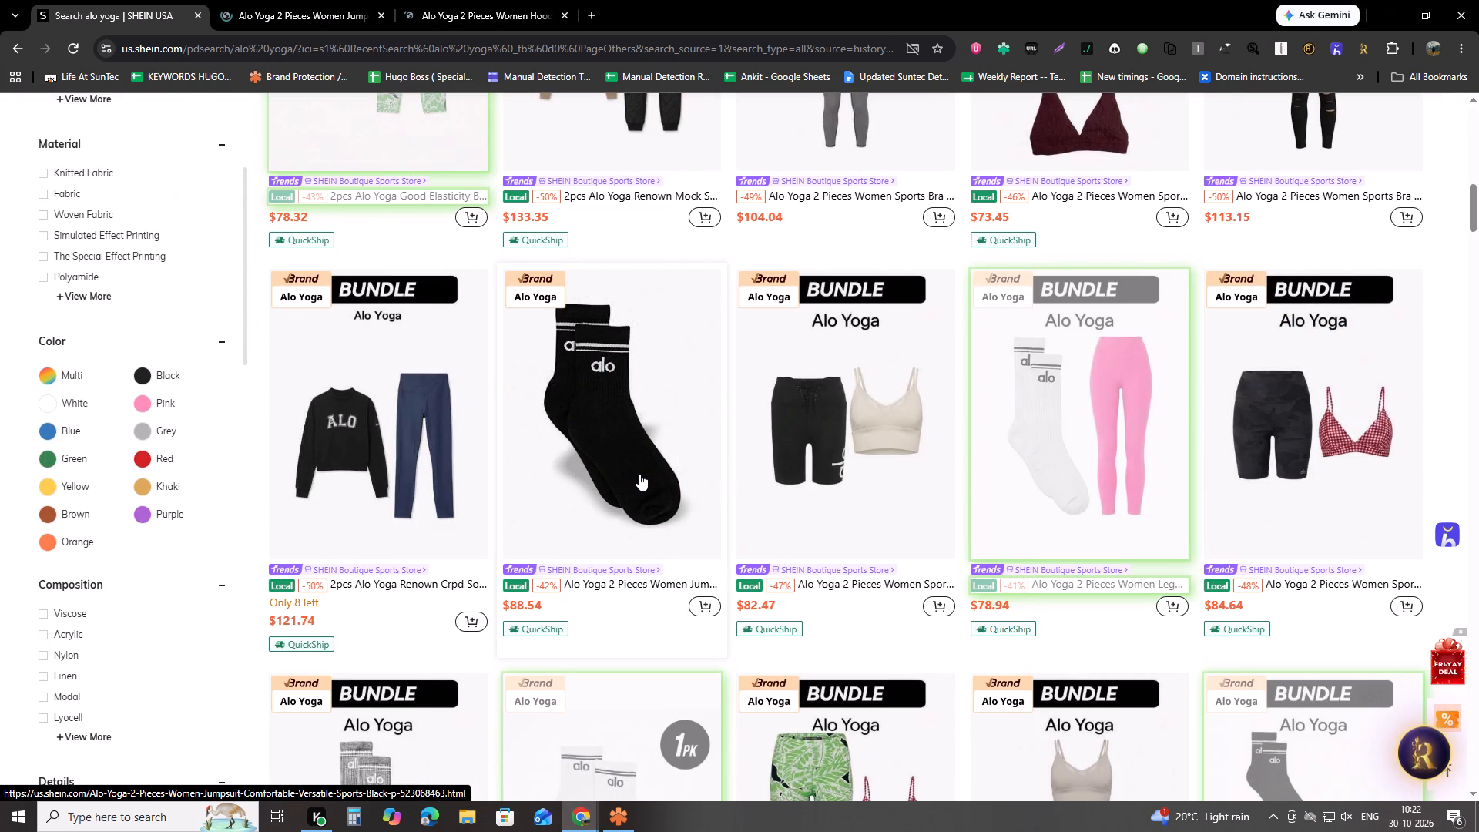
scroll(850, 491, down, 2)
click(636, 0)
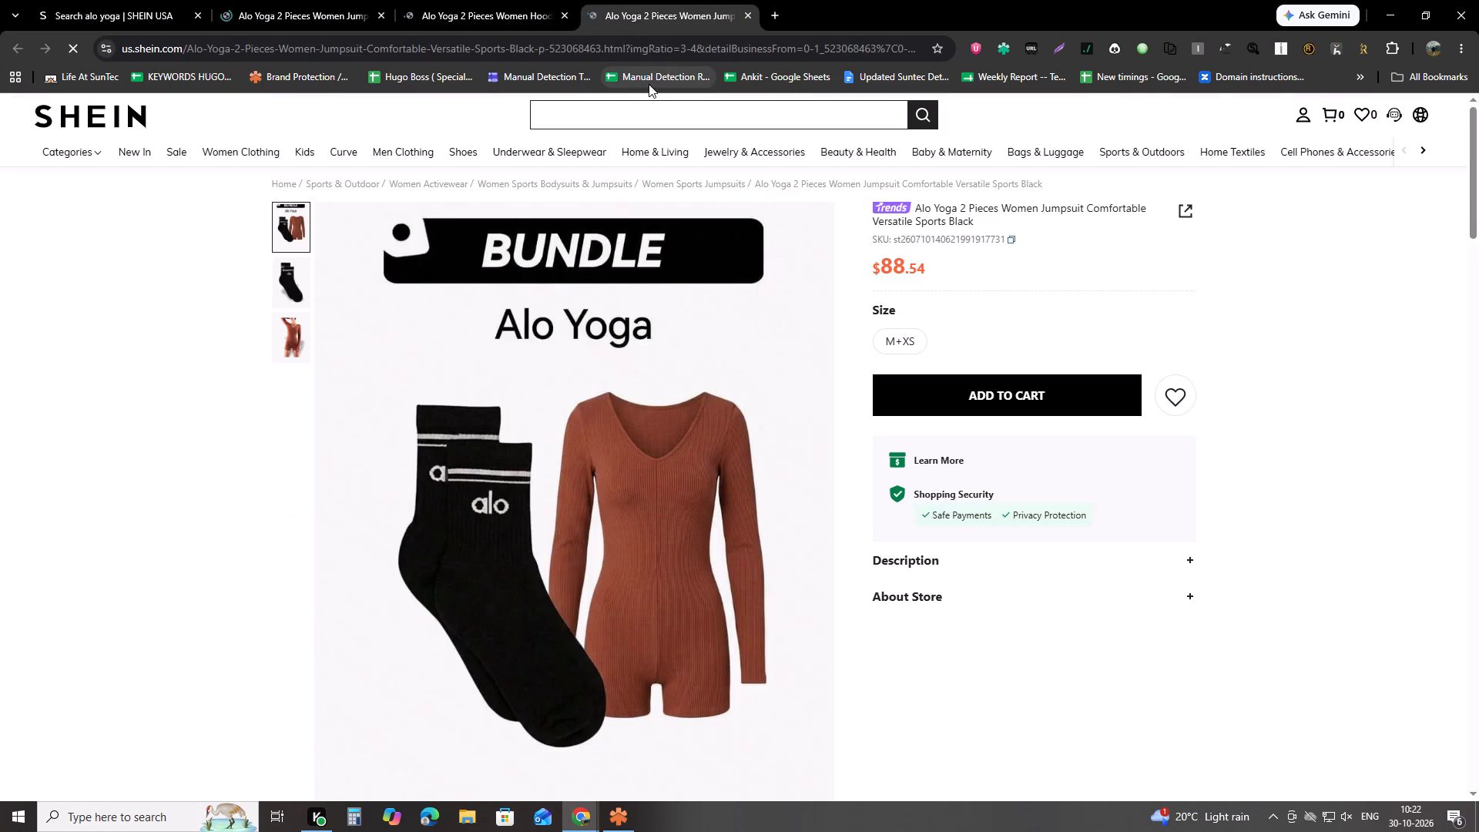
click(108, 0)
Open the two adjacent $88.64 black jumpsuit bundles, one with grey socks and one with white socks, in separate tabs.
scroll(730, 504, down, 6)
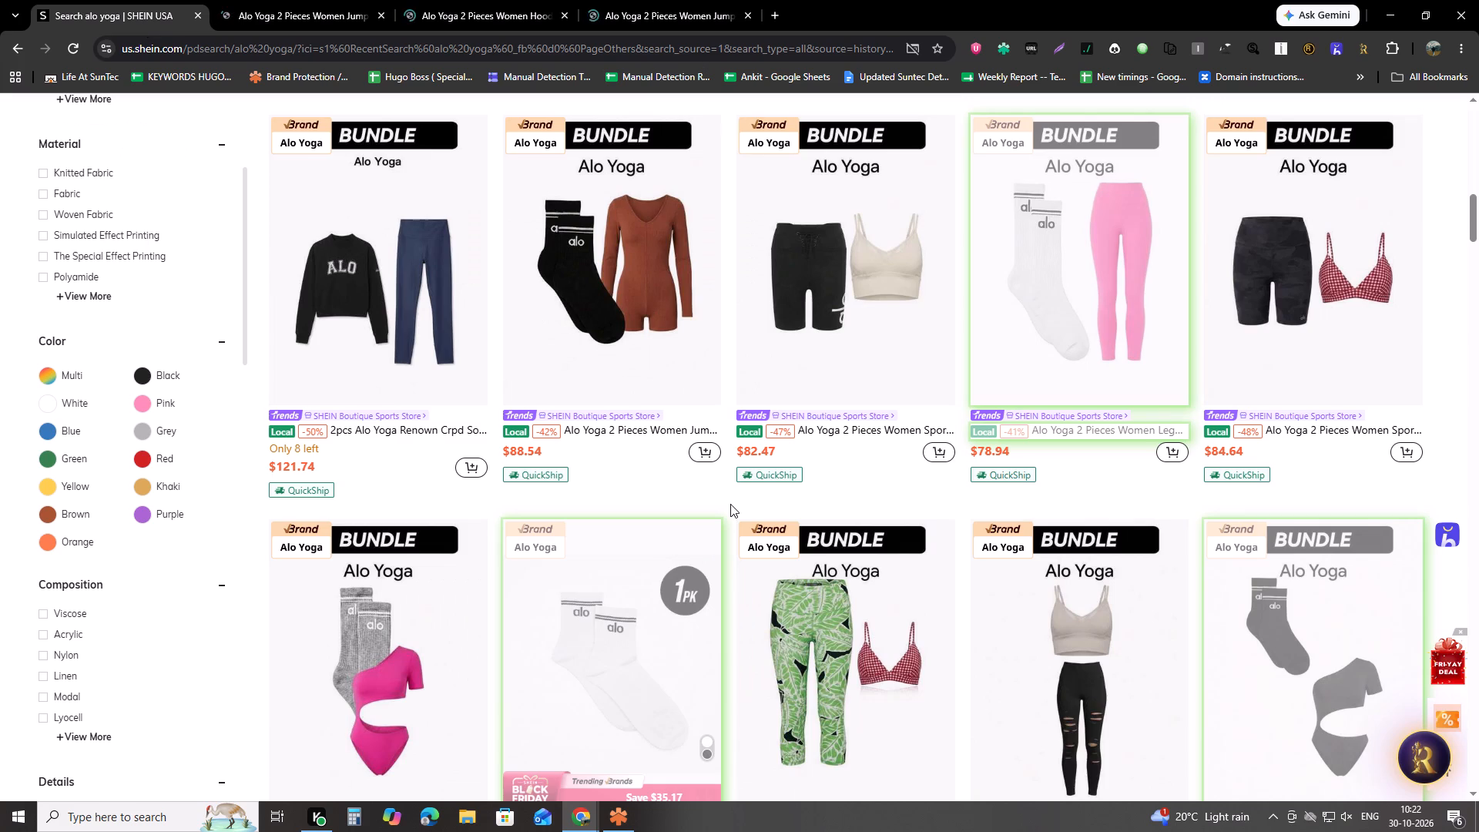
scroll(864, 509, down, 2)
ctrl+click(601, 532)
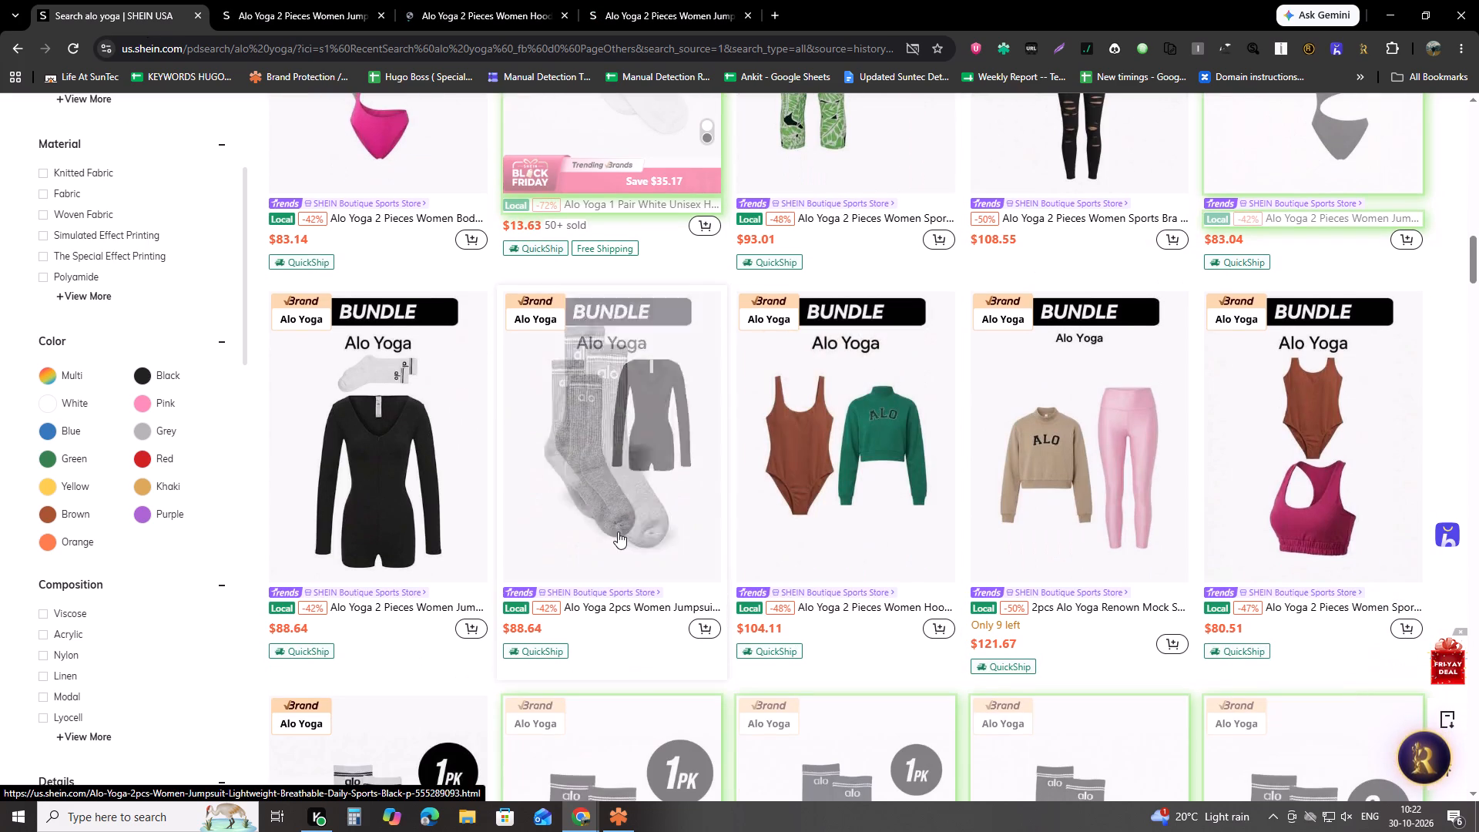
scroll(1256, 524, down, 6)
scroll(820, 507, down, 1)
scroll(819, 507, up, 4)
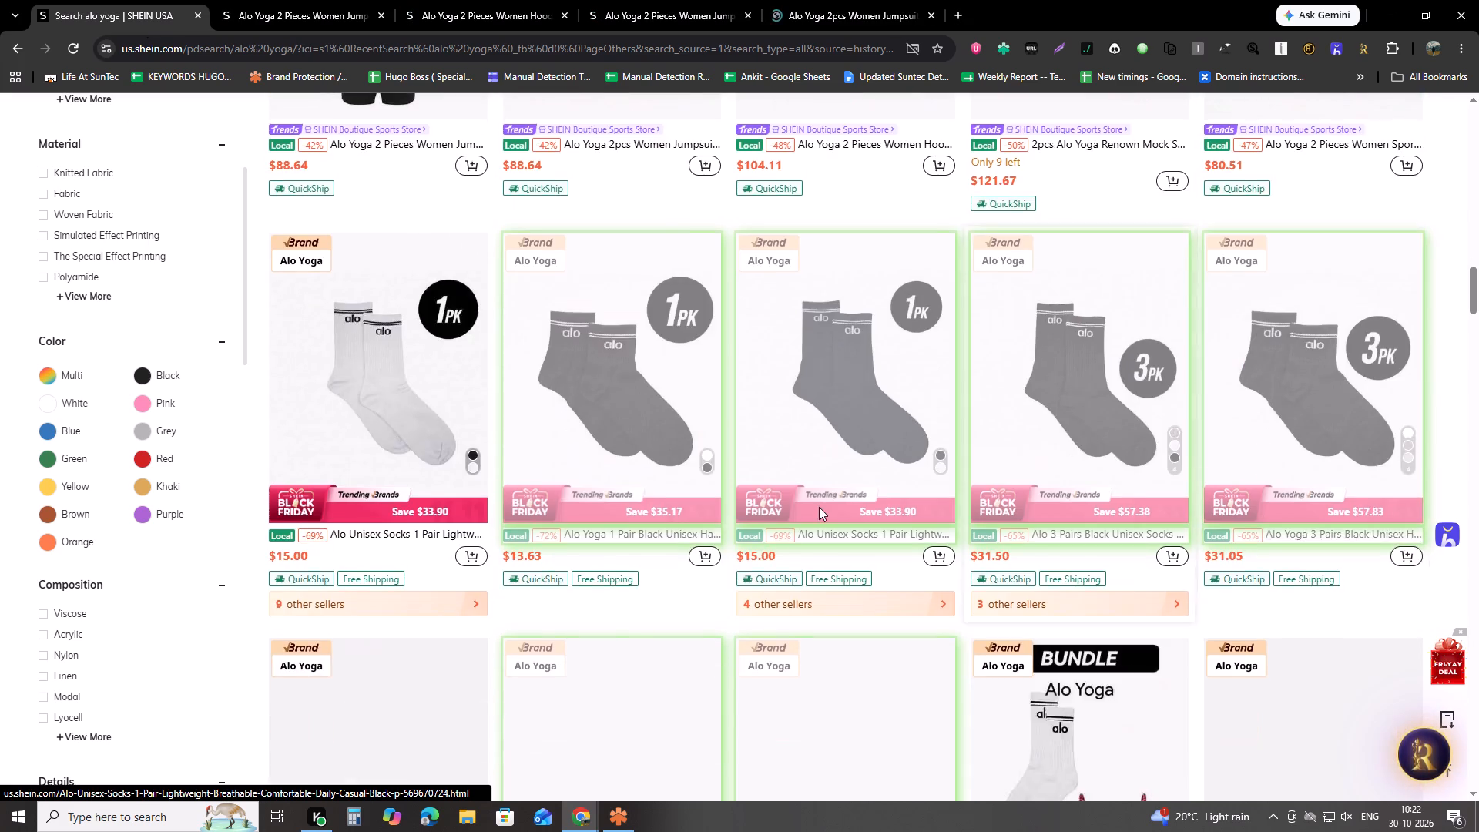
scroll(396, 444, up, 4)
ctrl+click(405, 579)
Open the $88.24 brown jumpsuit and sock bundle and the $88.64 2pcs Alo Yoga Crew Gym bundle in separate tabs.
scroll(776, 572, down, 5)
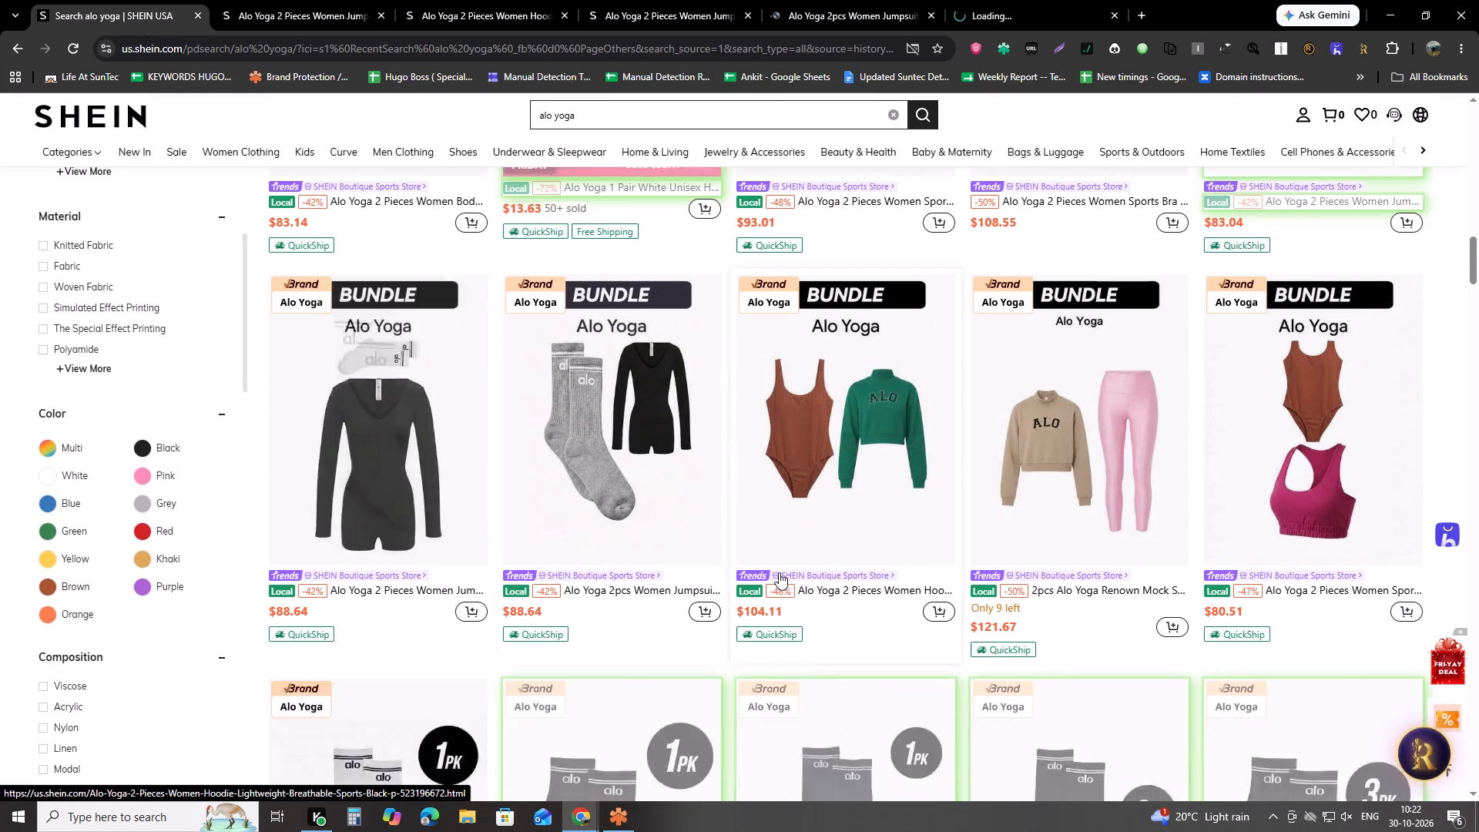
scroll(779, 572, down, 1)
scroll(725, 488, down, 5)
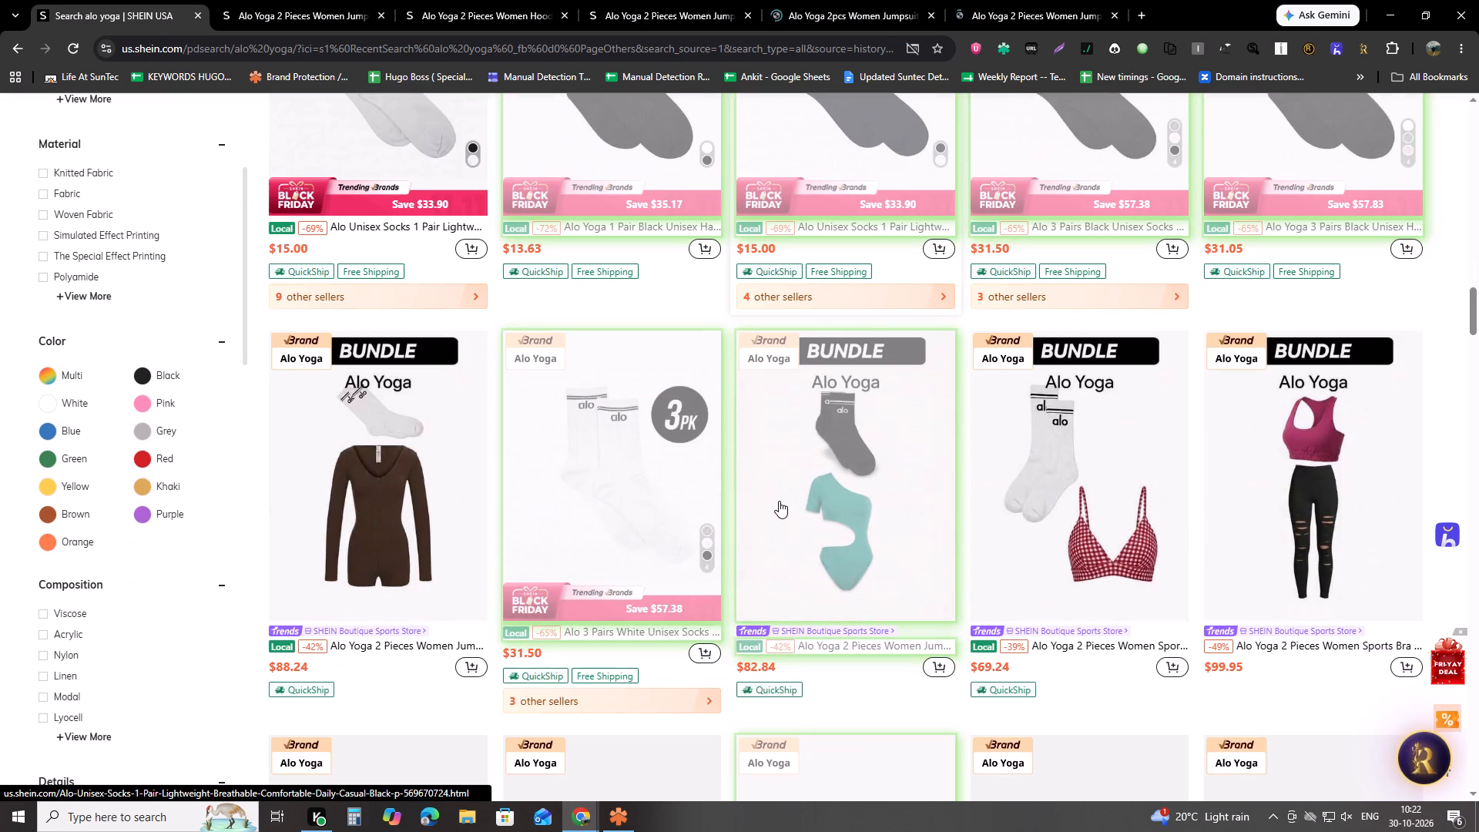
scroll(462, 527, down, 1)
ctrl+click(403, 448)
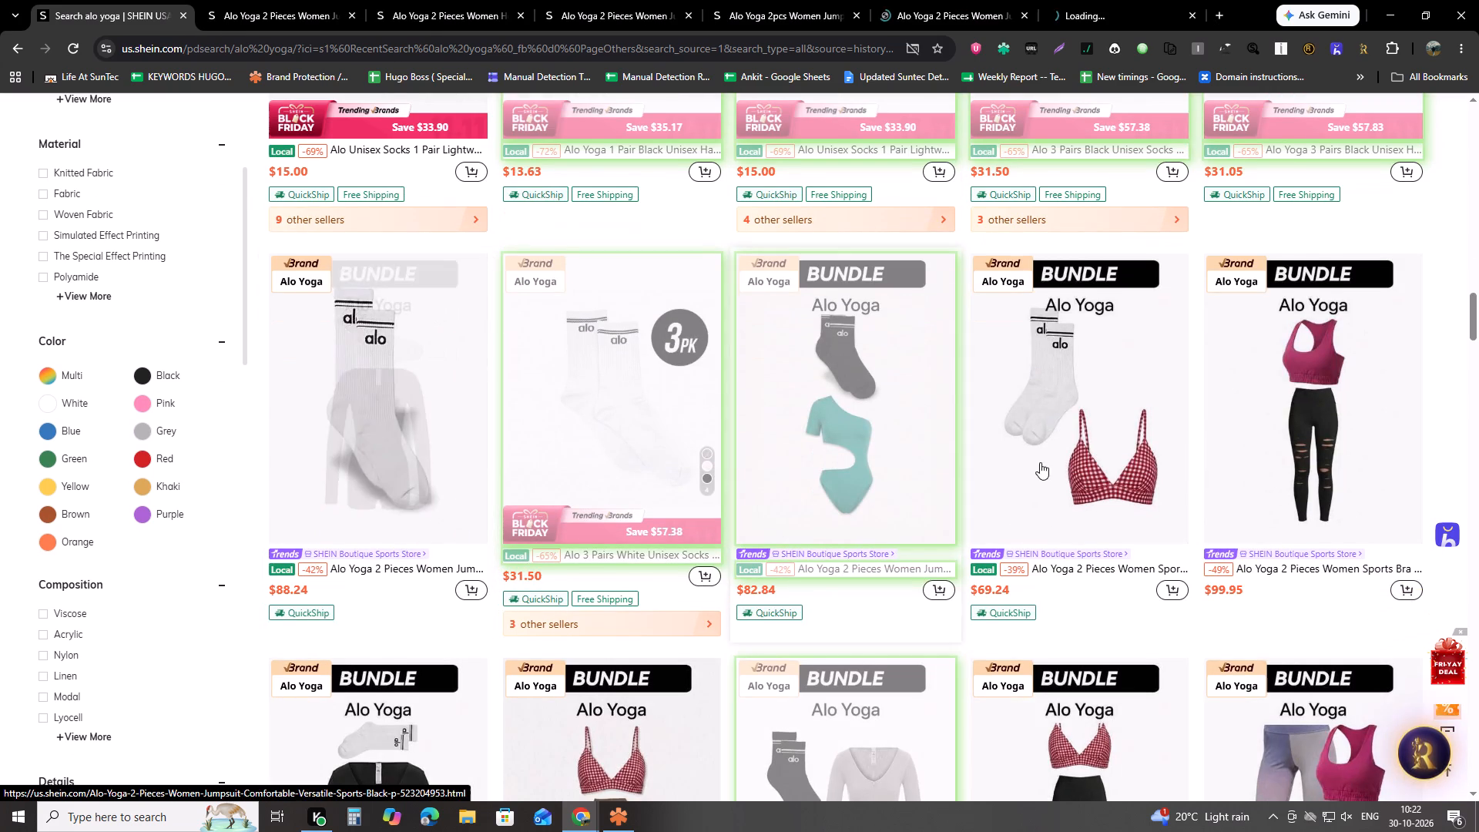
scroll(1248, 434, down, 3)
scroll(1130, 216, up, 2)
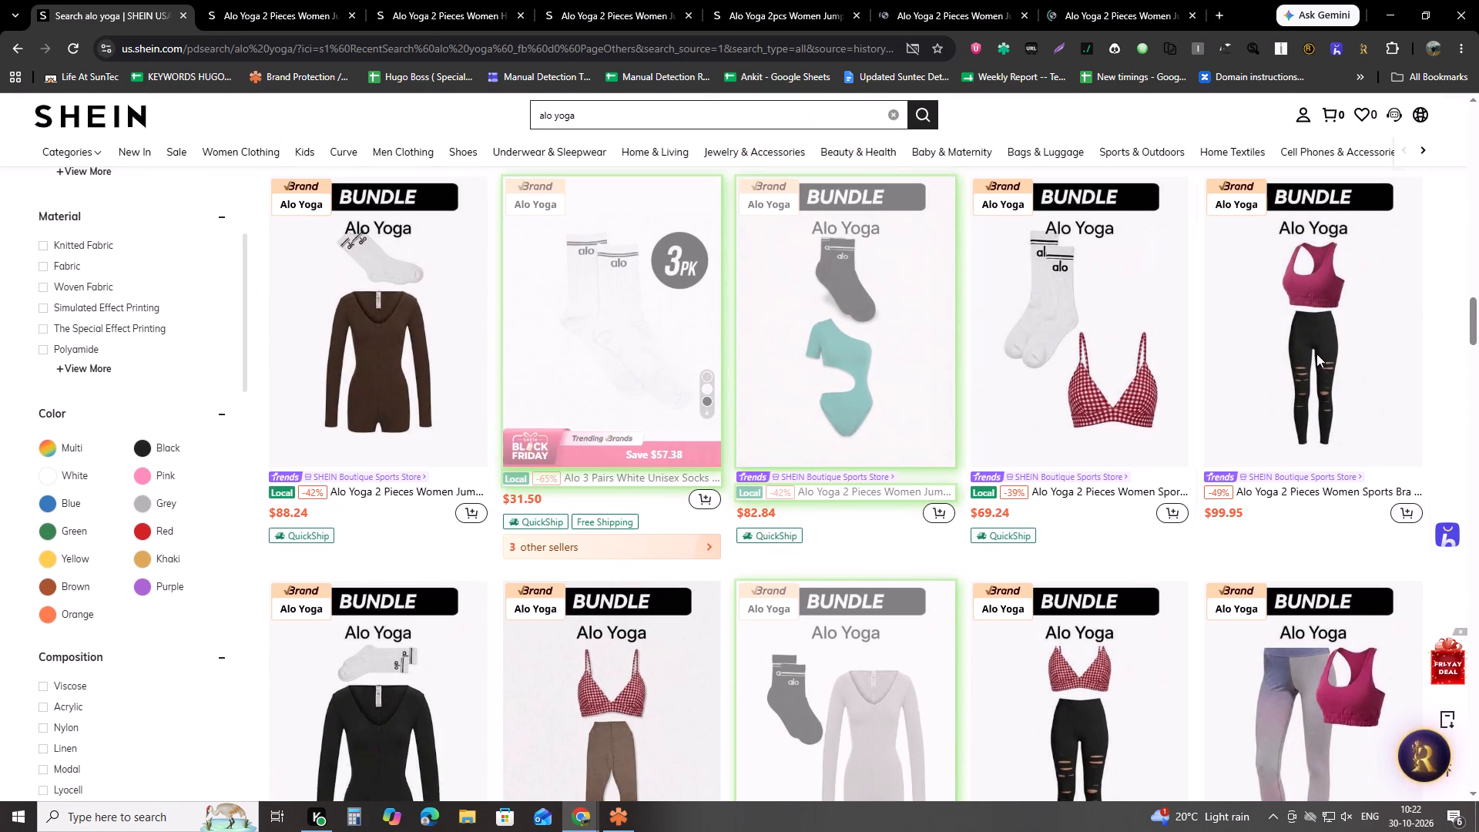
scroll(1308, 376, down, 4)
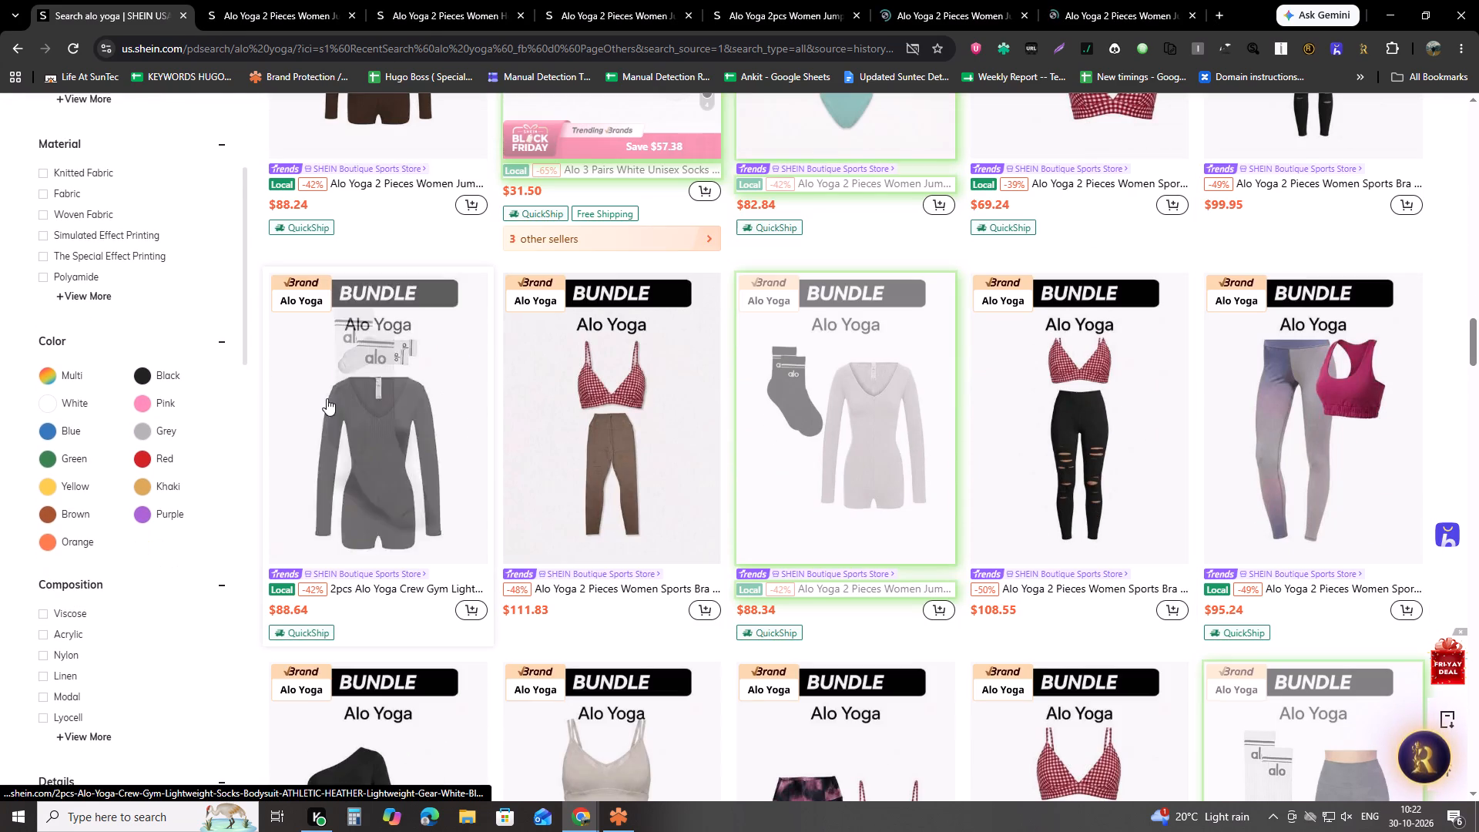
ctrl+click(327, 398)
Go to the first opened bundle listing and search its page for "jumpsuit".
key(ctrl+Tab)
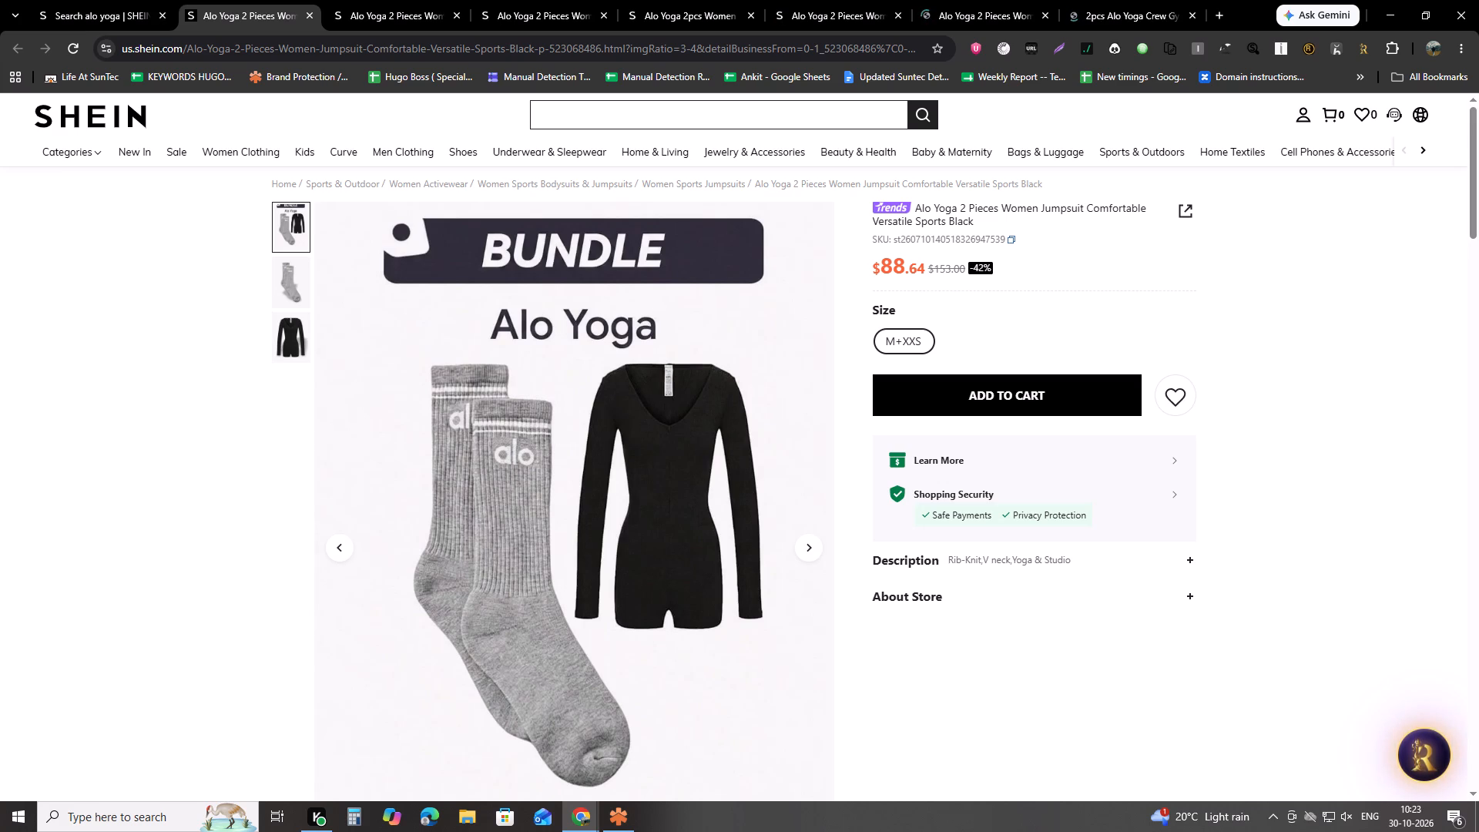
key(ctrl+f)
text(jumpsuit)
key(Tab)
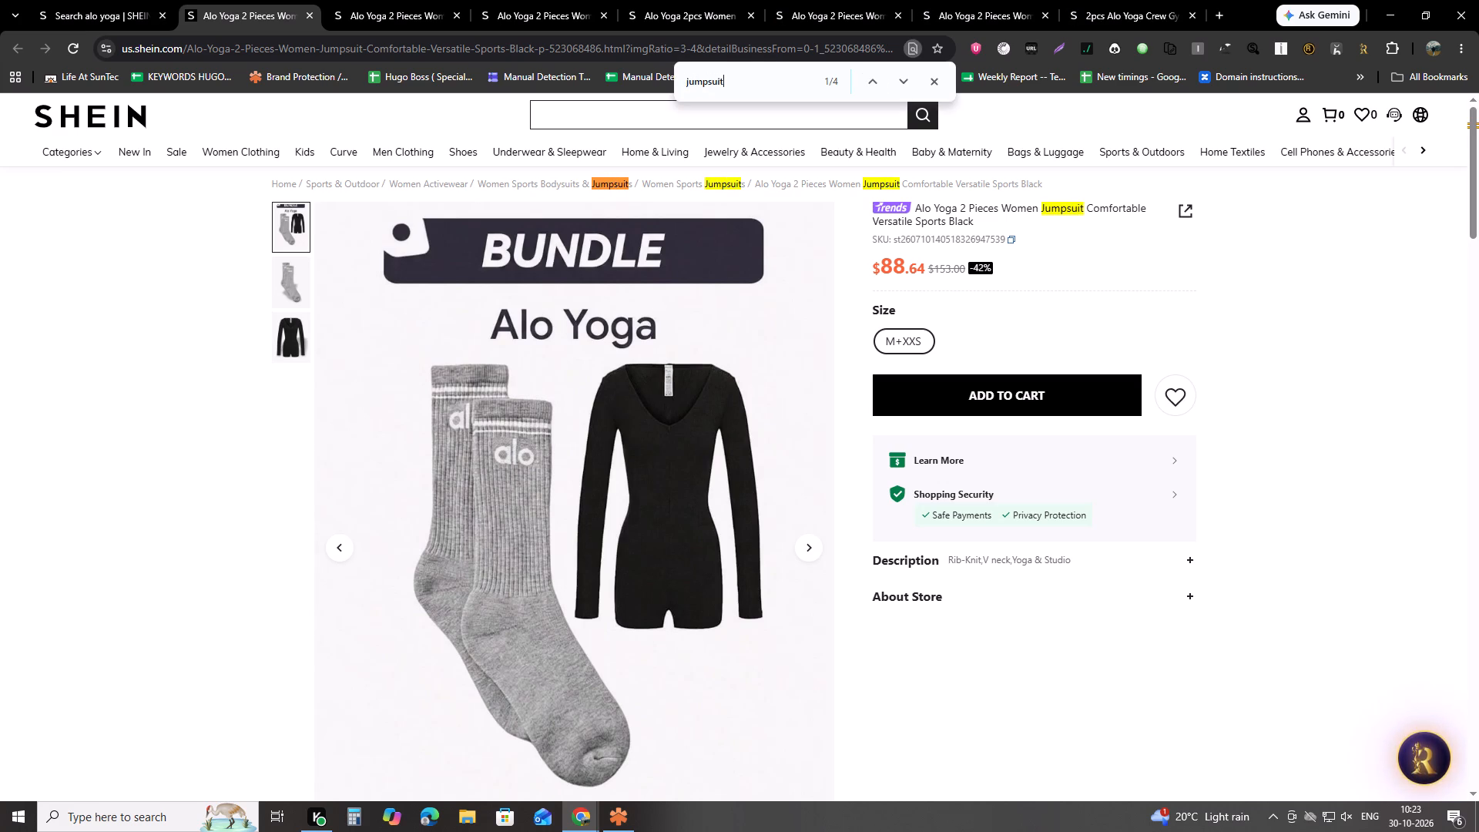
Check the $118.33 black jumpsuit and green hoodie set bundle's page for "jumpsuit" and close its tab.
key(ctrl+Tab)
key(ctrl+f)
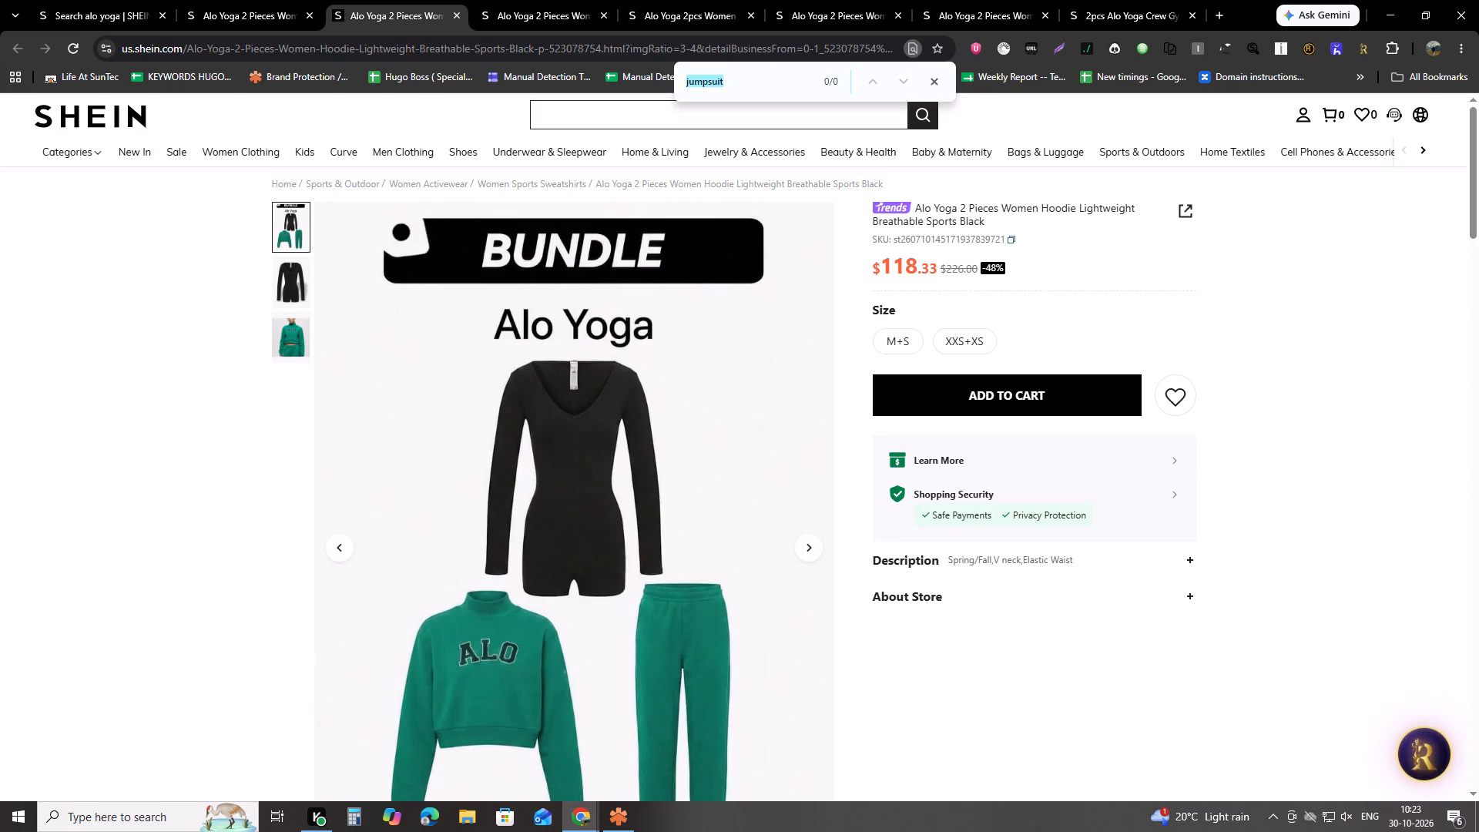
key(ctrl+w)
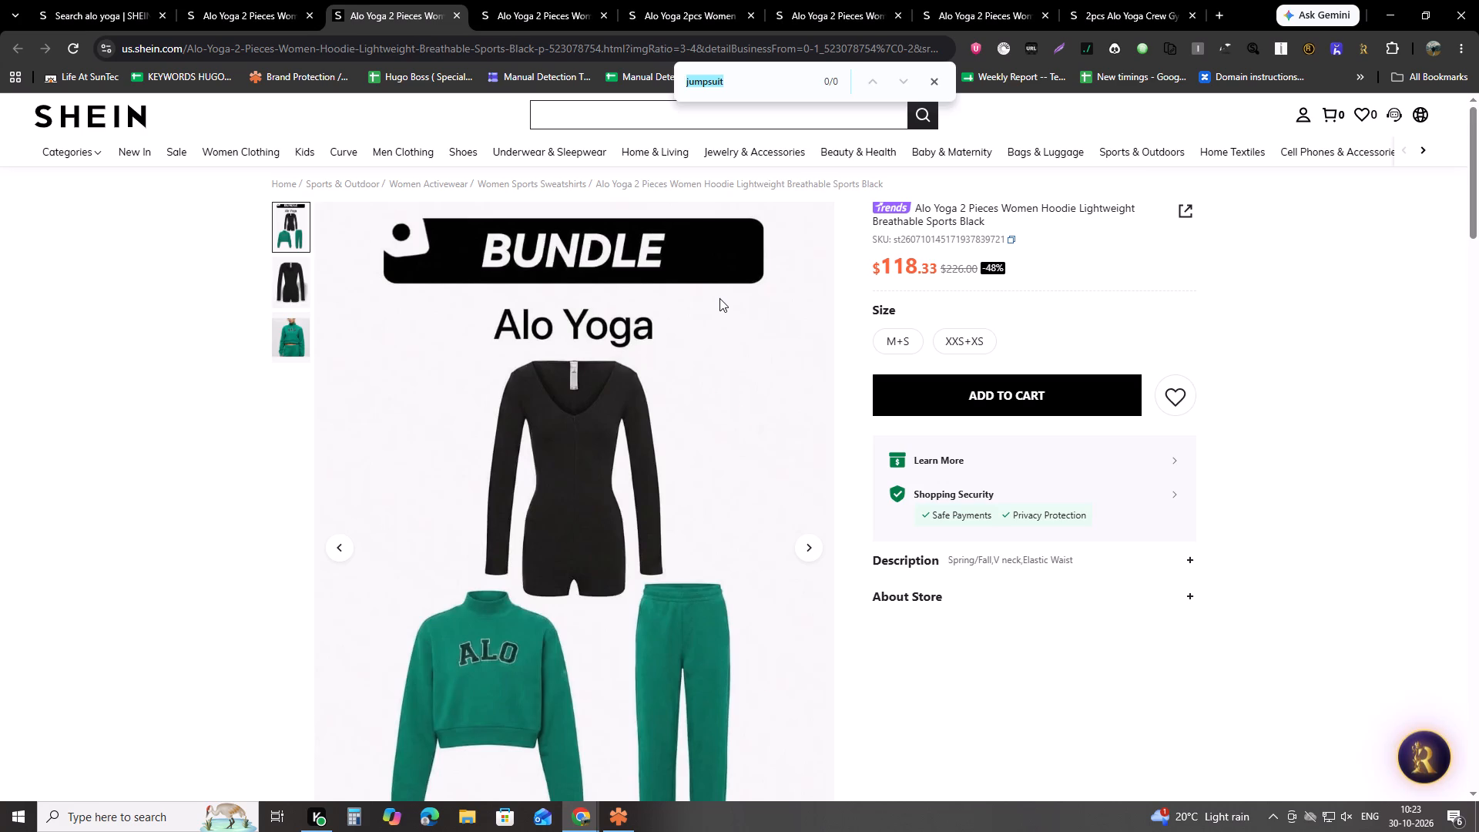
Check each remaining opened bundle listing's page for the word "jumpsuit", through to the 2pcs Alo Yoga Crew Gym bundle.
key(ctrl+f)
key(ctrl+Tab)
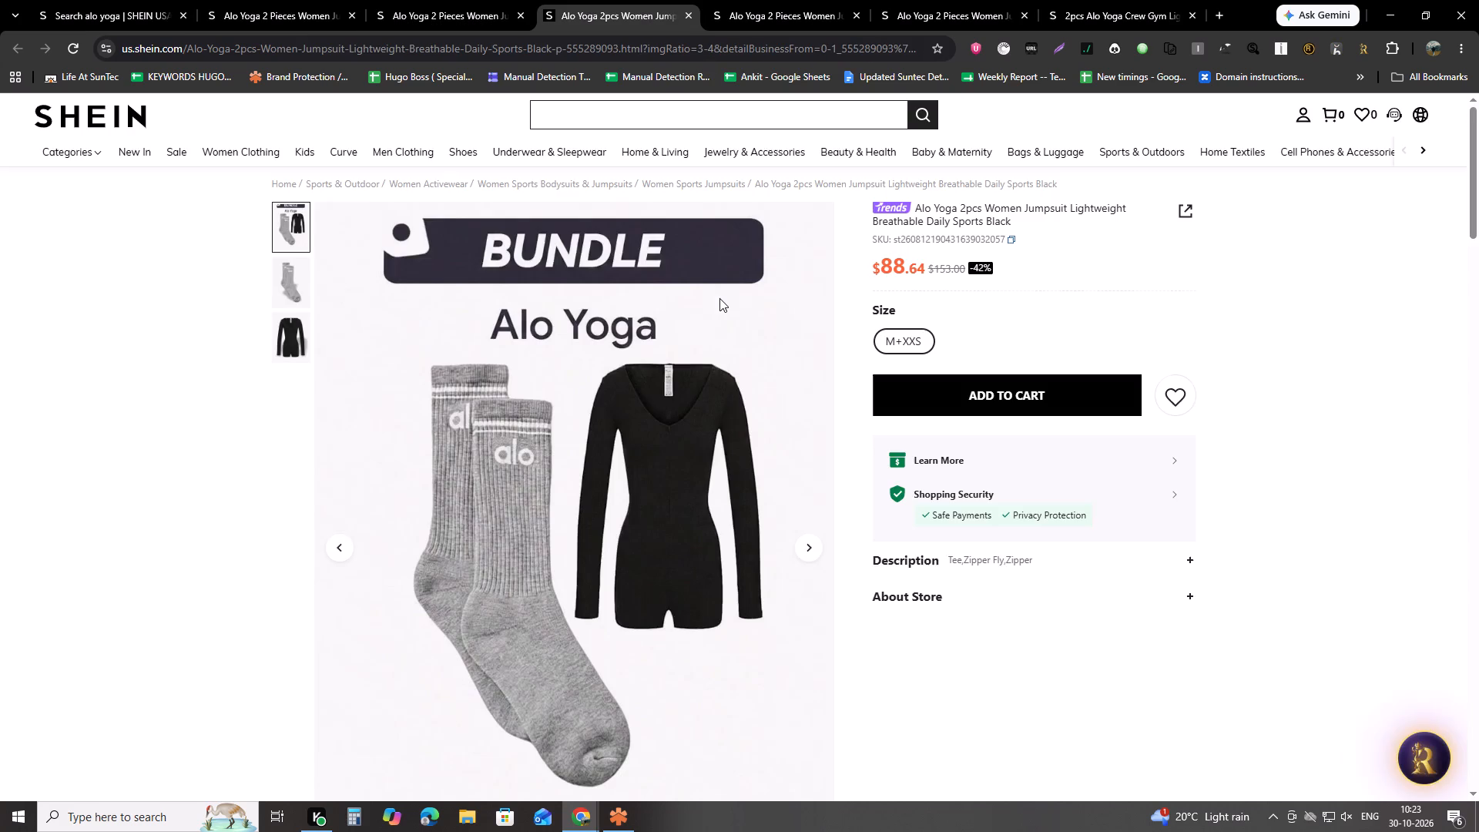
key(ctrl+f)
key(ctrl+Tab)
key(ctrl+f)
key(ctrl+Tab)
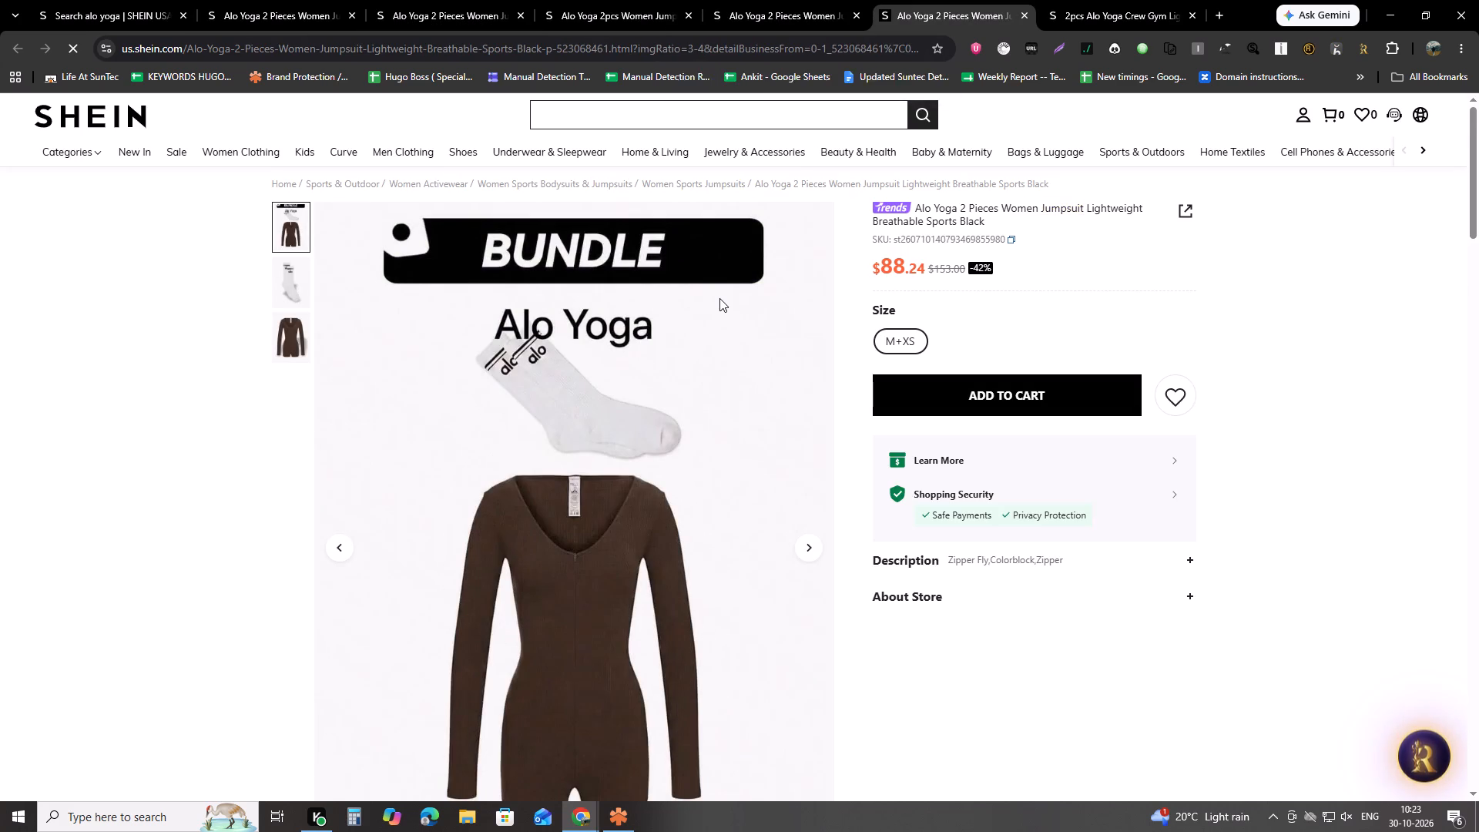
key(ctrl+f)
key(ctrl+Tab)
key(ctrl+f)
Return to the alo yoga search results and look further down for more sock and jumpsuit bundles.
key(ctrl+Tab)
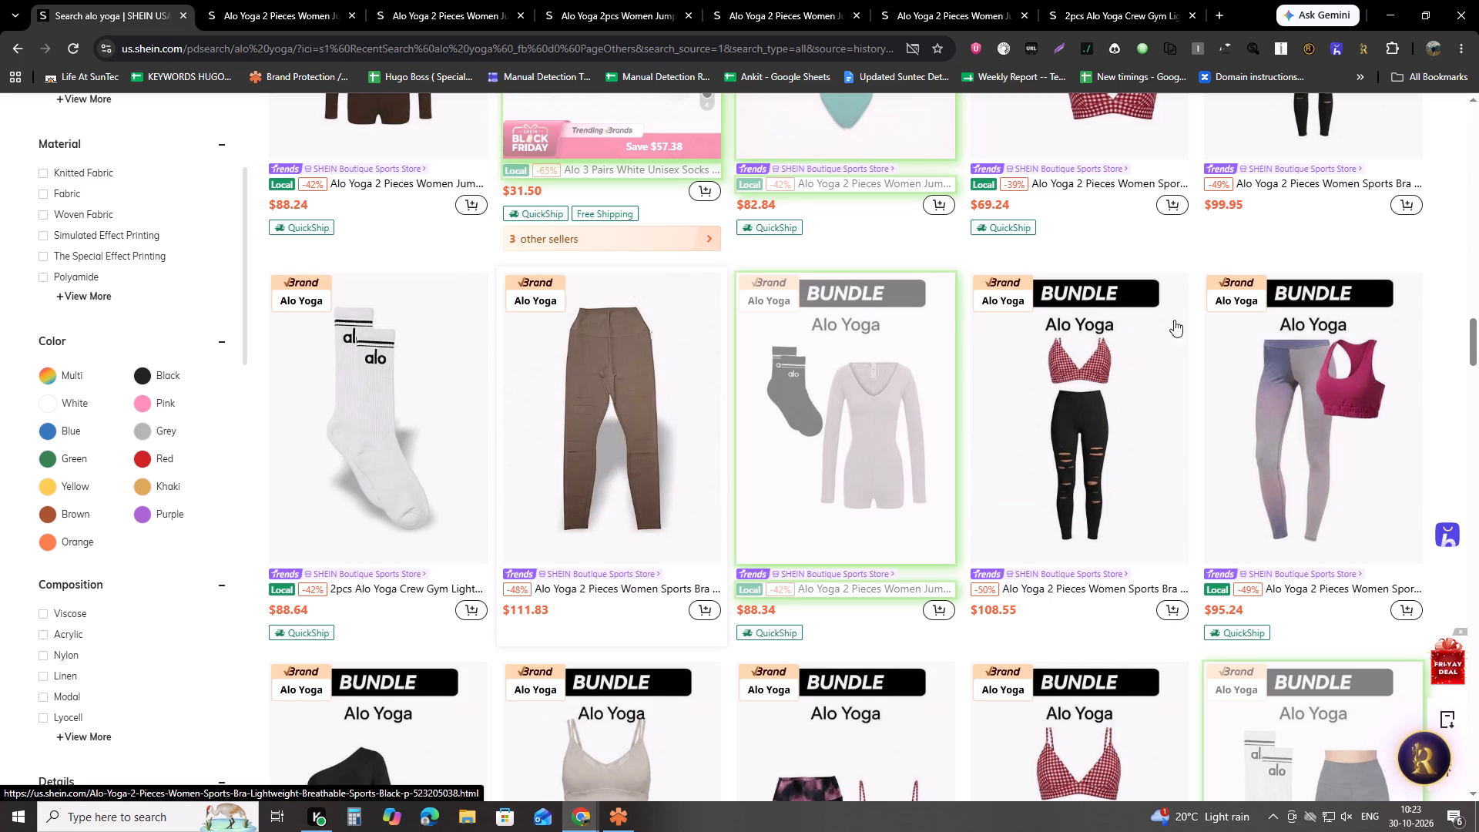
scroll(1307, 359, down, 5)
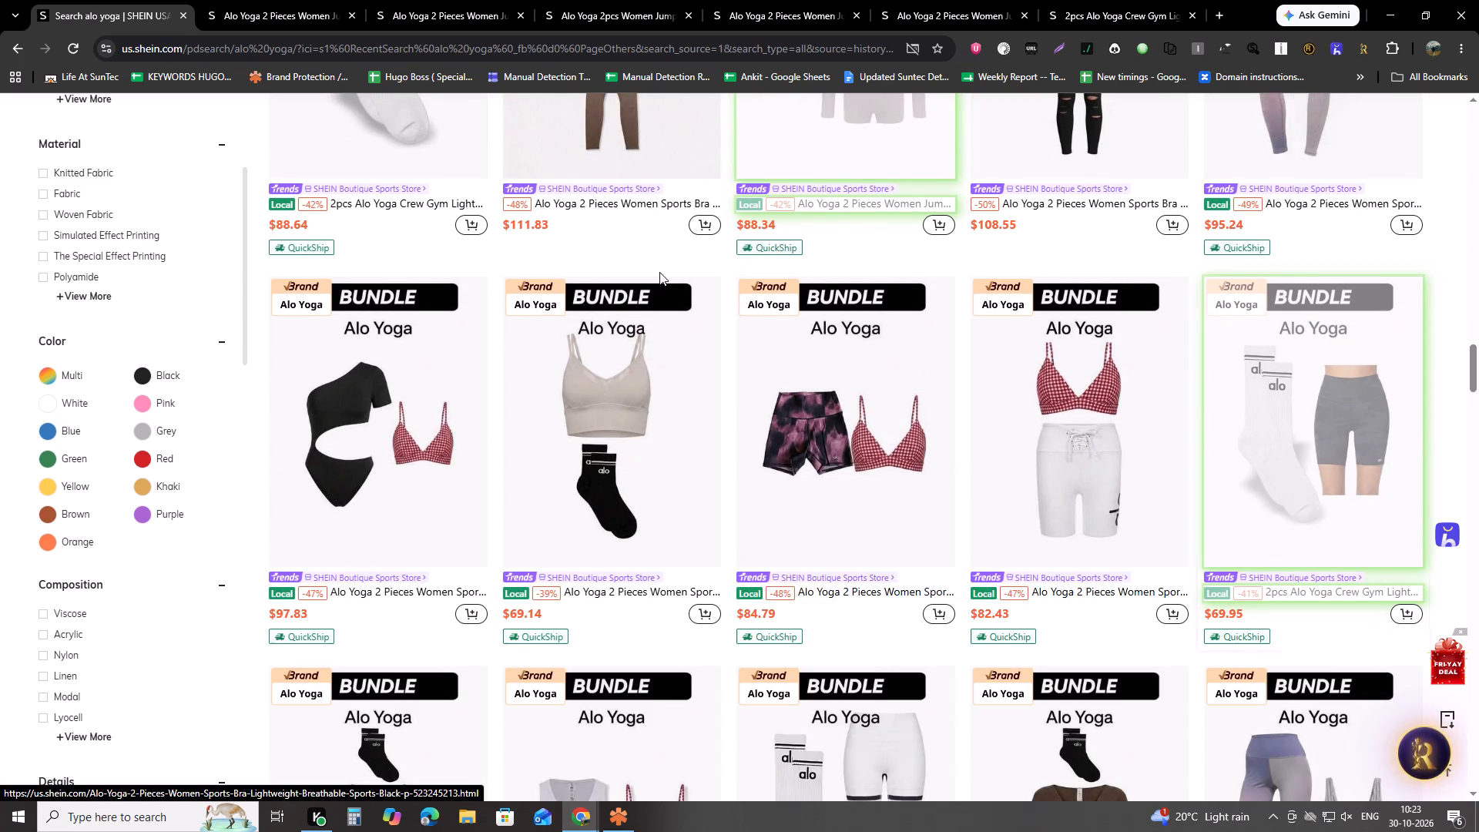
scroll(1404, 407, down, 3)
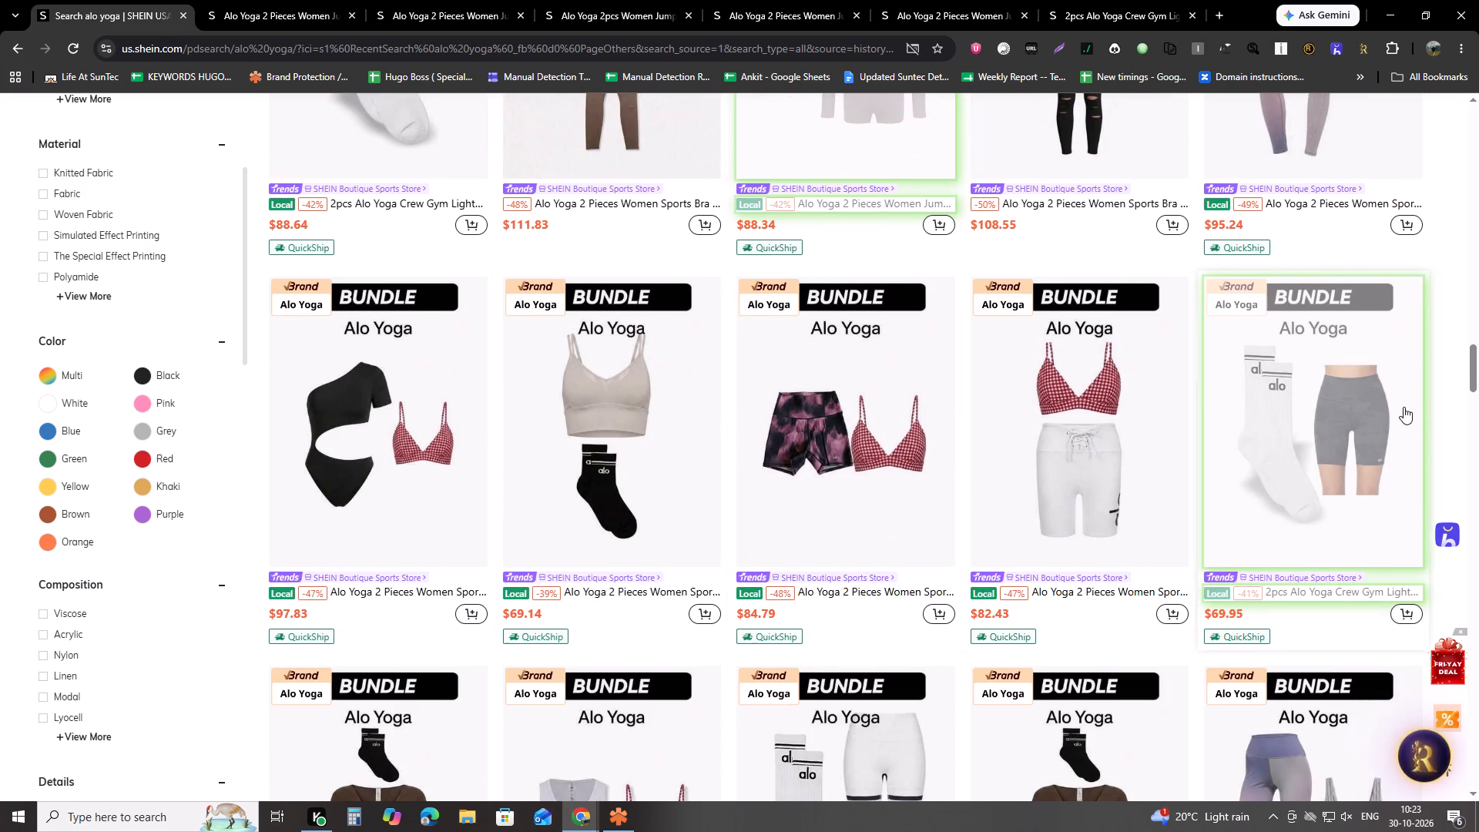
scroll(1404, 407, down, 1)
scroll(625, 522, down, 5)
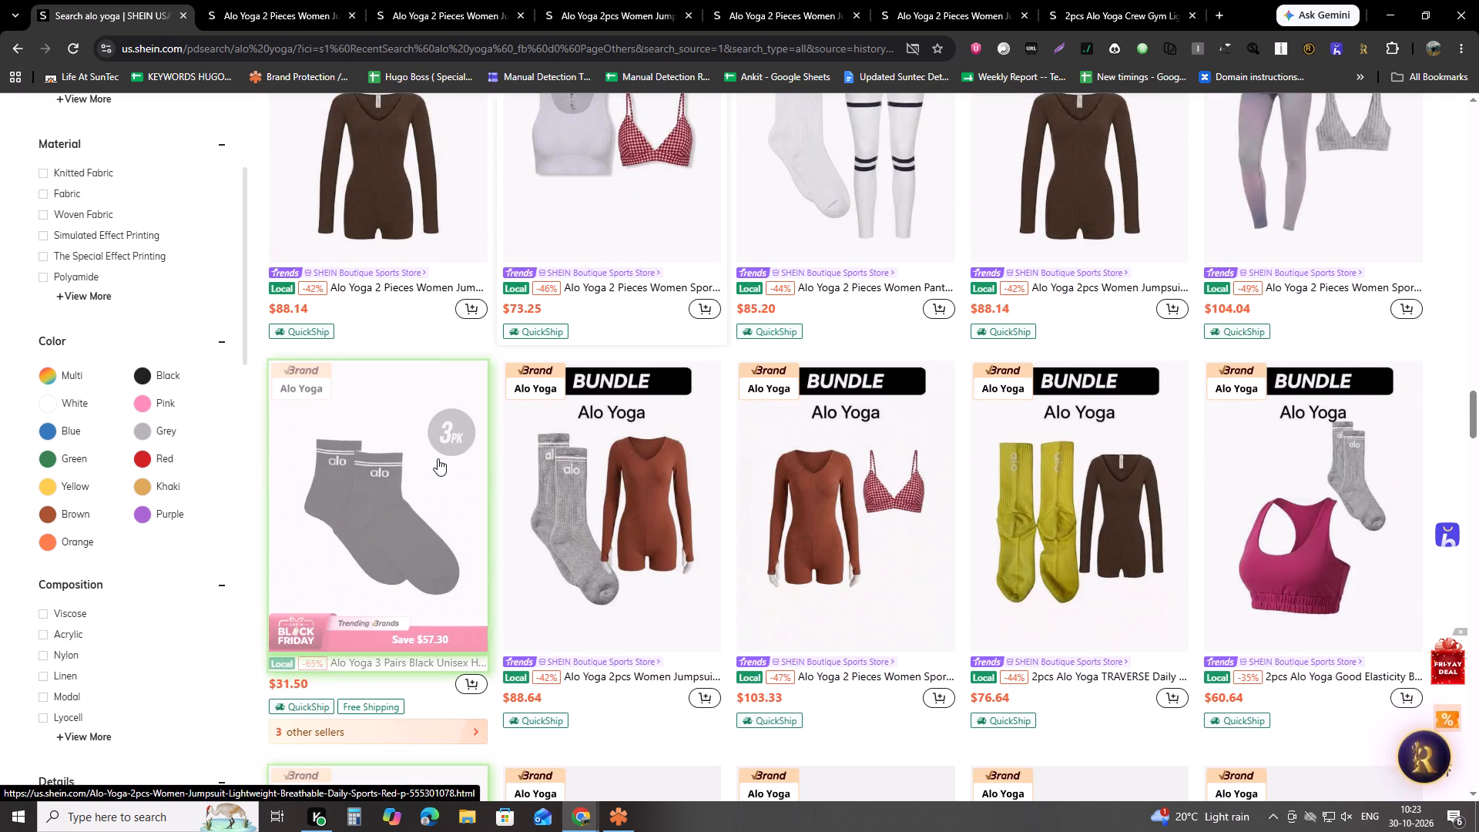
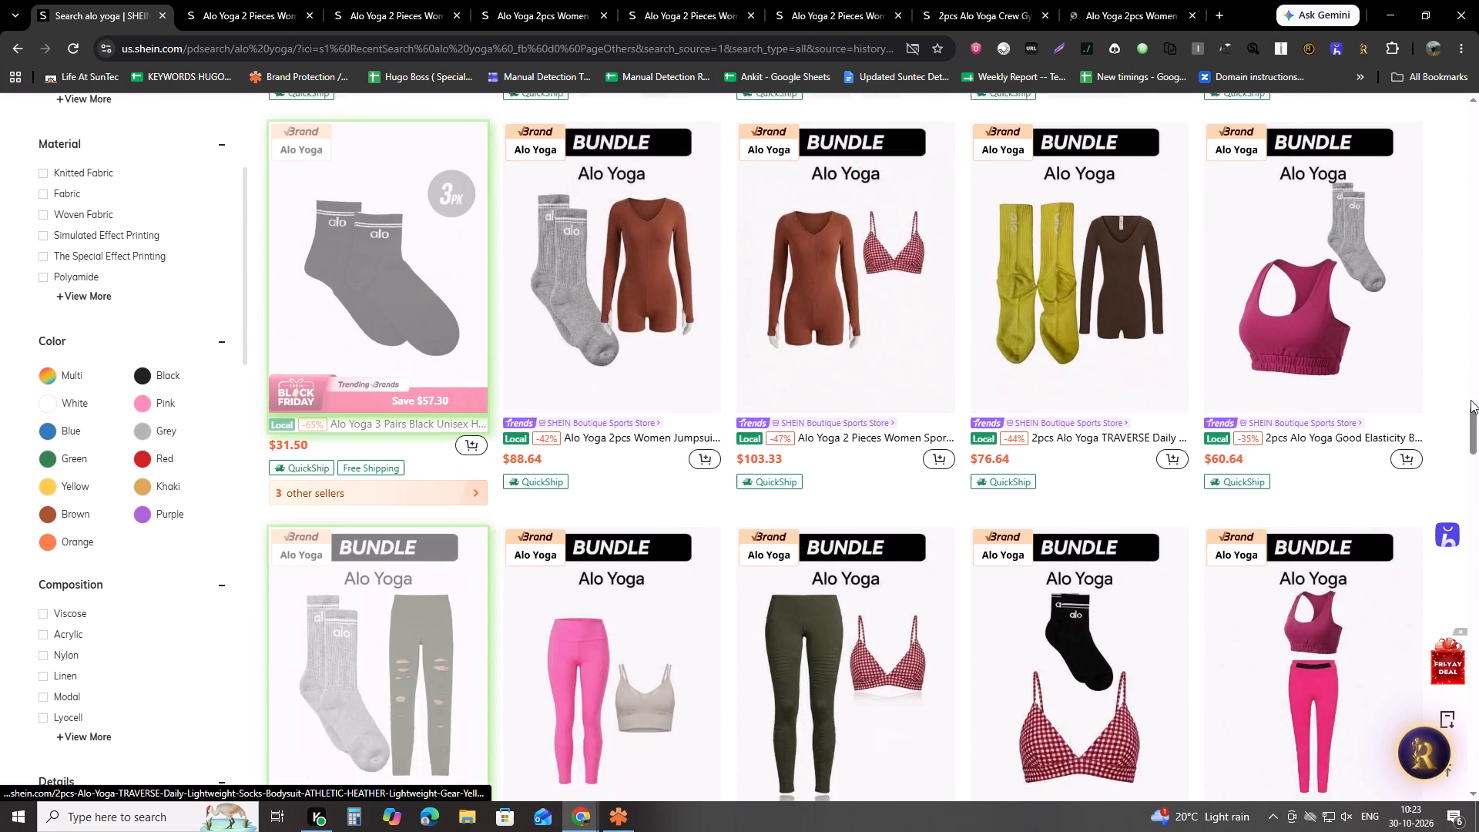
Find and open the $88.54 Alo Yoga 2pcs Women Jumpsuit bundle with black socks and a black jumpsuit.
scroll(431, 424, down, 4)
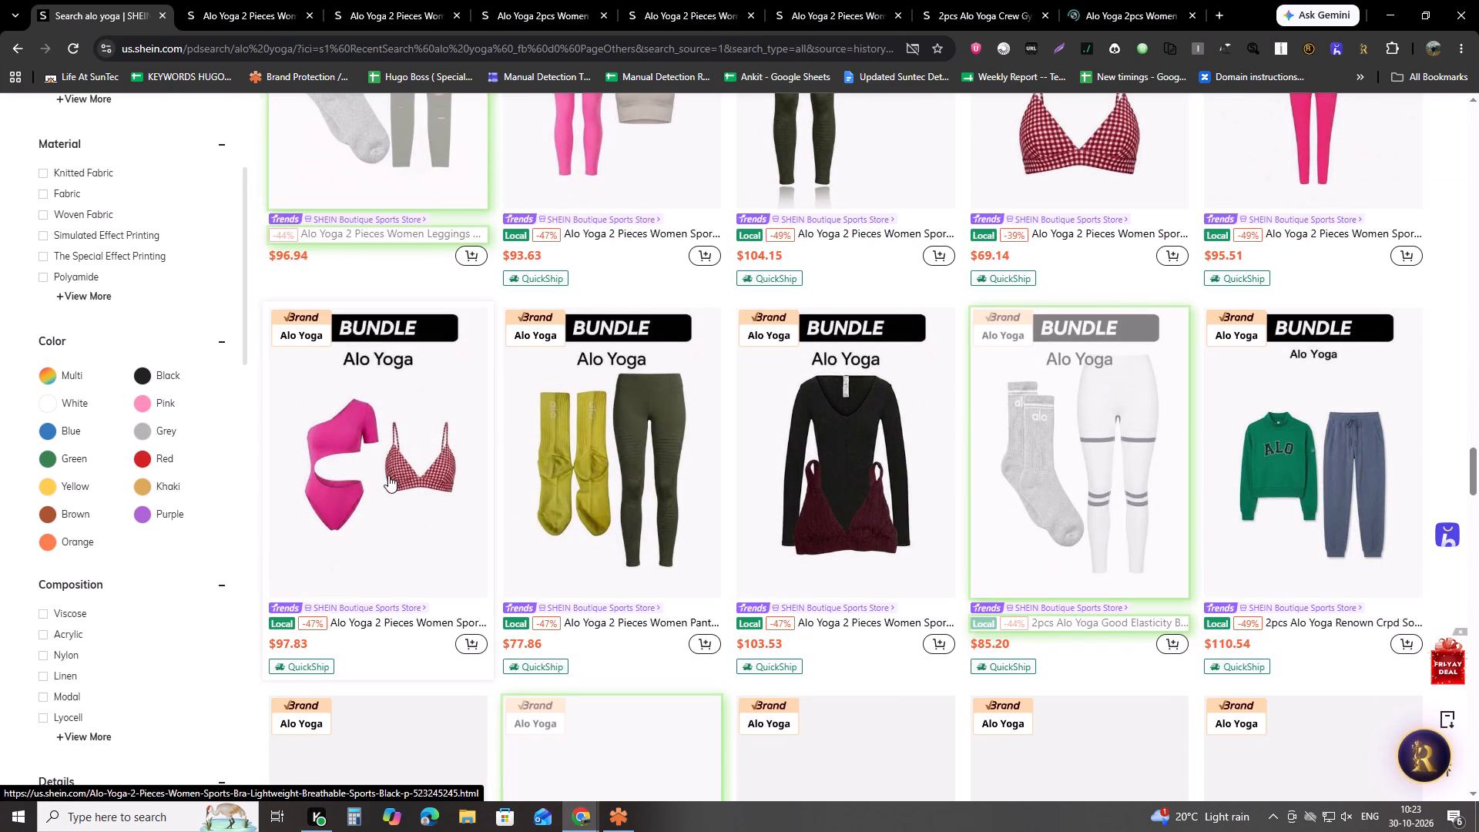
scroll(1356, 480, down, 3)
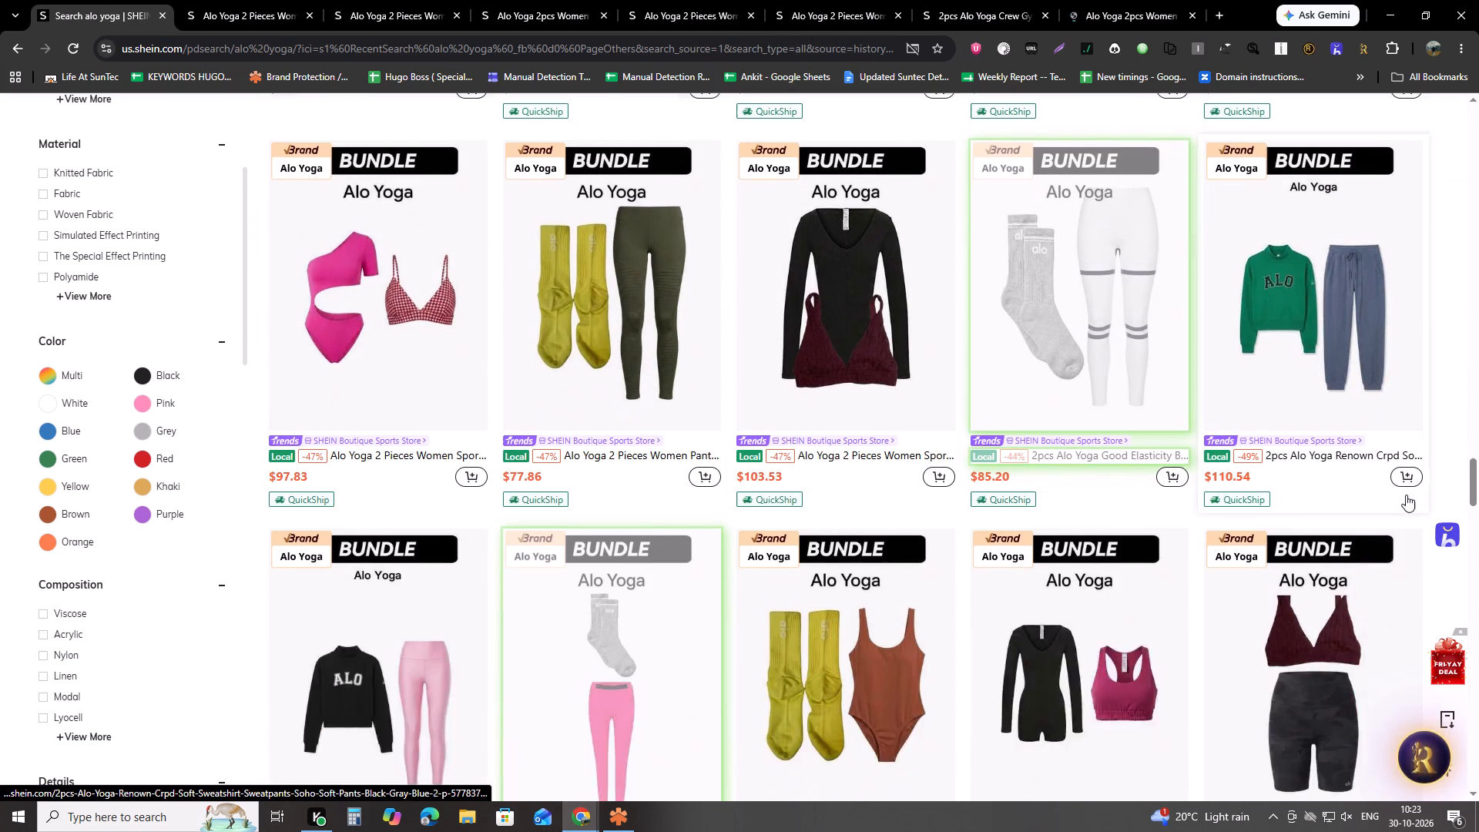
scroll(1406, 495, down, 2)
scroll(351, 475, down, 4)
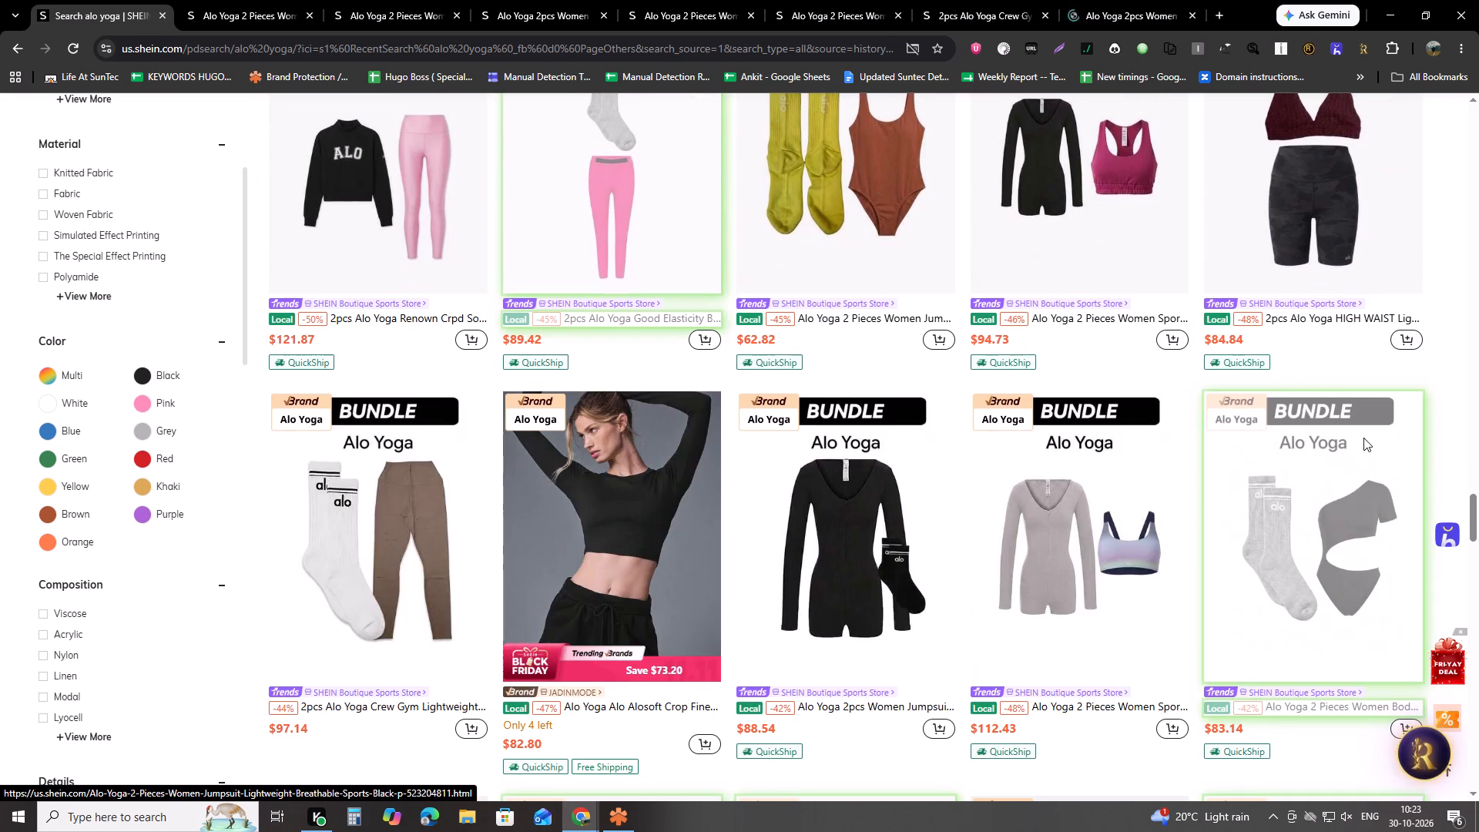
ctrl+click(875, 564)
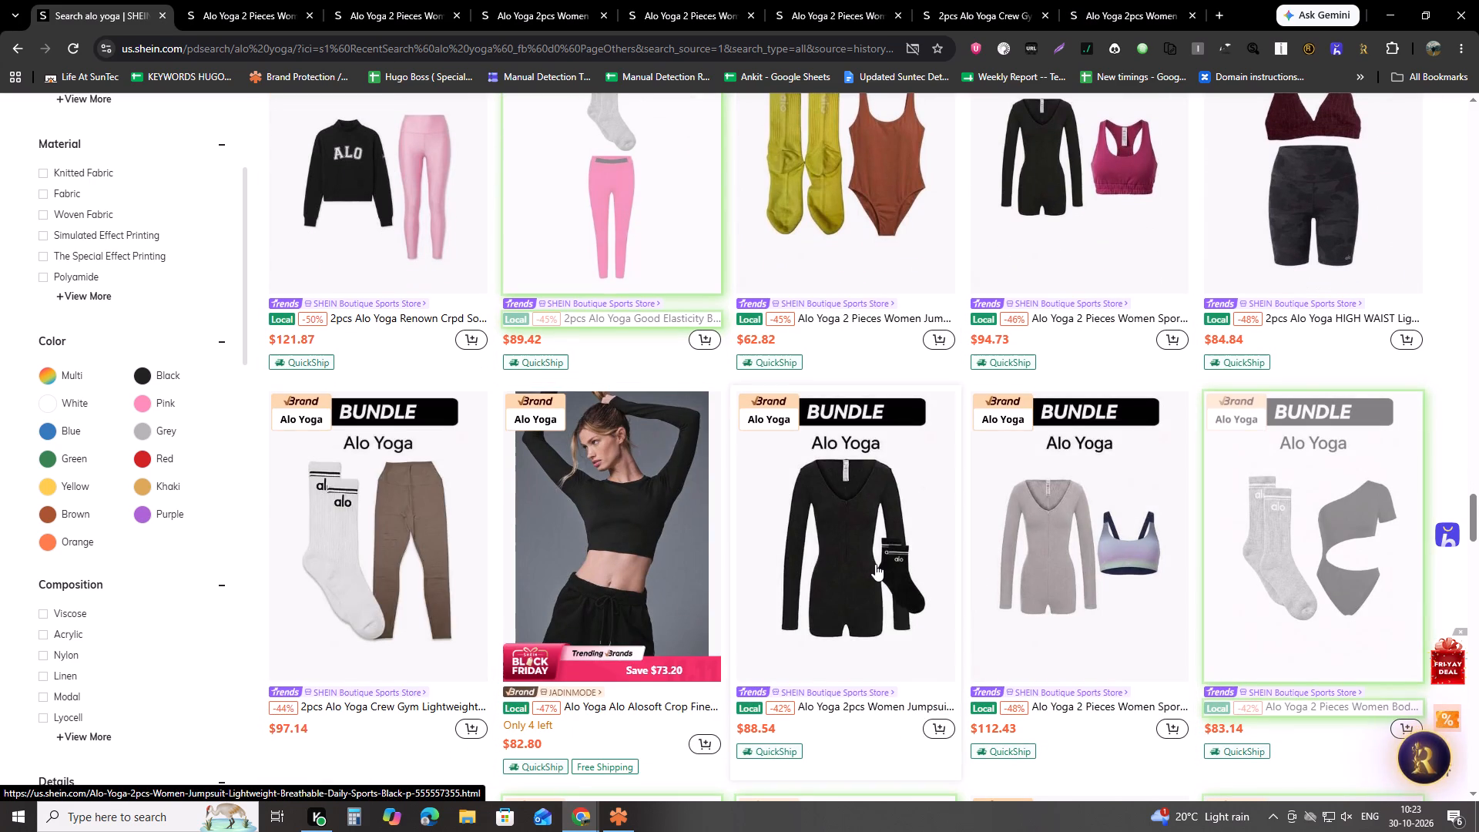
Find and open the $77.04 2pcs Alo Yoga TRAVERSE Daily bundle with a black jumpsuit and yellow-green socks.
scroll(1076, 558, down, 6)
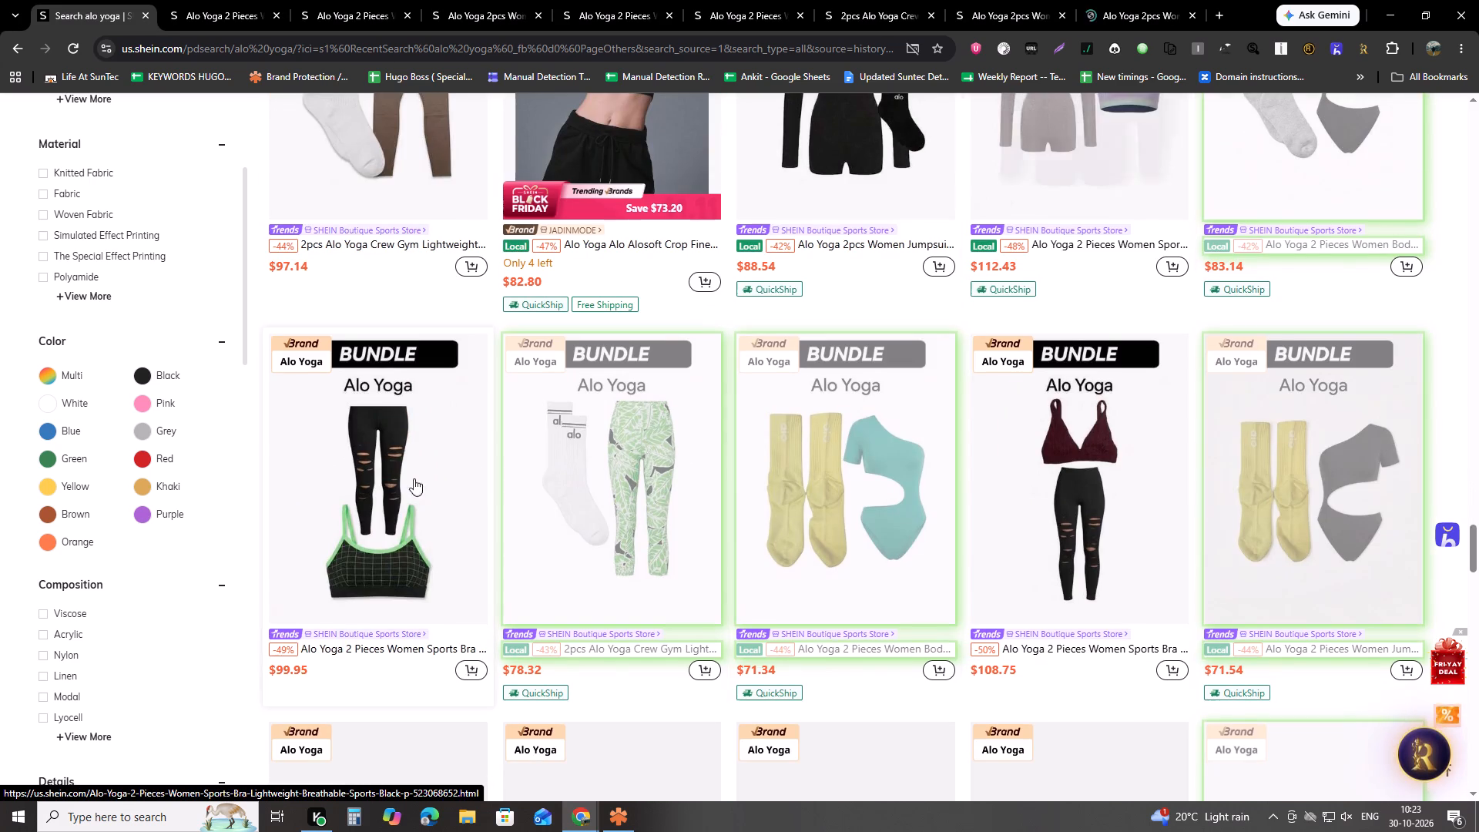
scroll(1459, 434, down, 5)
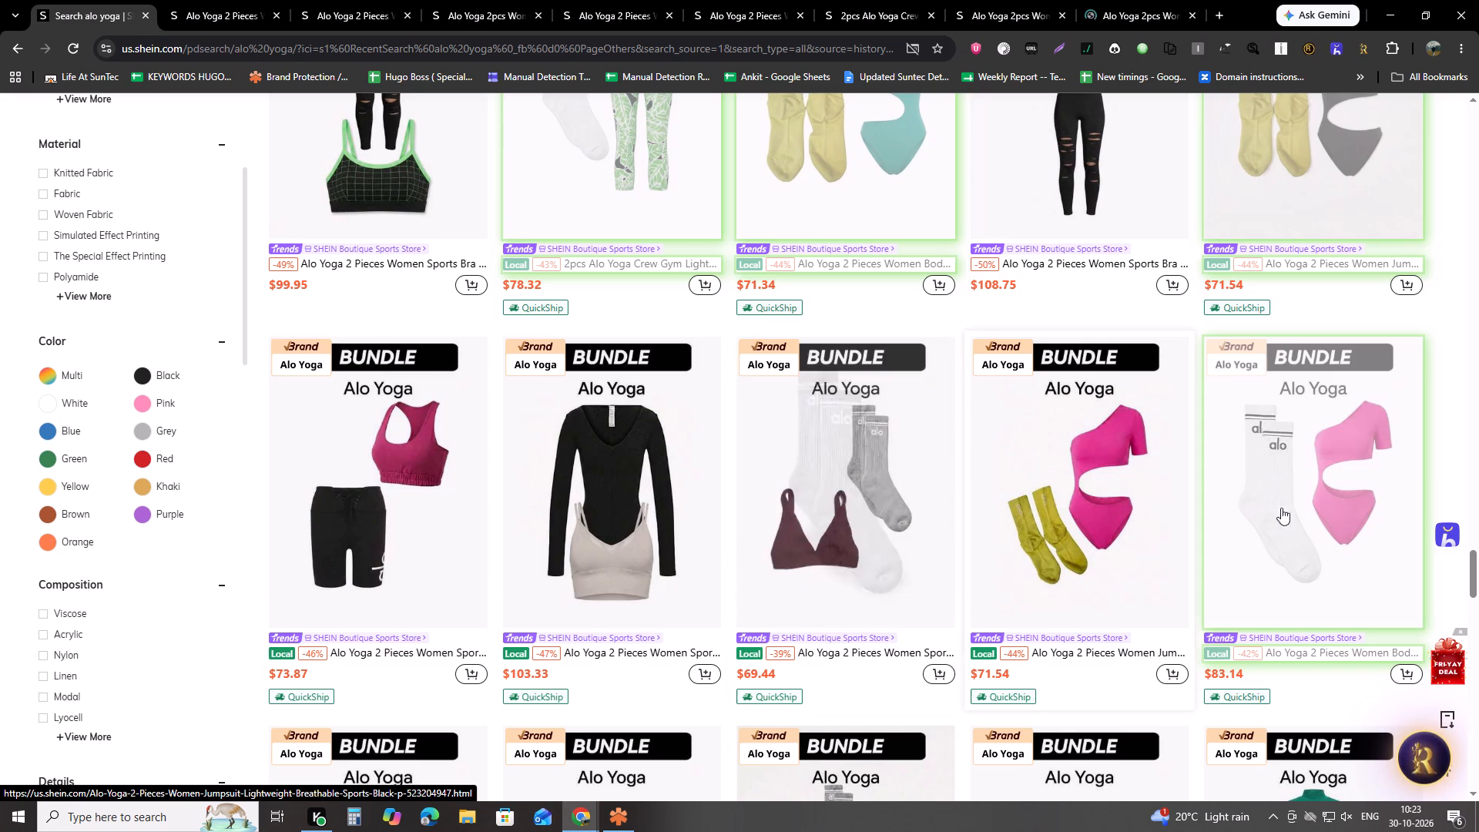
scroll(1379, 507, down, 5)
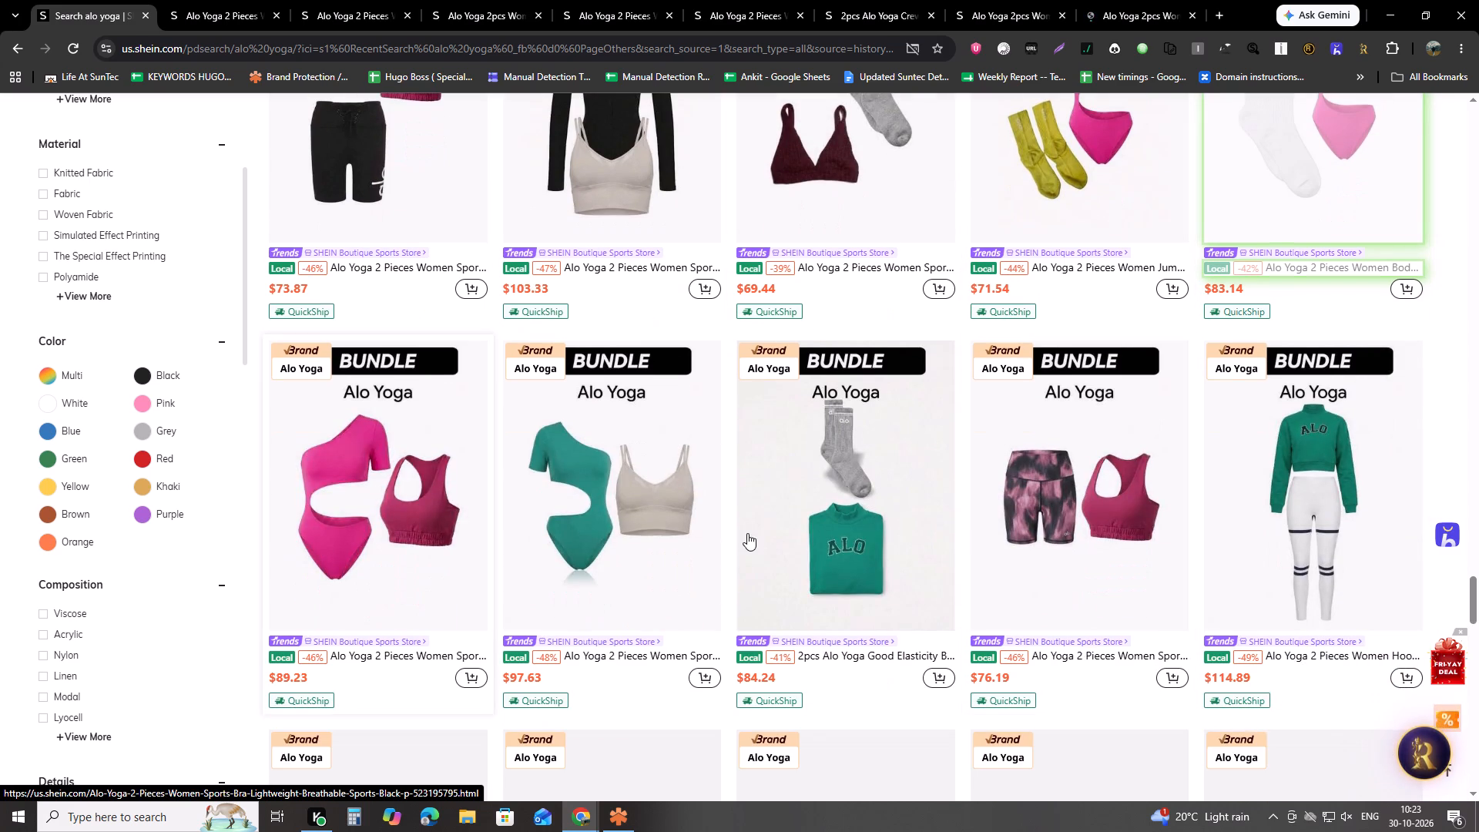
scroll(1337, 512, down, 4)
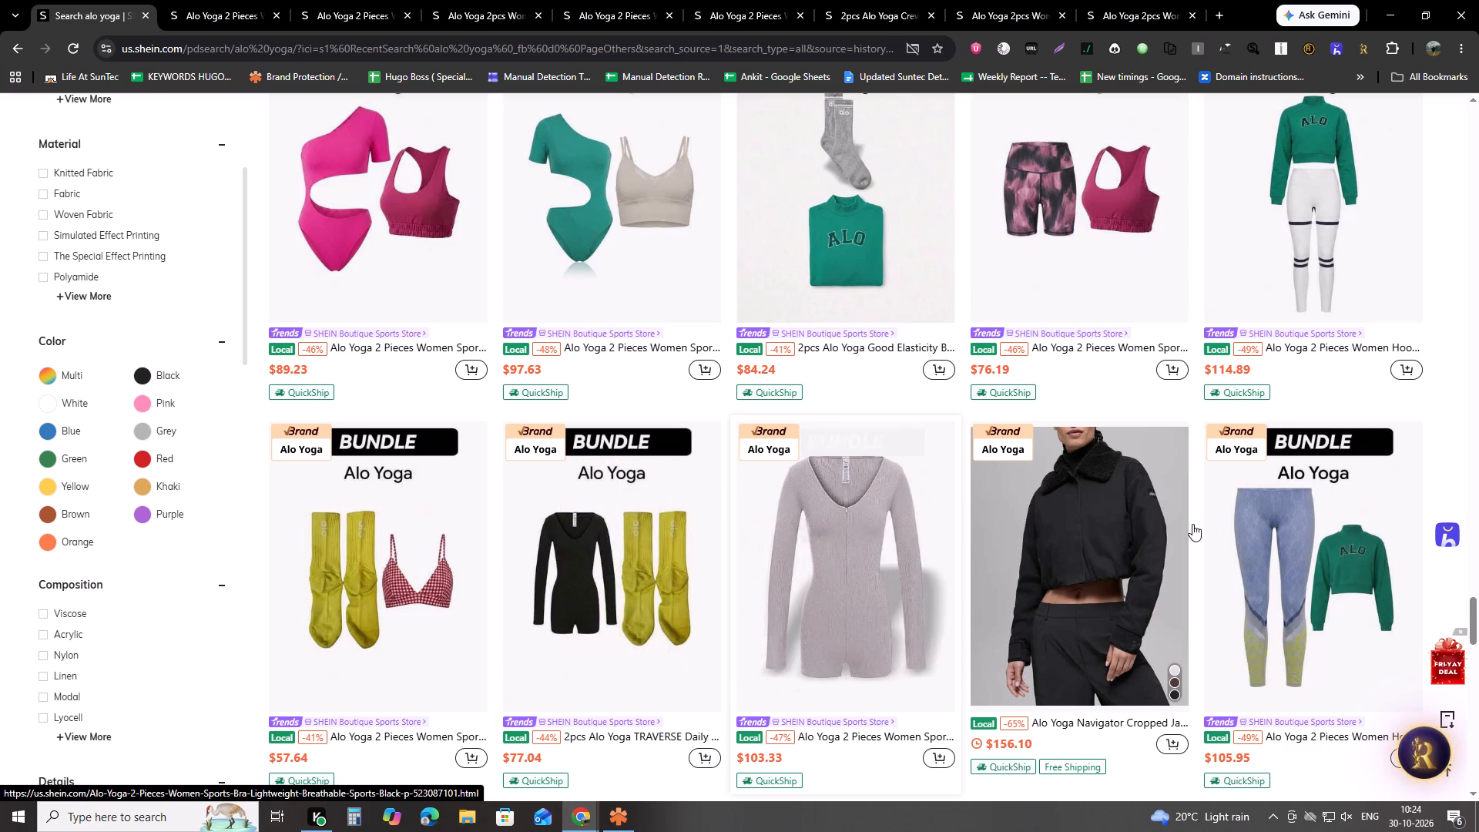
ctrl+click(571, 596)
Check the rest of results page 2 for sock and jumpsuit bundles and go to page 3.
scroll(1077, 570, down, 3)
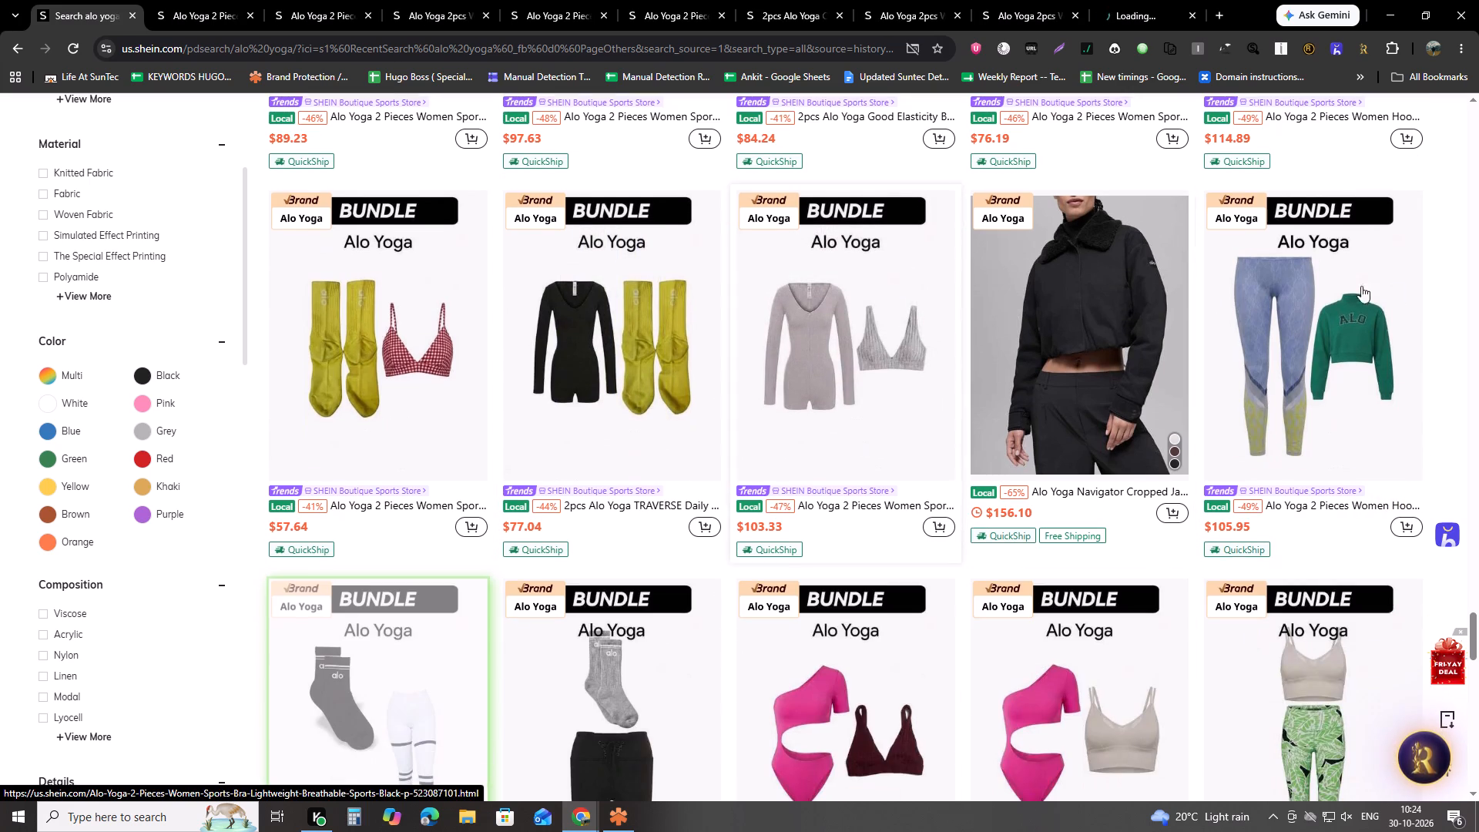
scroll(1396, 286, down, 4)
scroll(1224, 402, down, 2)
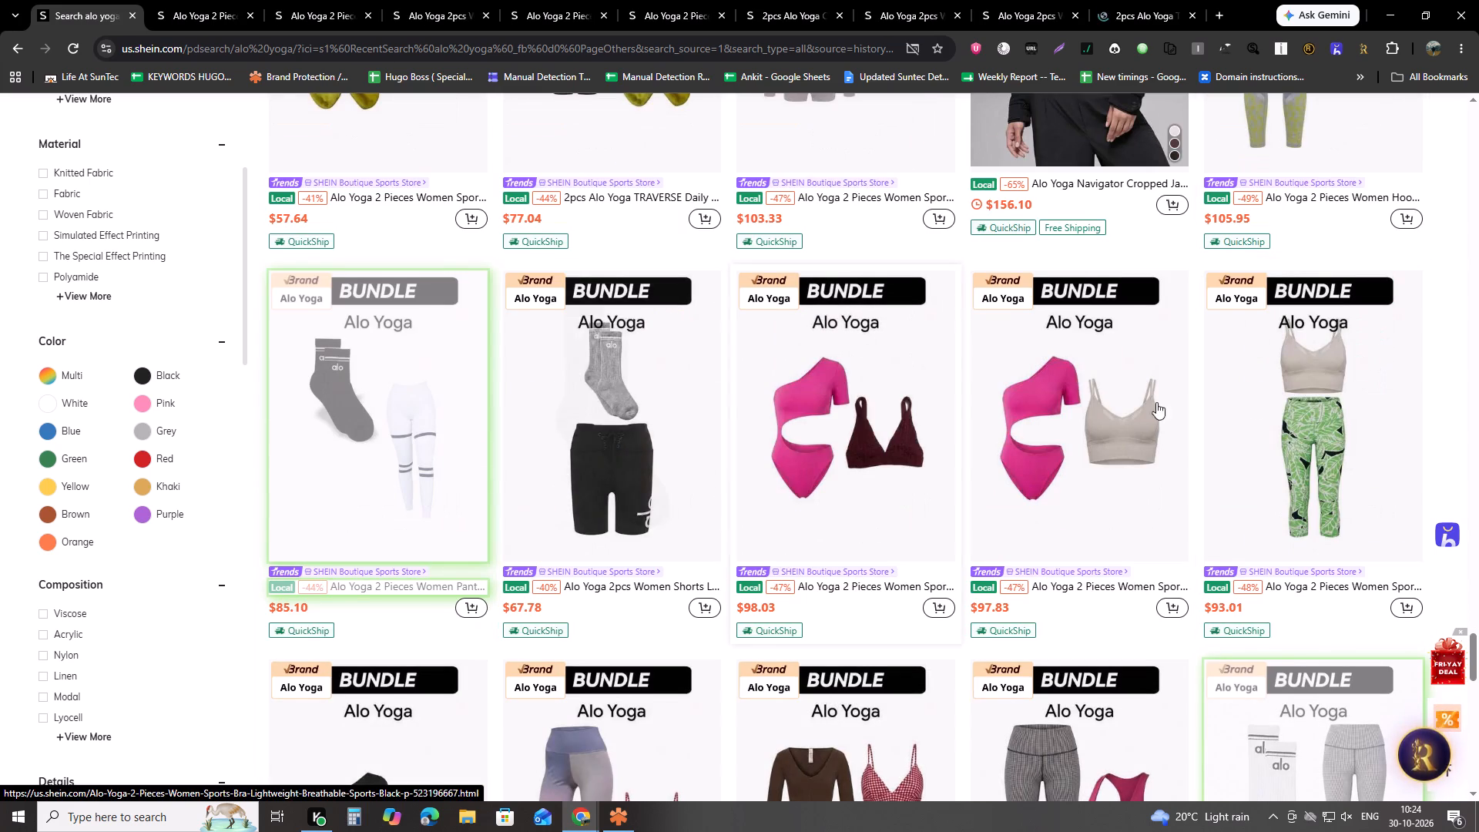
scroll(1156, 402, down, 3)
scroll(425, 442, down, 4)
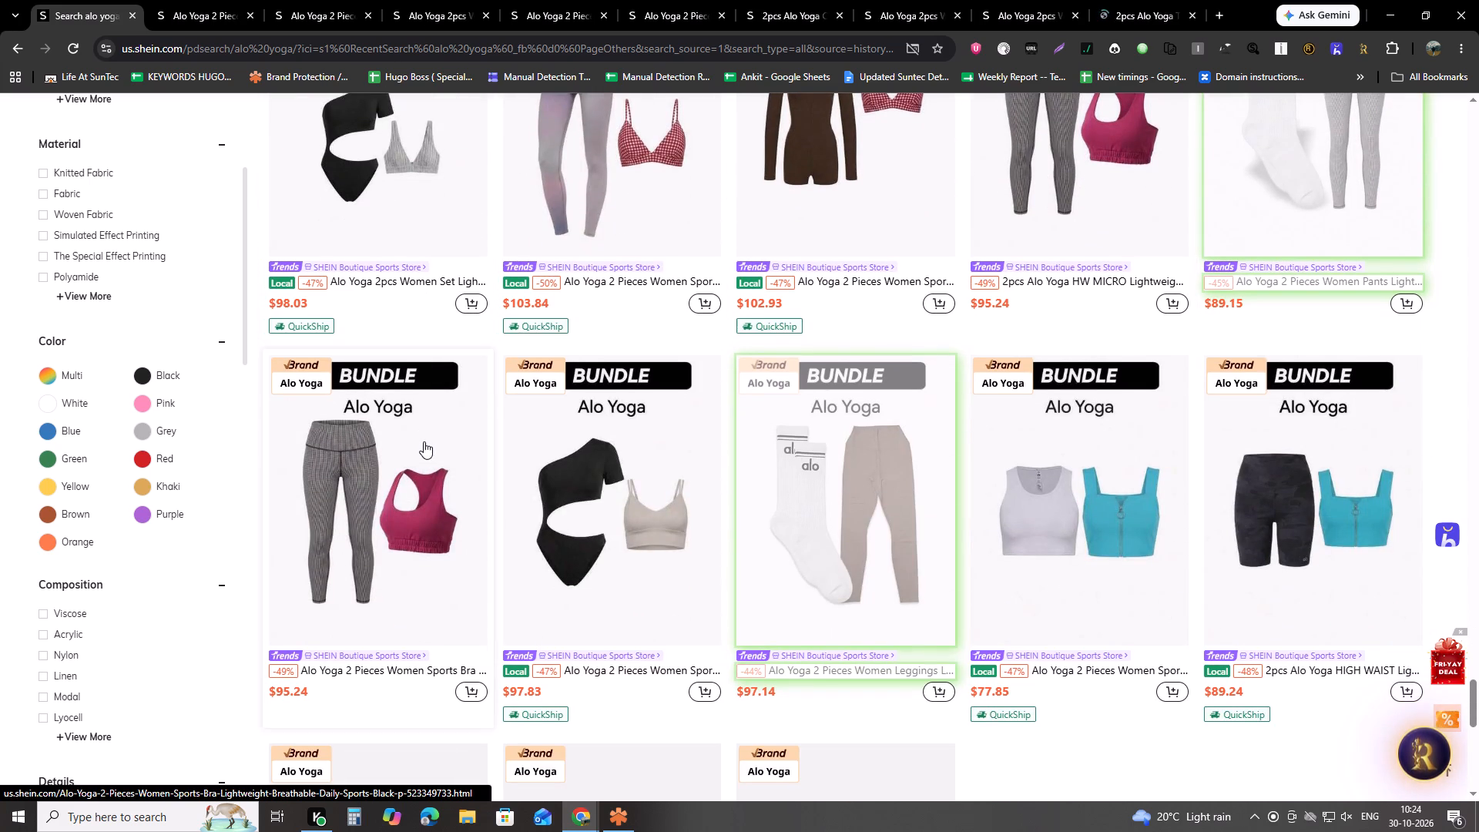
scroll(1330, 421, down, 5)
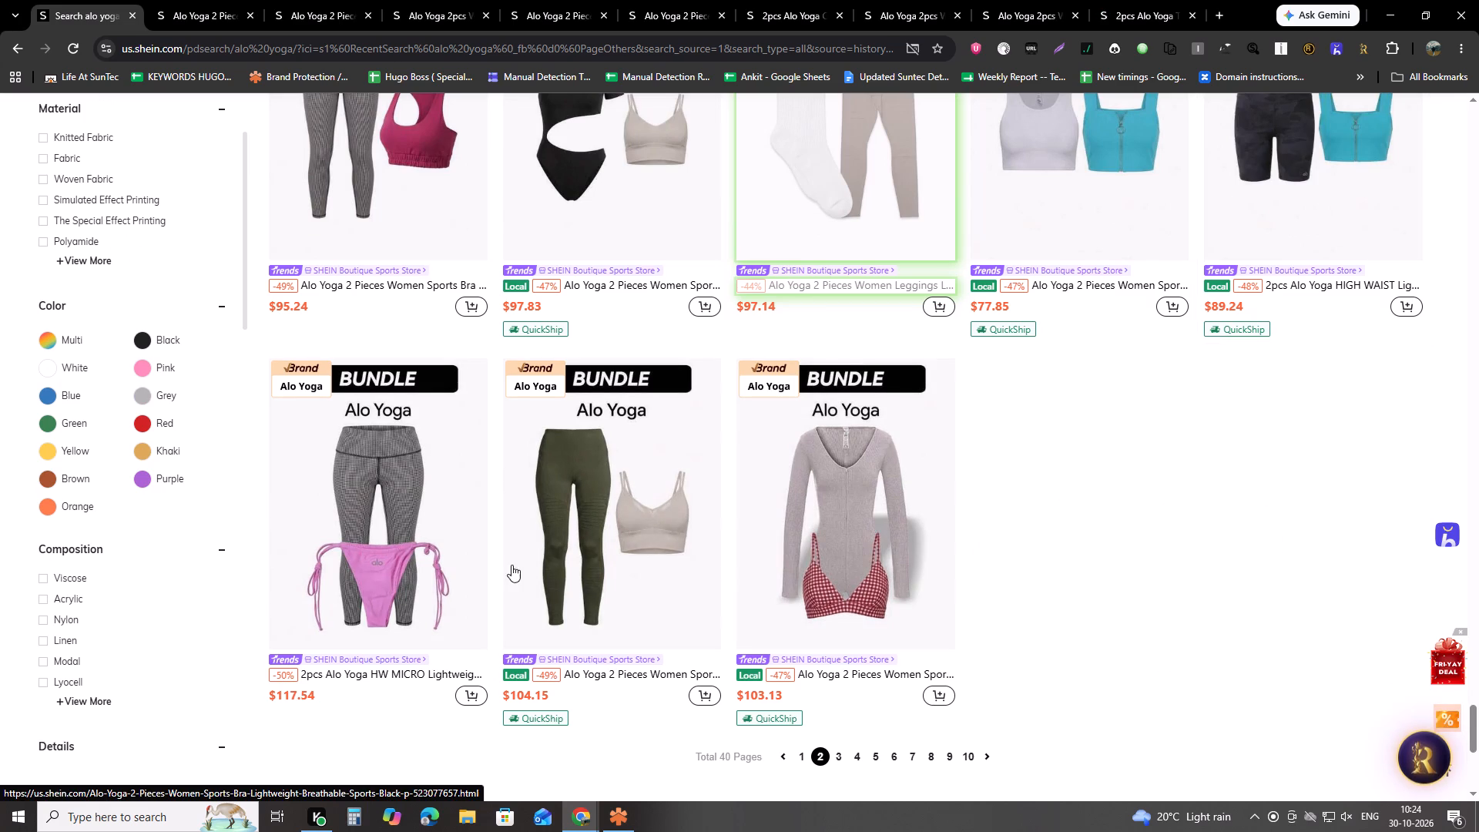
click(840, 758)
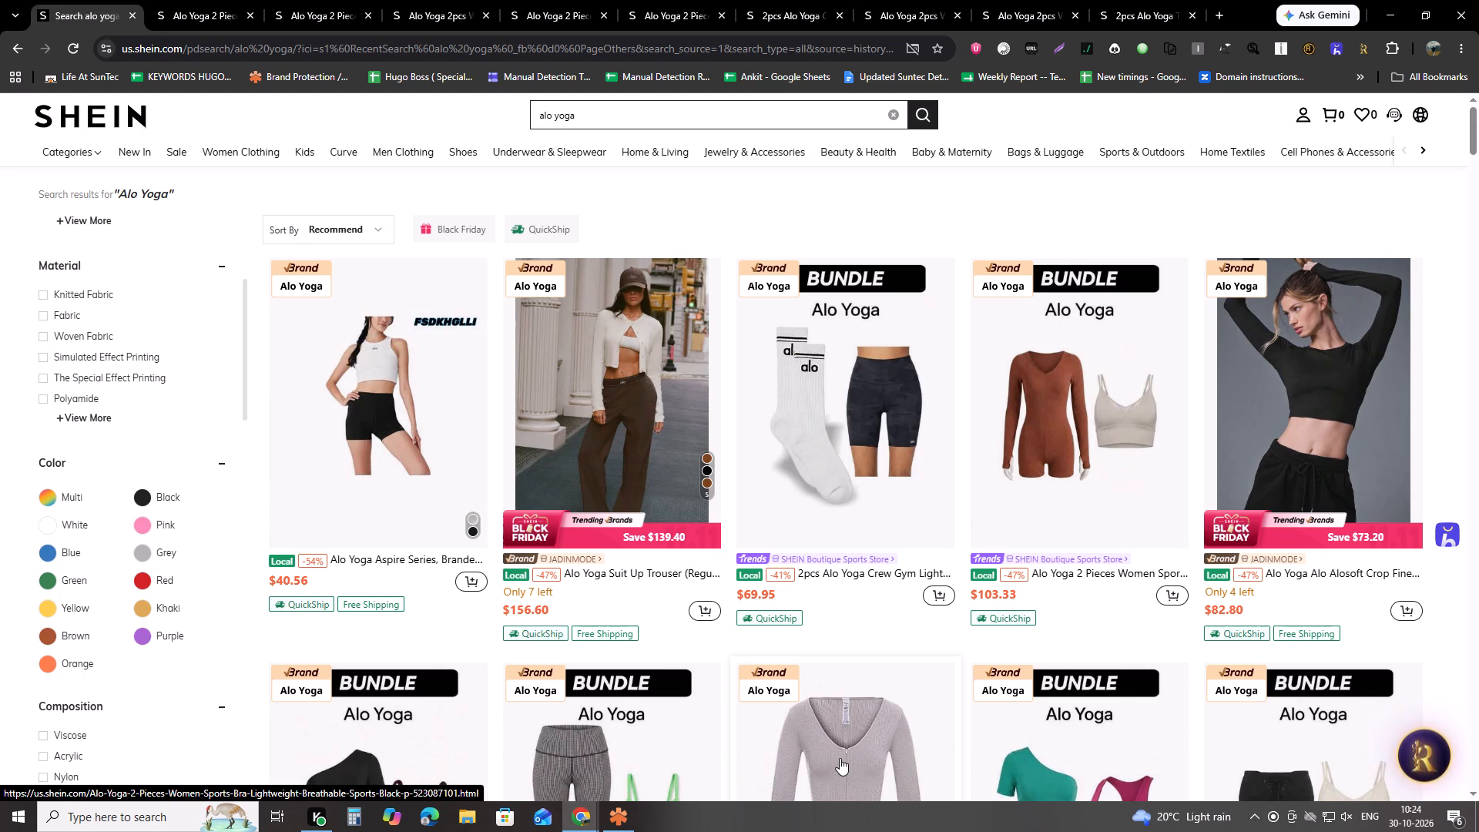
Examine the alo yoga results on page 3 for further bundles pairing socks with a jumpsuit.
scroll(874, 332, down, 4)
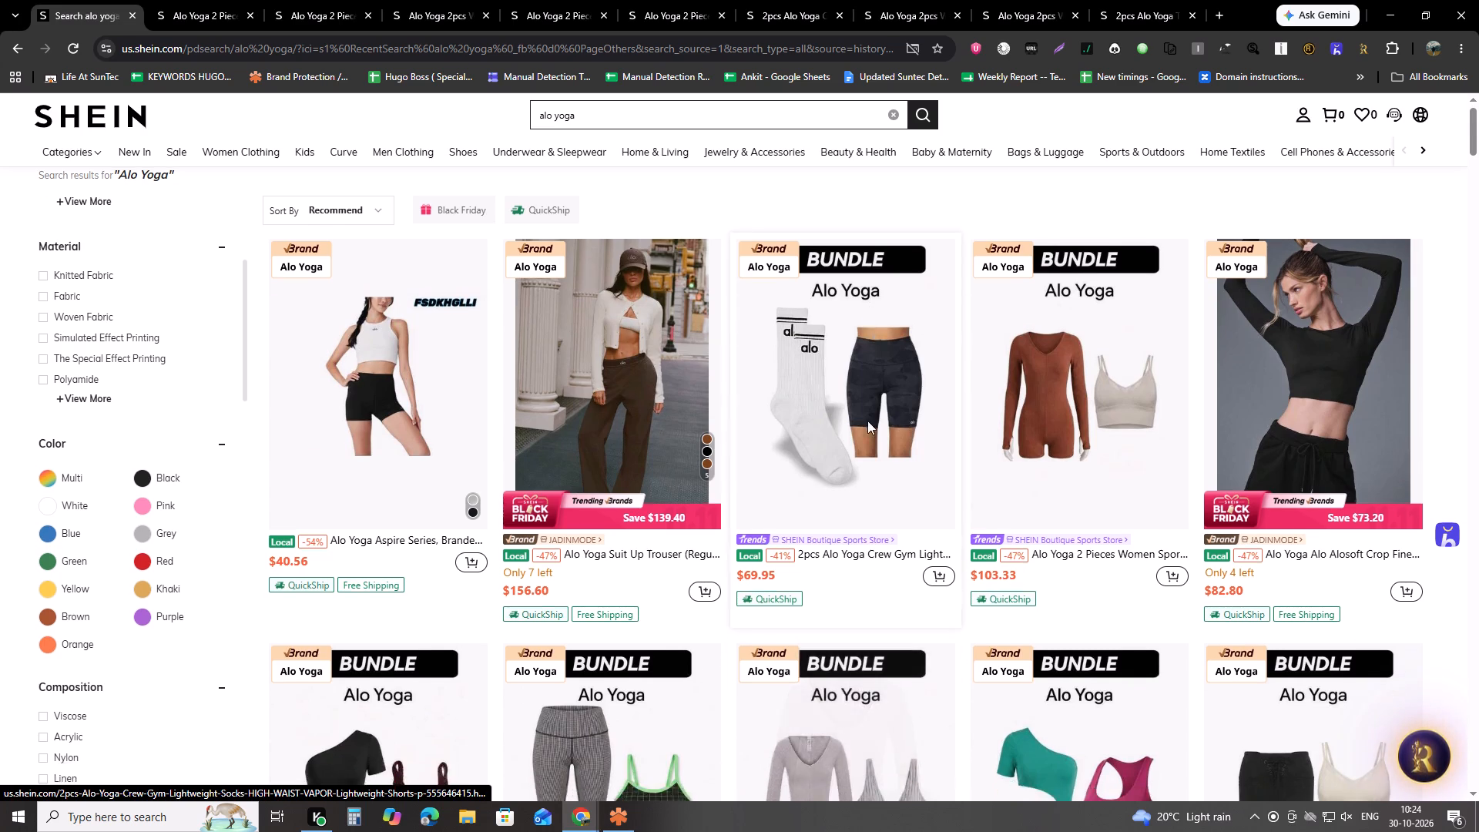
scroll(648, 625, down, 4)
scroll(482, 507, down, 3)
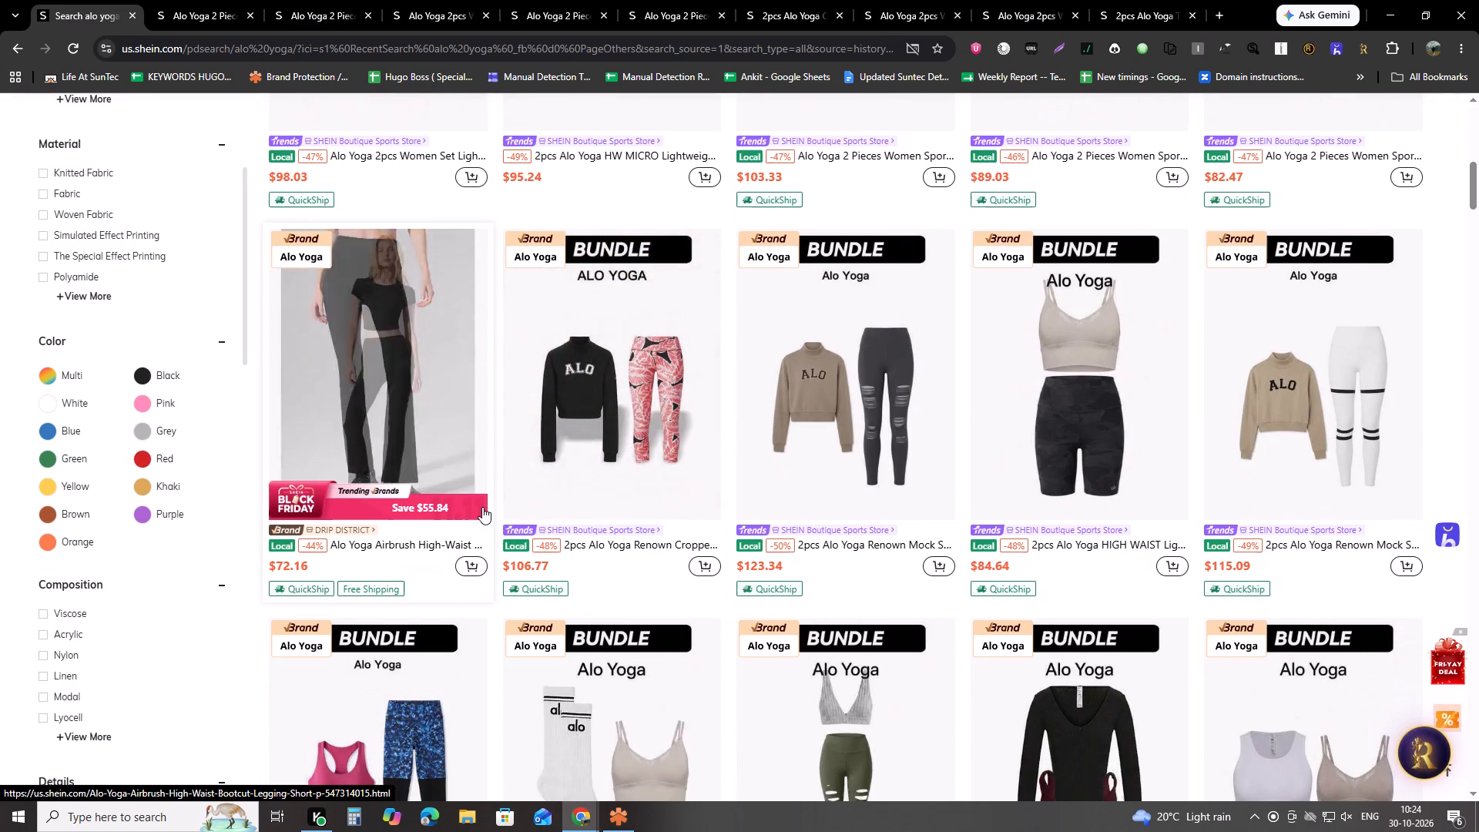
scroll(482, 507, down, 2)
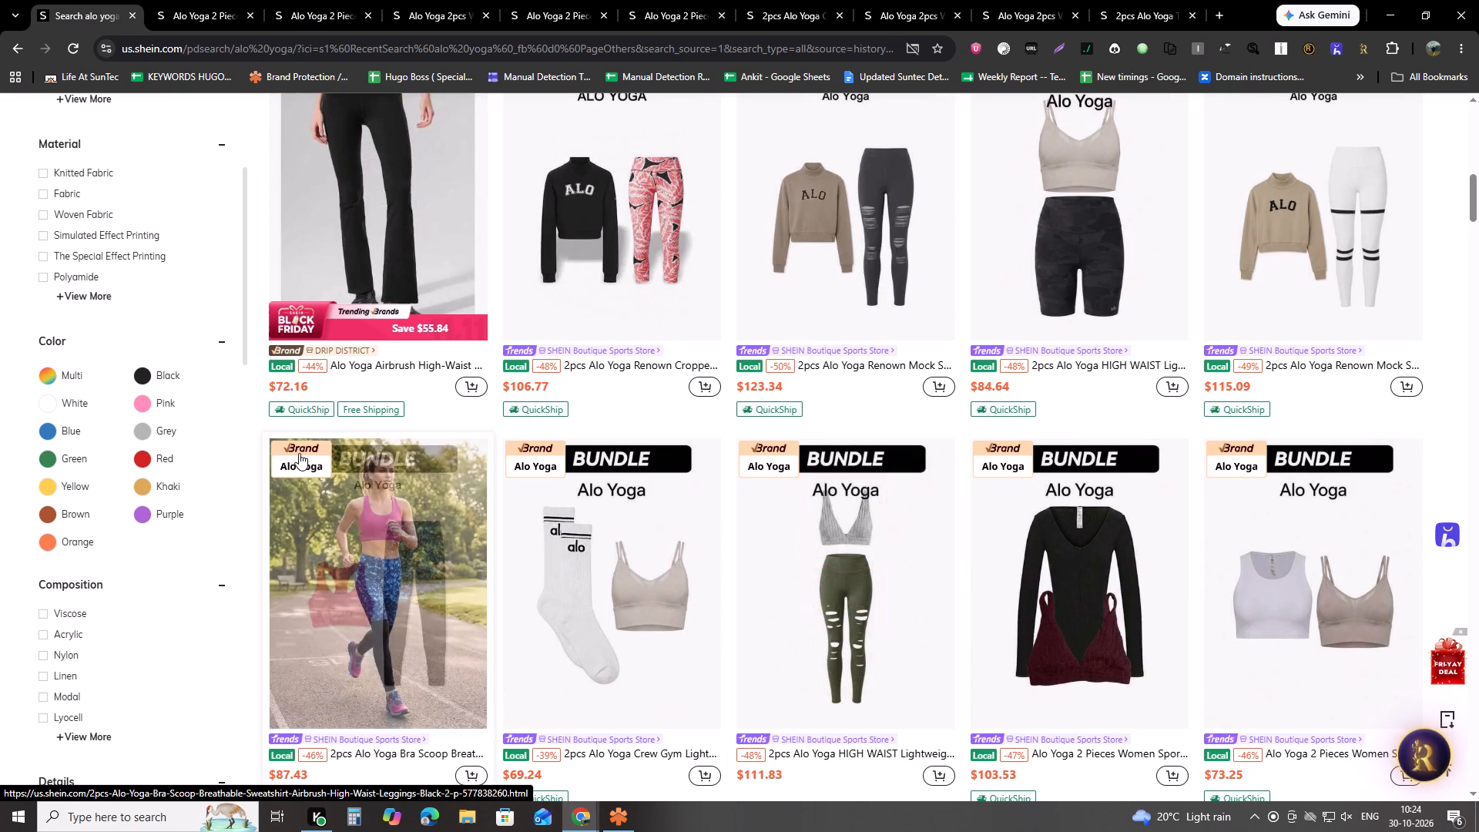
scroll(669, 290, up, 3)
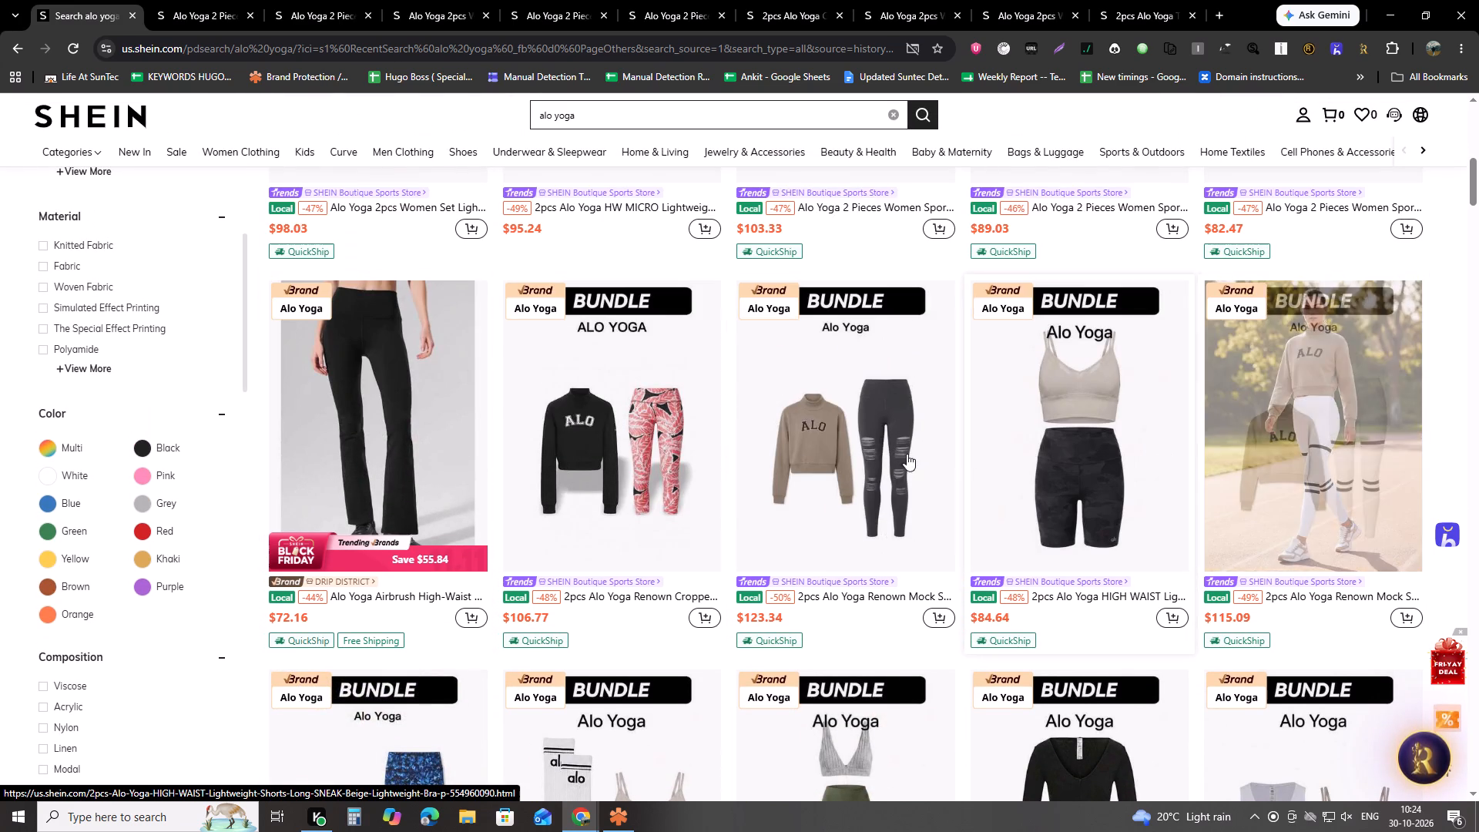
scroll(448, 452, down, 5)
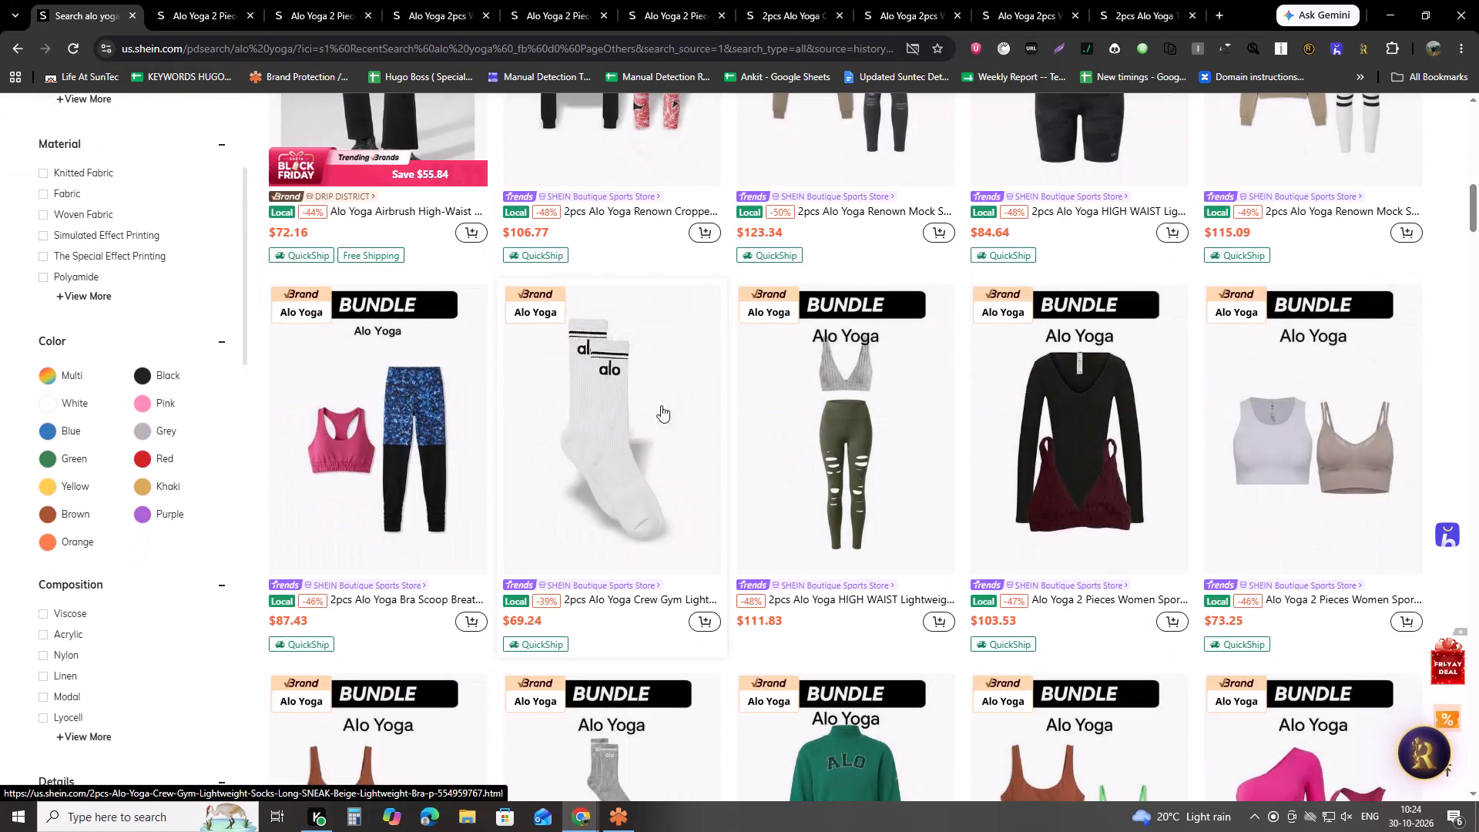
scroll(1478, 431, down, 4)
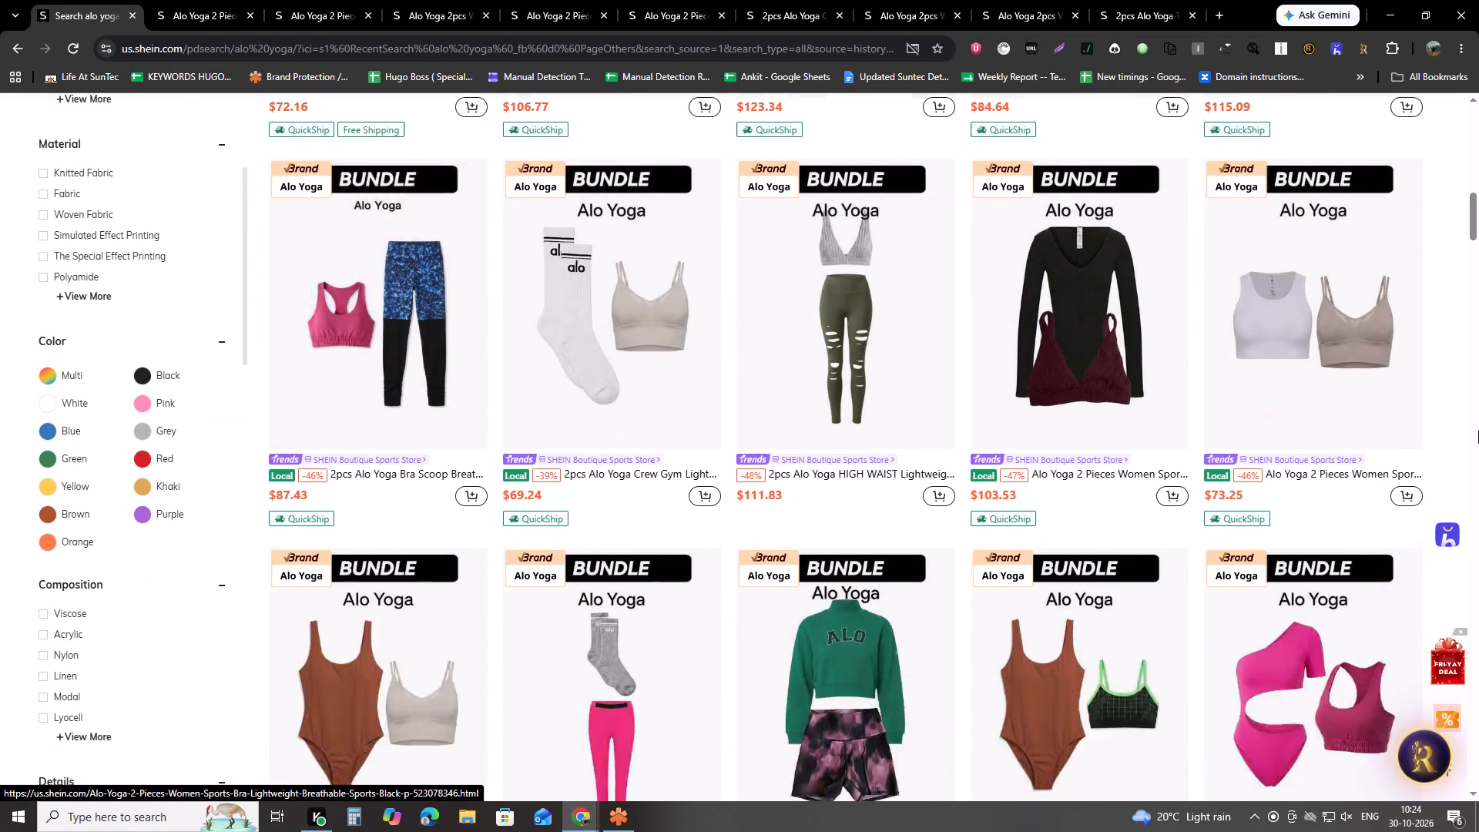
scroll(1478, 431, down, 2)
scroll(545, 394, down, 6)
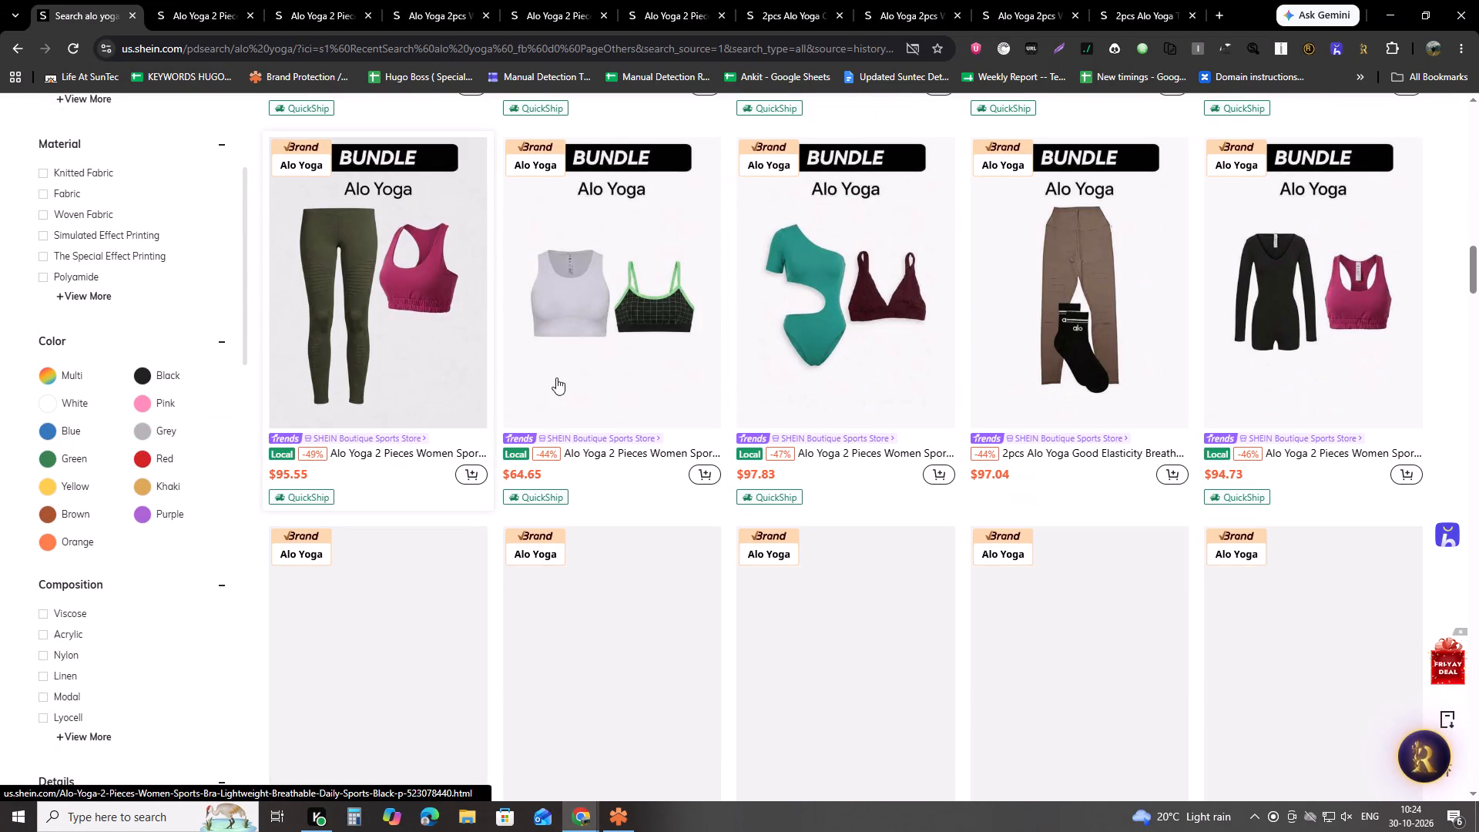
scroll(1329, 337, down, 5)
scroll(1295, 348, up, 5)
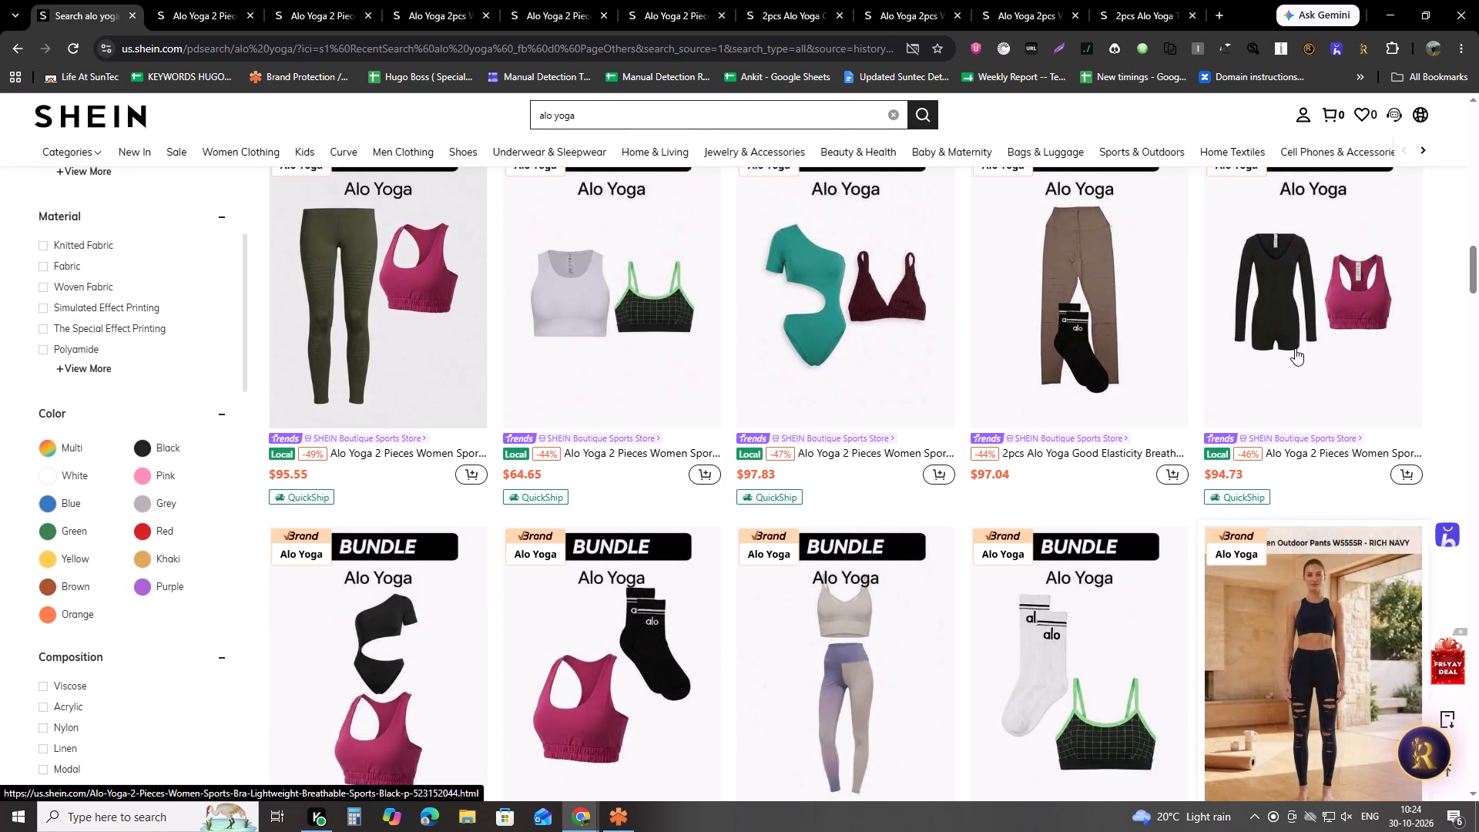
scroll(1293, 370, down, 4)
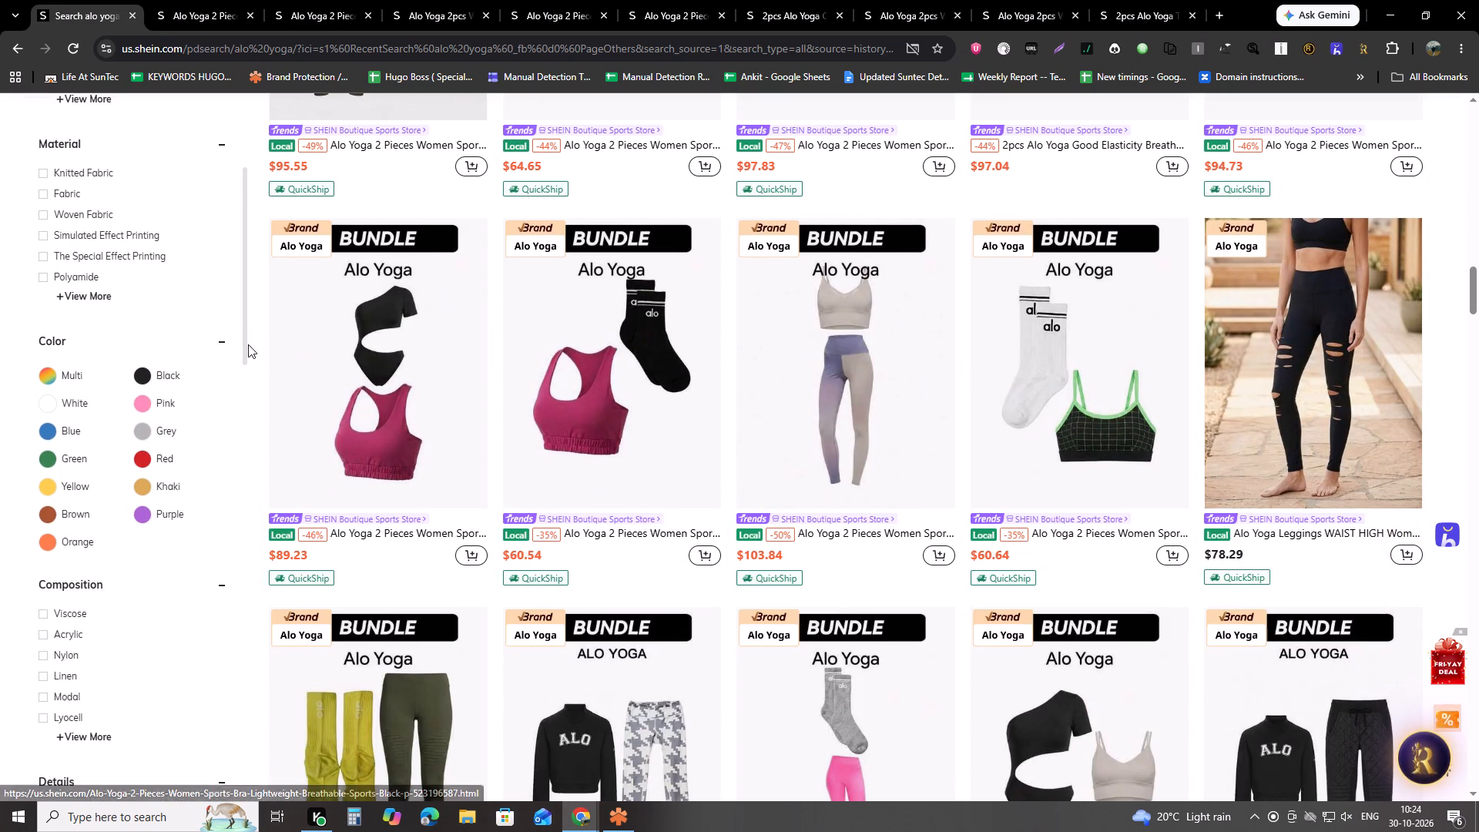
scroll(448, 394, down, 5)
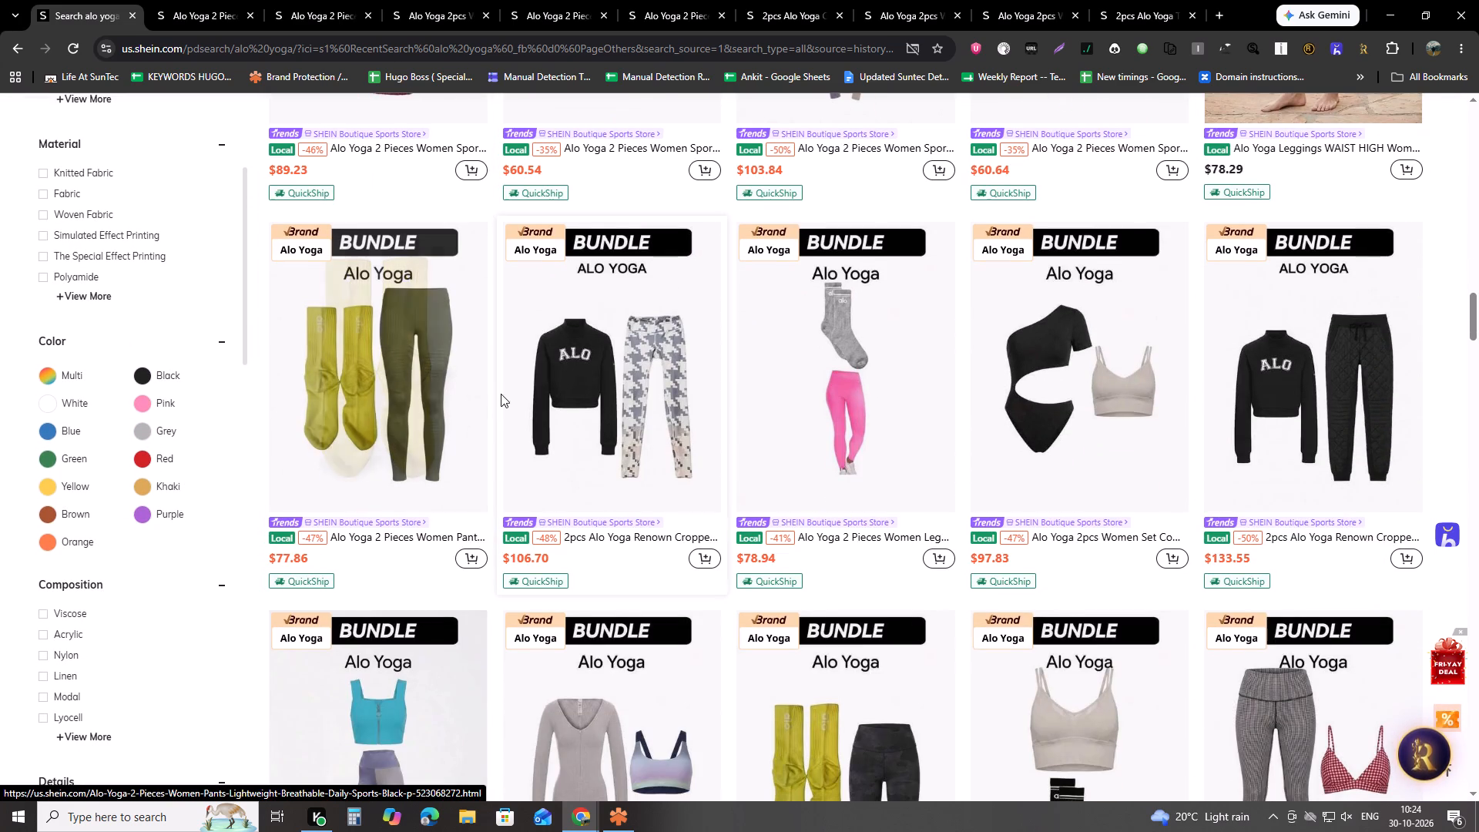
scroll(1404, 382, down, 4)
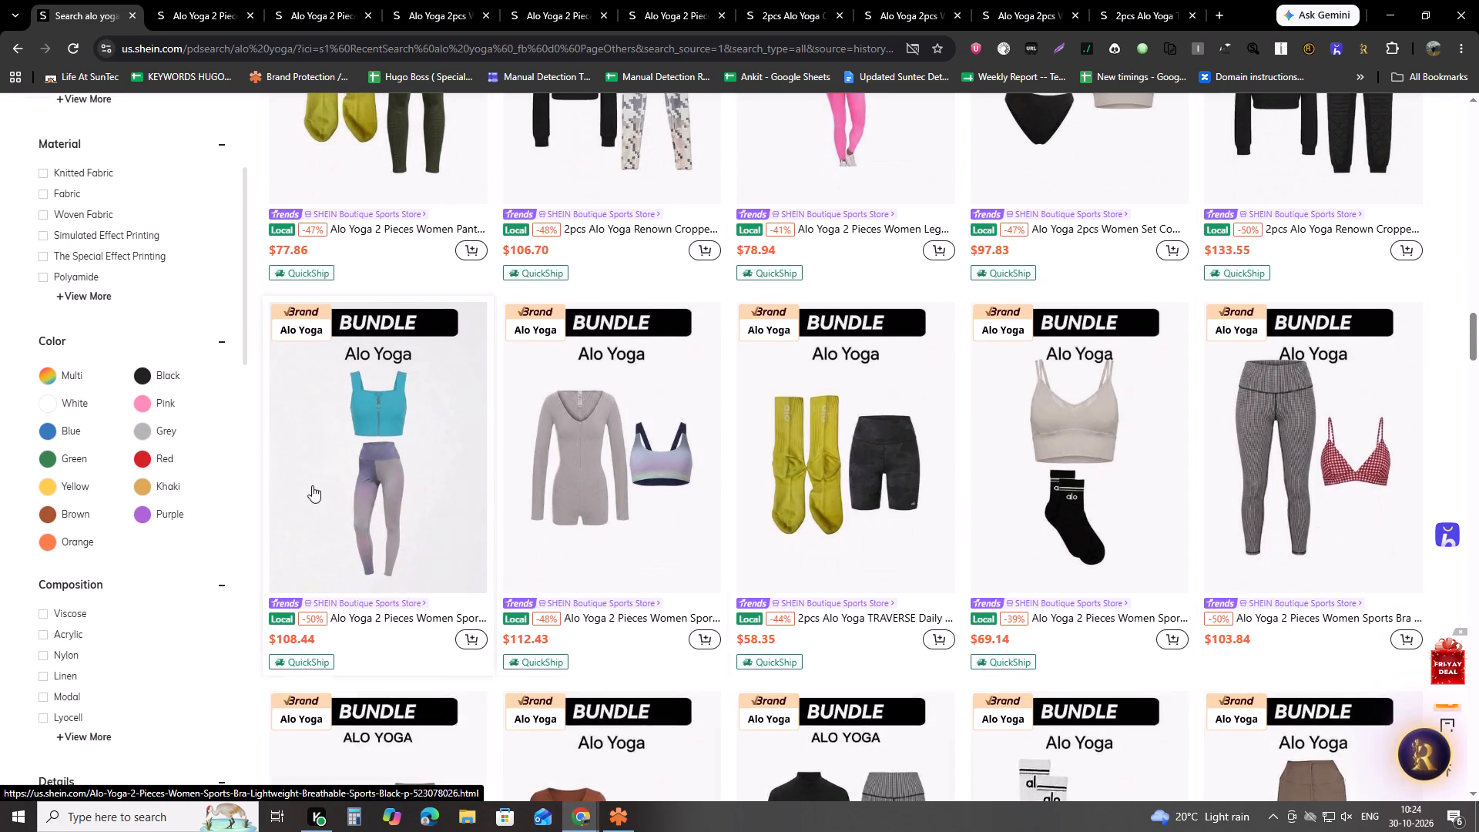
scroll(308, 485, down, 5)
scroll(1355, 465, down, 5)
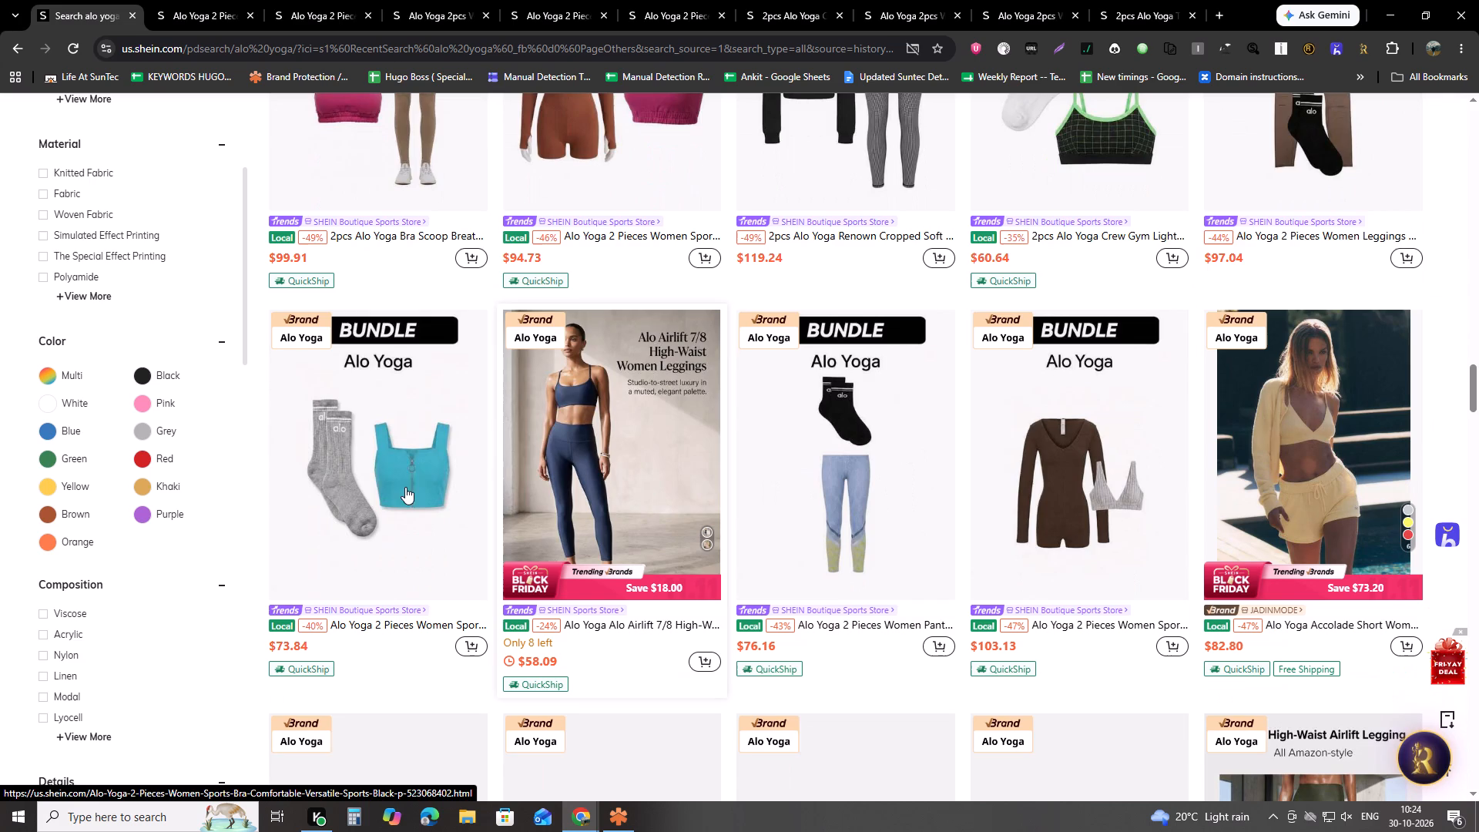
scroll(301, 487, down, 5)
scroll(1324, 480, down, 5)
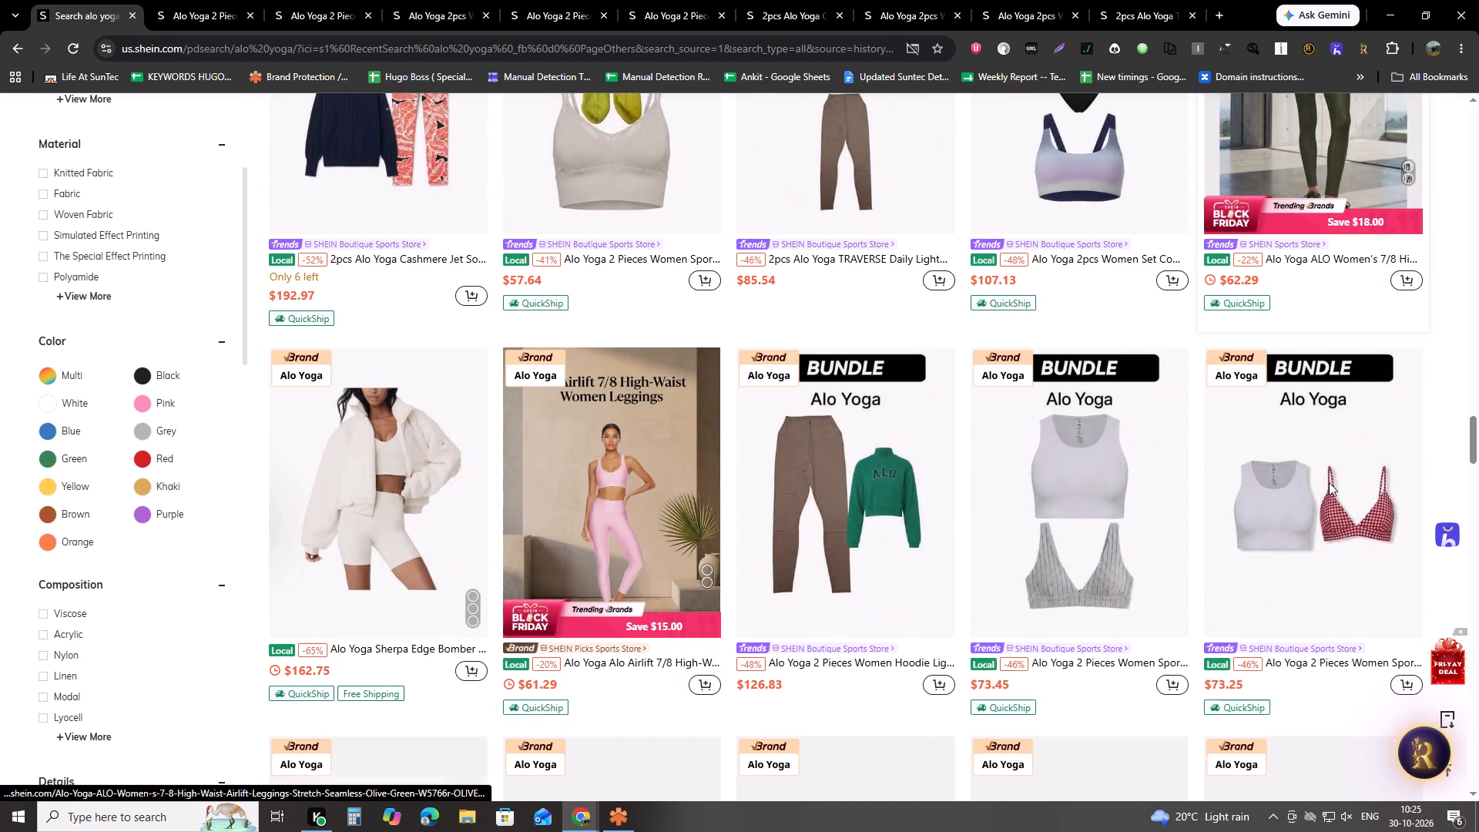
scroll(494, 522, down, 4)
scroll(369, 521, down, 5)
scroll(756, 431, down, 5)
scroll(428, 432, down, 5)
Review each opened bundle listing in turn and return to the alo yoga search results.
key(ctrl+Tab)
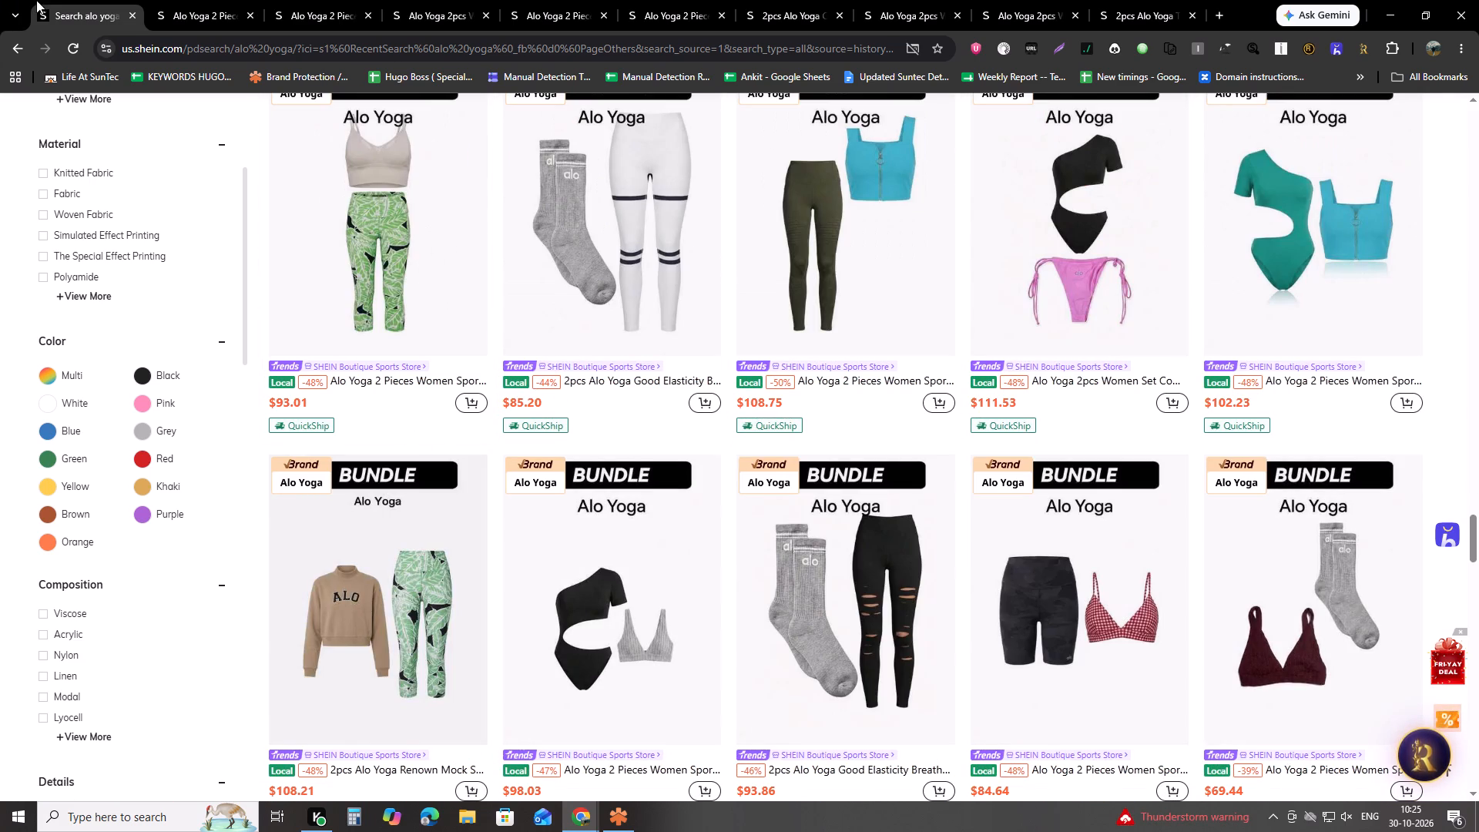
key(ctrl+Tab)
key(ctrl+Tab)
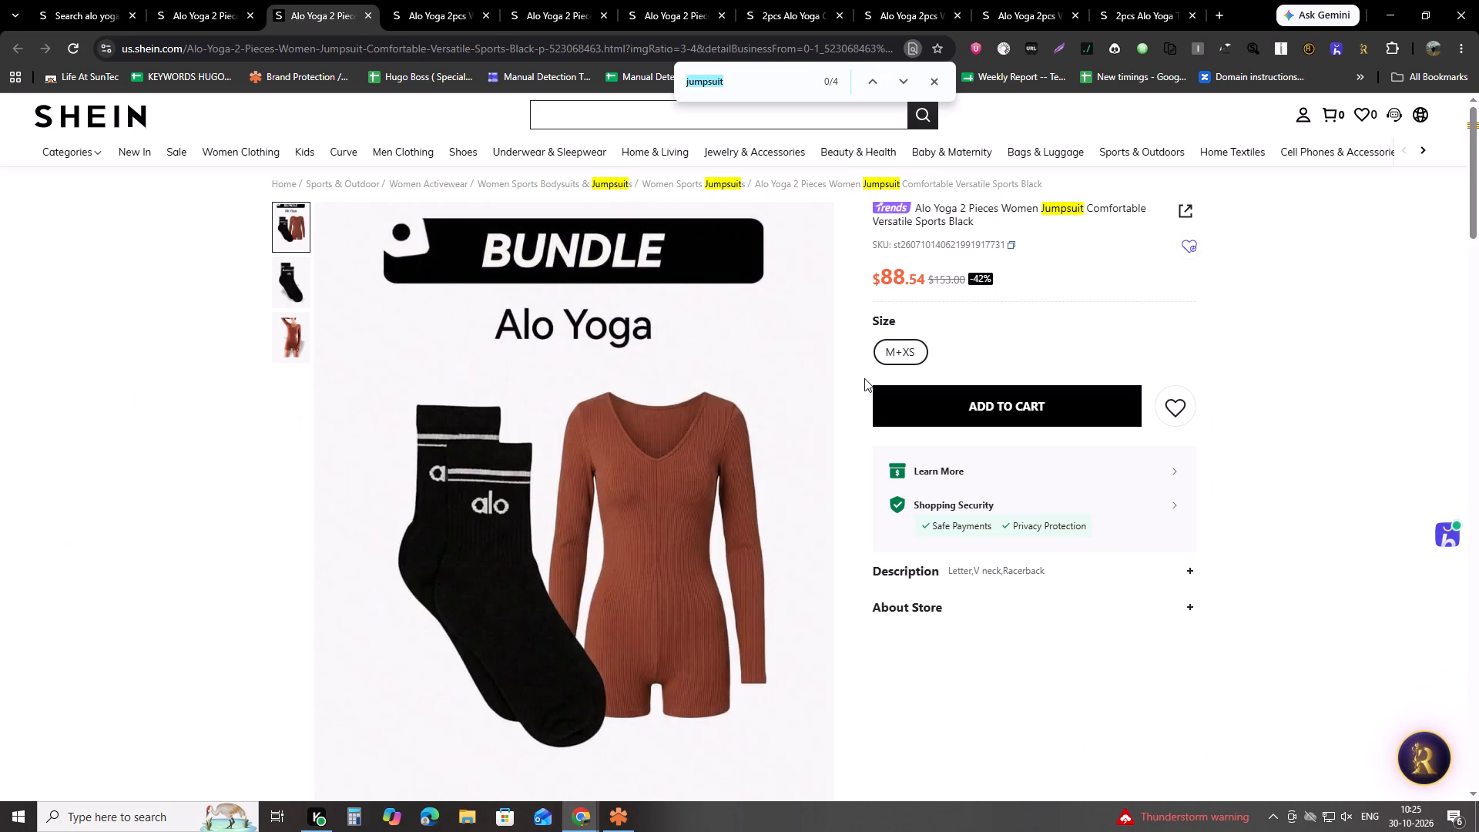
key(ctrl+Tab)
key(ctrl+Tab)
key(ctrl+Tab)
key(ctrl+Tab)
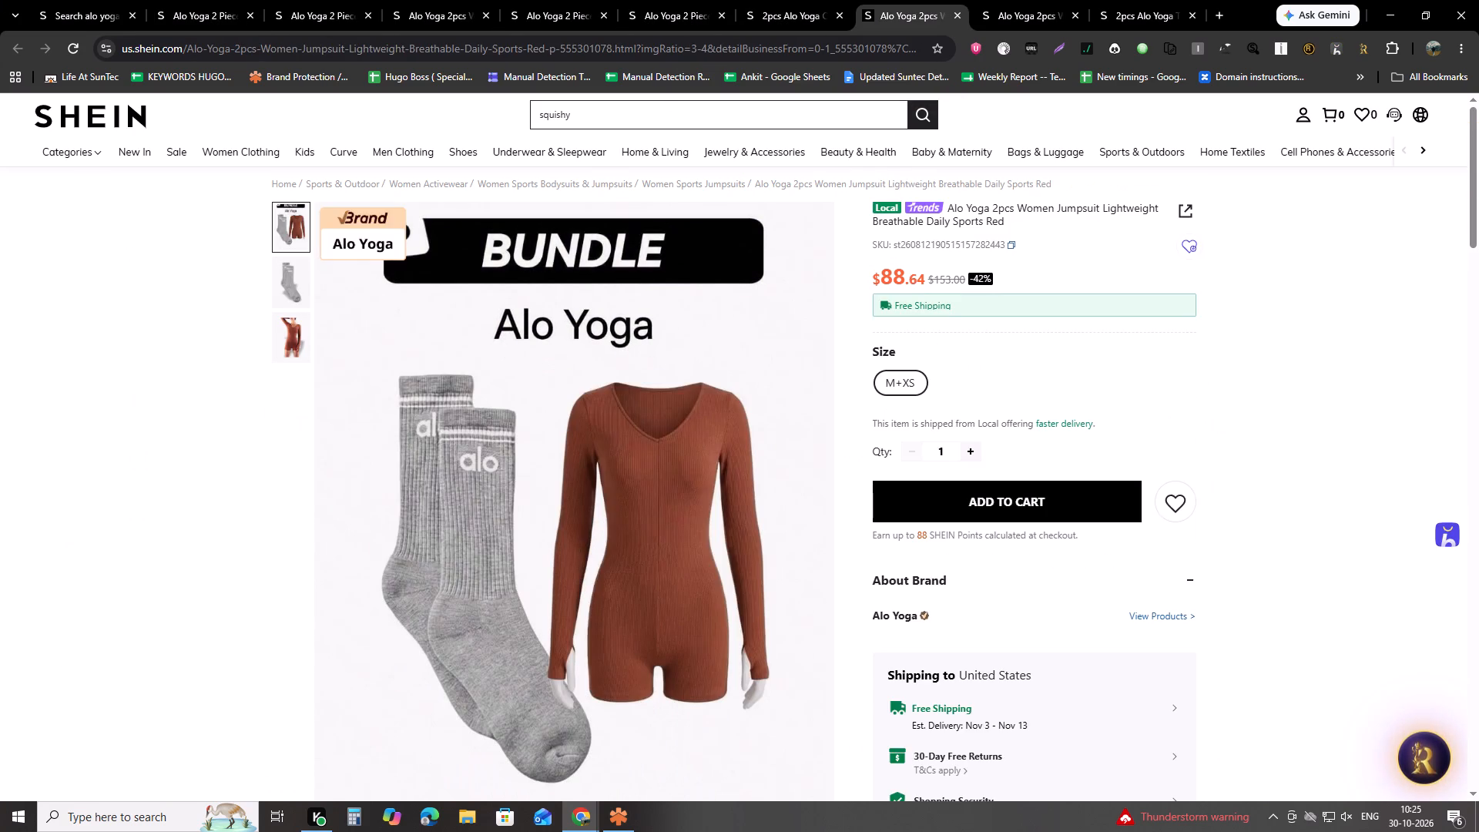
key(ctrl+Tab)
key(ctrl+Tab)
key(ctrl+Tab)
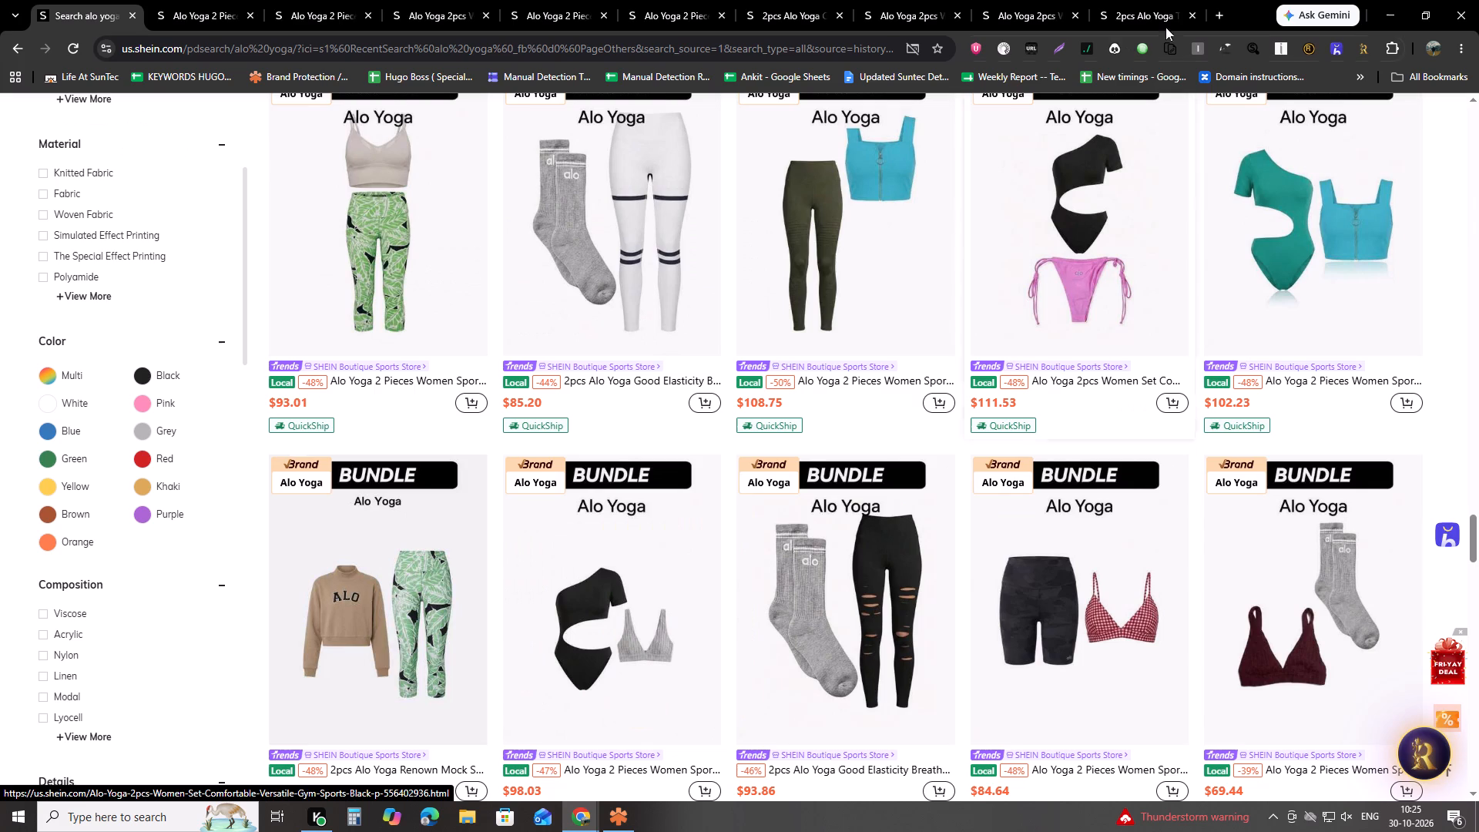
Copy the URLs of all open tabs.
click(1169, 49)
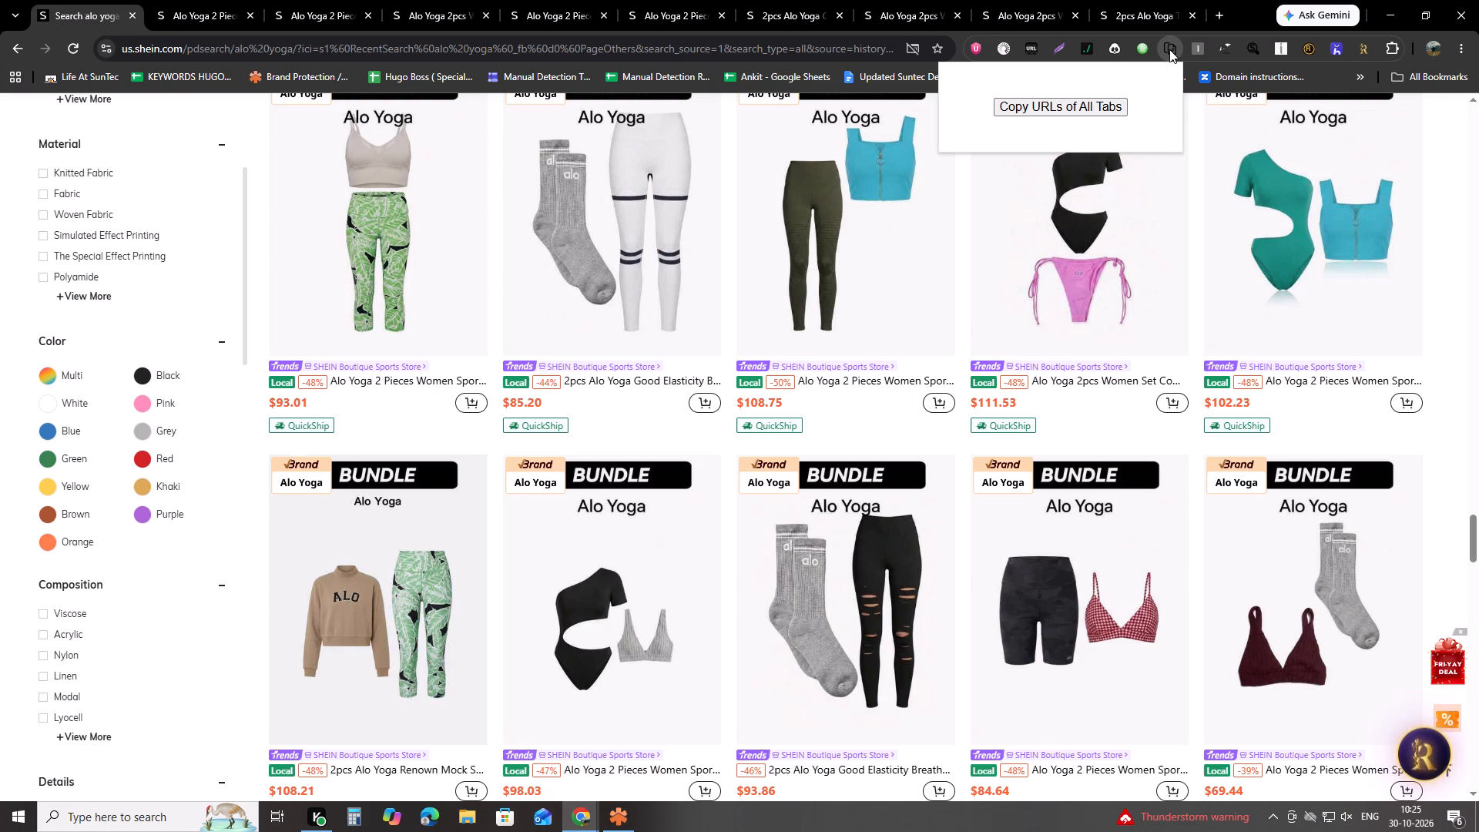
double_click(1066, 102)
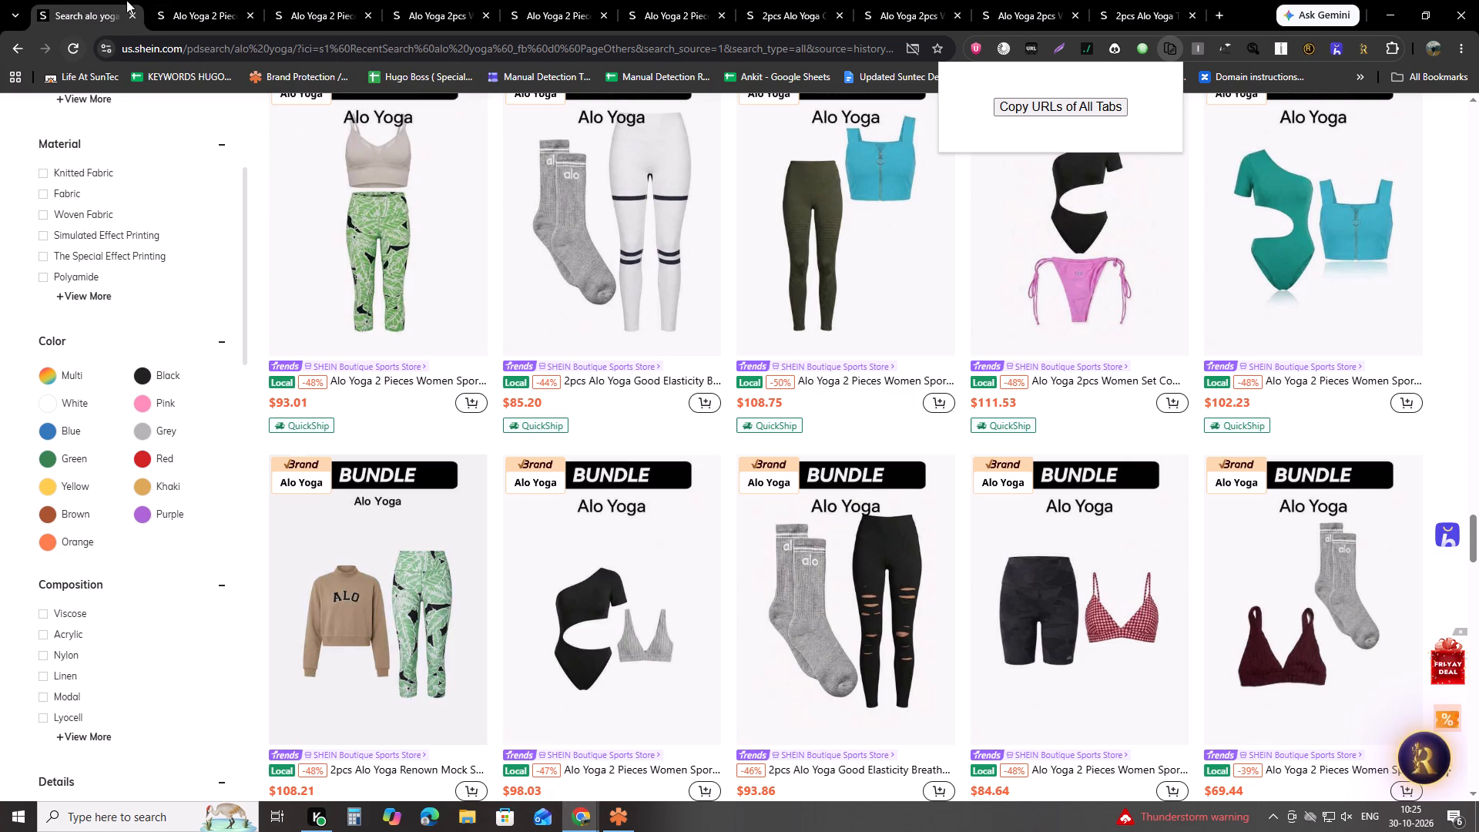
double_click(995, 102)
Close all the opened bundle listing tabs, keeping the alo yoga search results tab open.
click(182, 0)
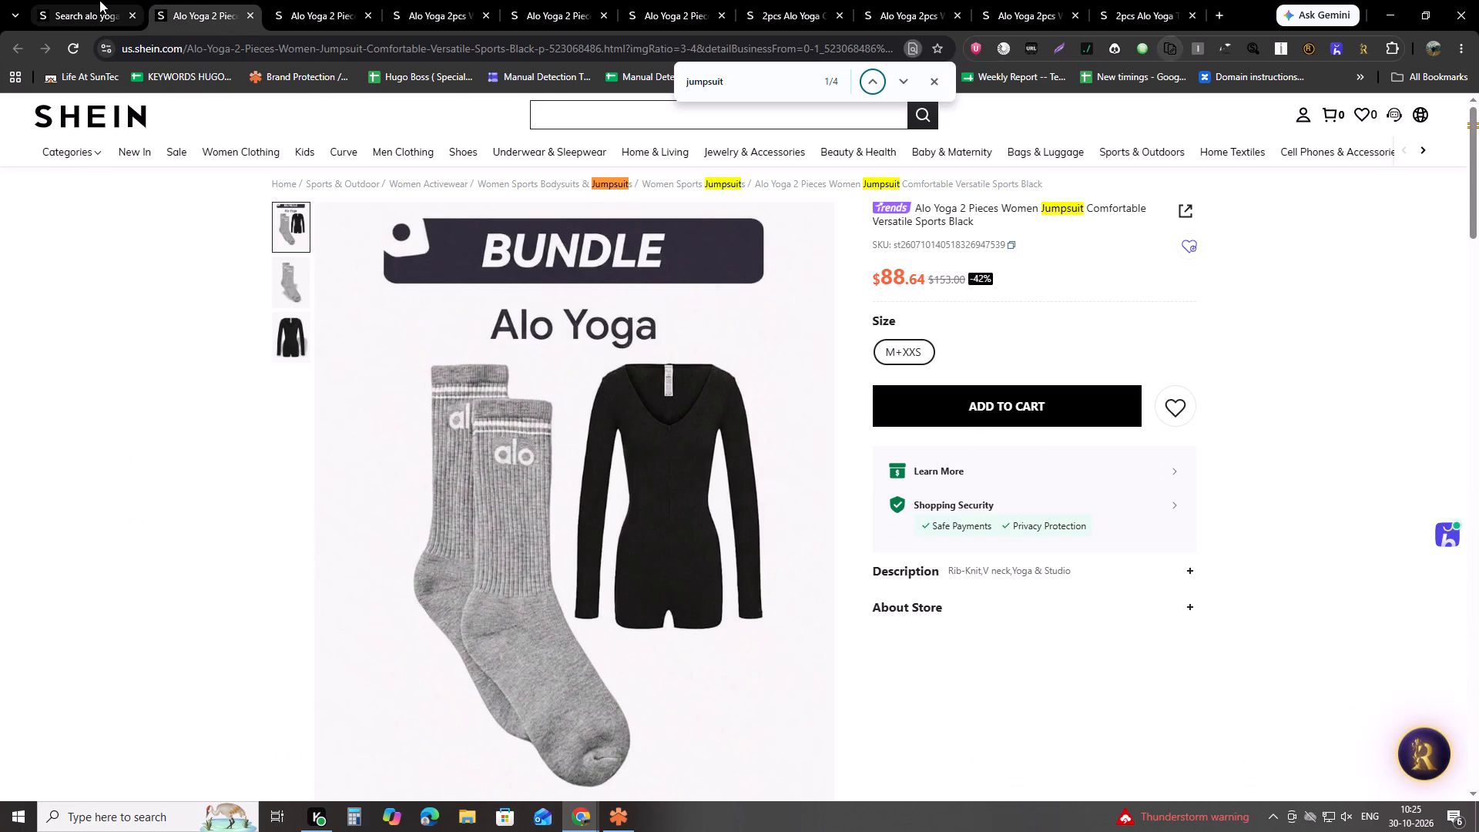
click(99, 0)
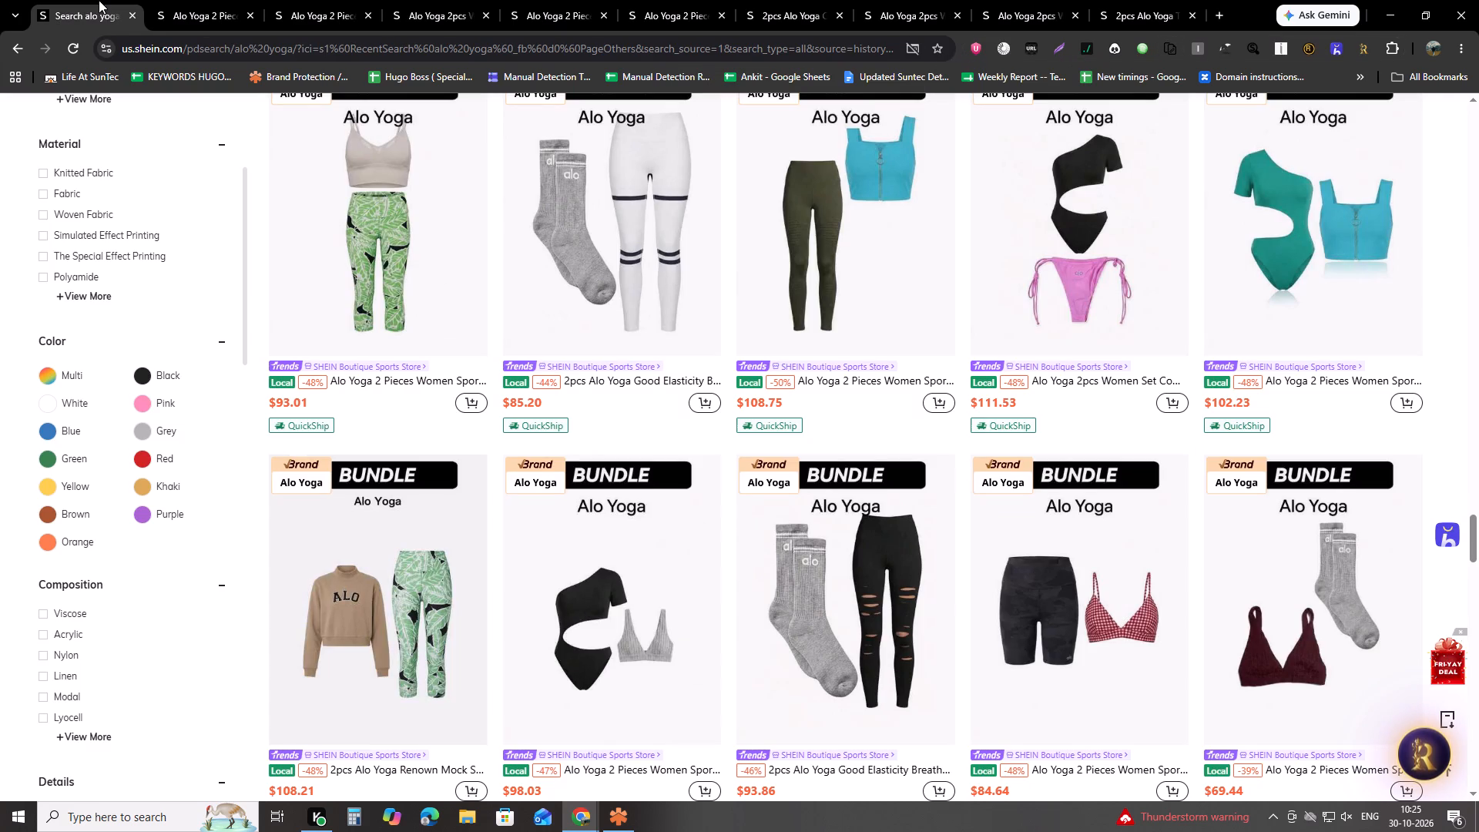
click(99, 0)
right_click(99, 0)
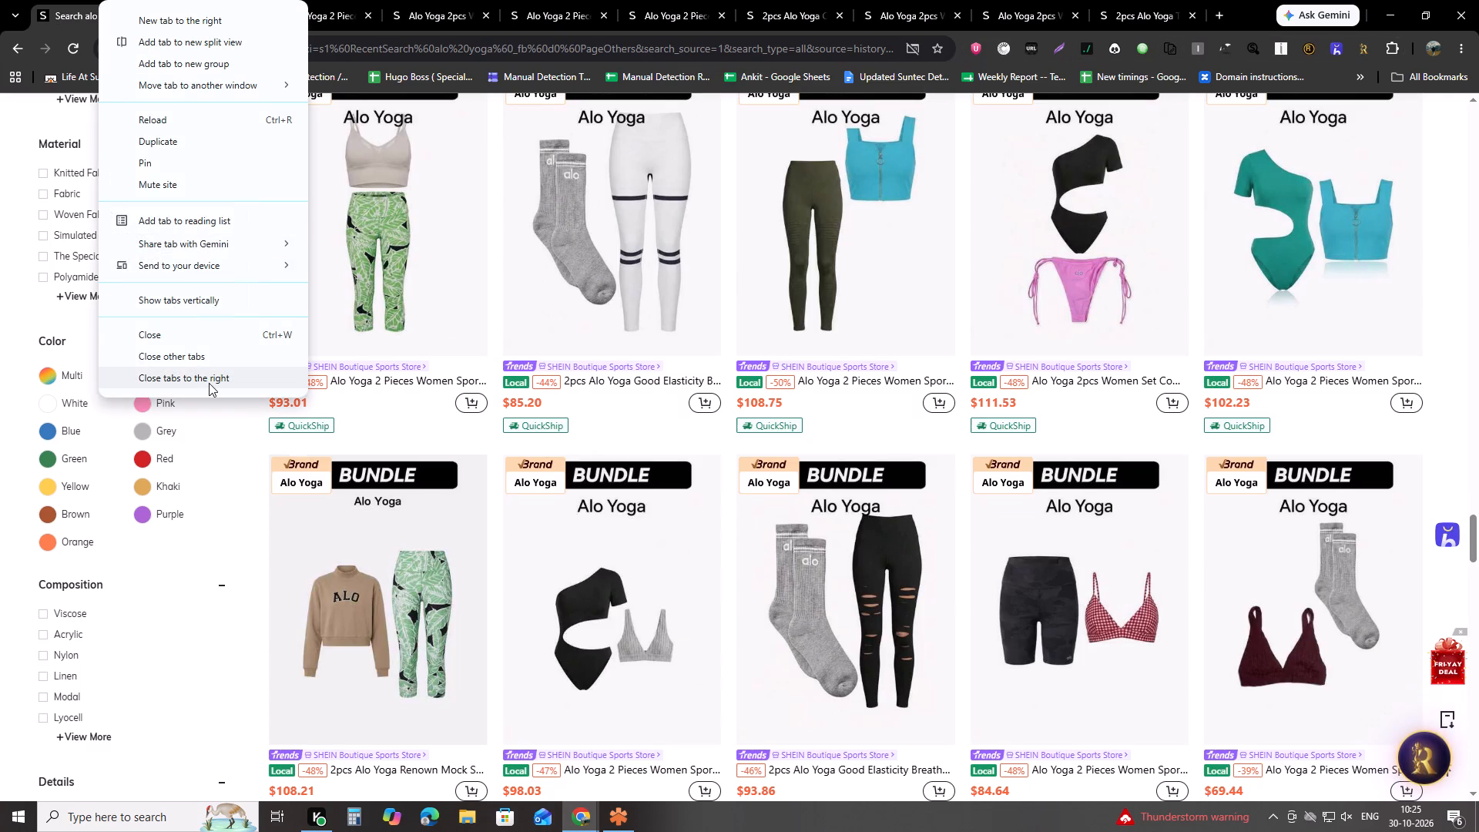
click(209, 383)
Switch to Manual Detection Records and paste the copied URLs over the old links from C83054, below the 30/10/2026 heading.
key(alt+Tab)
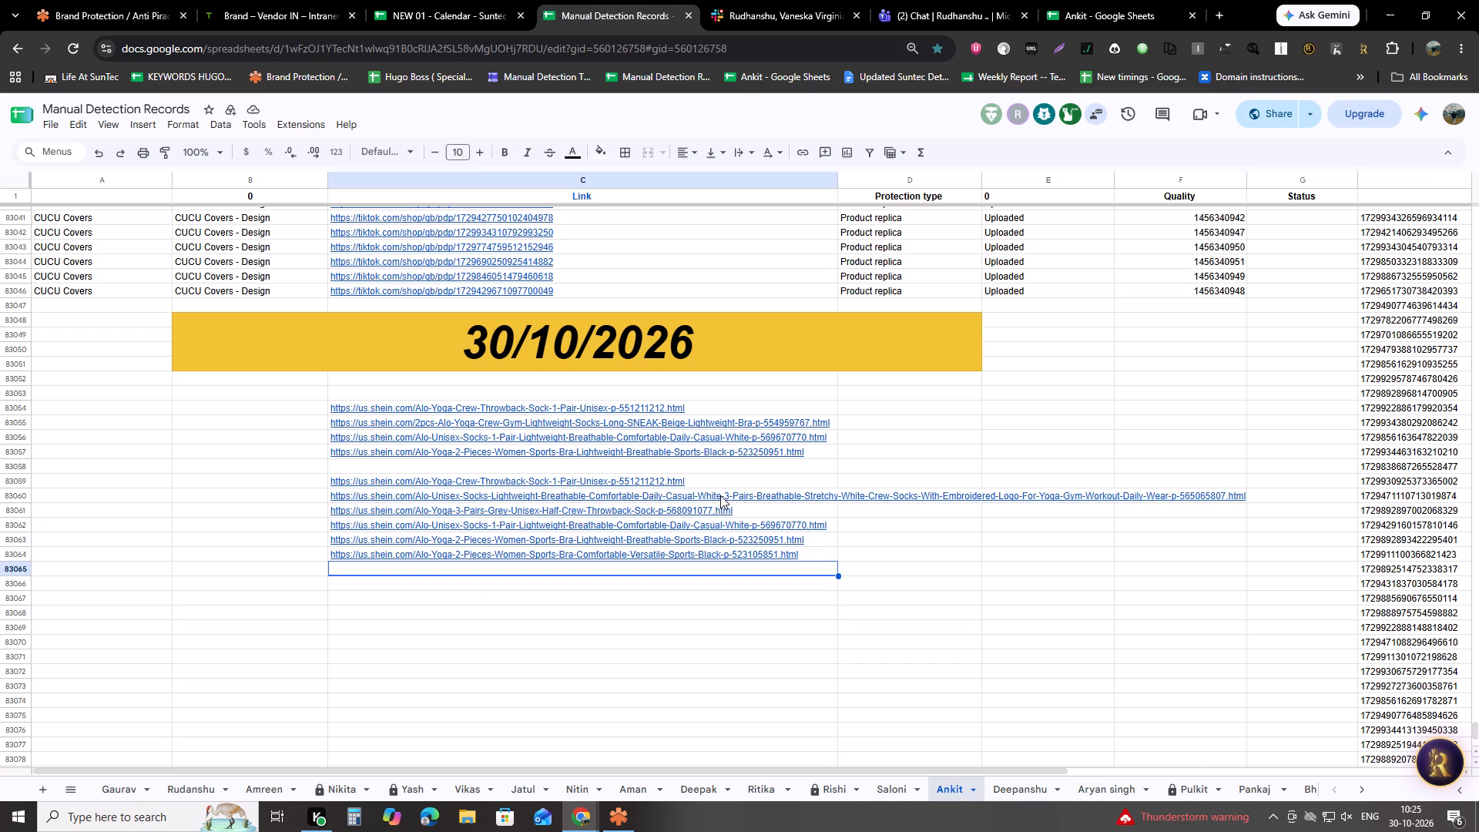
click(483, 410)
key(ctrl+v)
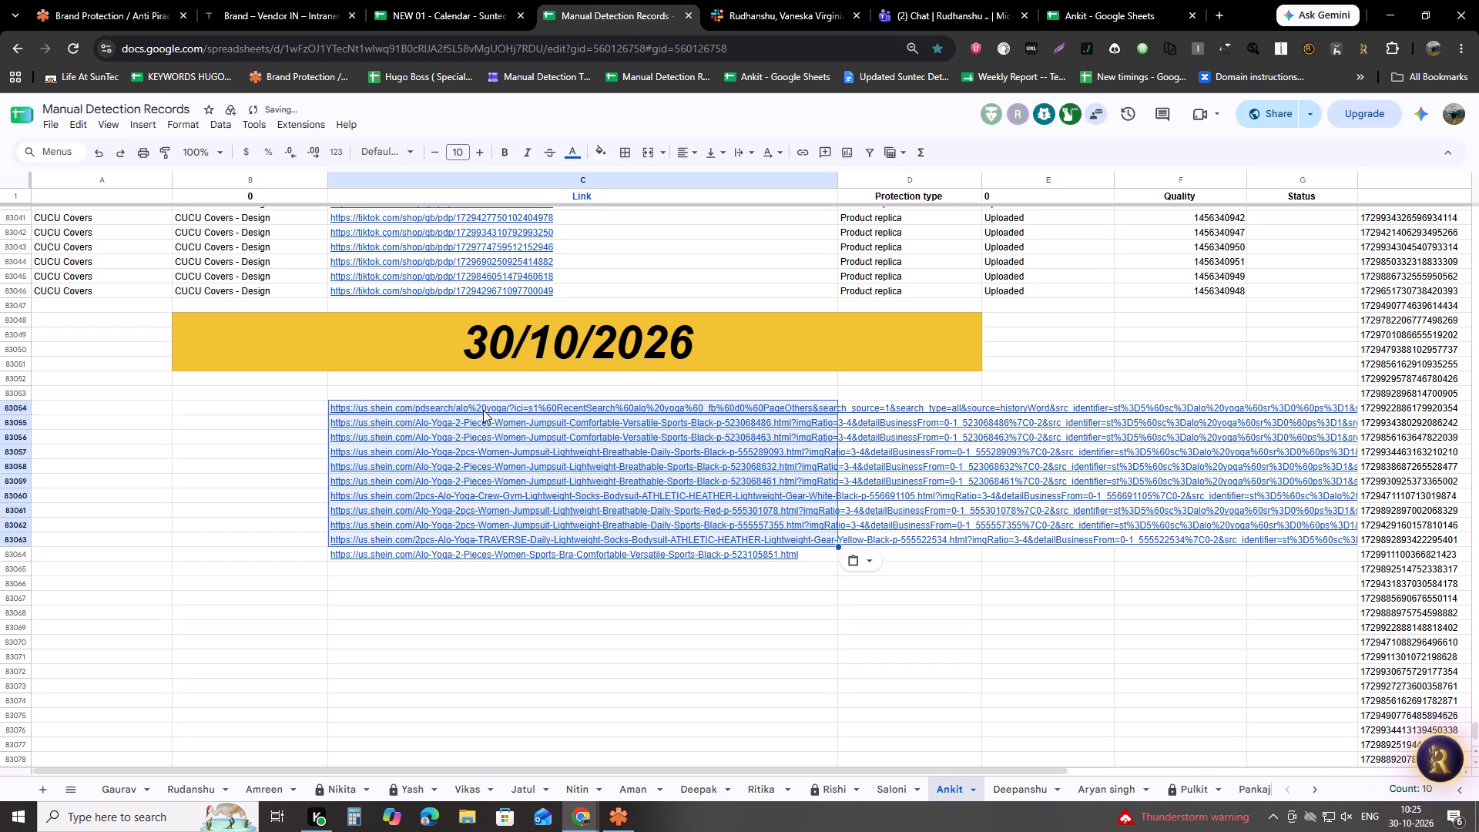
Clear the leftover sports bra link in C83064 and the search-page URL in C83054.
click(789, 552)
key(Delete)
click(766, 404)
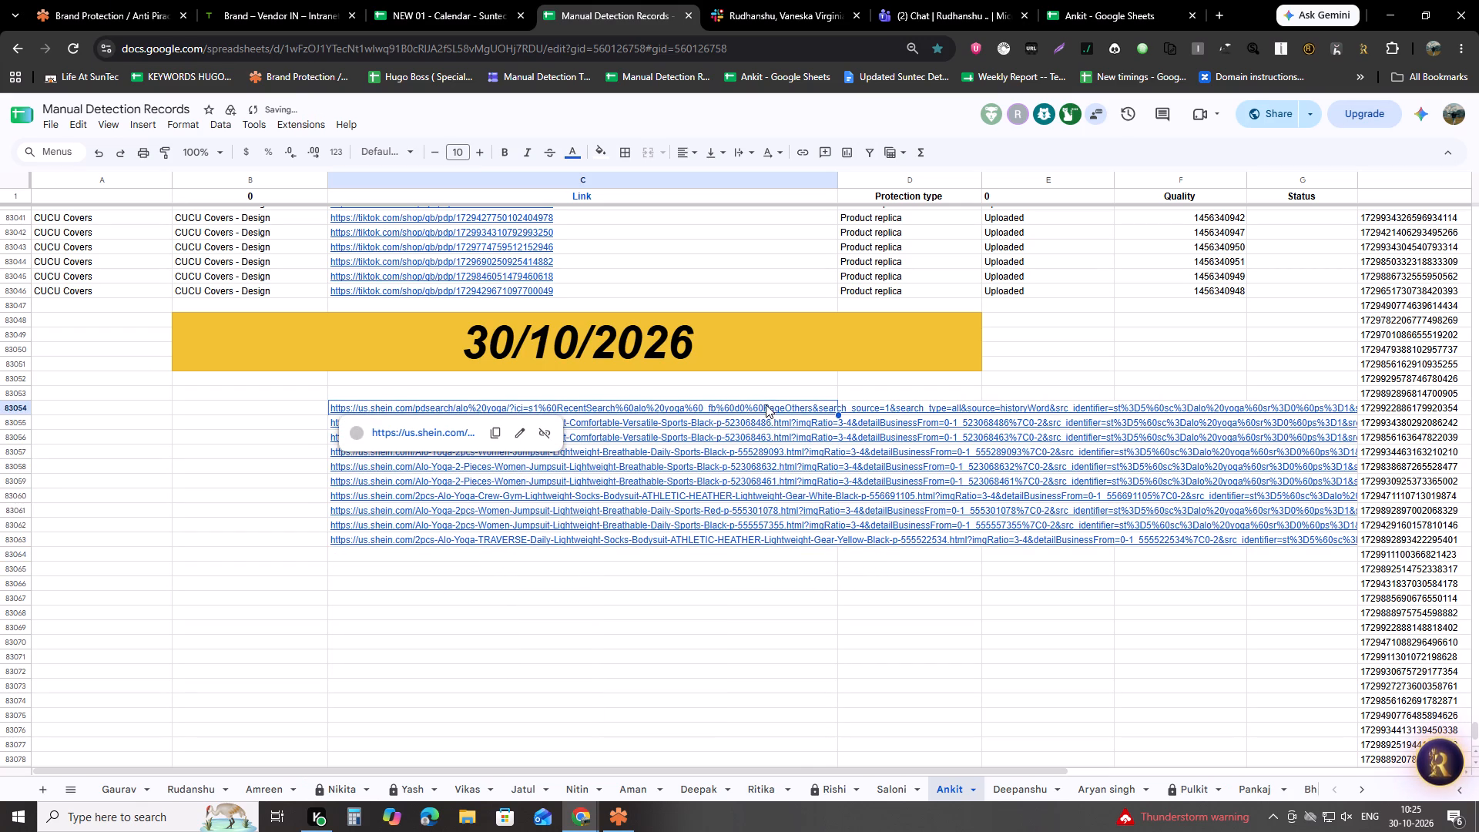
key(Delete)
Open the jumpsuit listing link in C83055 to check it, close it and return to the records sheet.
click(768, 421)
key(alt+Return)
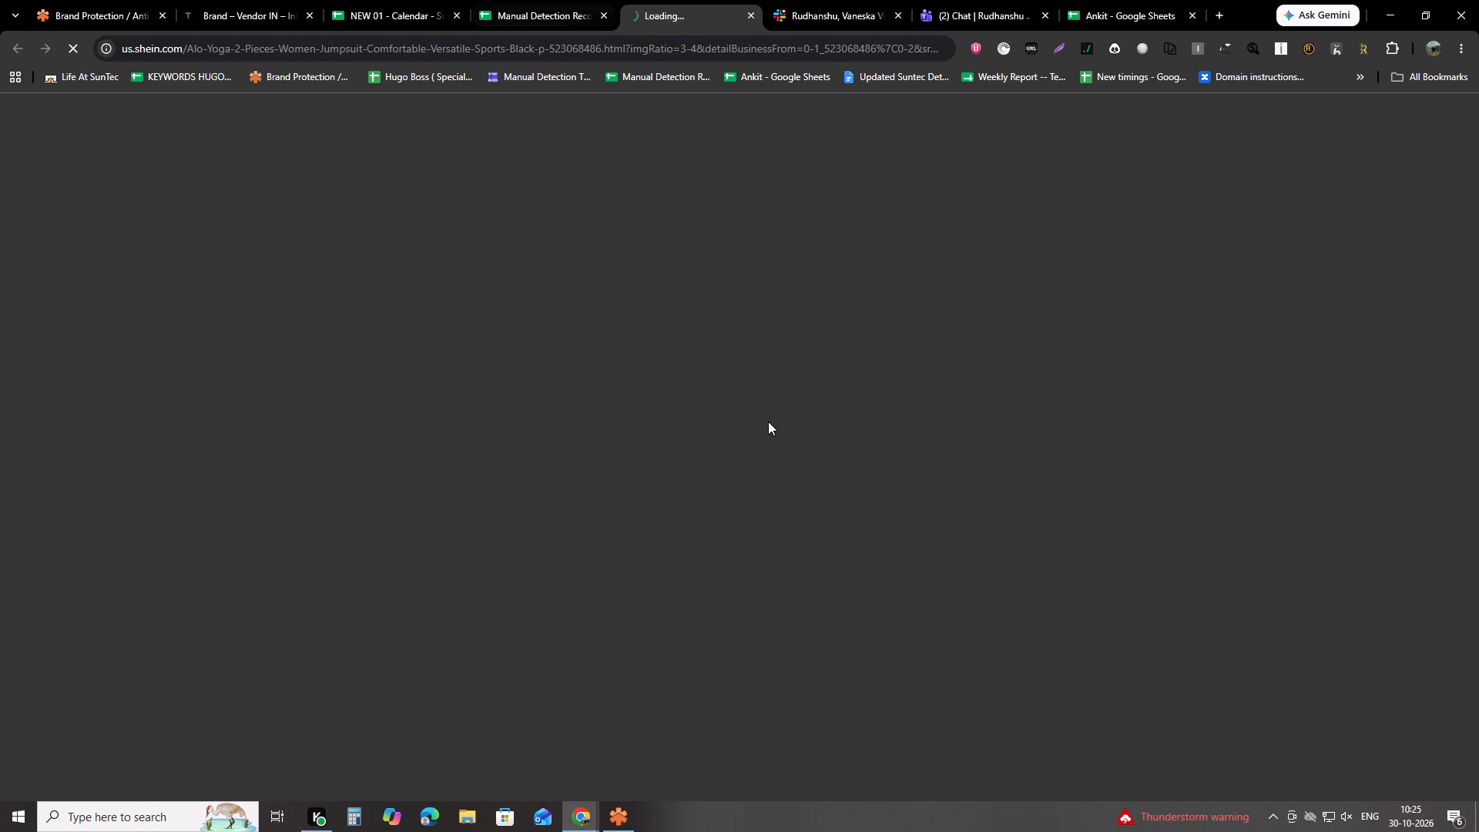
middle_click(703, 0)
key(alt+Tab)
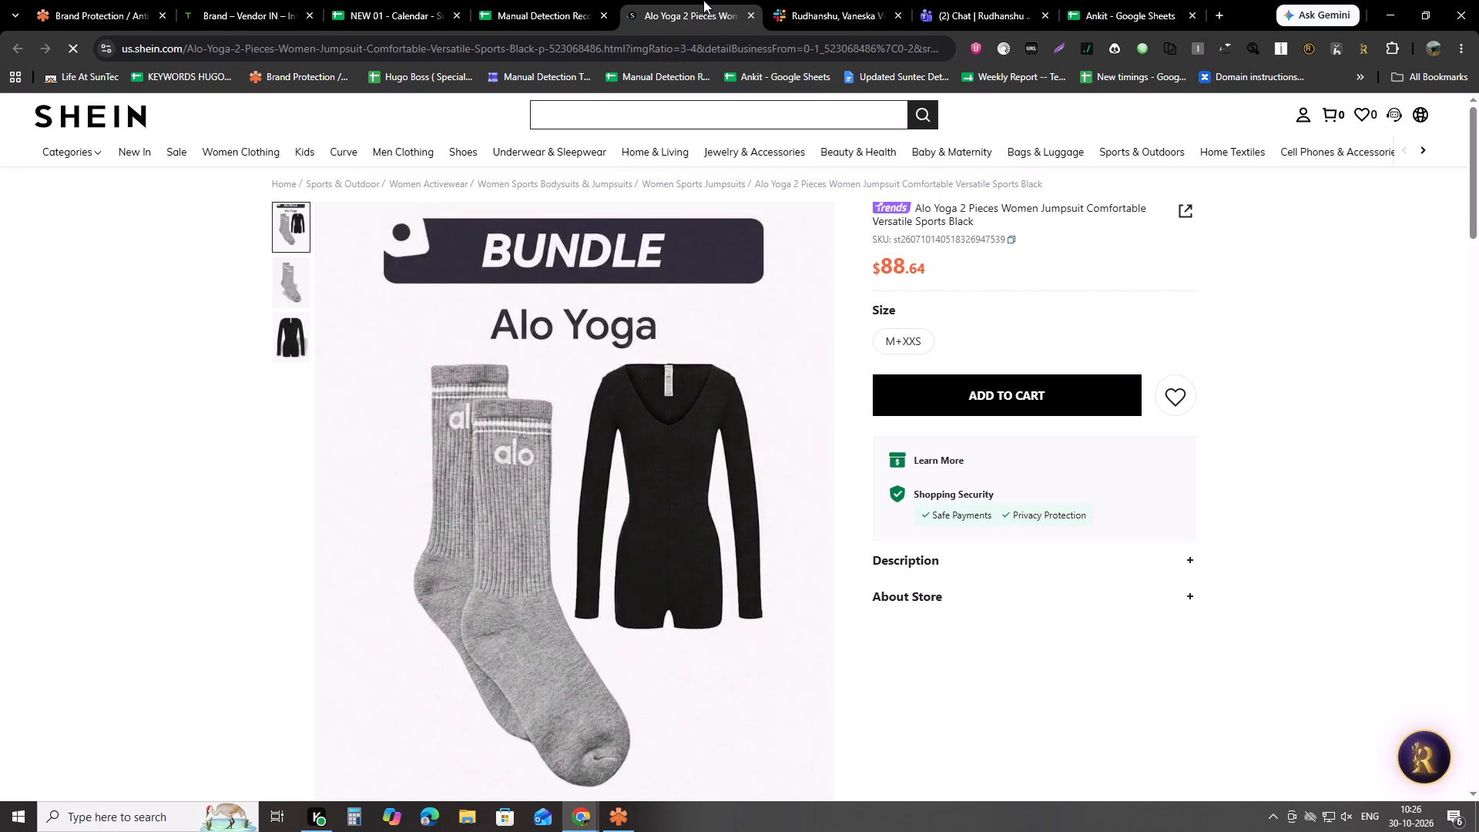
key(alt+Tab)
Examine the earlier detection records above the 30/10/2026 section, back past the Wednesday section.
scroll(671, 285, up, 10)
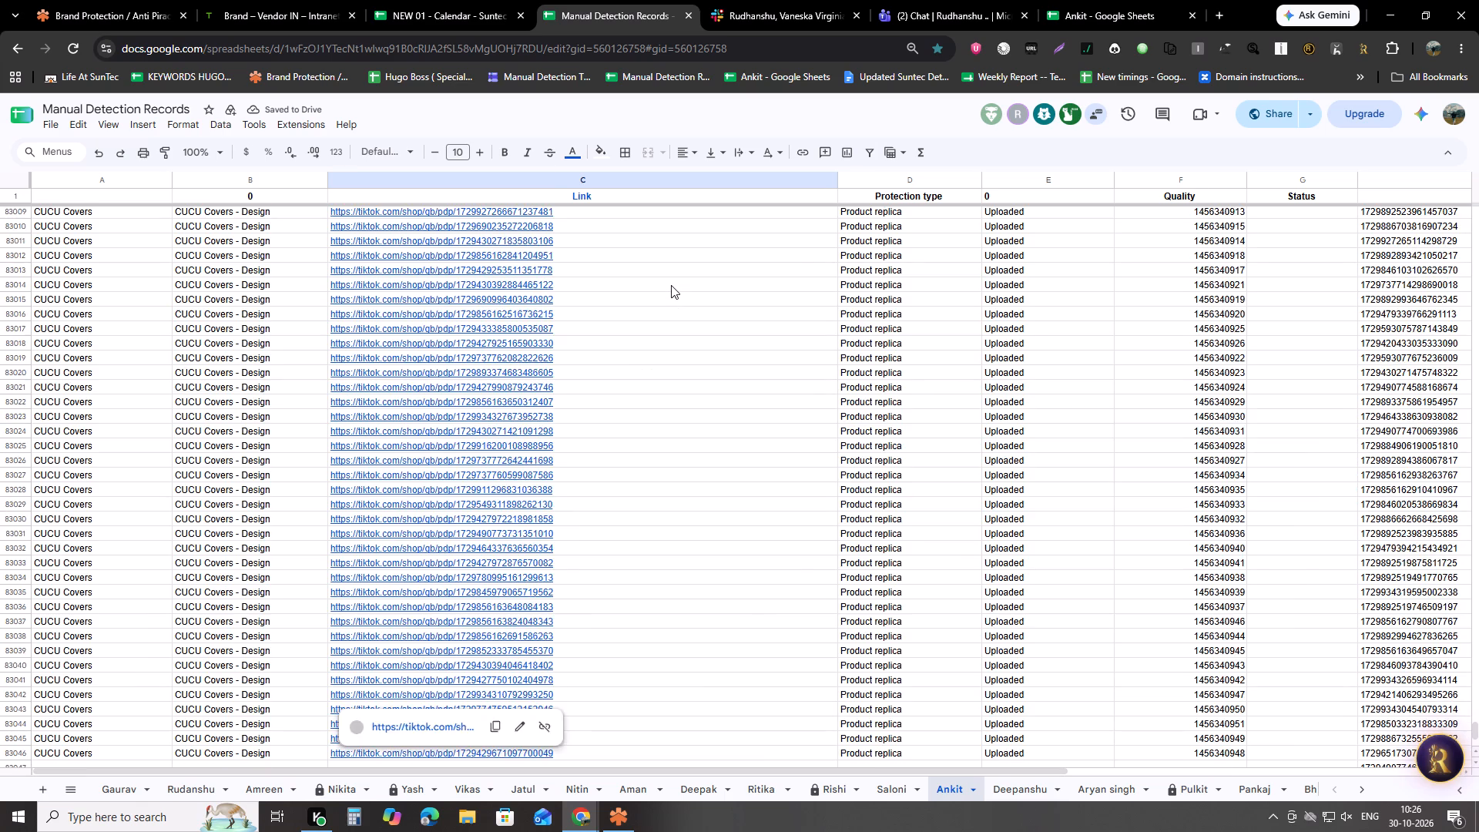
scroll(671, 285, up, 20)
scroll(671, 285, up, 20)
scroll(671, 285, up, 17)
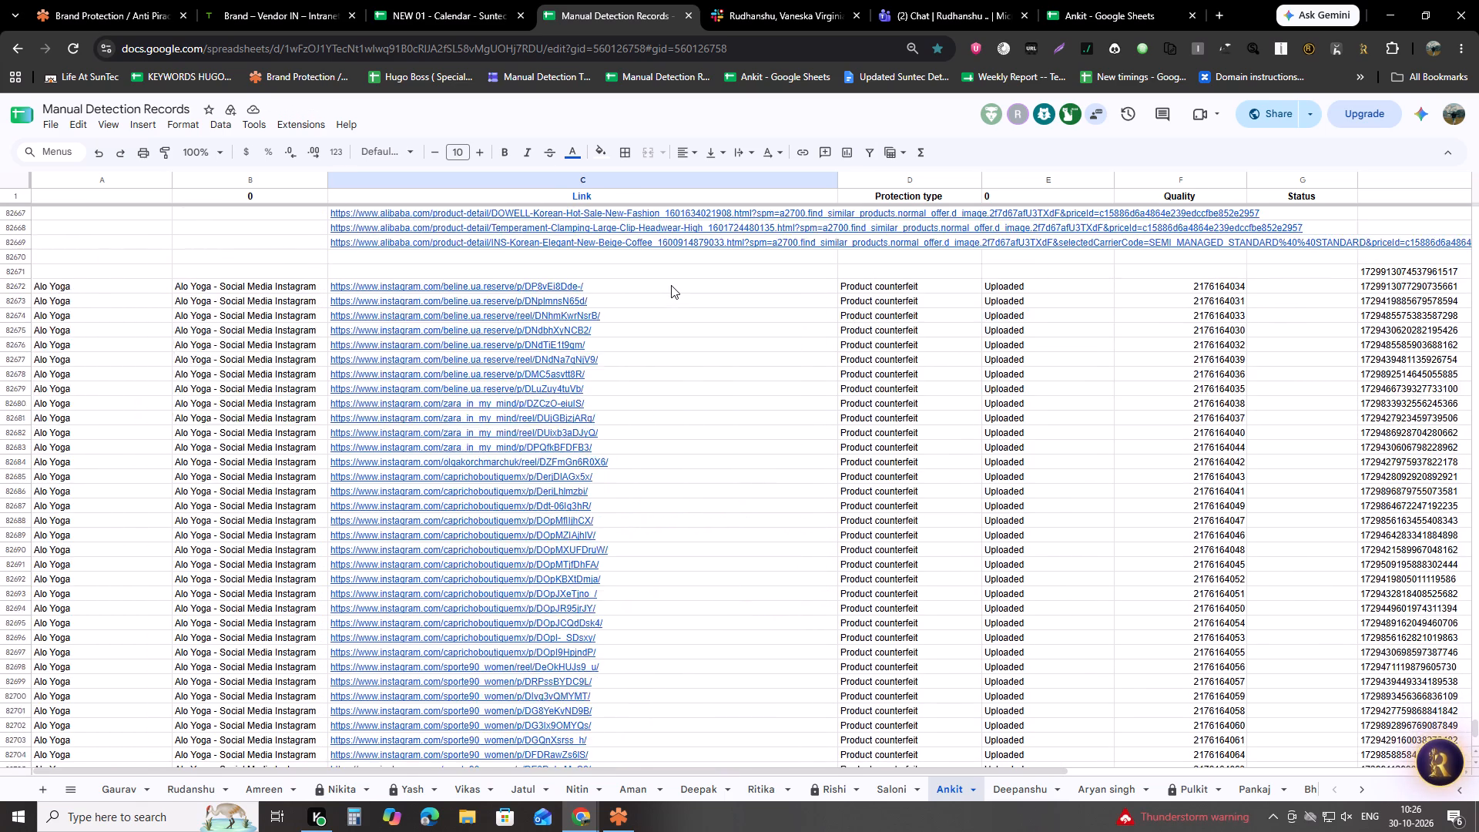
scroll(671, 285, up, 20)
scroll(671, 285, up, 20)
scroll(671, 285, up, 16)
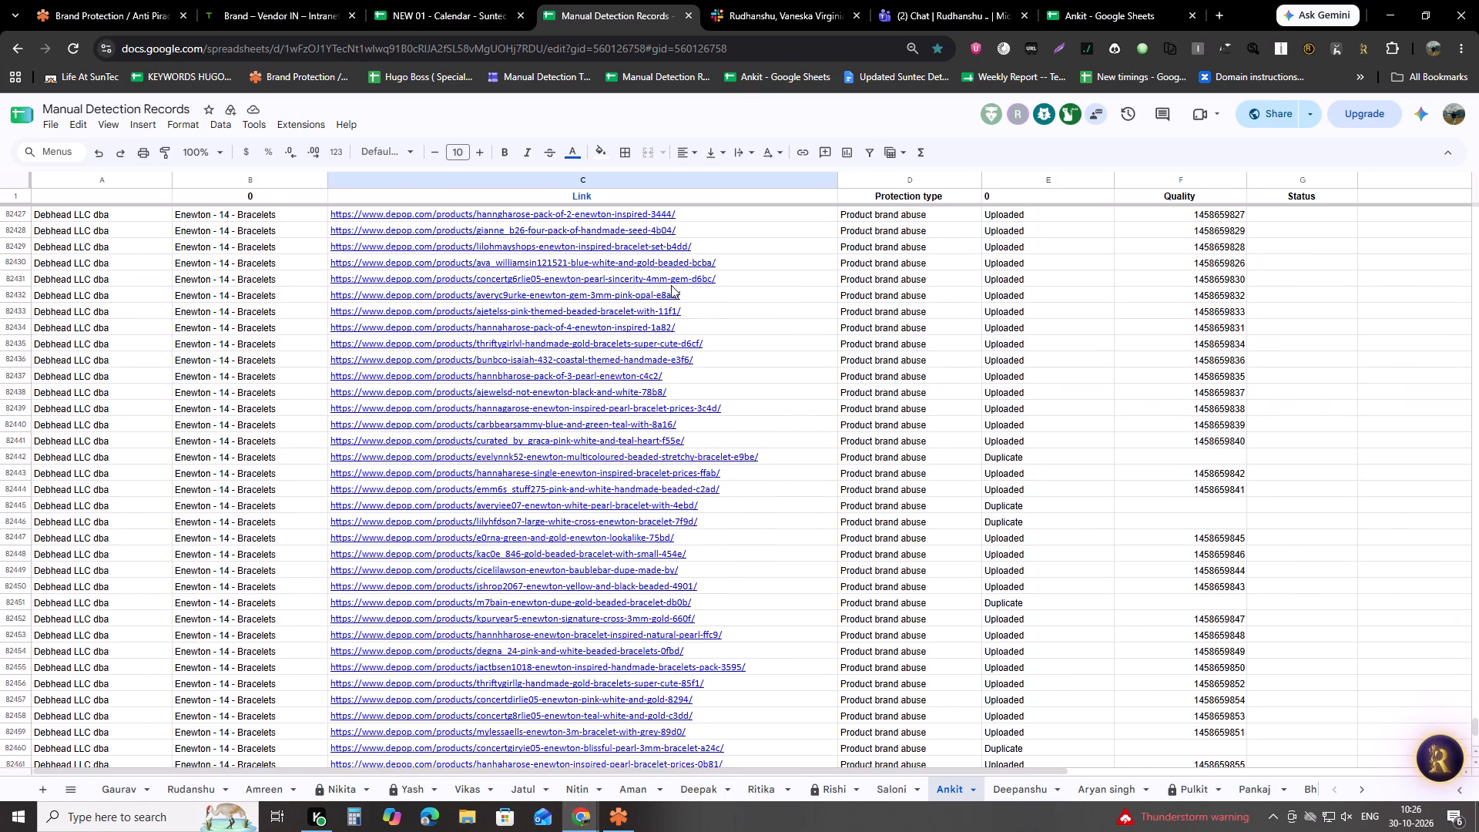
scroll(671, 285, up, 11)
scroll(671, 285, down, 12)
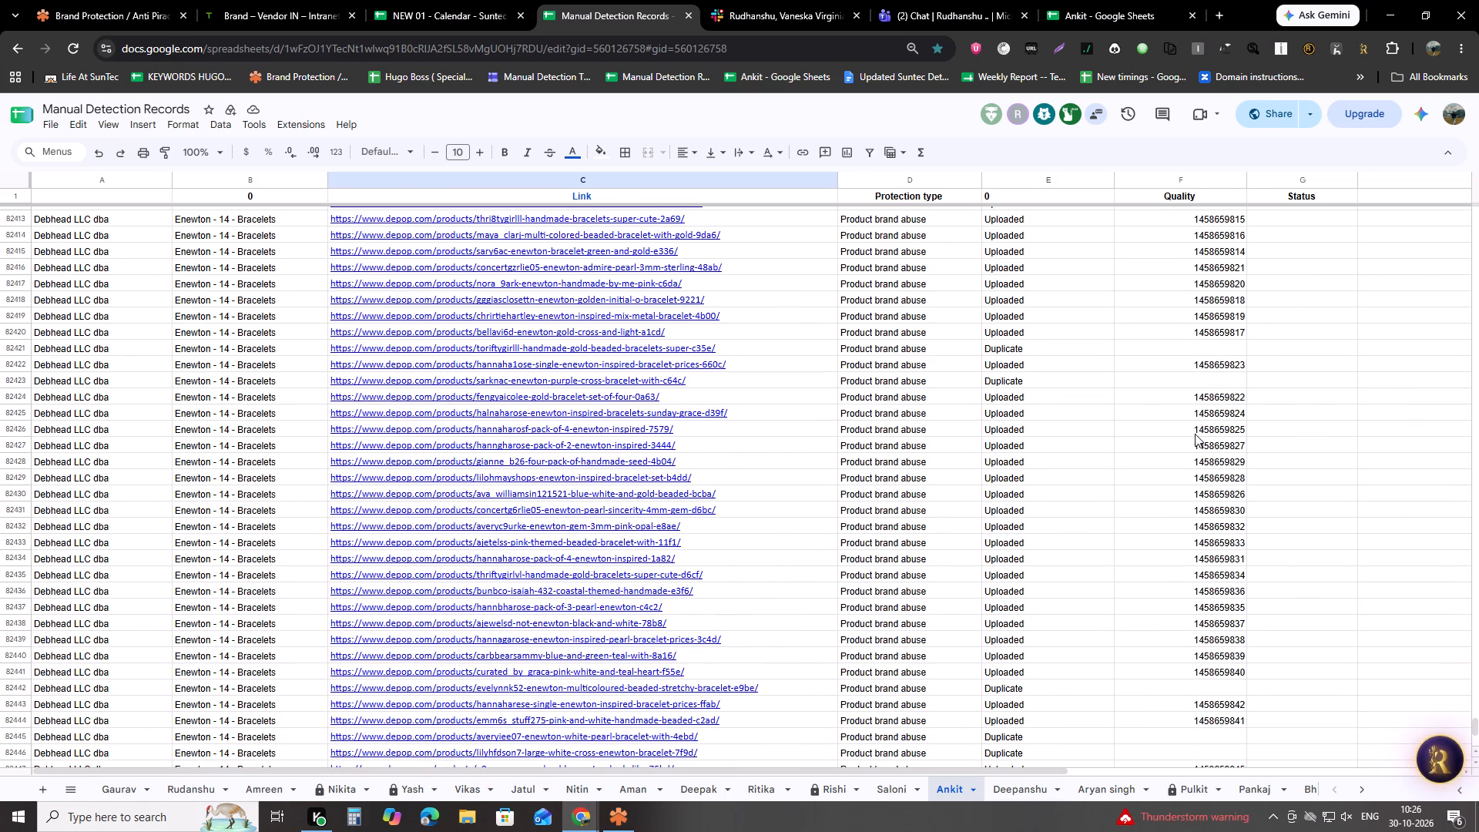
scroll(1195, 434, up, 3)
scroll(525, 560, up, 6)
scroll(525, 560, up, 20)
scroll(525, 560, up, 6)
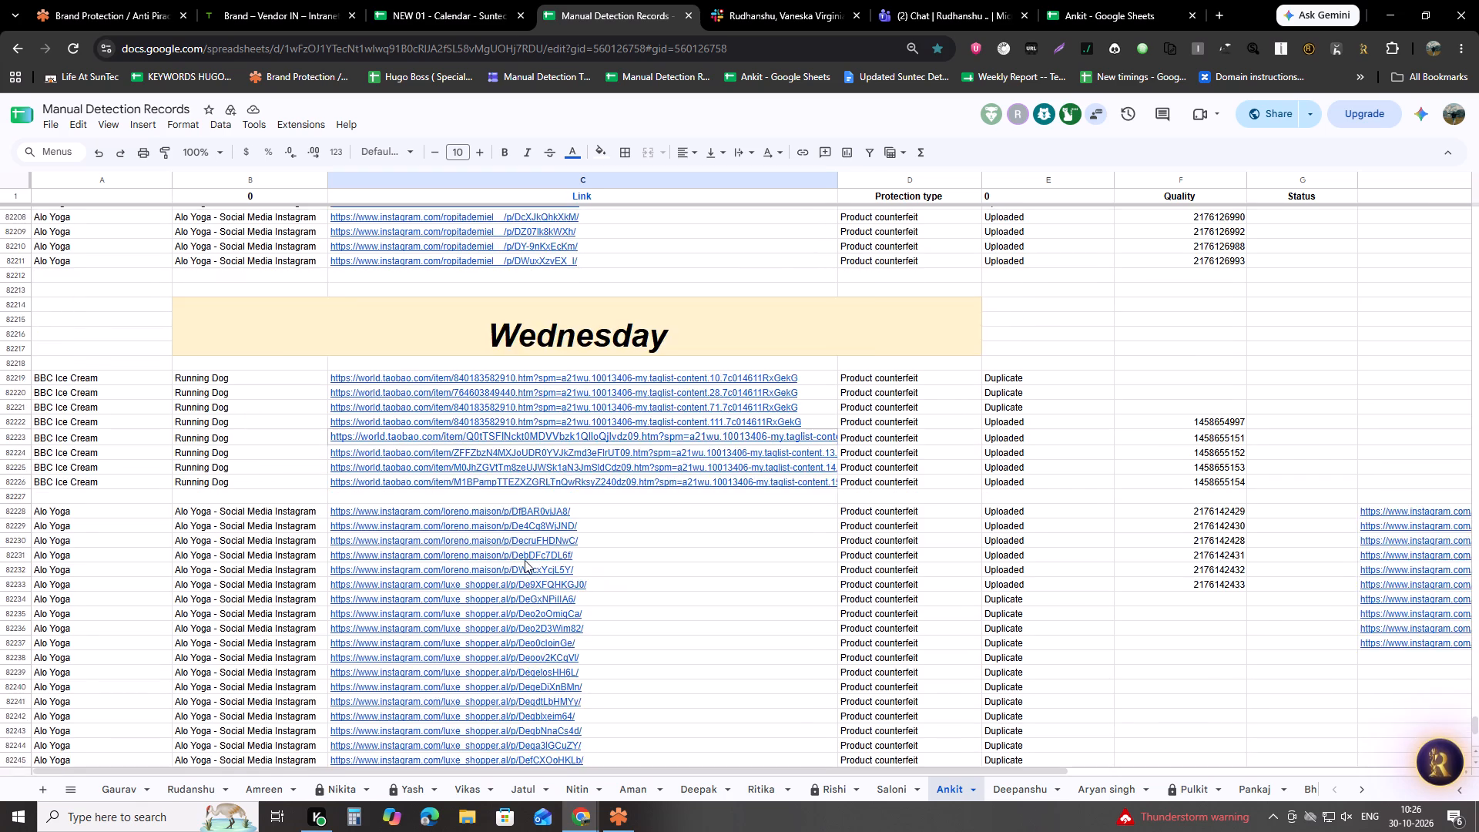
scroll(525, 560, up, 20)
scroll(525, 560, up, 20)
scroll(525, 560, up, 20)
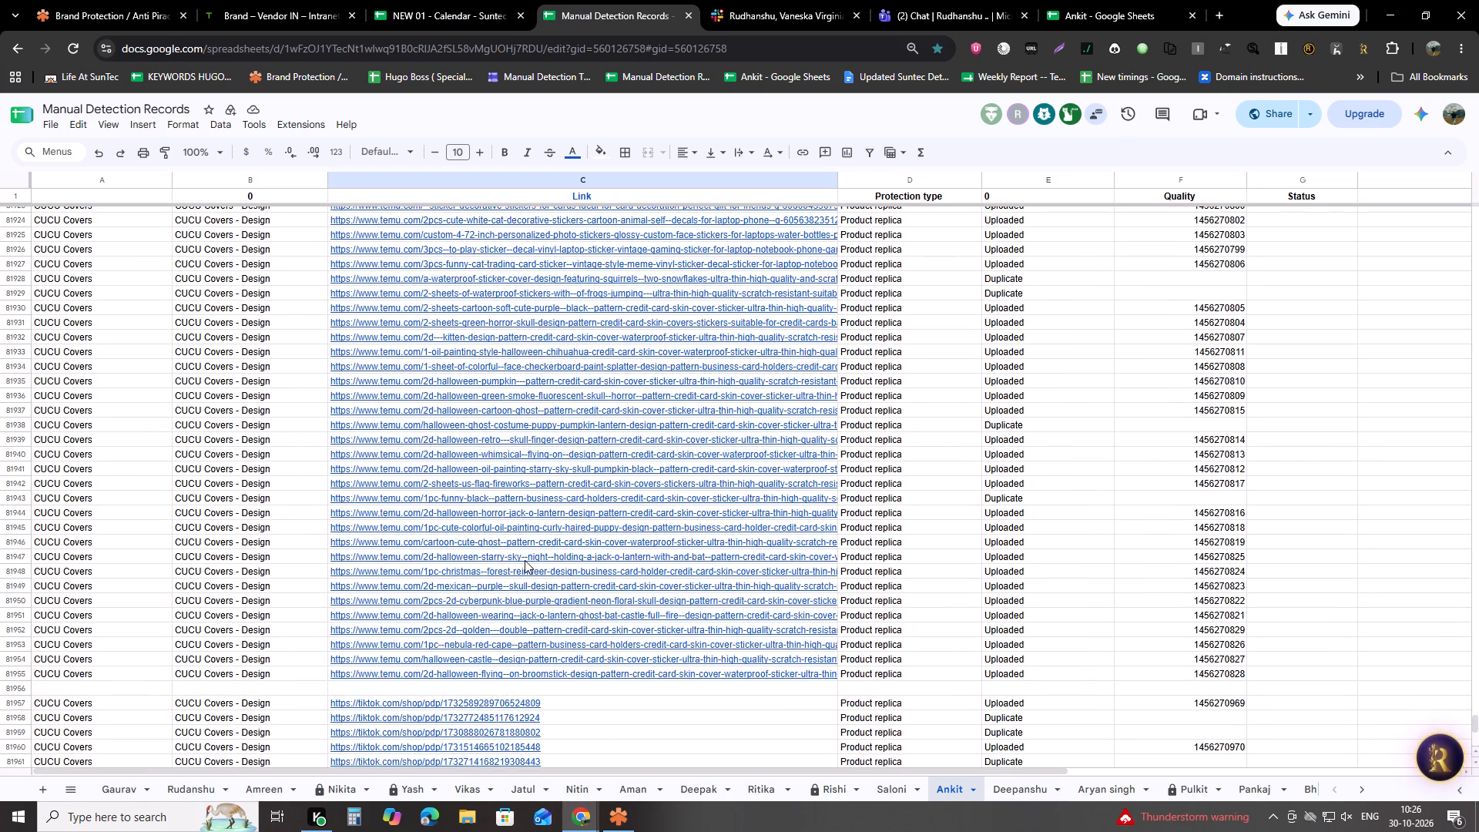
scroll(525, 560, up, 20)
scroll(525, 560, up, 20)
scroll(525, 560, up, 8)
scroll(525, 560, down, 4)
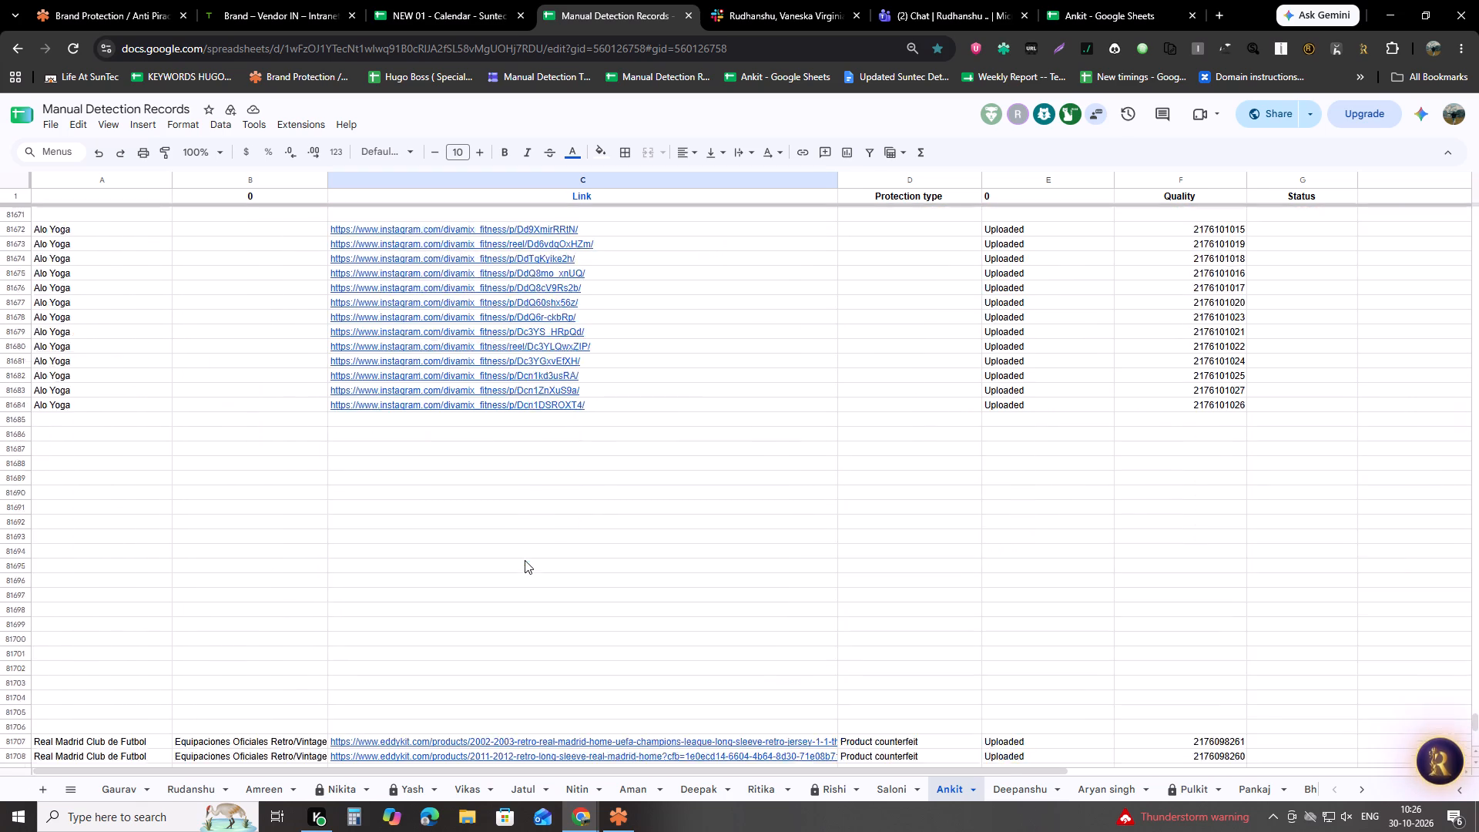
scroll(525, 560, down, 20)
scroll(525, 560, down, 4)
Copy the brand name Debhead LLC dba and examine the older records back to the Thursday 22/10/2026 section.
click(84, 524)
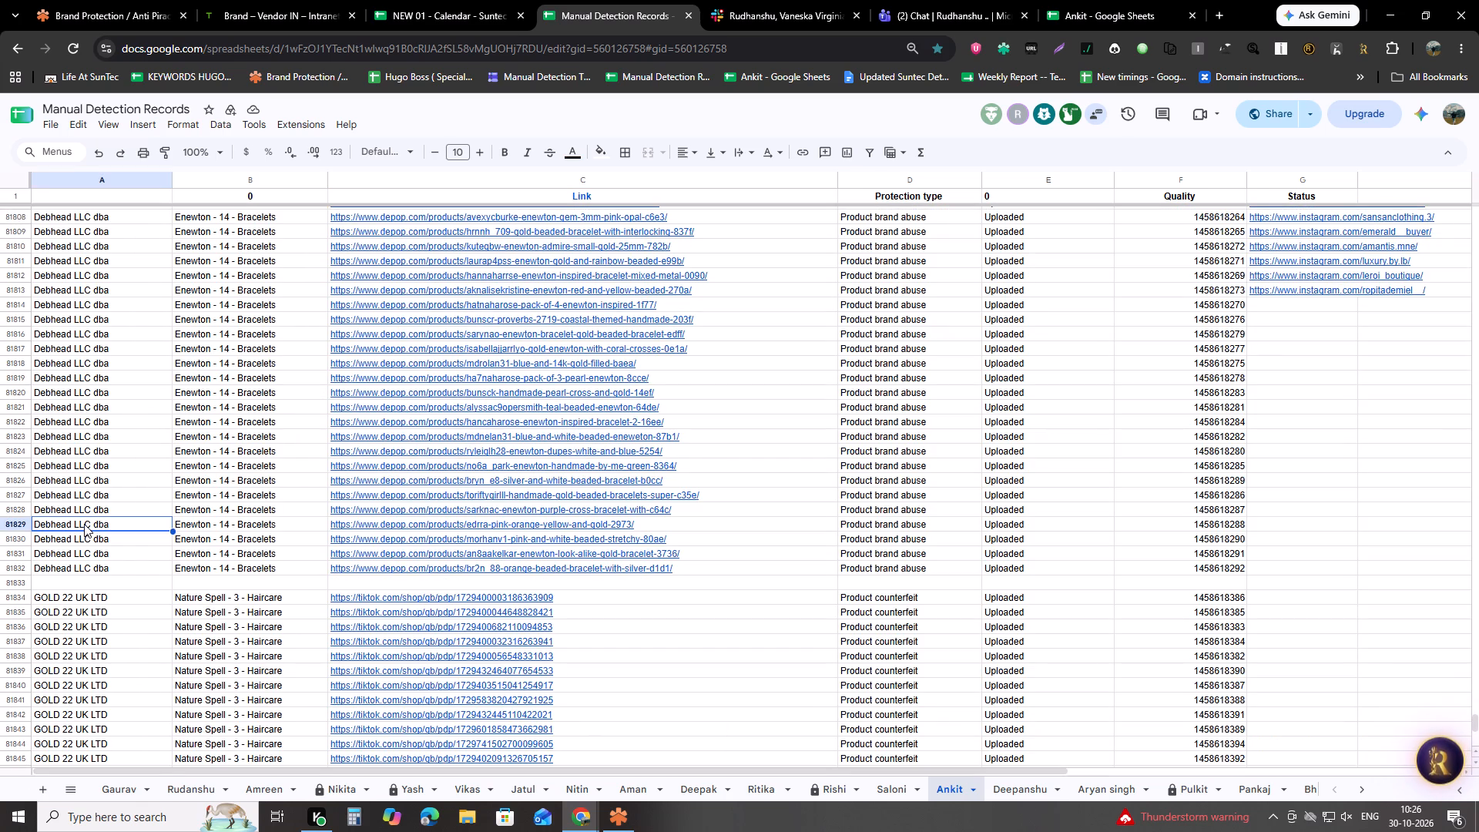
key(ctrl+c)
scroll(84, 524, up, 20)
scroll(84, 524, up, 3)
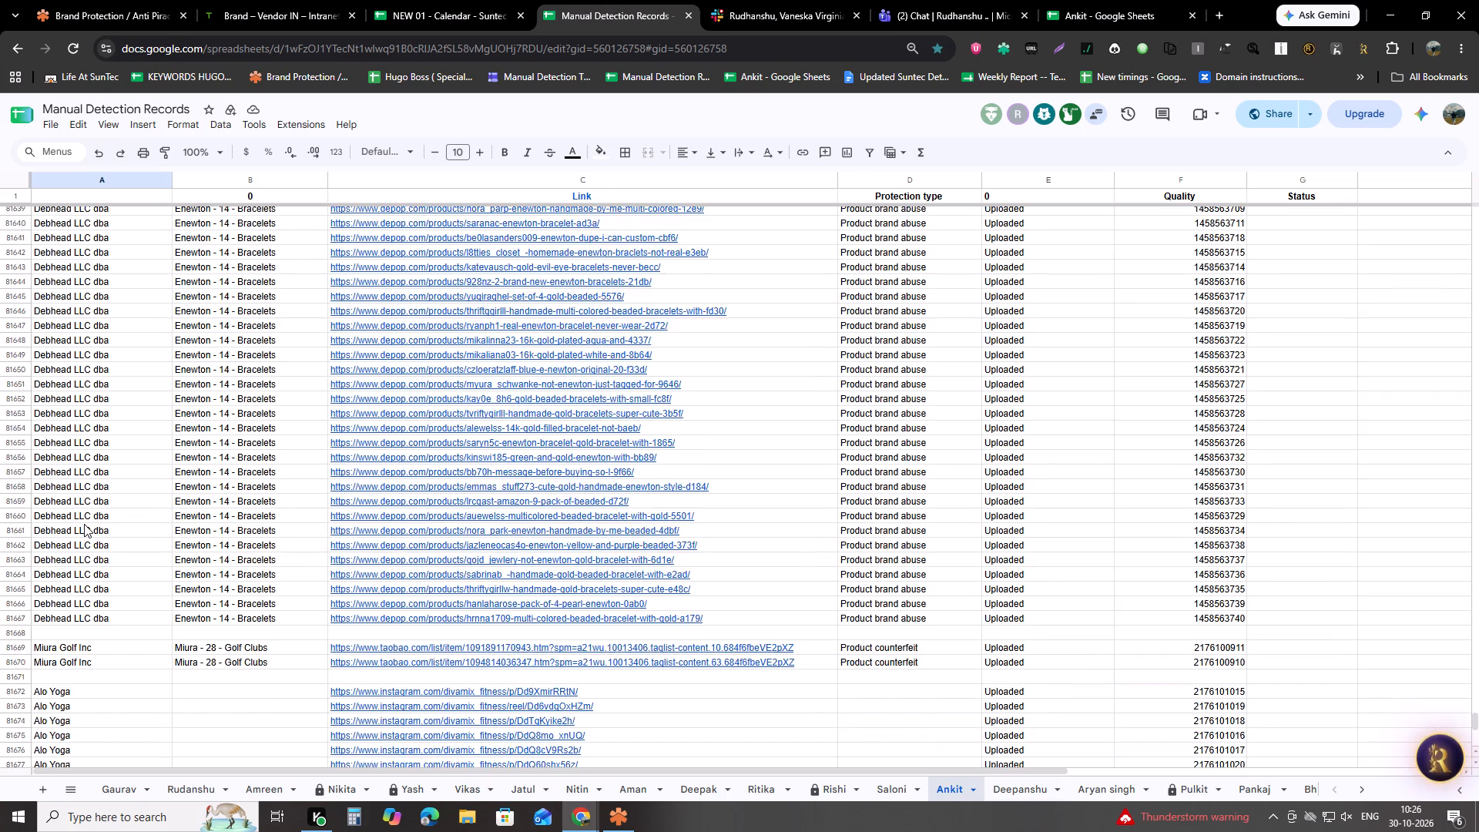
scroll(84, 524, up, 20)
scroll(84, 524, up, 20)
scroll(84, 524, up, 4)
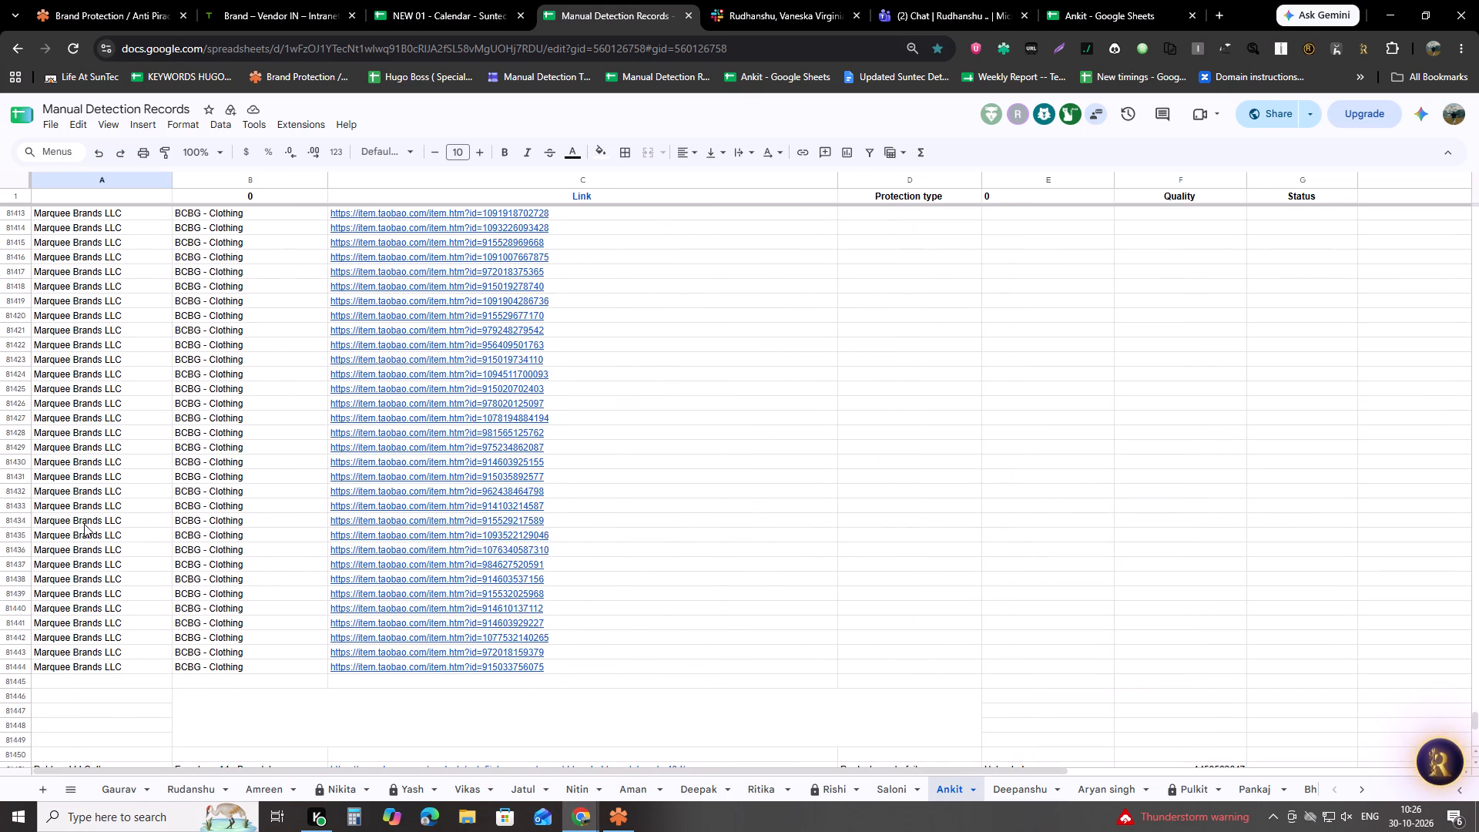
scroll(84, 524, up, 20)
scroll(84, 524, up, 20)
scroll(84, 524, up, 4)
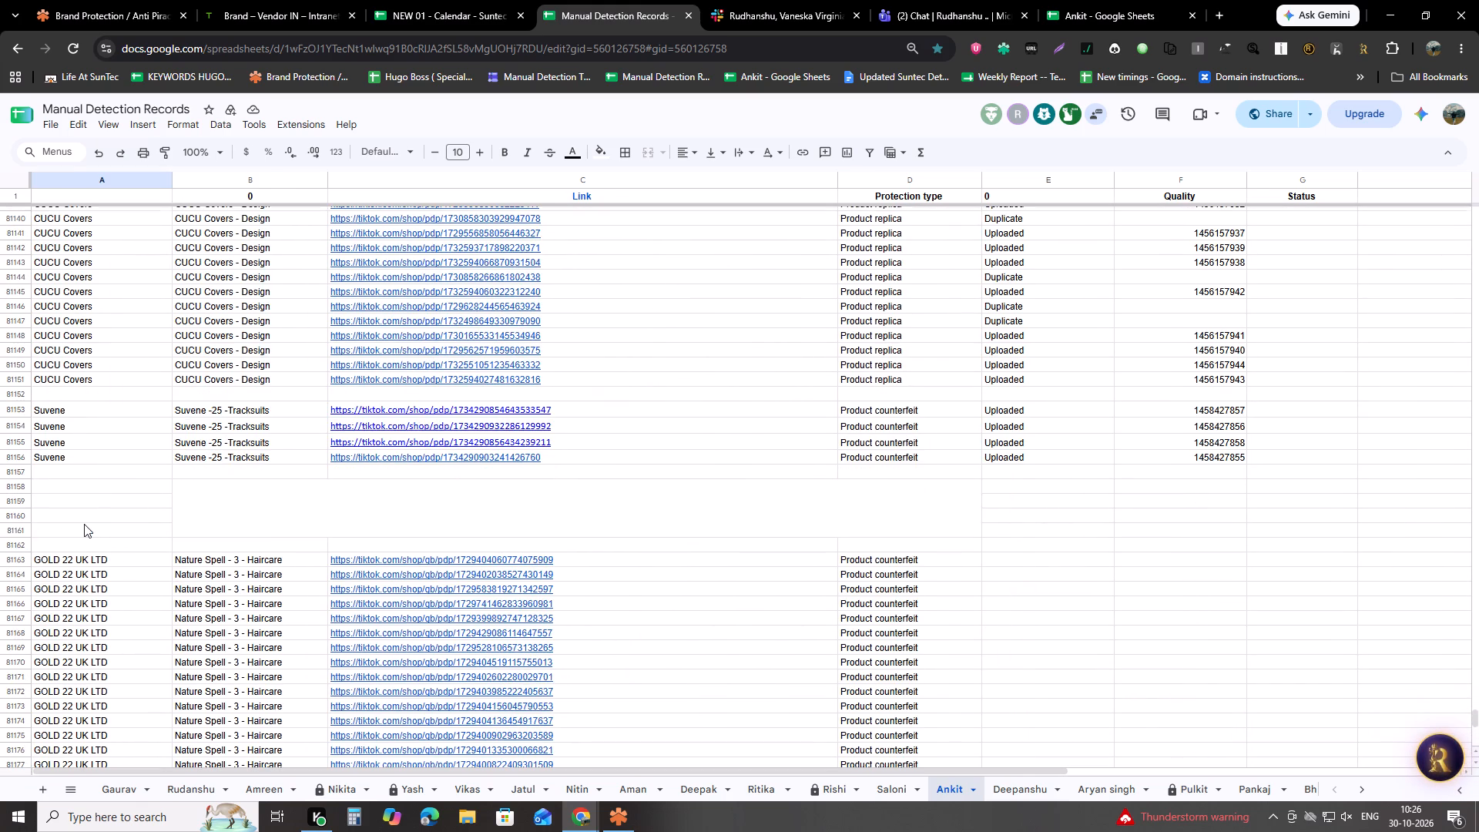
scroll(84, 524, up, 20)
scroll(84, 524, up, 20)
scroll(84, 524, up, 4)
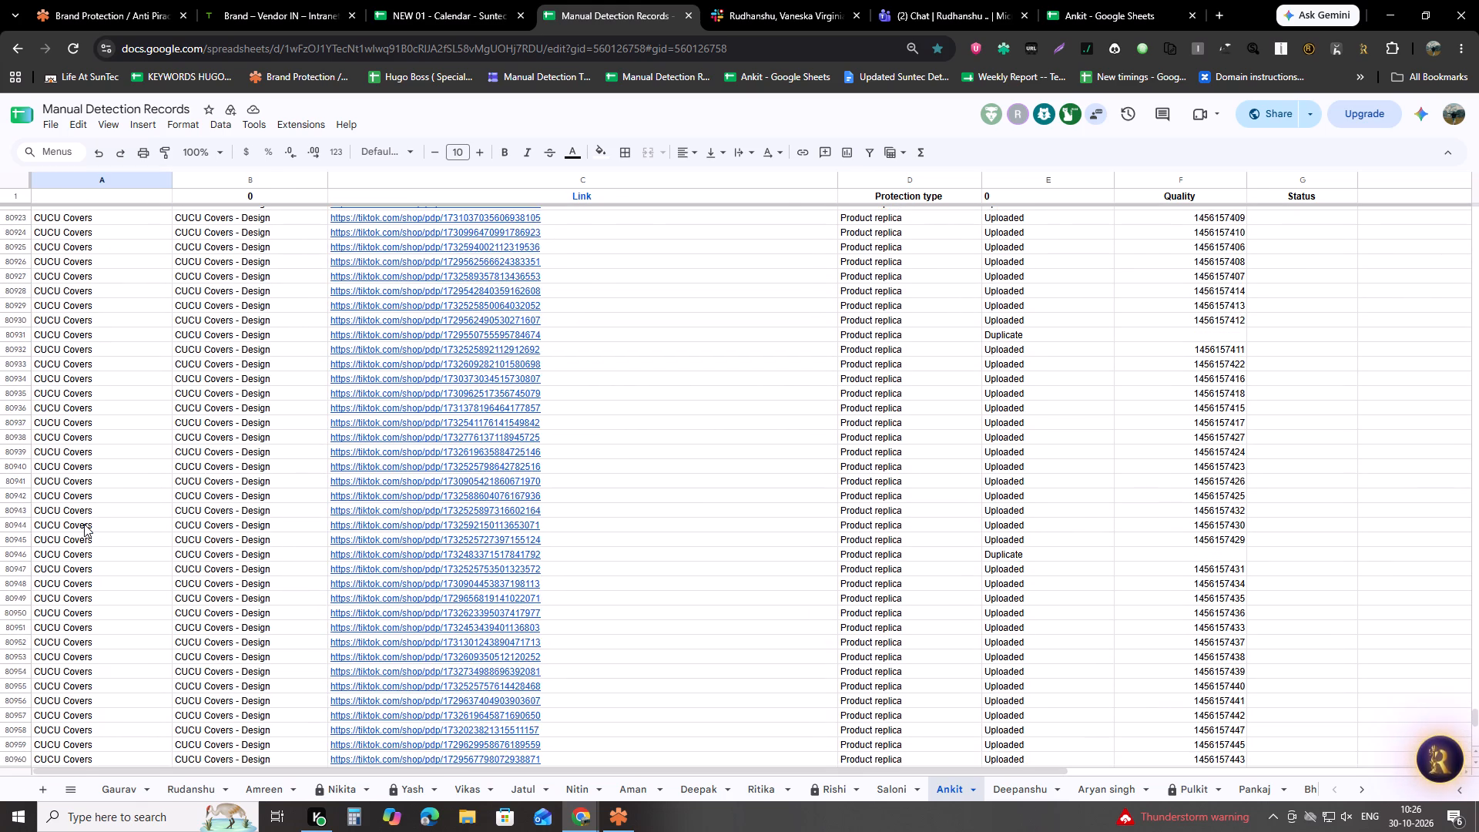
scroll(84, 524, up, 20)
scroll(84, 524, up, 20)
scroll(84, 524, up, 3)
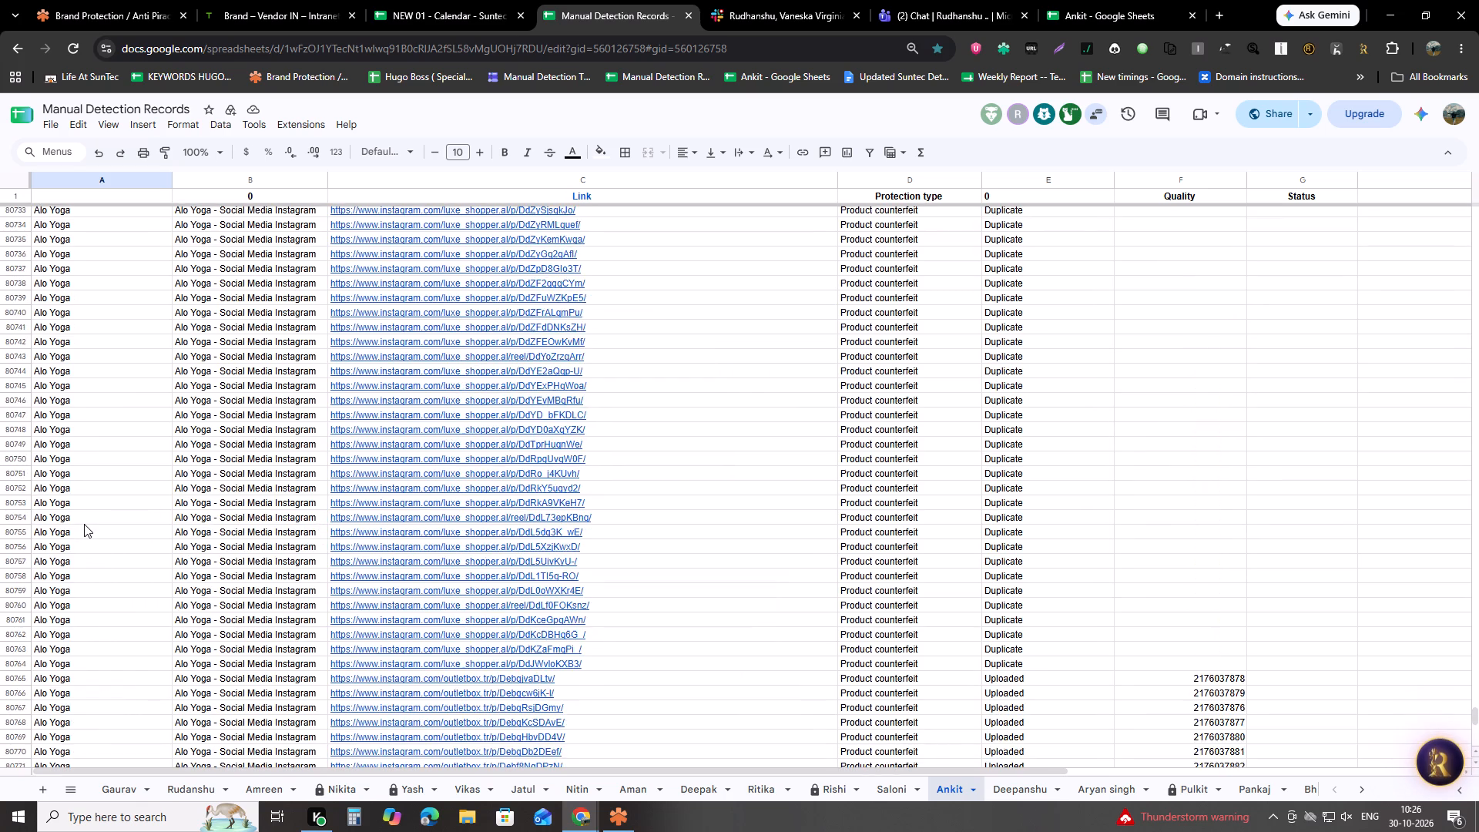
scroll(84, 524, up, 20)
scroll(84, 524, up, 20)
scroll(84, 524, up, 3)
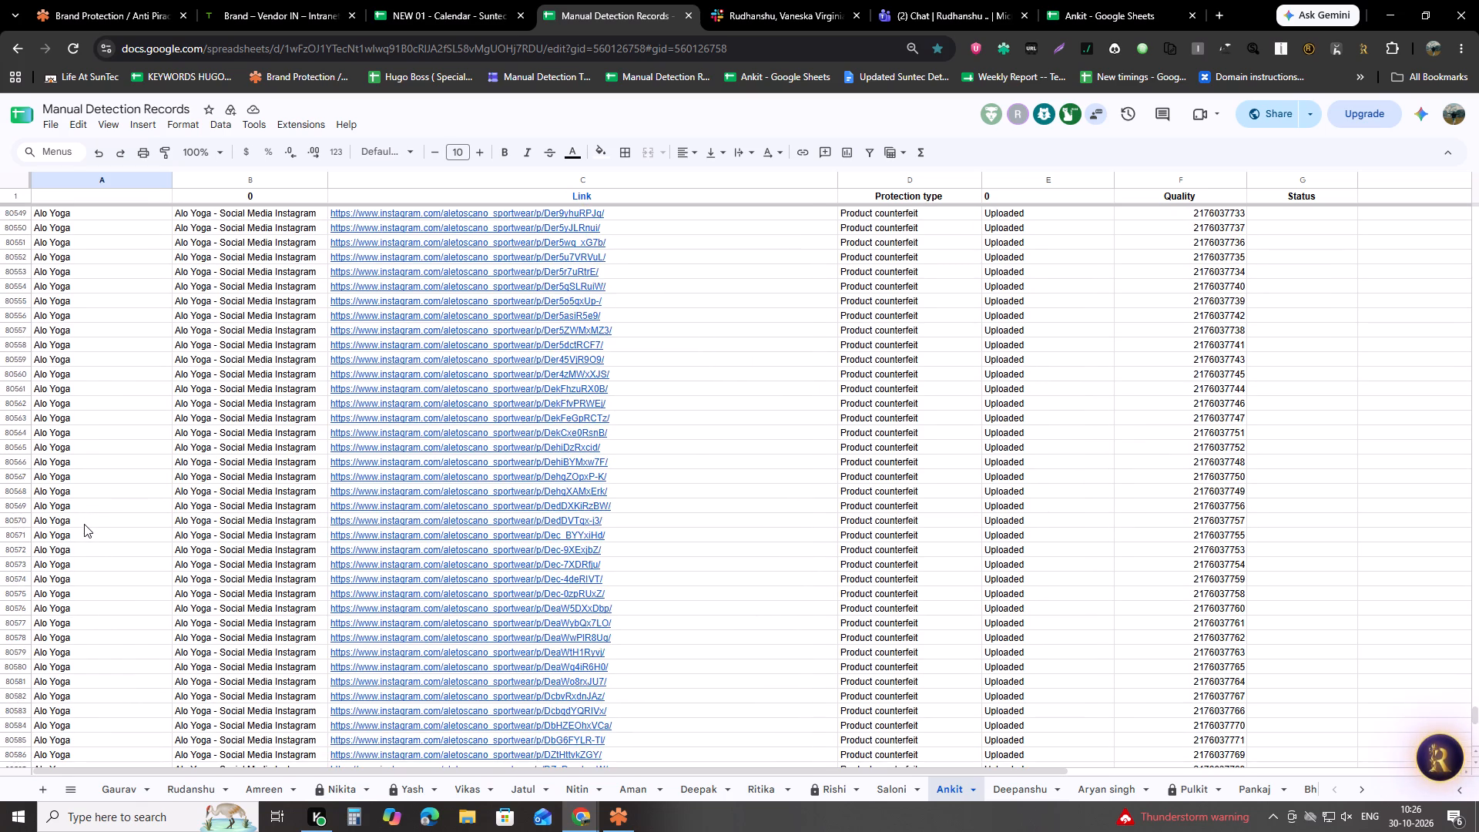
scroll(84, 524, up, 20)
scroll(84, 524, up, 2)
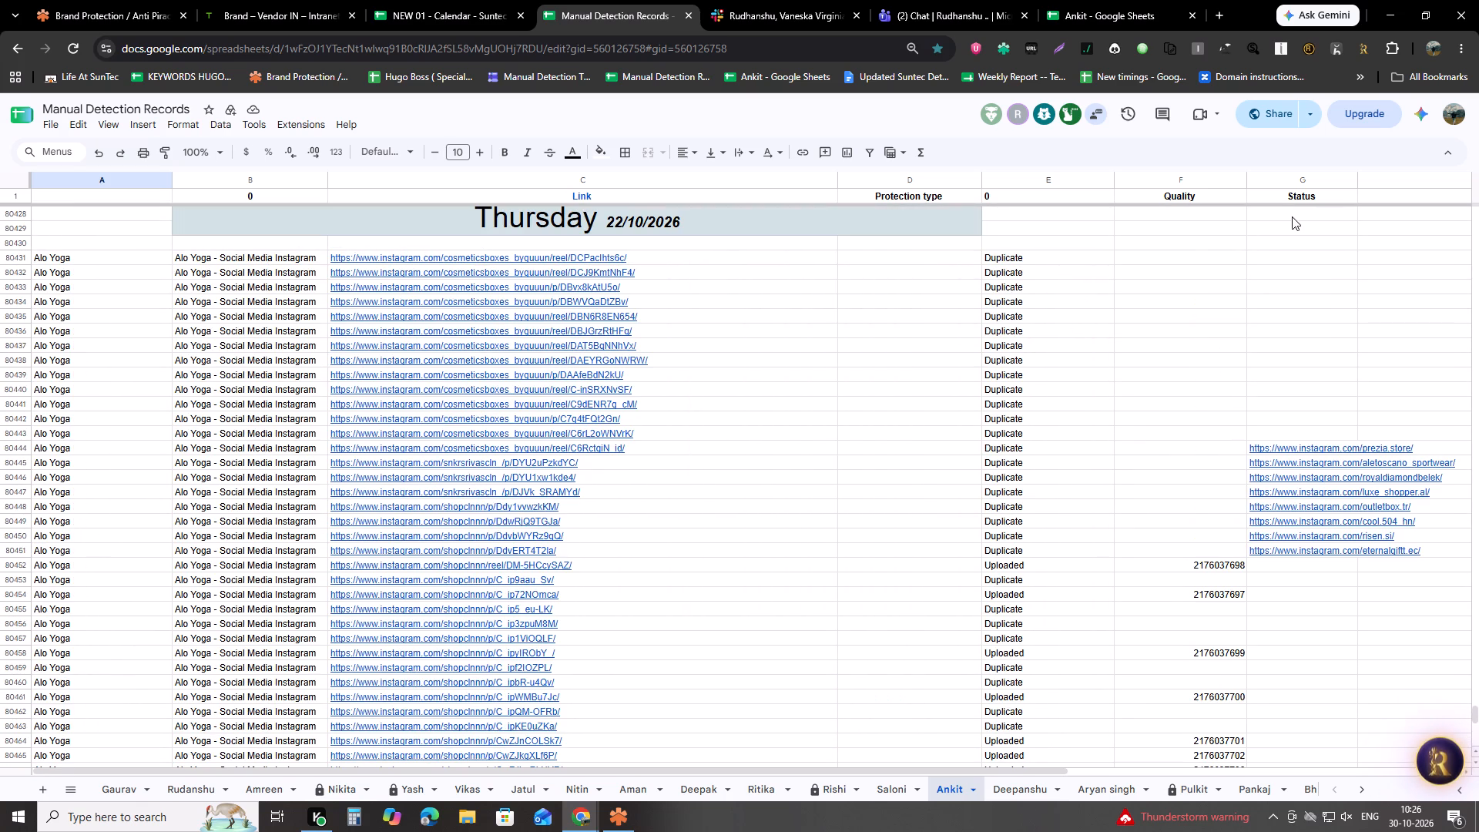
Search the sheet for the copied brand name Debhead LLC dba, go through its matches, and close the search.
key(ctrl+f)
key(ctrl+v)
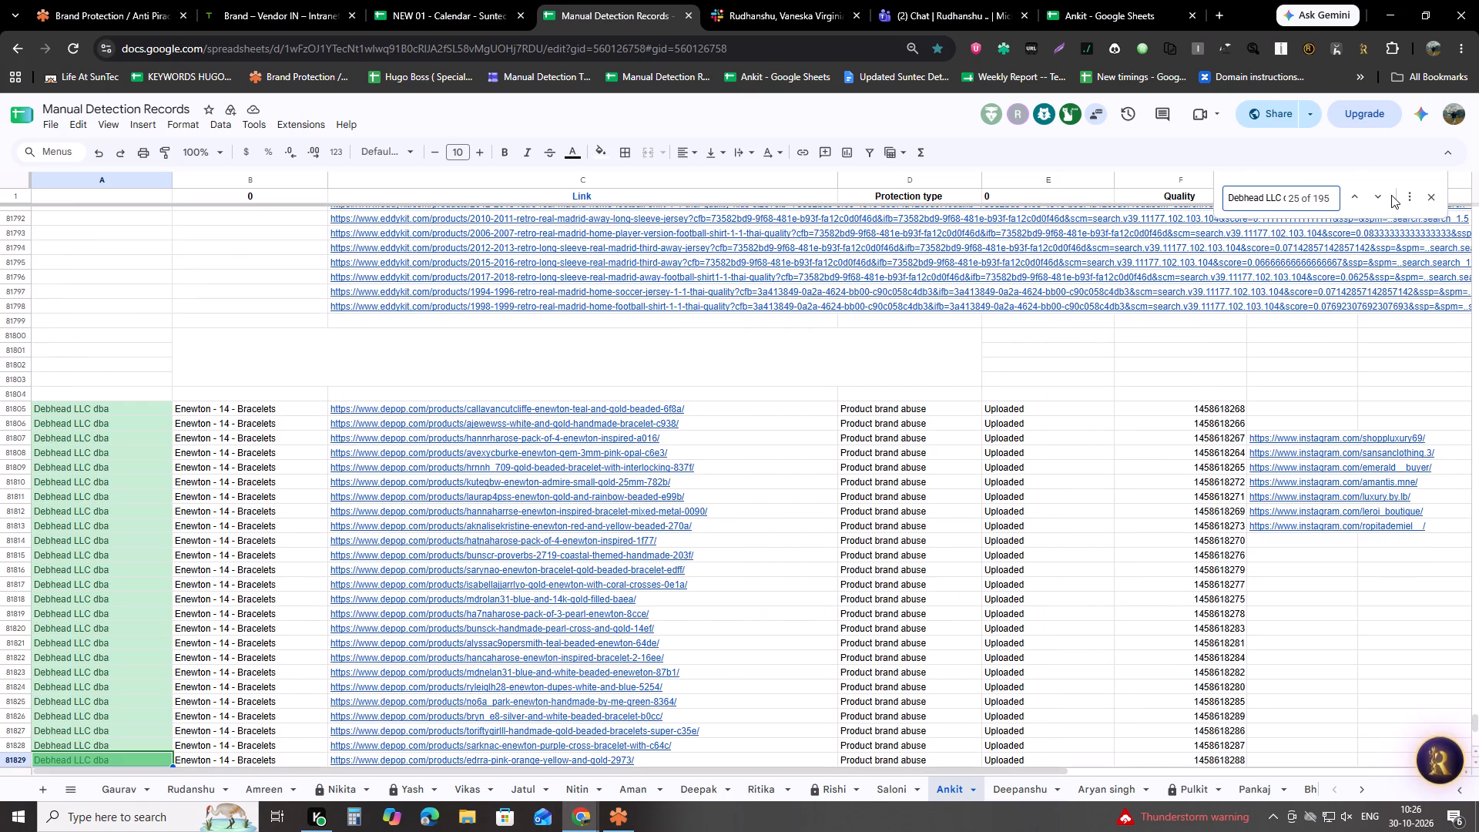
click(1369, 200)
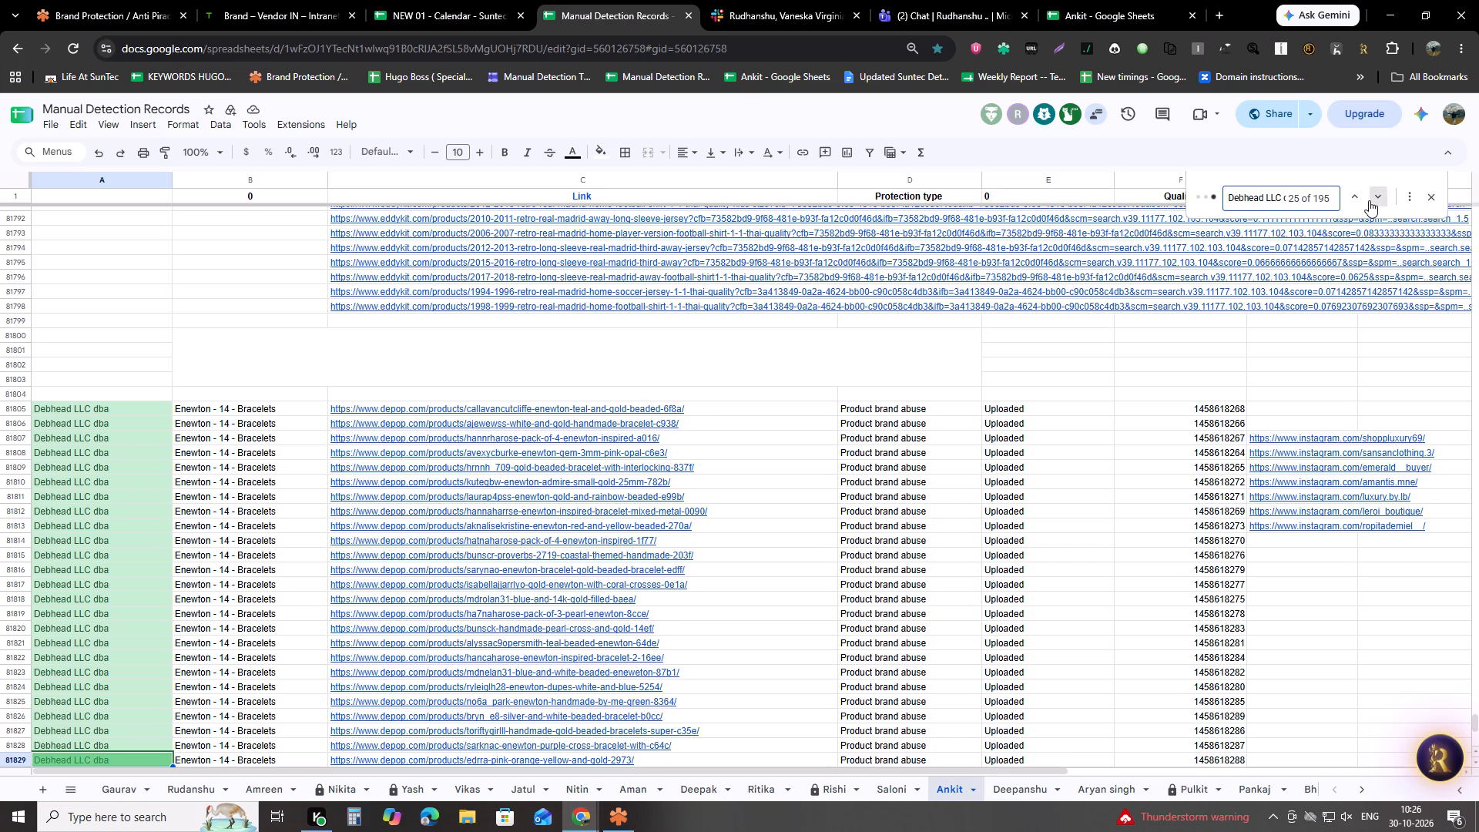
click(1369, 200)
click(1336, 203)
triple_click(1349, 203)
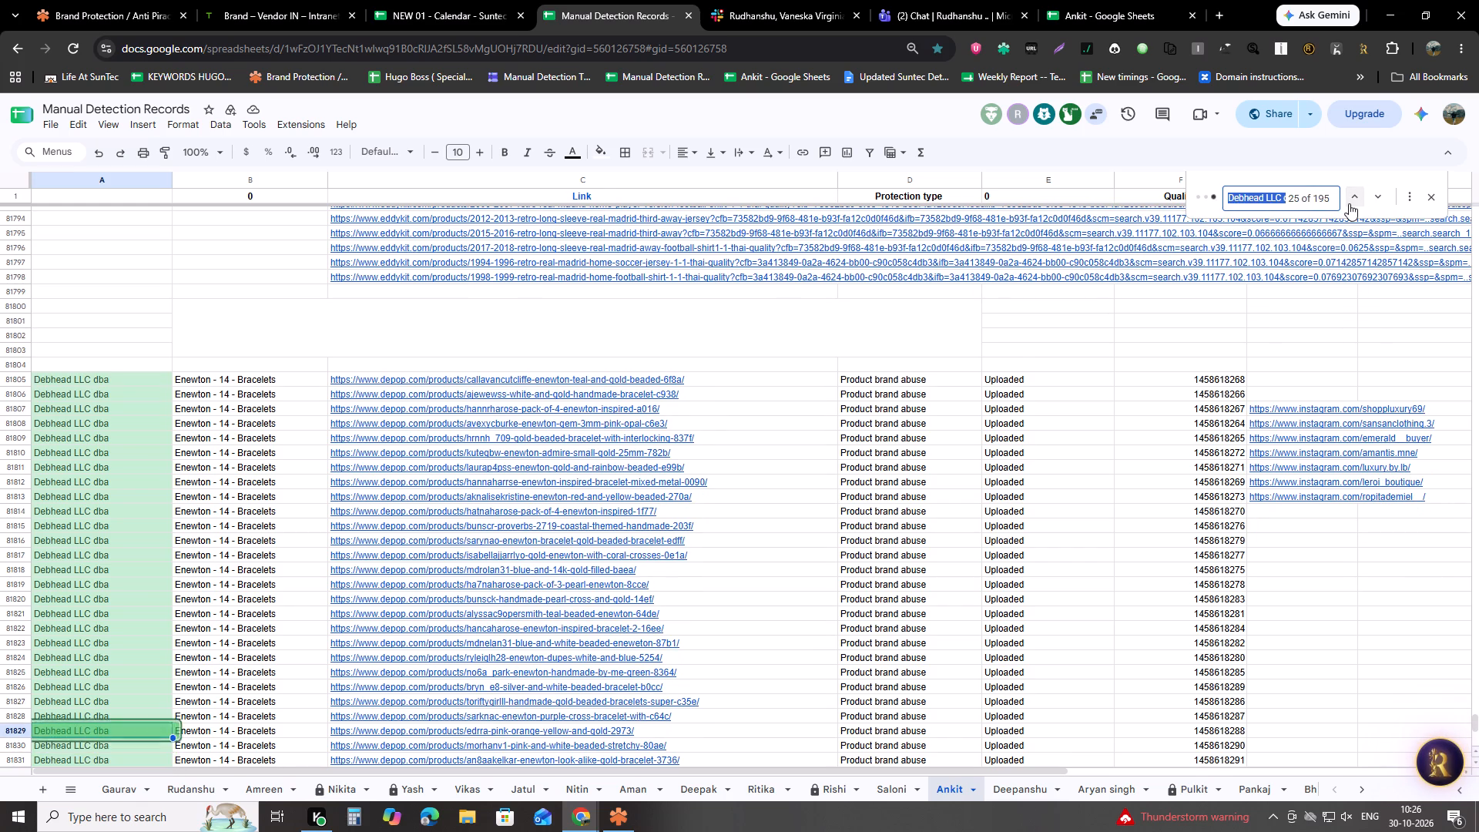
triple_click(1349, 203)
triple_click(1349, 203)
triple_click(1349, 203)
triple_click(1349, 203)
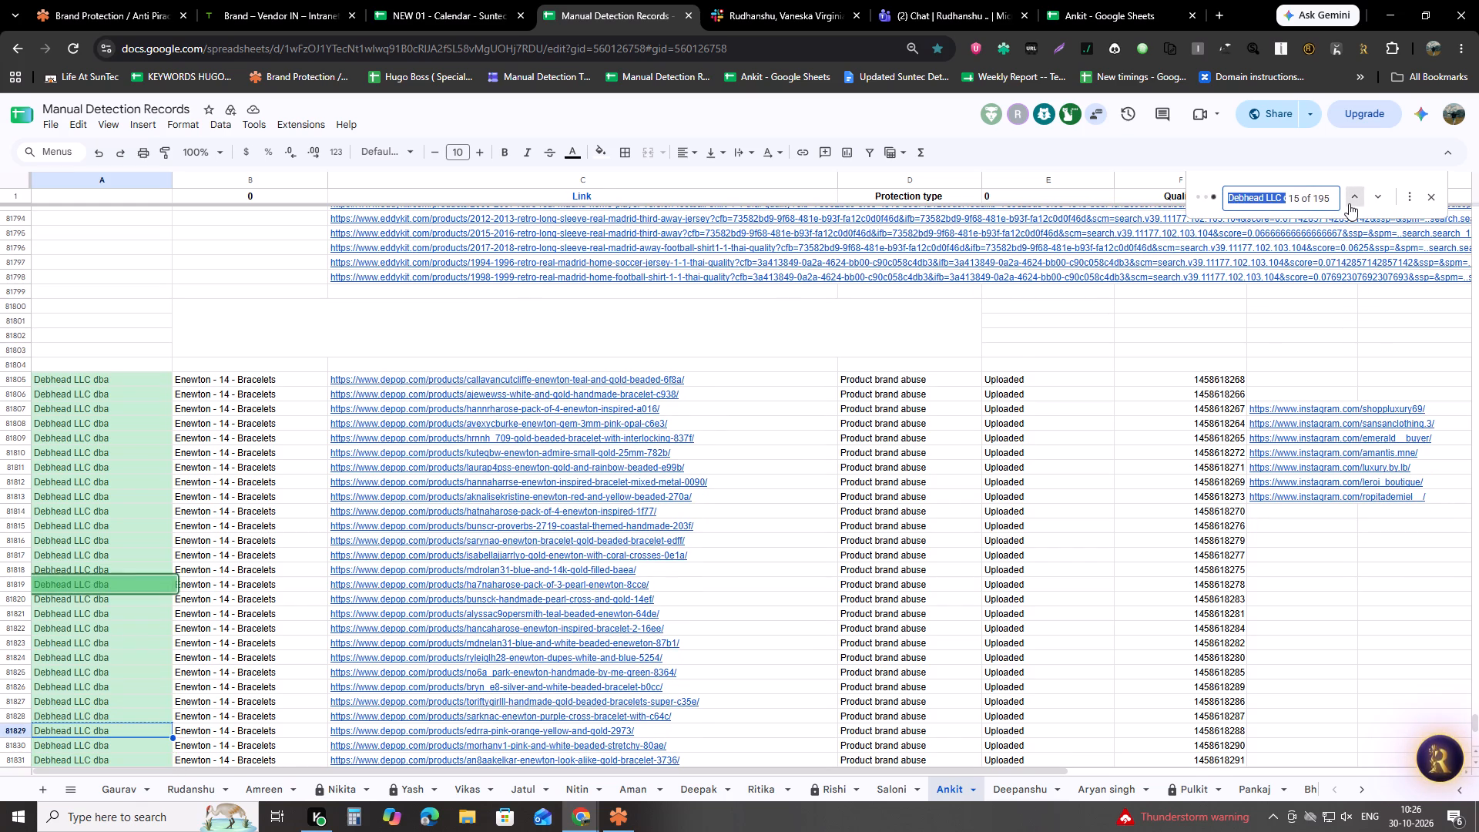
triple_click(1349, 203)
triple_click(1349, 203)
triple_click(1349, 203)
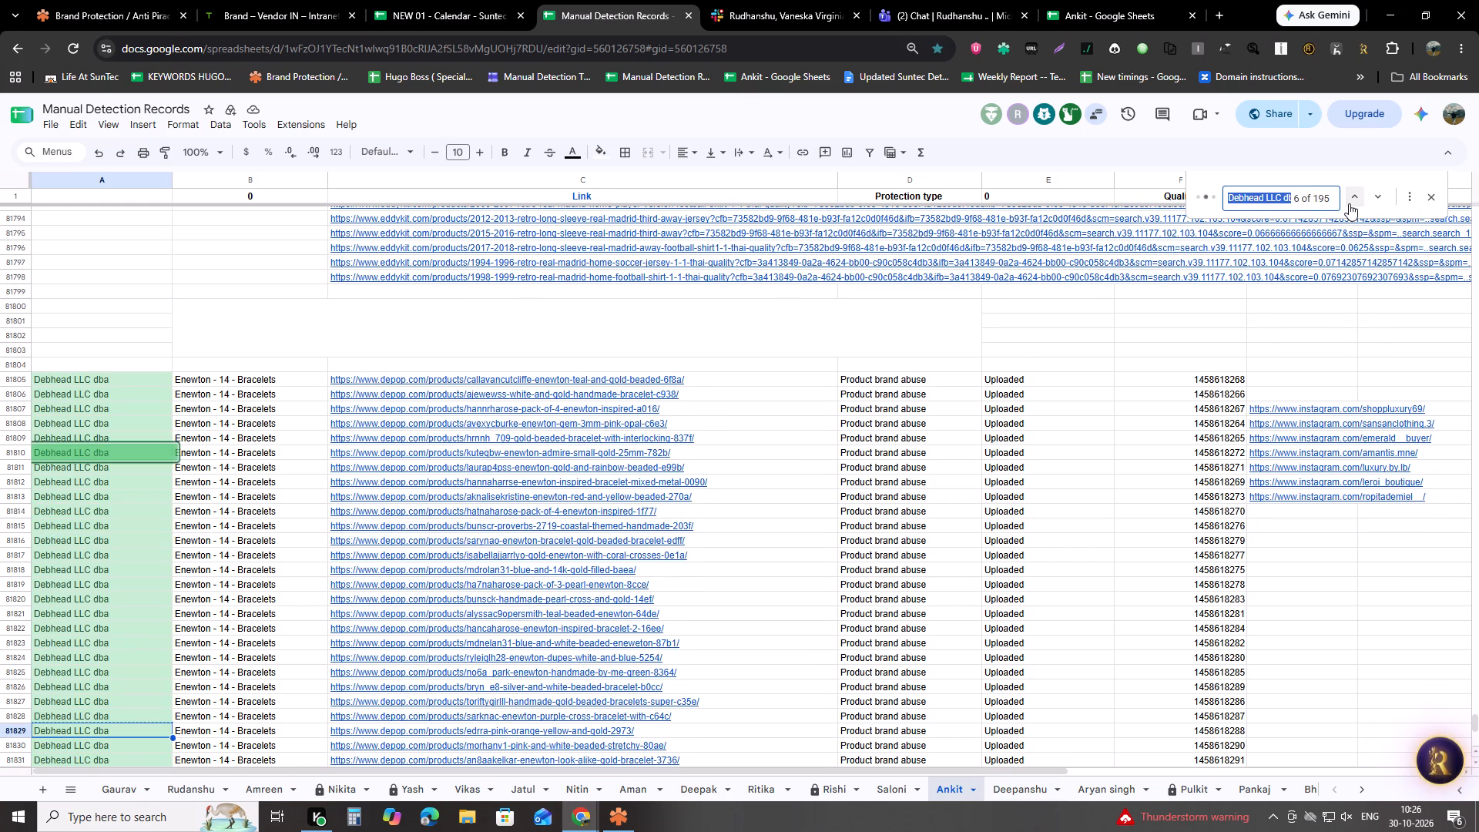
triple_click(1349, 203)
click(1349, 203)
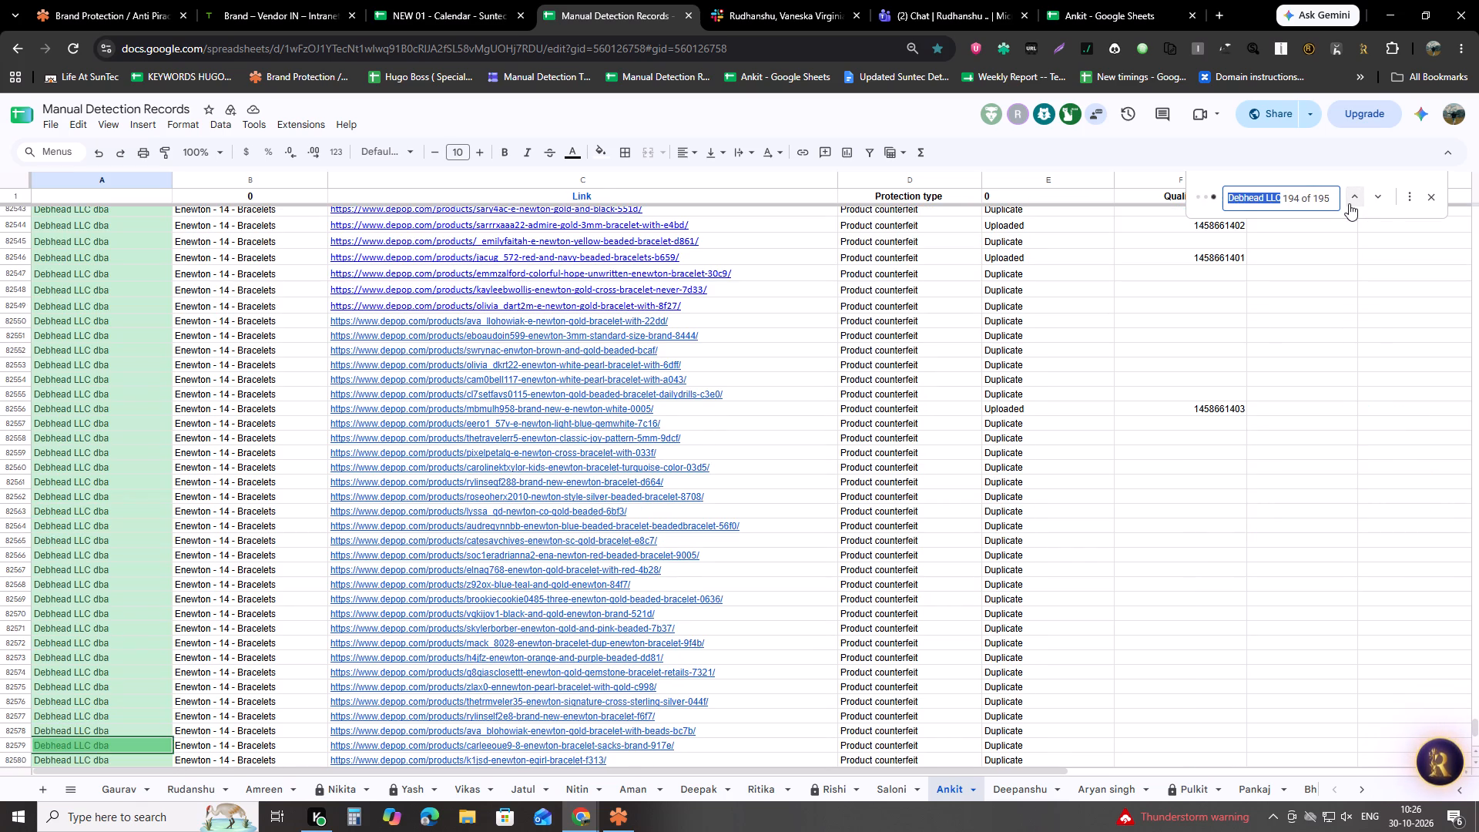
click(1383, 198)
click(1382, 198)
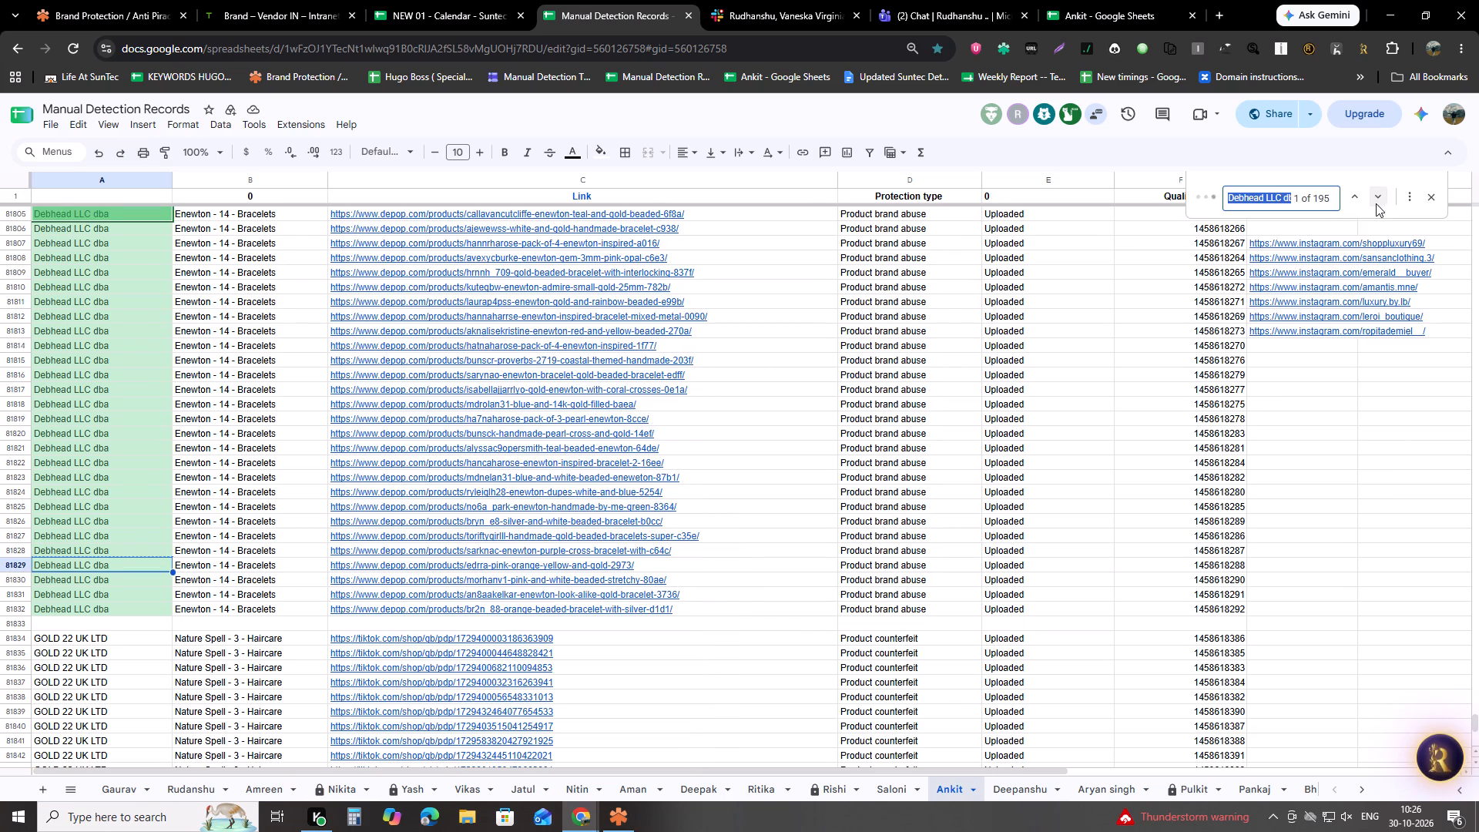
scroll(926, 580, up, 5)
scroll(926, 580, down, 3)
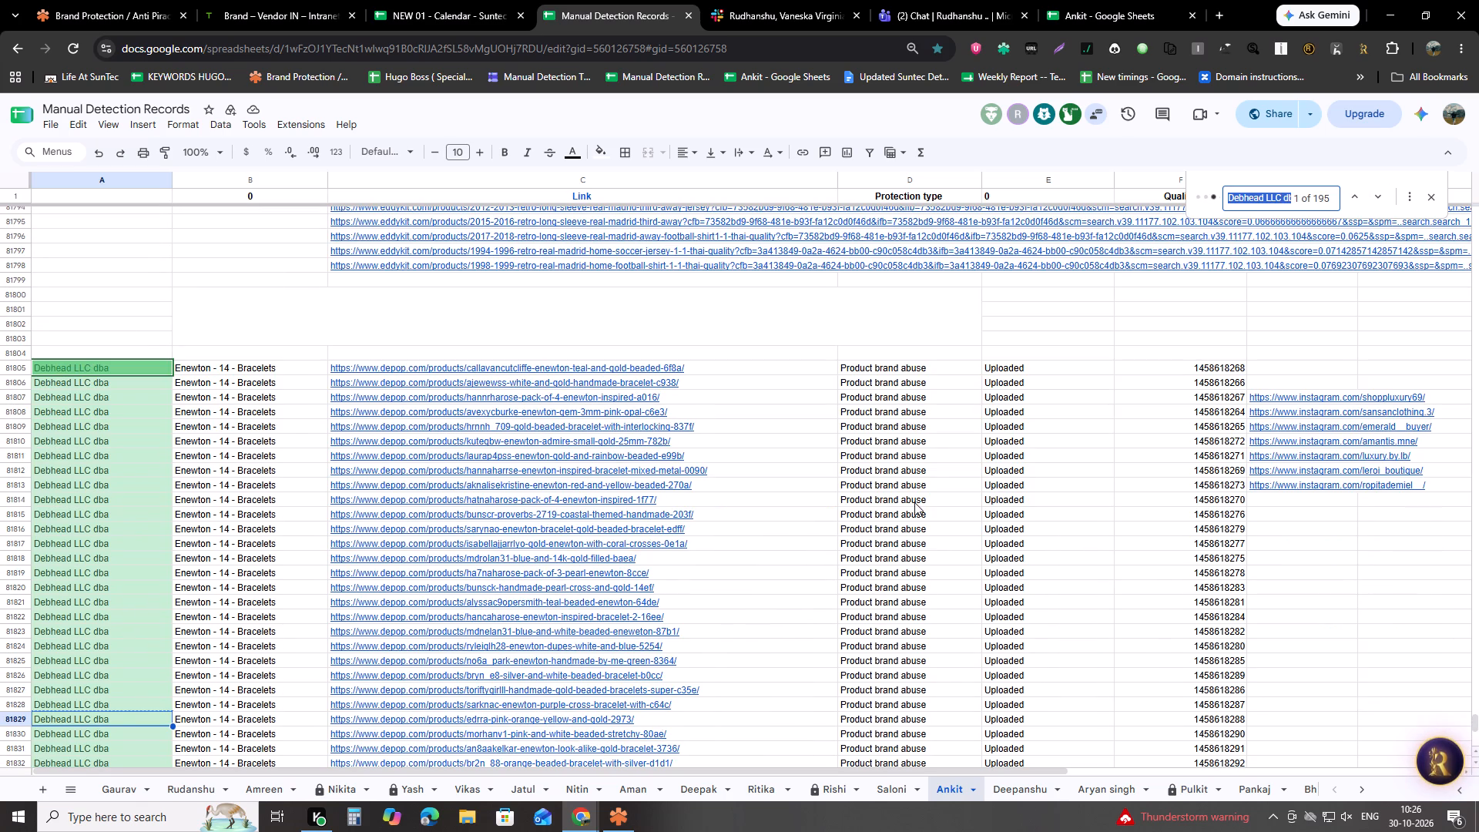
right_click(914, 502)
click(807, 563)
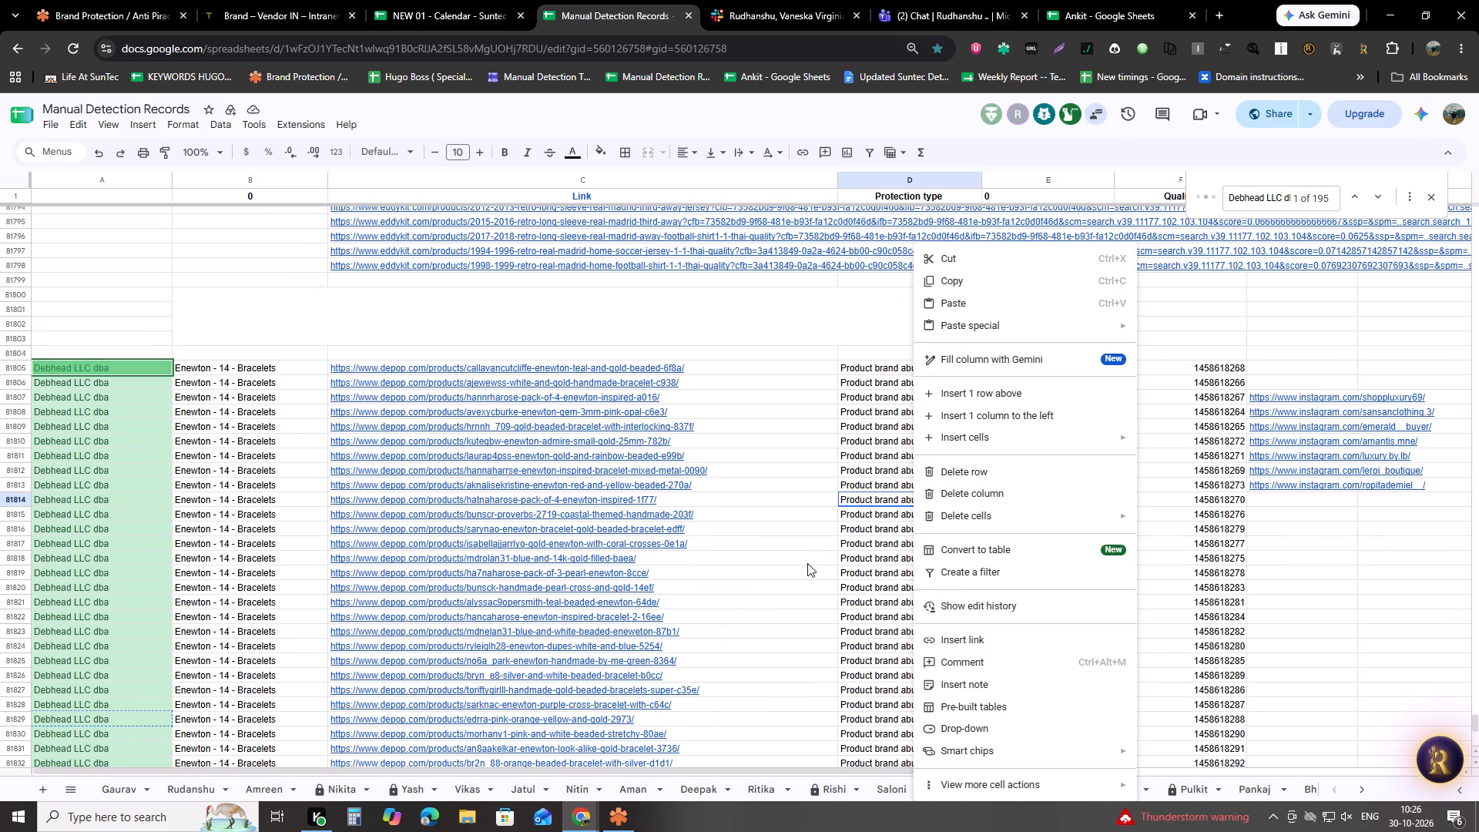
click(1433, 200)
Examine the older records above row 81805 to find where the earlier Debhead LLC dba entries begin.
scroll(892, 532, down, 2)
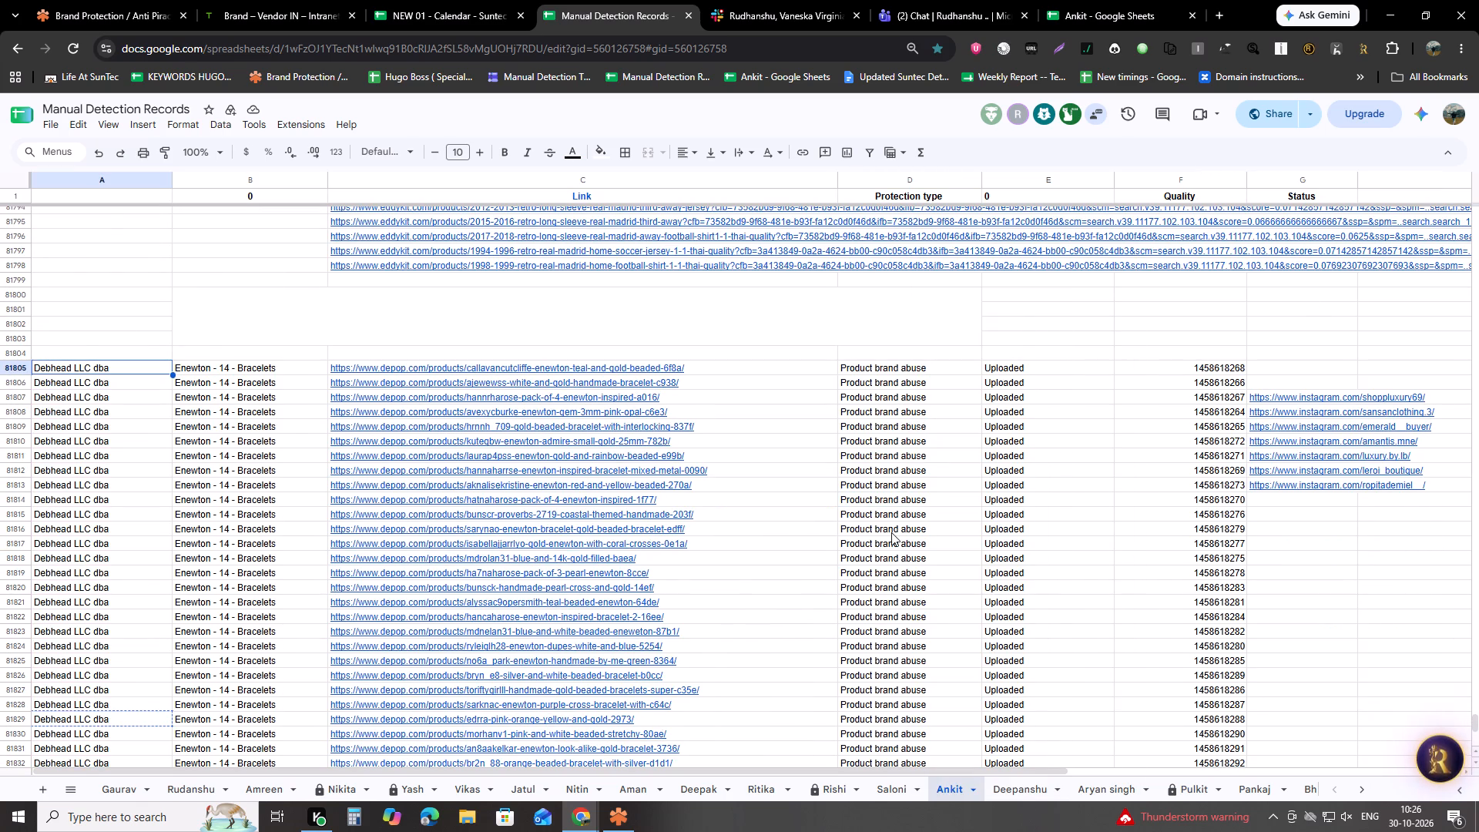
scroll(891, 532, up, 5)
scroll(892, 527, up, 20)
scroll(892, 527, up, 10)
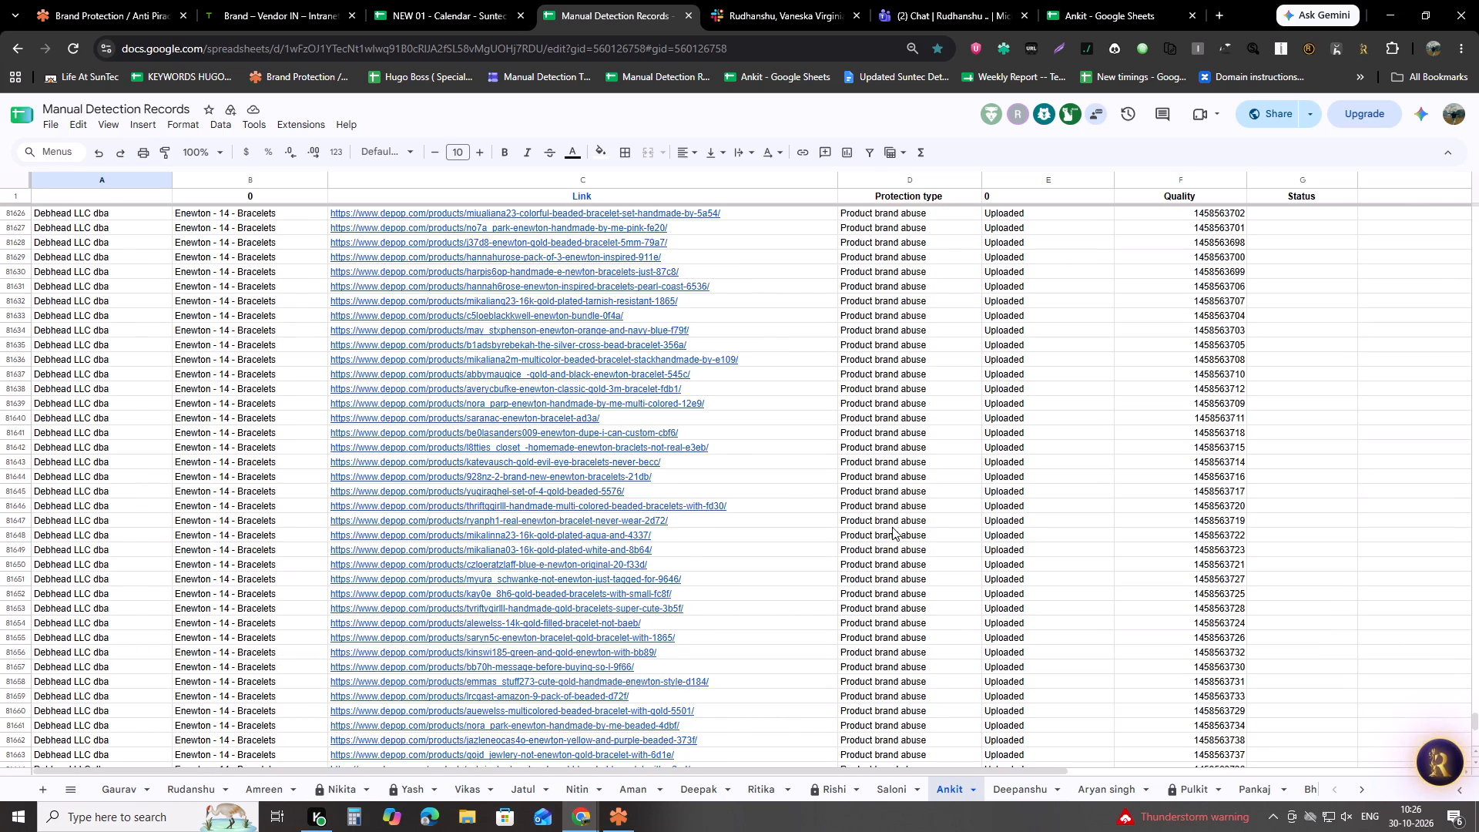
scroll(892, 527, up, 20)
scroll(892, 527, up, 3)
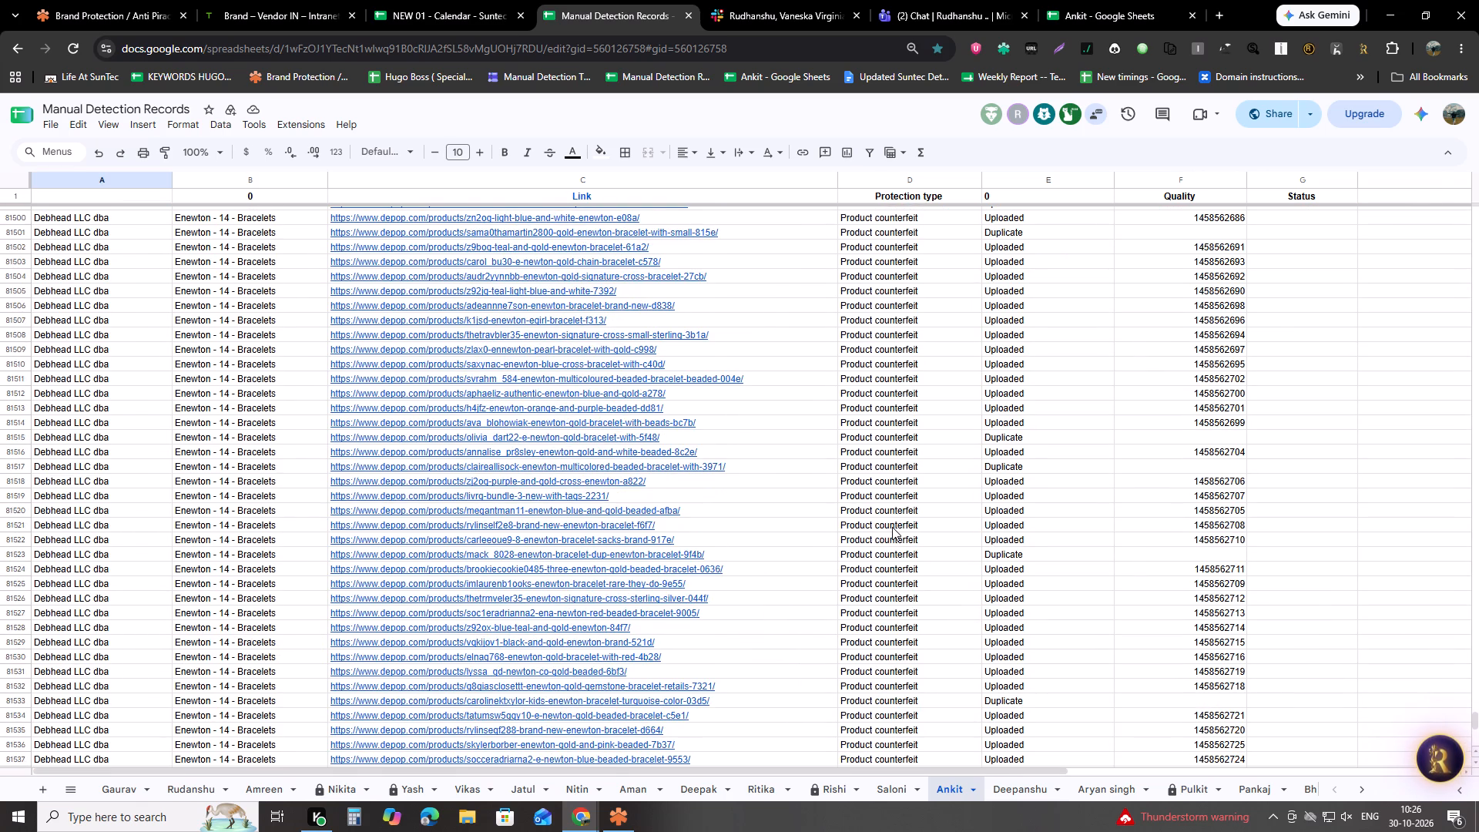
scroll(892, 527, up, 18)
scroll(892, 527, down, 6)
scroll(892, 527, up, 2)
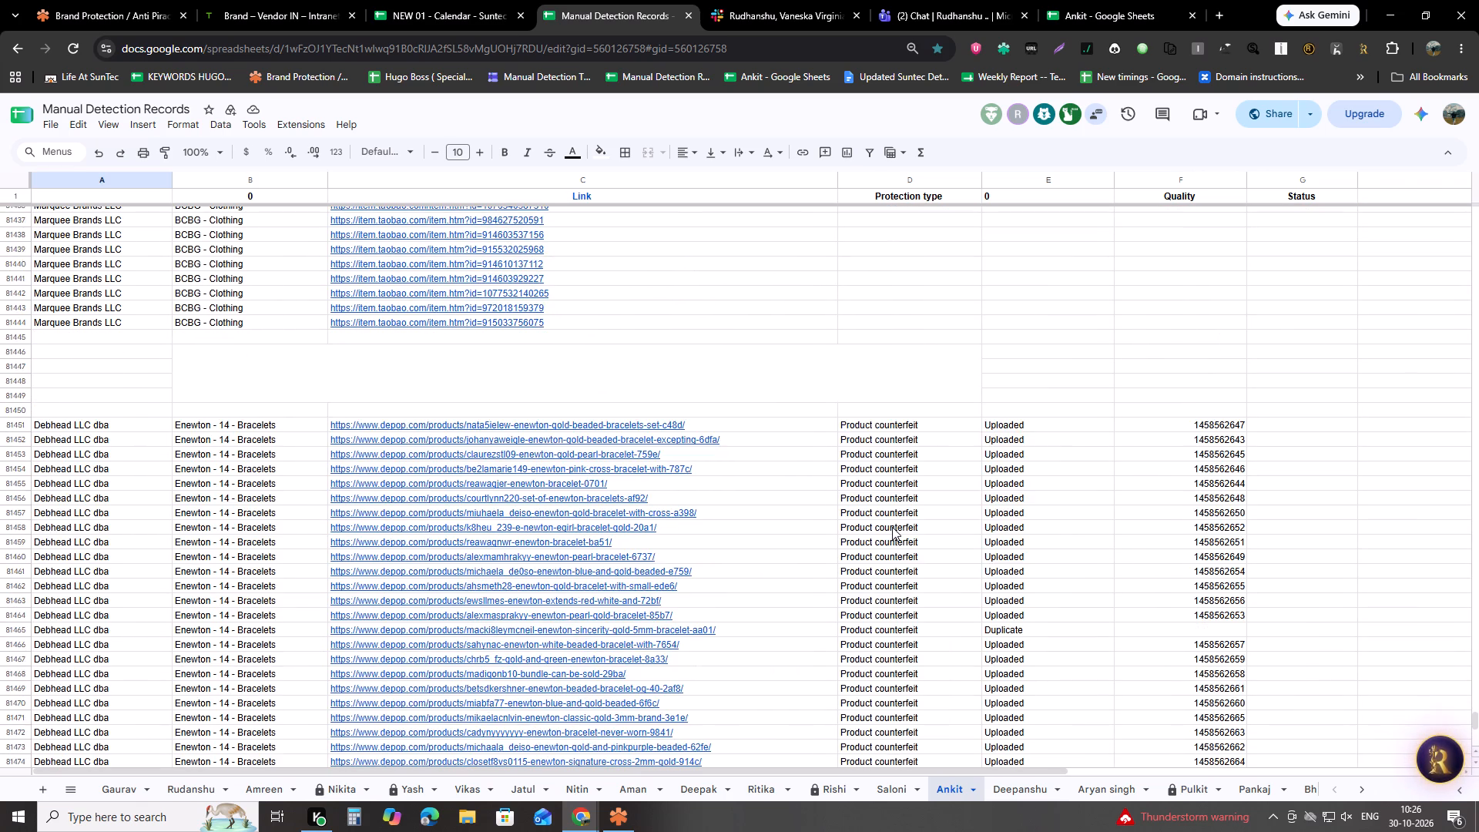
scroll(892, 527, up, 20)
scroll(892, 527, up, 20)
scroll(892, 527, up, 6)
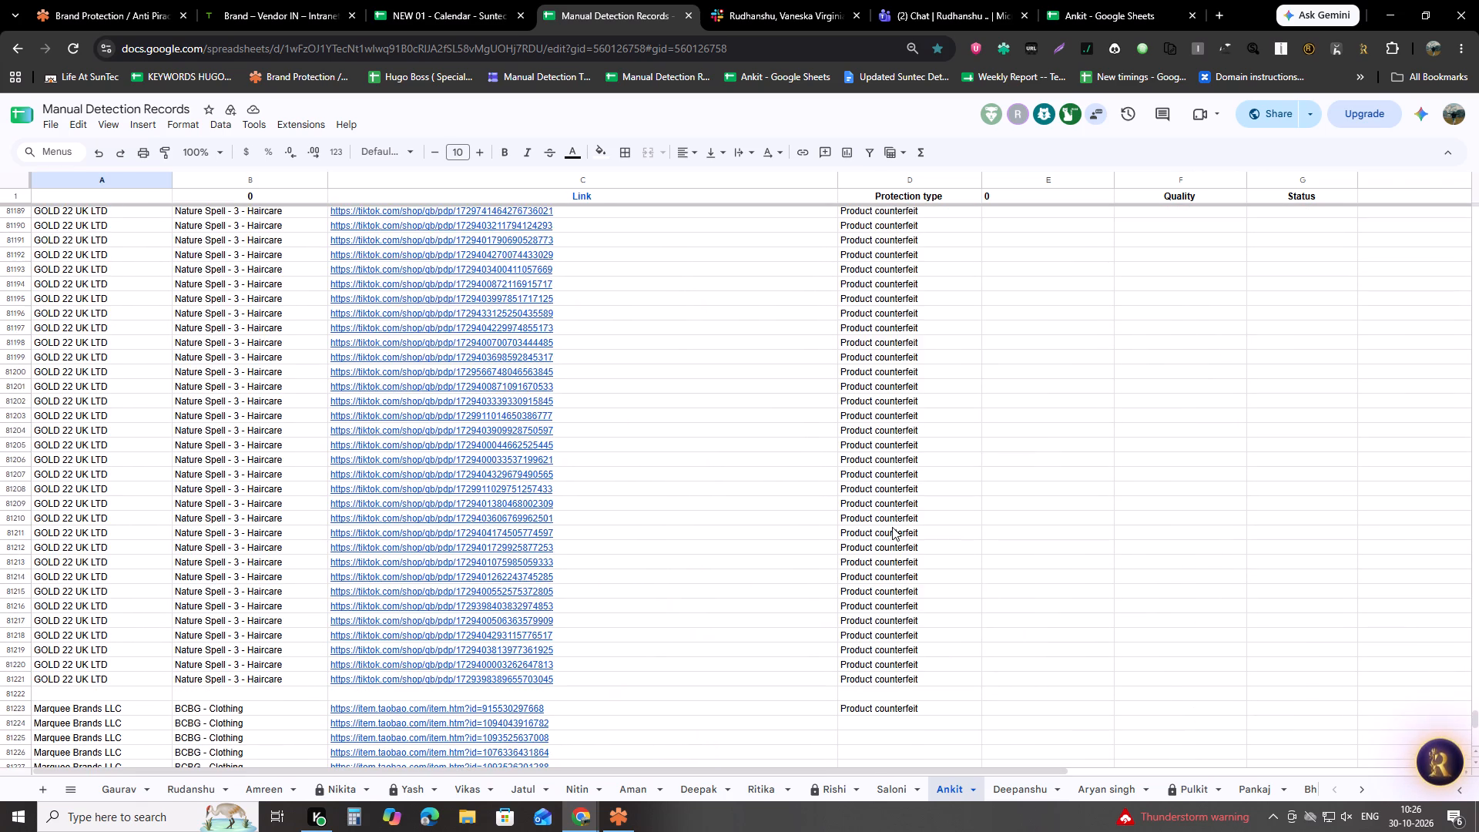
scroll(892, 527, up, 13)
scroll(892, 527, down, 20)
scroll(892, 527, down, 7)
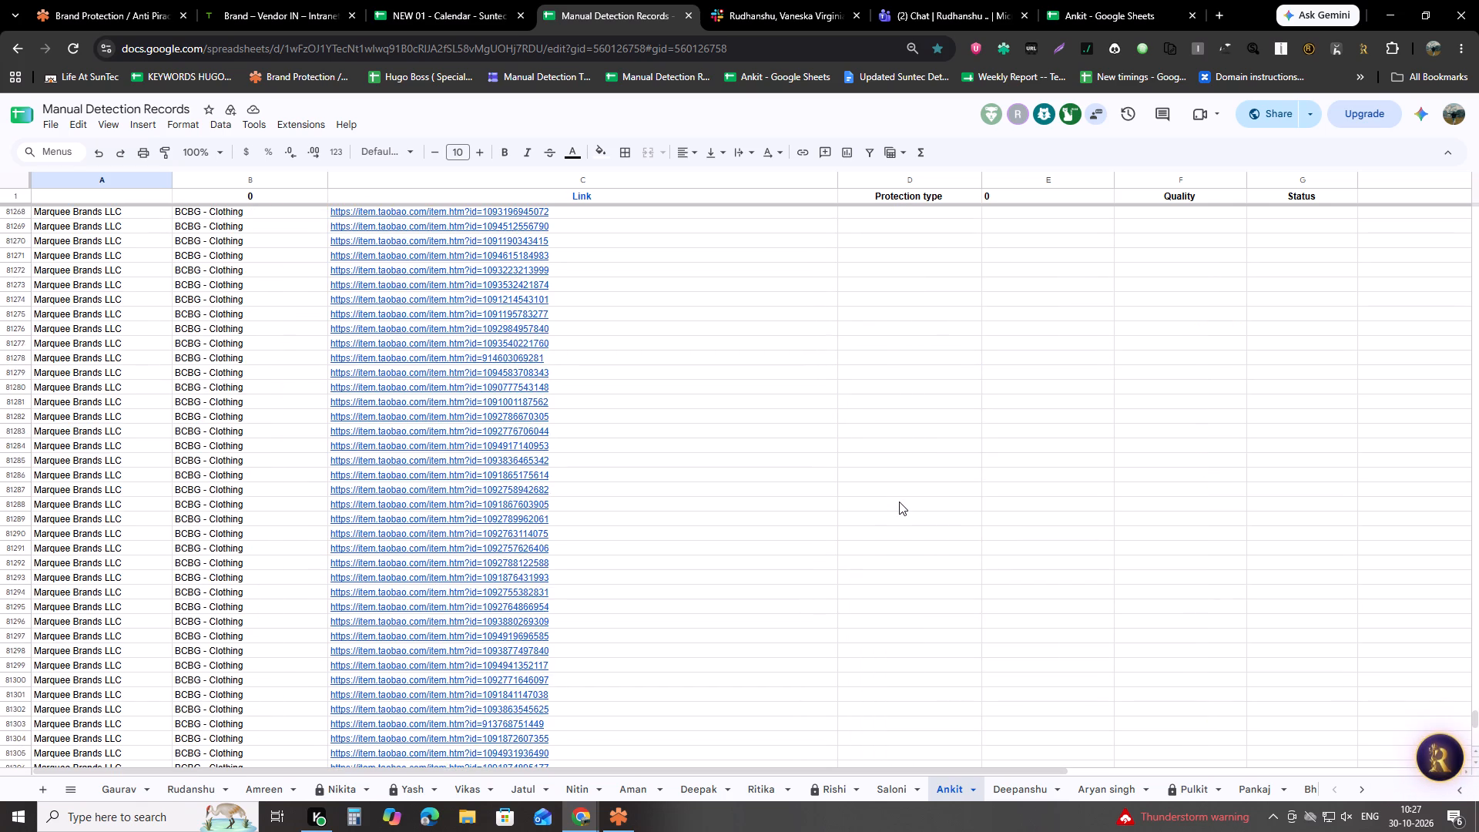
scroll(899, 502, down, 20)
scroll(899, 502, down, 16)
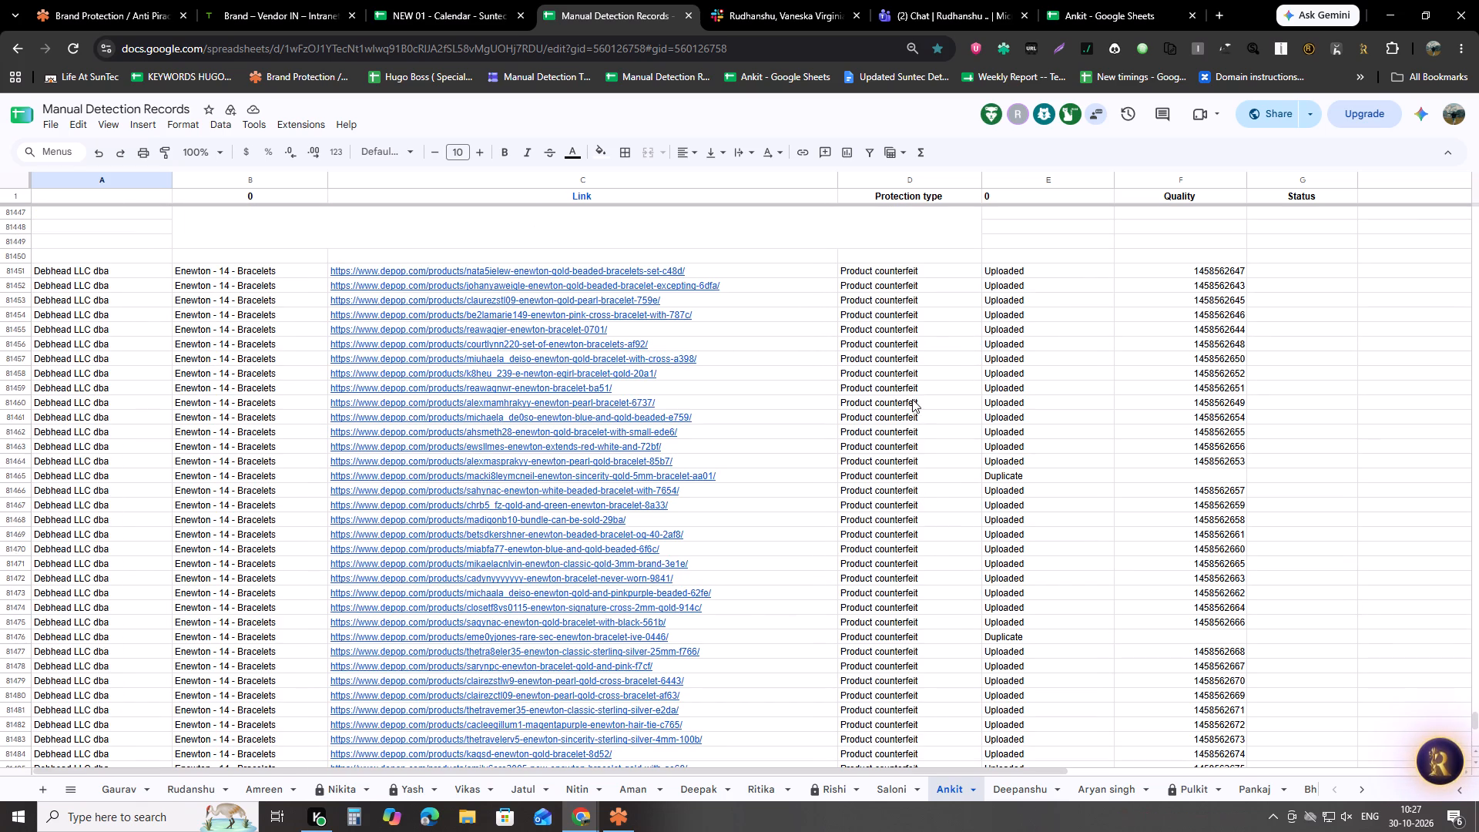
Count the Quality IDs of the Debhead LLC dba records in rows 81451 to 81667 and set the selection summary to Count.
drag(1213, 270, 1239, 471)
scroll(1239, 468, down, 7)
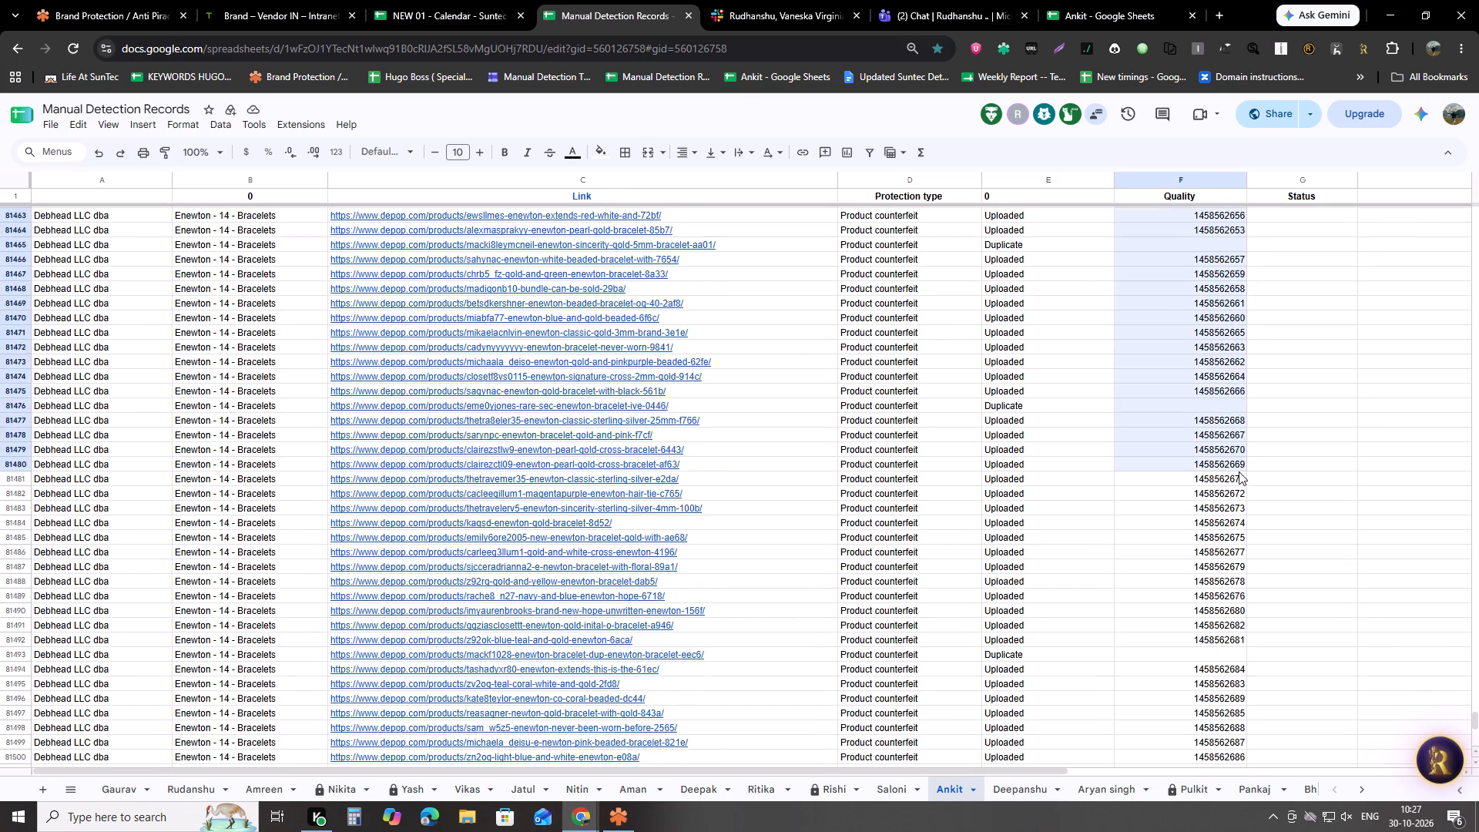
drag(1239, 471, 1226, 484)
scroll(1239, 471, down, 20)
scroll(1239, 471, down, 8)
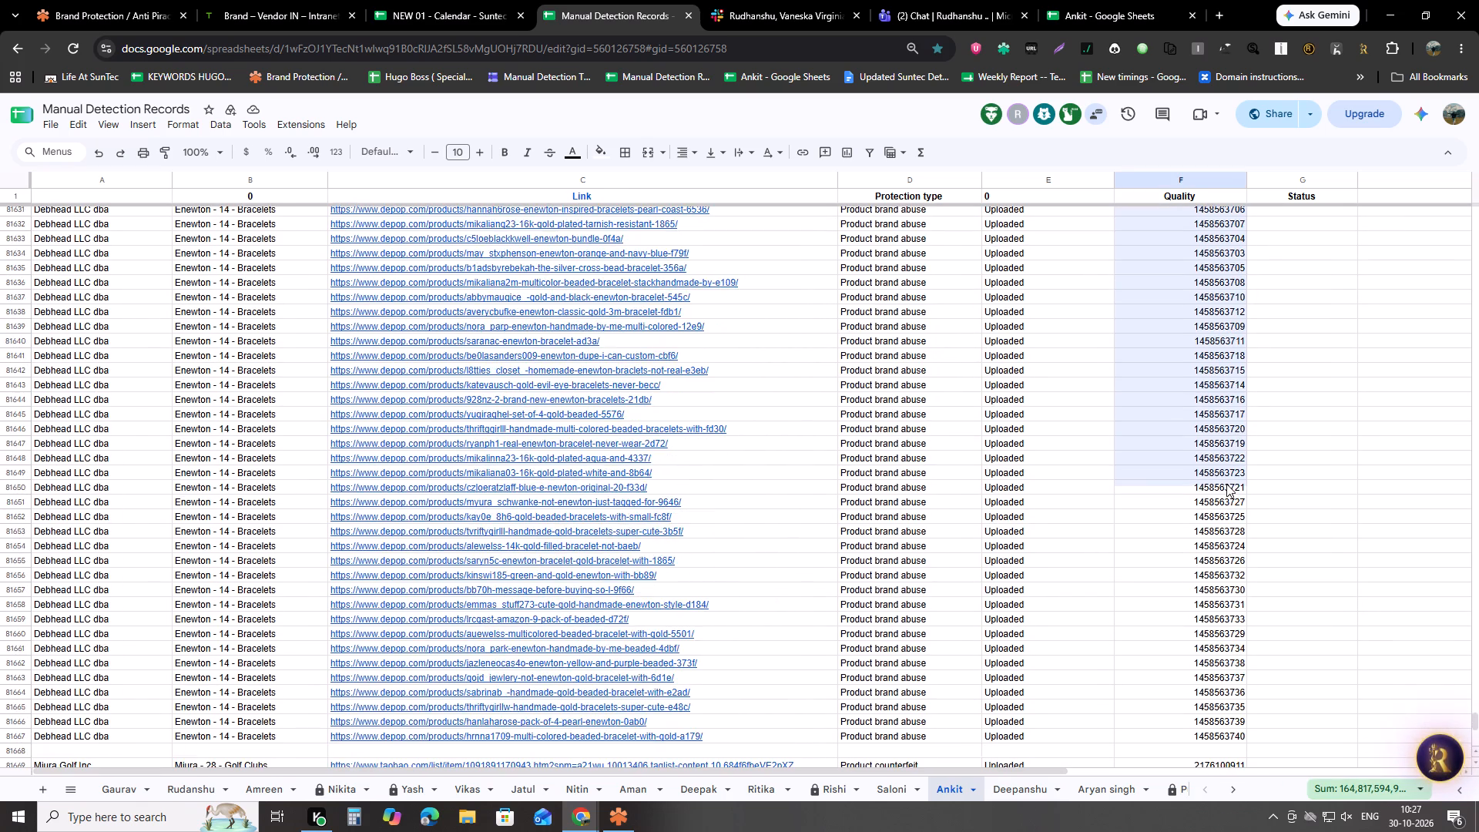
scroll(1226, 484, down, 4)
drag(1226, 484, 1212, 423)
click(1359, 789)
click(1365, 756)
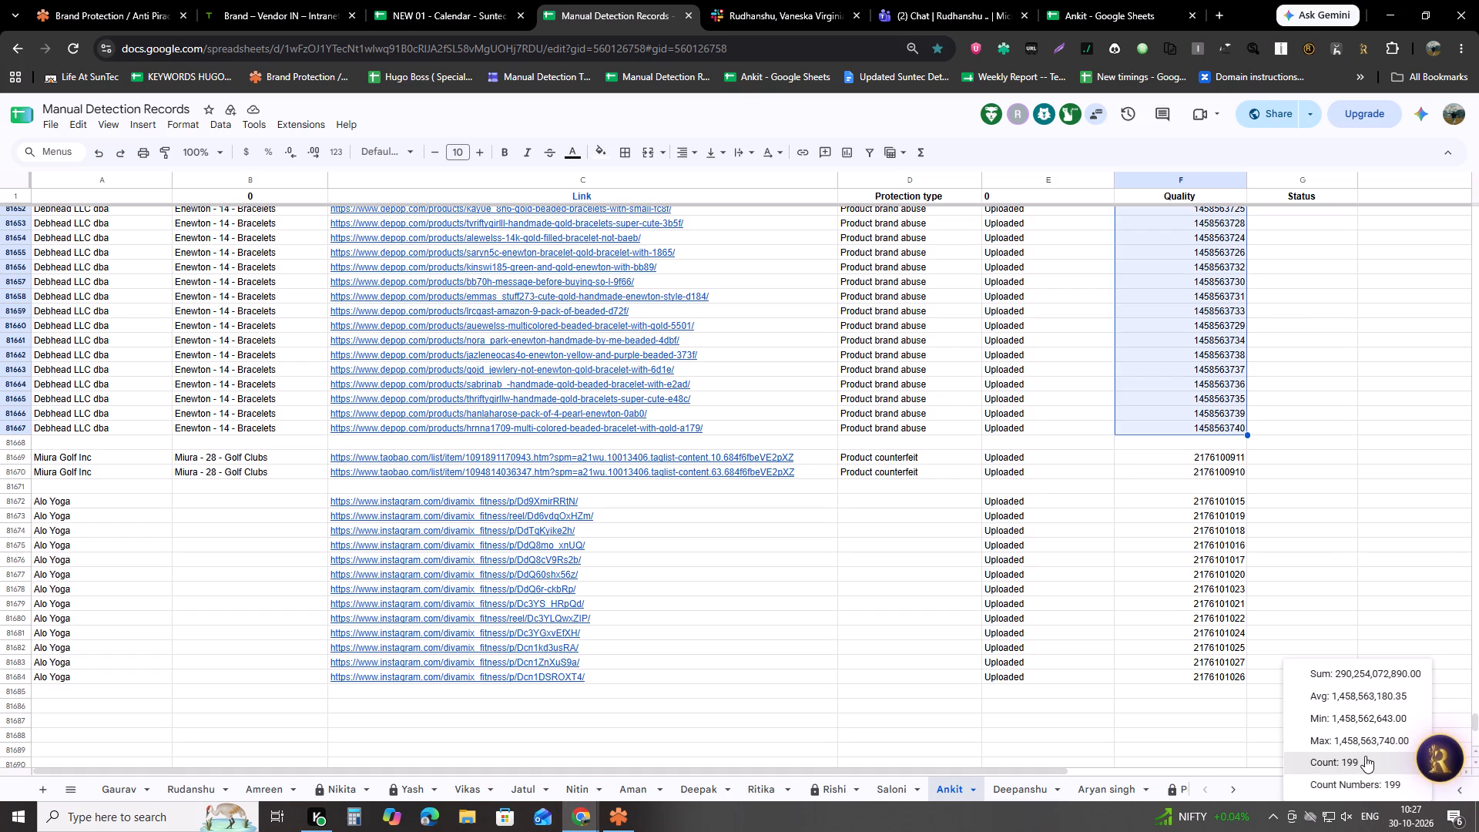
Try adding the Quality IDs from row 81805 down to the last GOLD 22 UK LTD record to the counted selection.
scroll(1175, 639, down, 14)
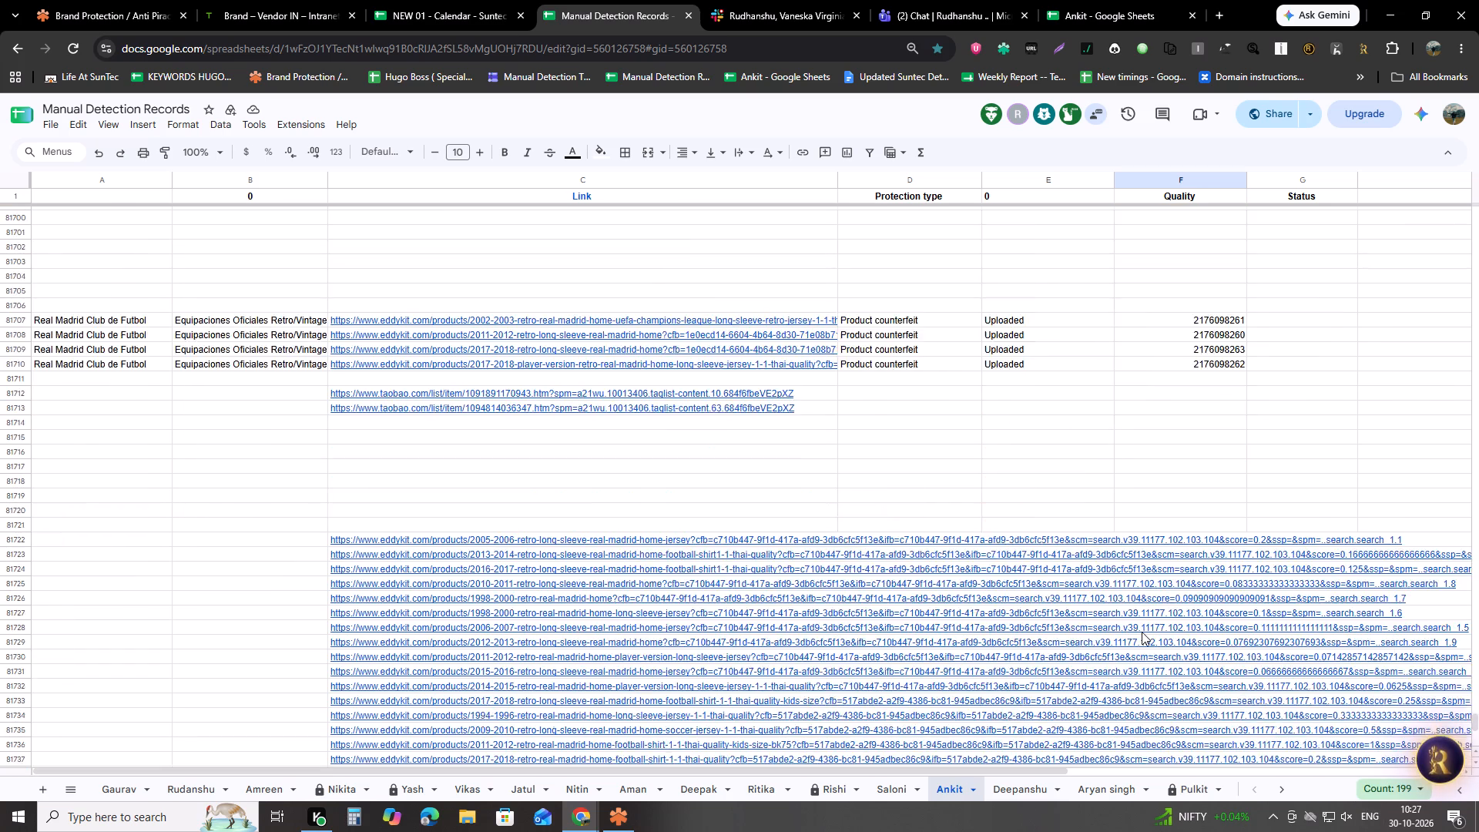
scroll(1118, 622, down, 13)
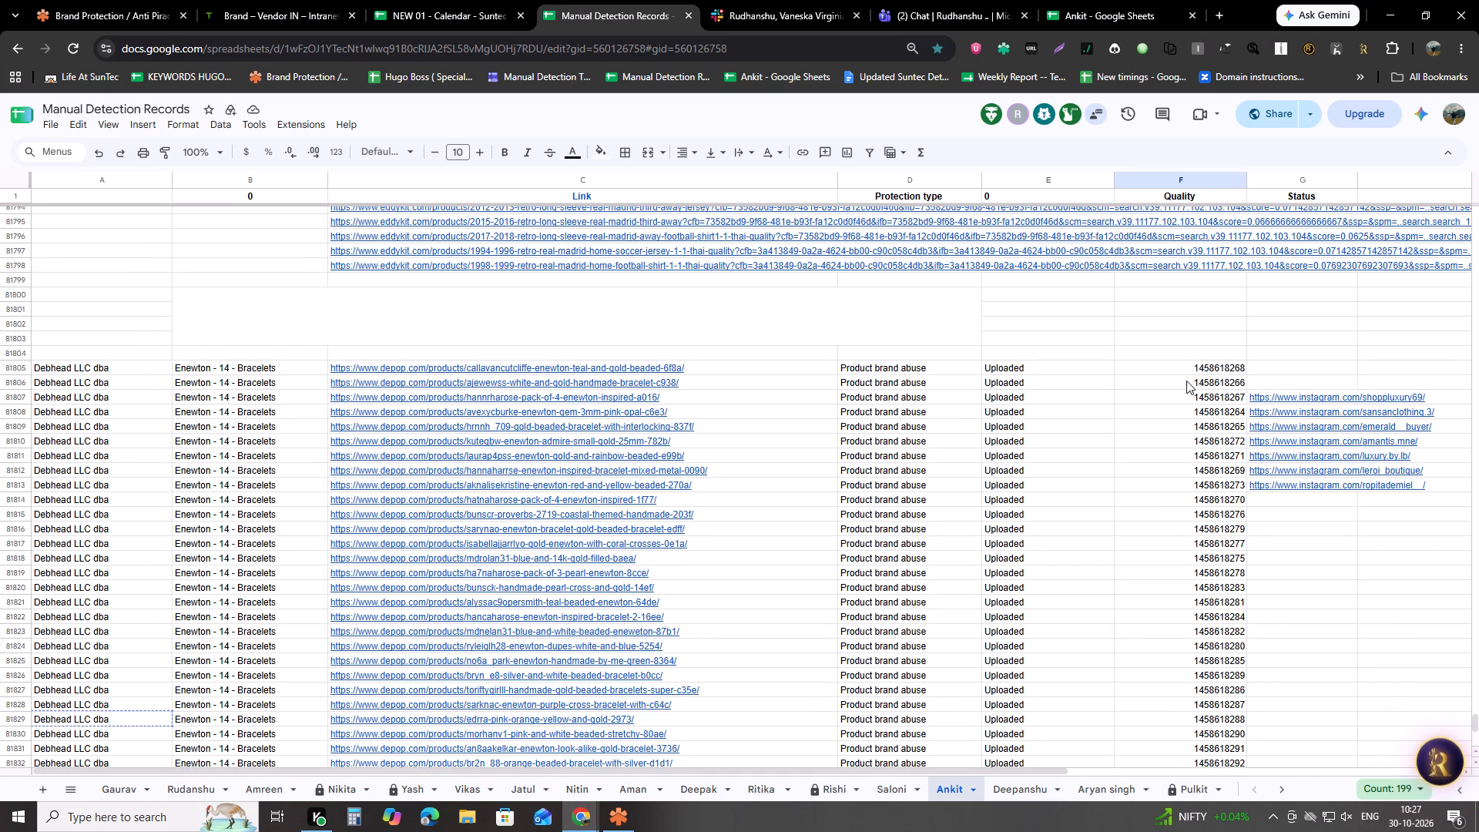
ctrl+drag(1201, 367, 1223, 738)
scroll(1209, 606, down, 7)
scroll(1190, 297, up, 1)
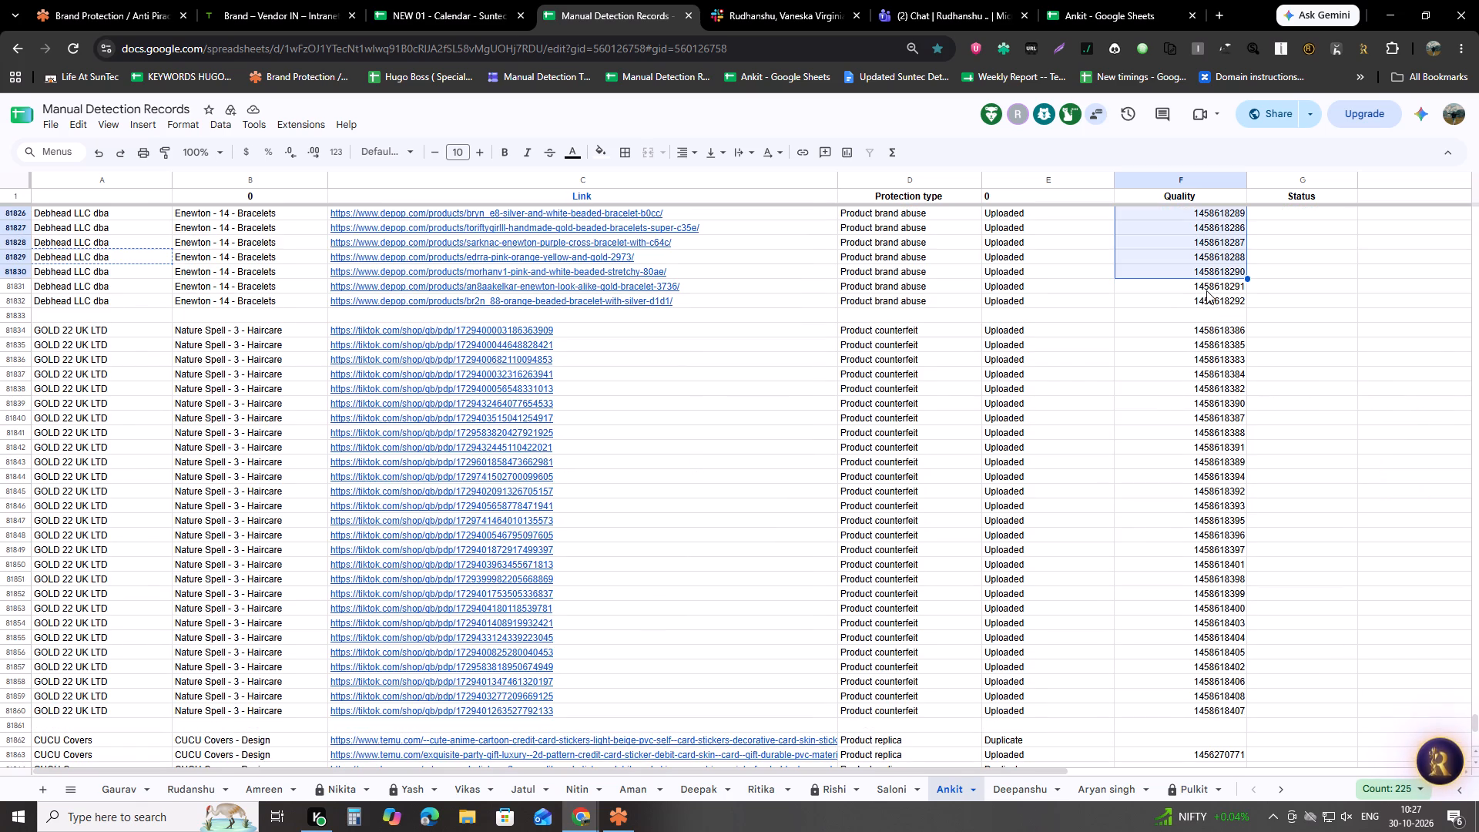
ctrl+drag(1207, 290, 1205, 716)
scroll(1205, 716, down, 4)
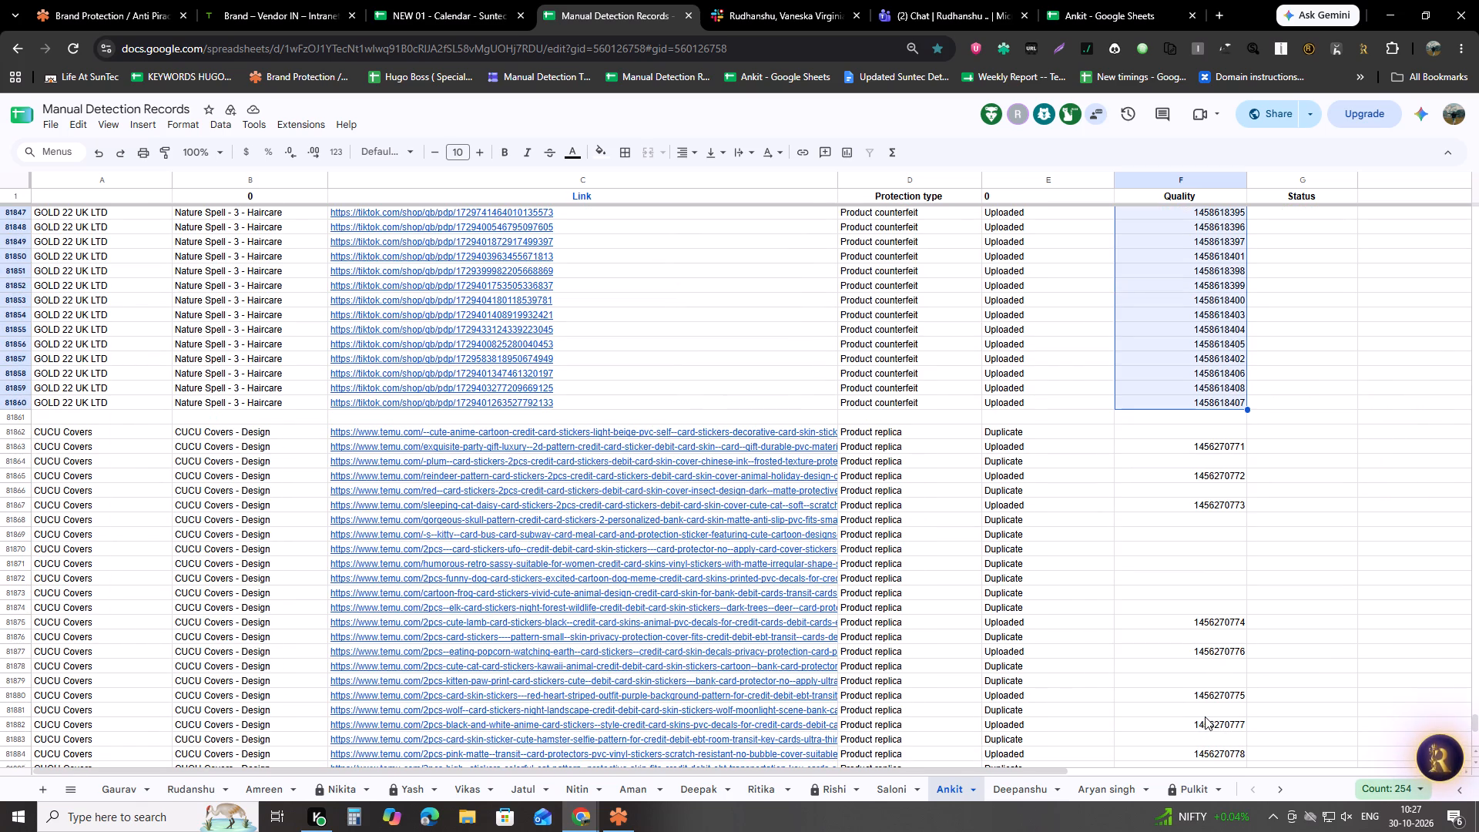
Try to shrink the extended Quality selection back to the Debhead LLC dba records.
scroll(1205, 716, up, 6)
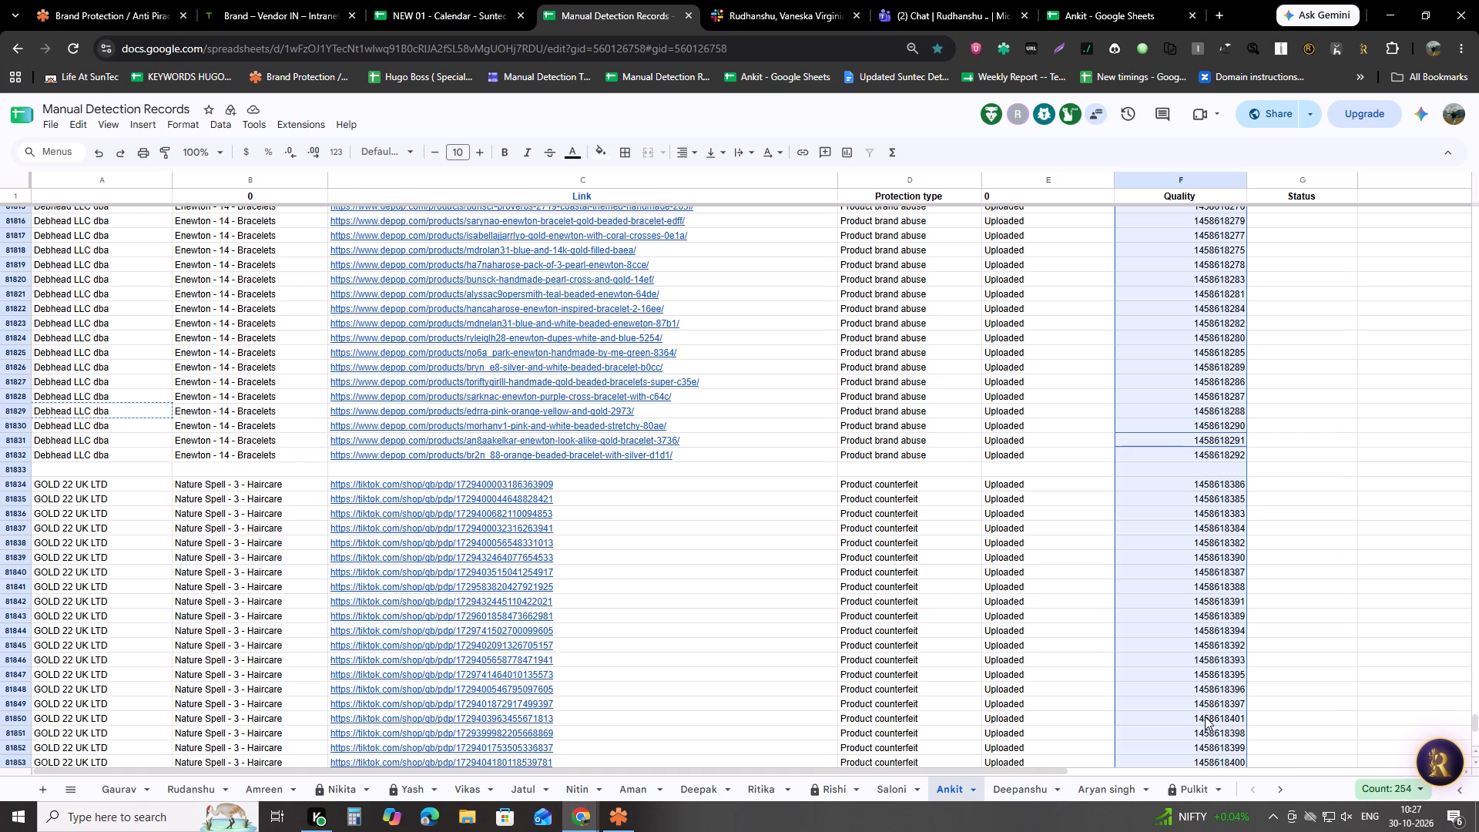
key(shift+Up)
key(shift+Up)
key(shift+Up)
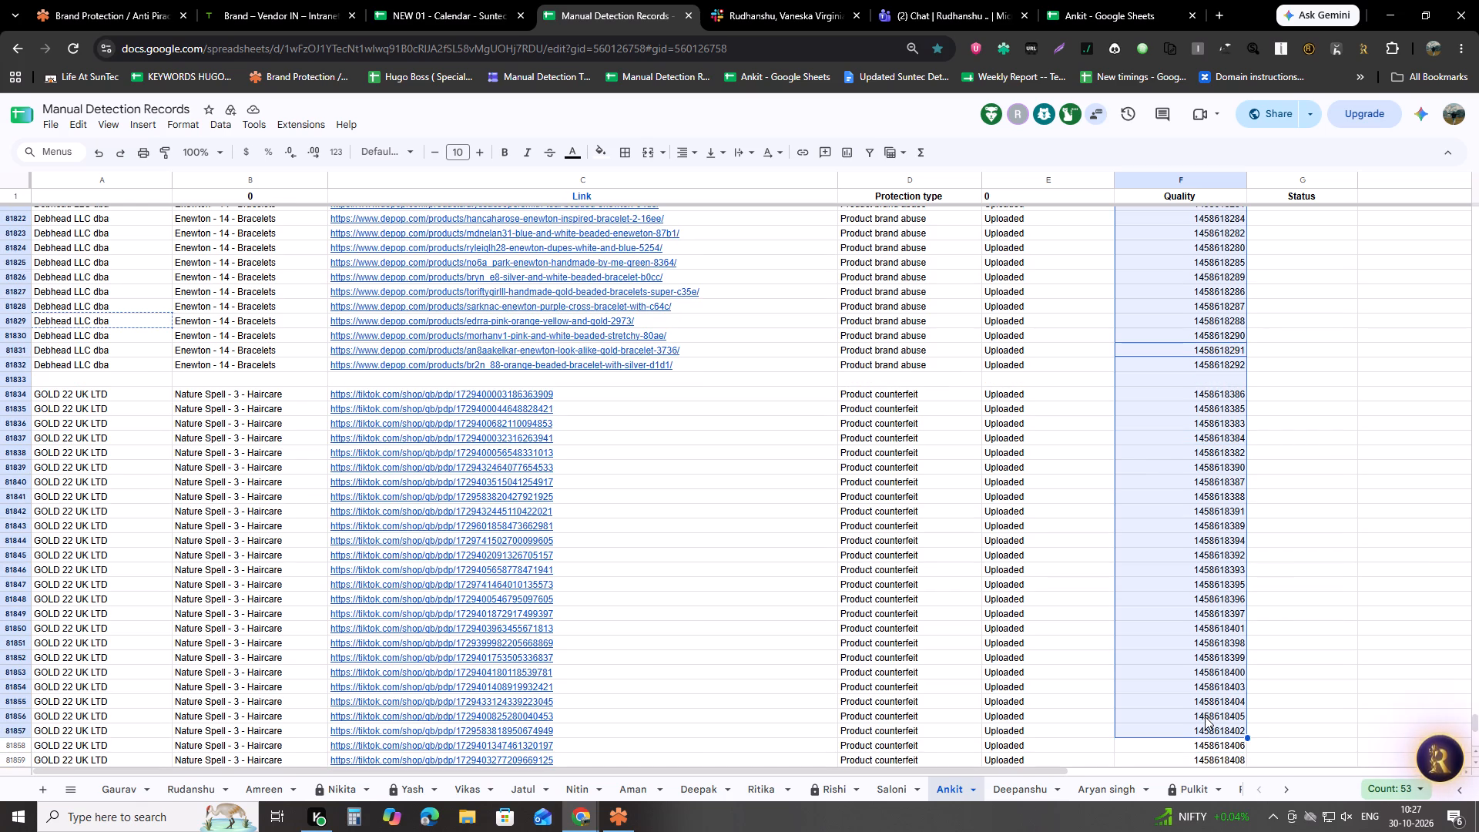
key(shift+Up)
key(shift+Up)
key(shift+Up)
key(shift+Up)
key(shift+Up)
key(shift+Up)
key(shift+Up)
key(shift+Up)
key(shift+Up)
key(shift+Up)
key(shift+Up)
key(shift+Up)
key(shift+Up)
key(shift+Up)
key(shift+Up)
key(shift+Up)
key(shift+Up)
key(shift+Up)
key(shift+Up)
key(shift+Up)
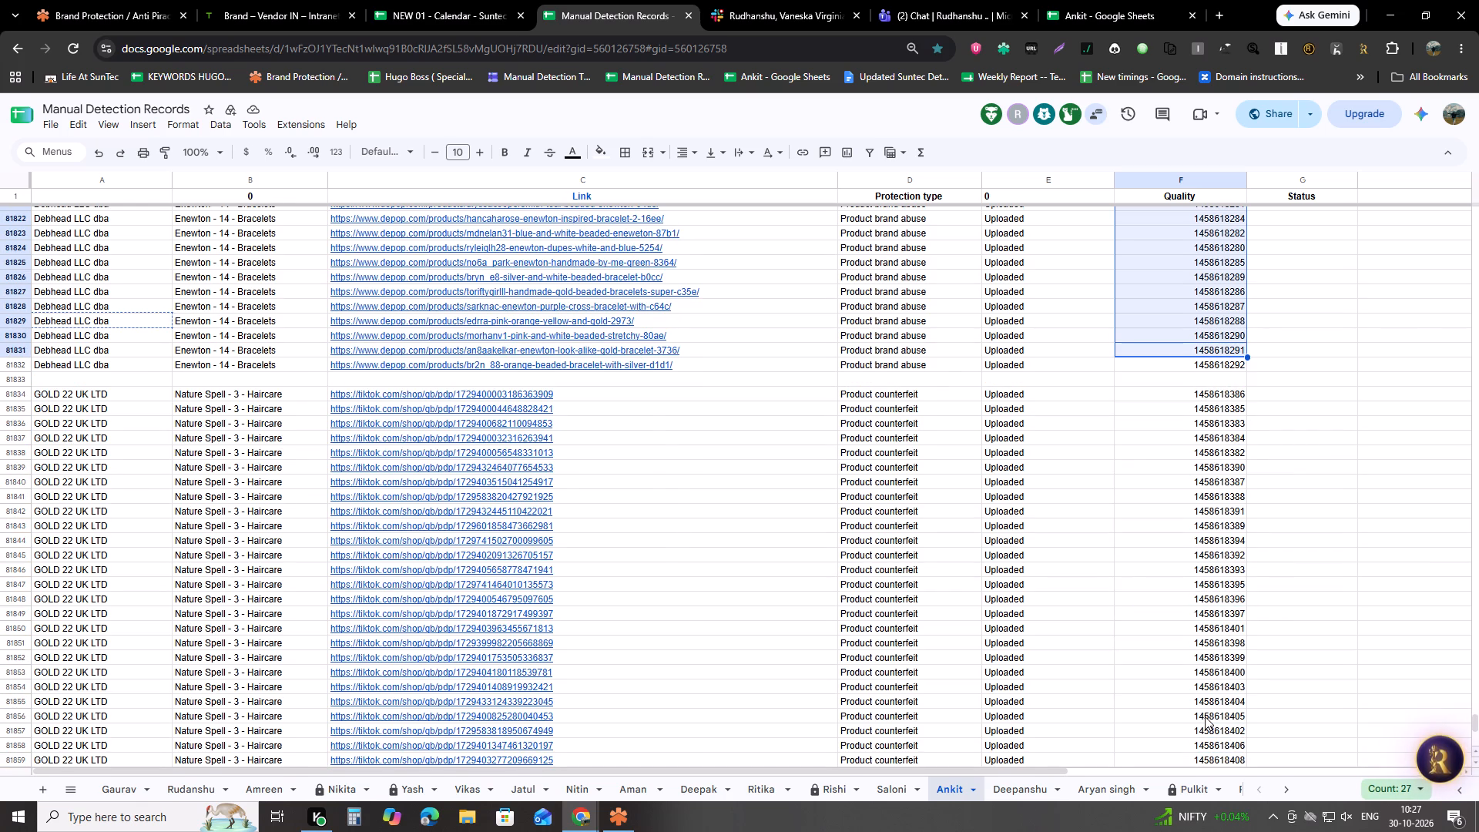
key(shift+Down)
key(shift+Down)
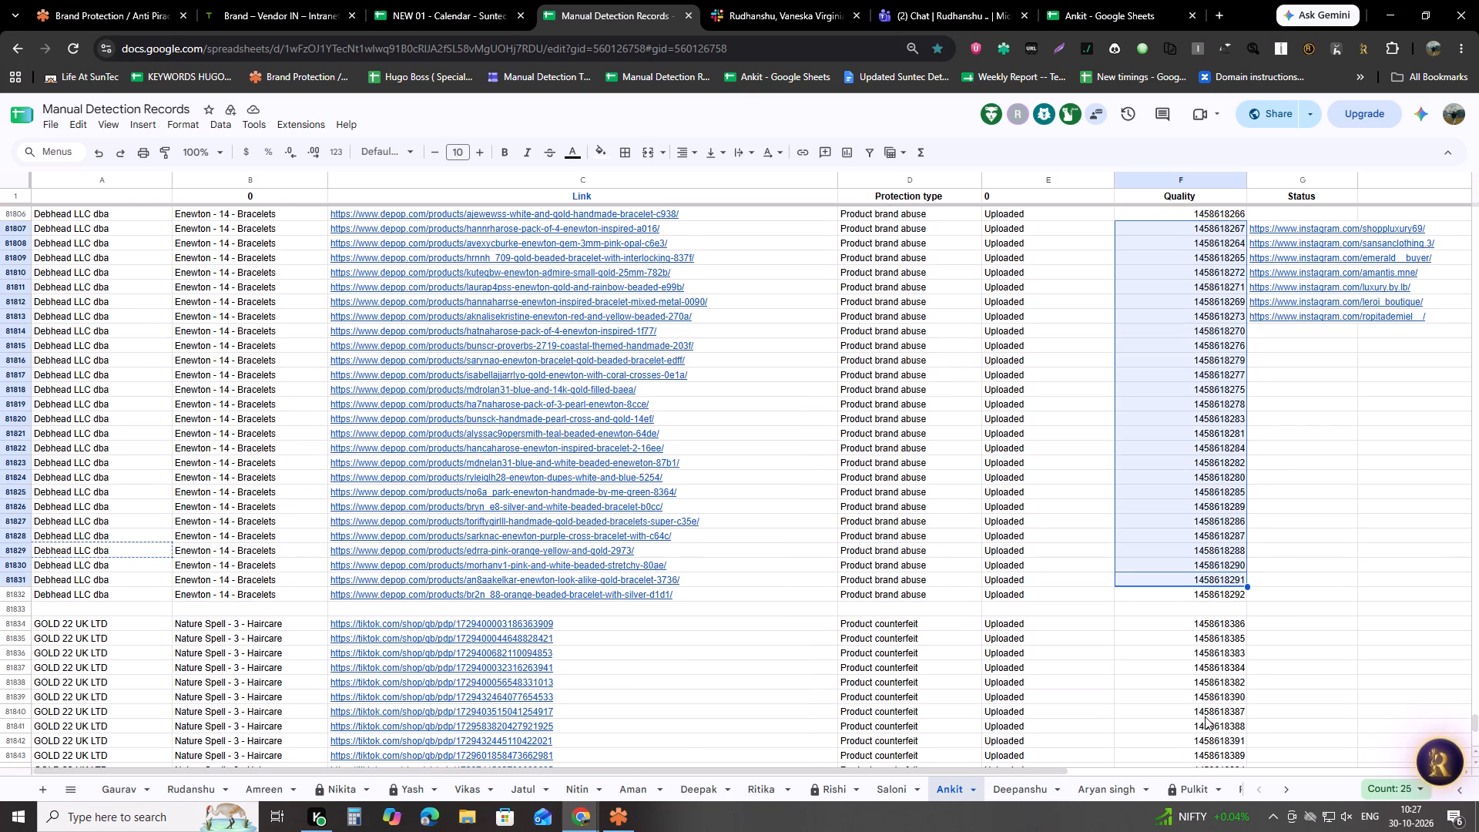
Count only the Quality IDs of the Debhead LLC dba records in rows 81805 to 81832.
scroll(1205, 716, up, 3)
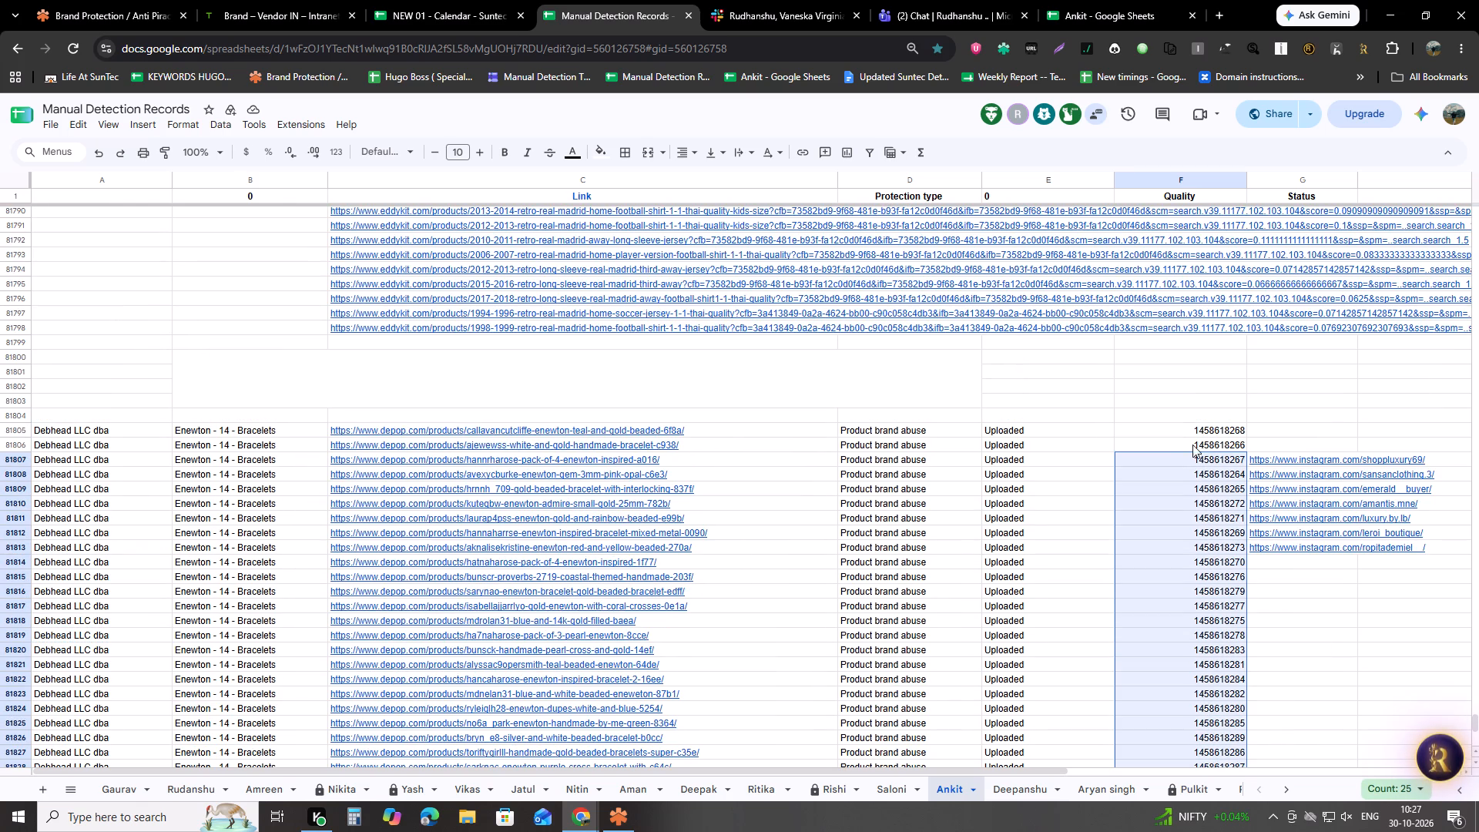
drag(1192, 436, 1191, 502)
scroll(1191, 569, down, 4)
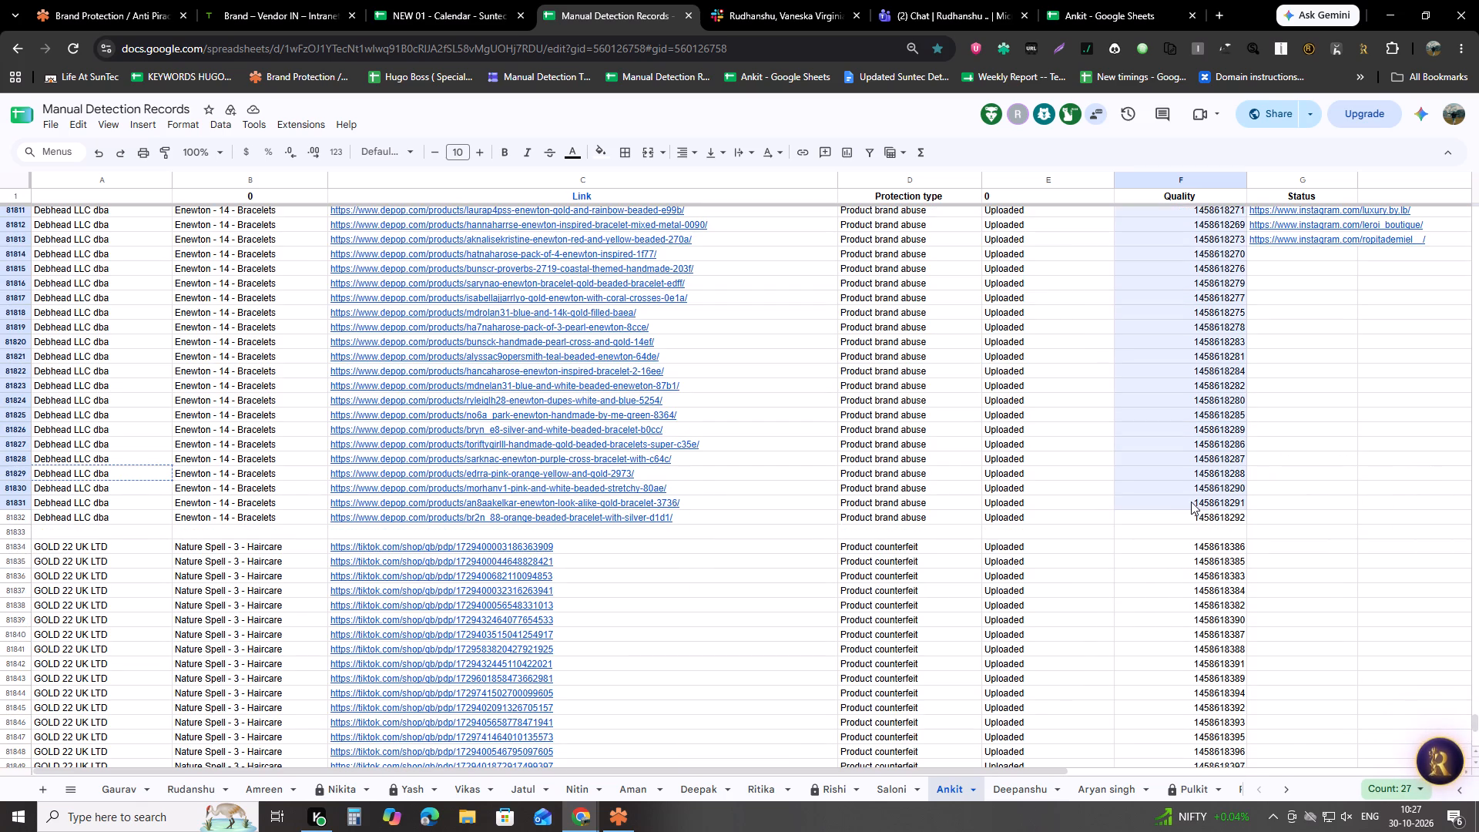
drag(1191, 502, 1202, 518)
Examine the records further down, past the Wednesday section, for the following Debhead LLC dba block.
scroll(1202, 518, down, 8)
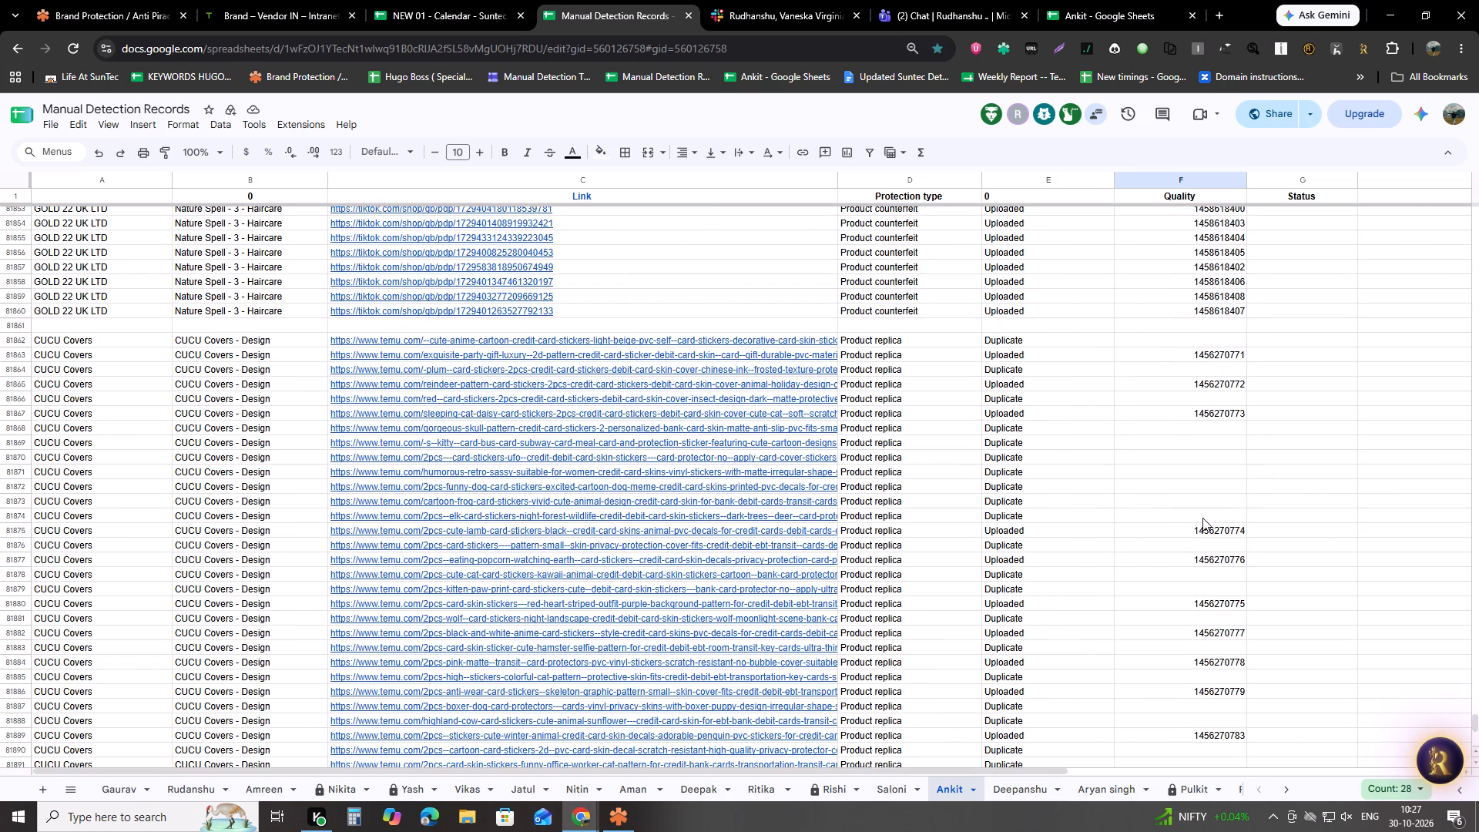
scroll(1202, 518, down, 6)
scroll(1202, 518, down, 20)
scroll(1202, 518, down, 7)
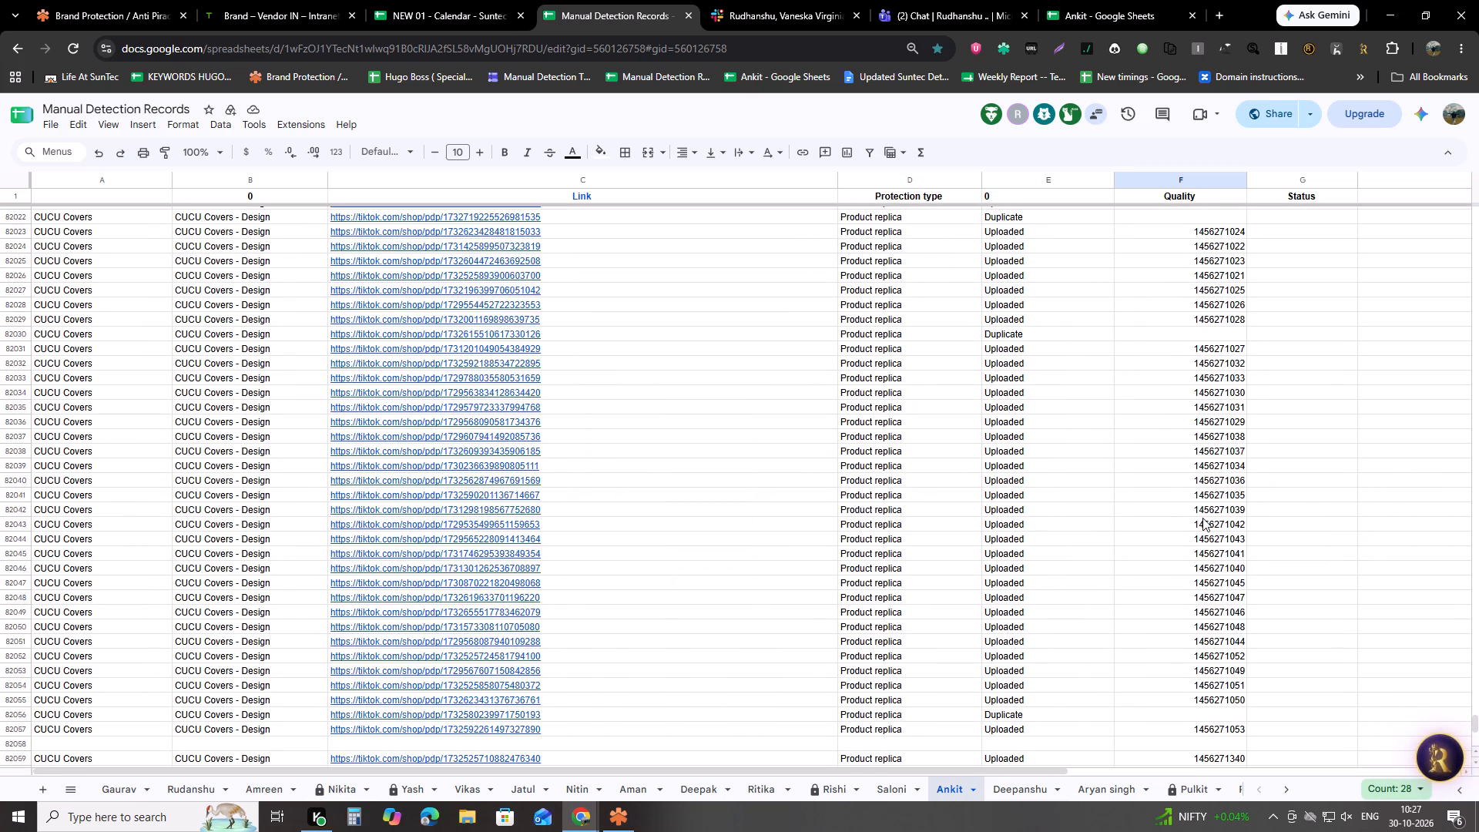
scroll(1202, 518, down, 6)
scroll(1202, 518, down, 20)
scroll(1202, 518, down, 7)
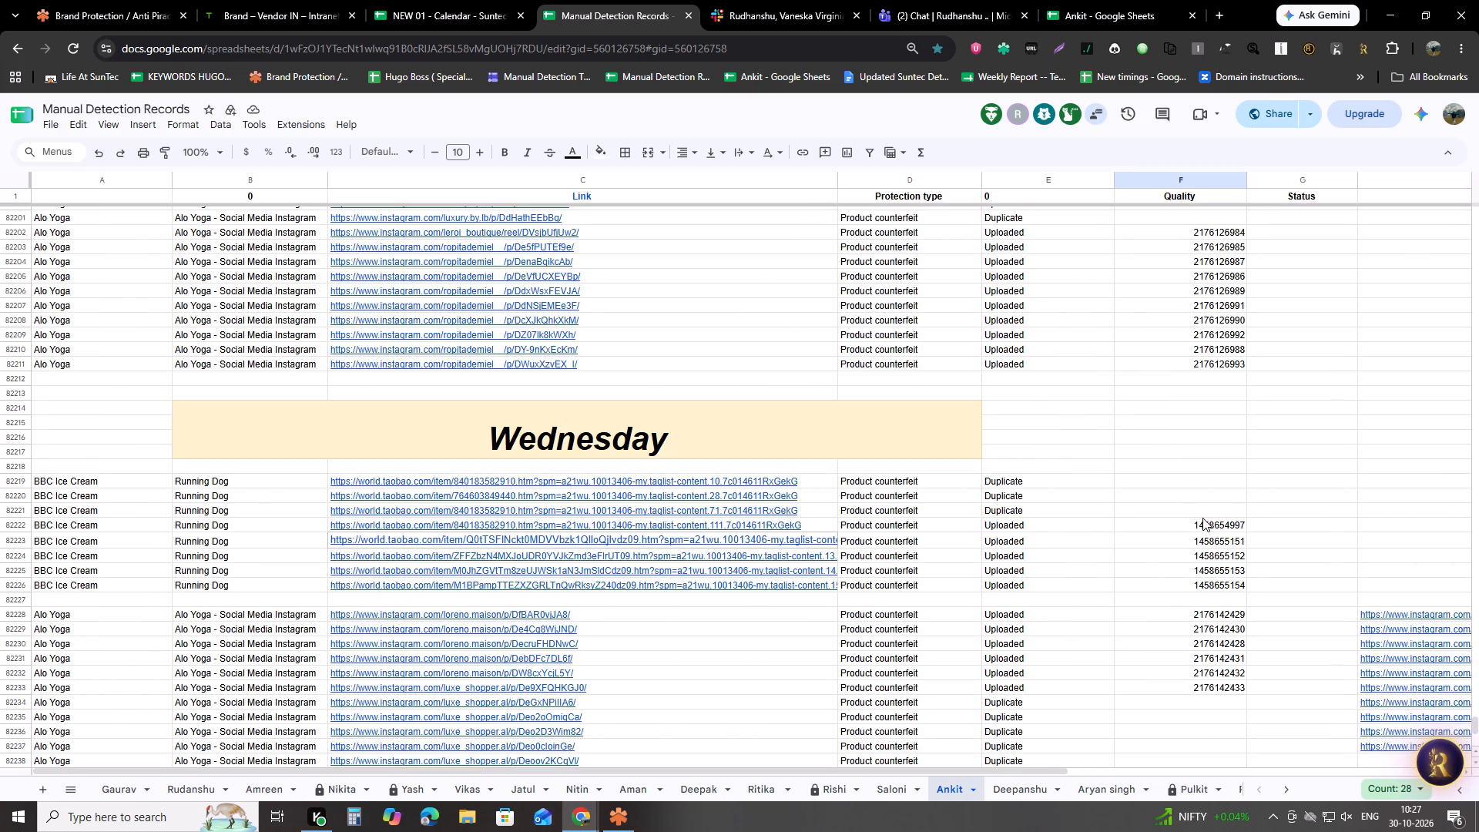
scroll(1202, 518, down, 10)
scroll(1202, 518, up, 15)
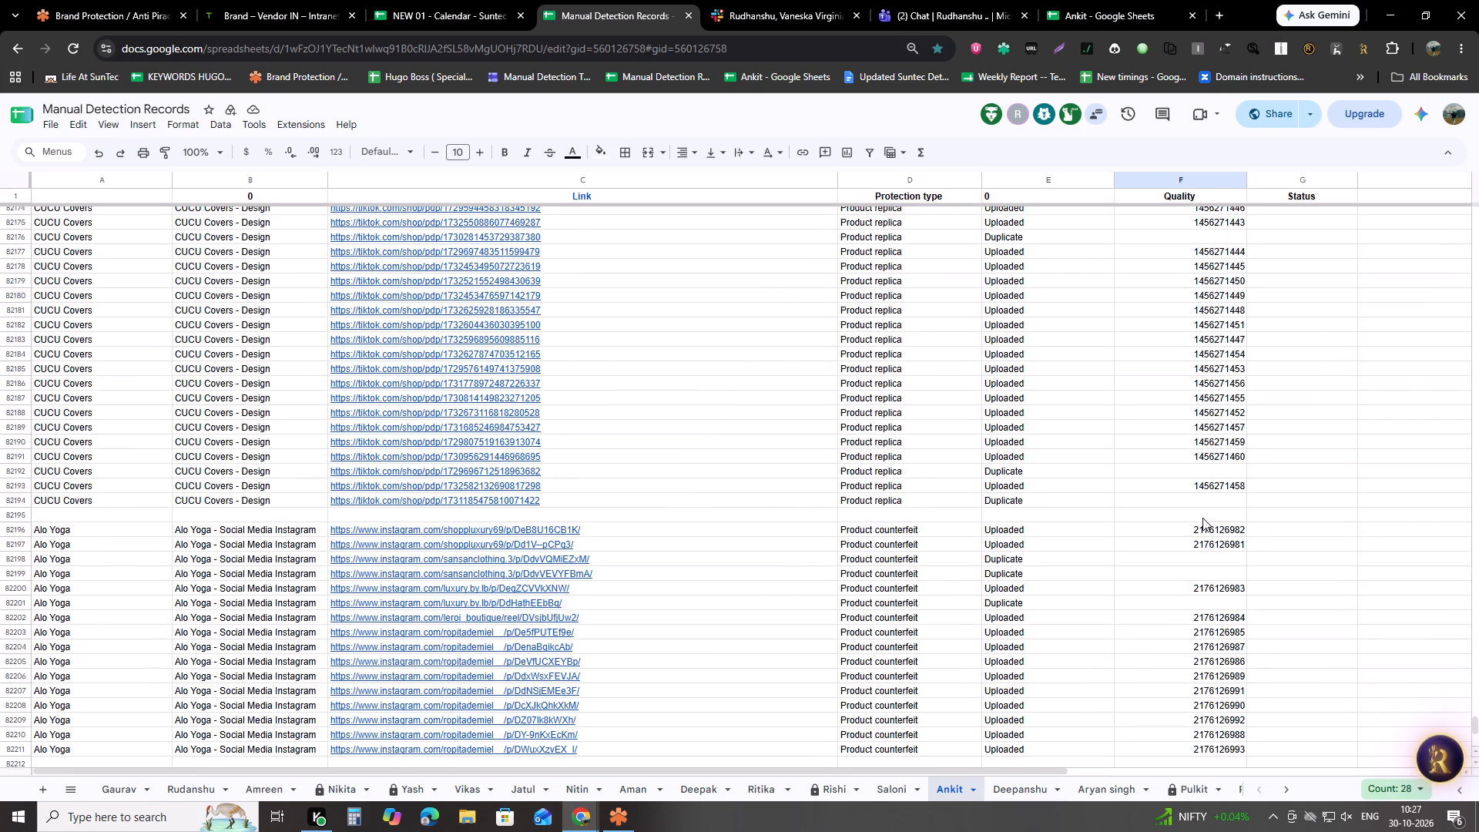
scroll(1202, 518, down, 18)
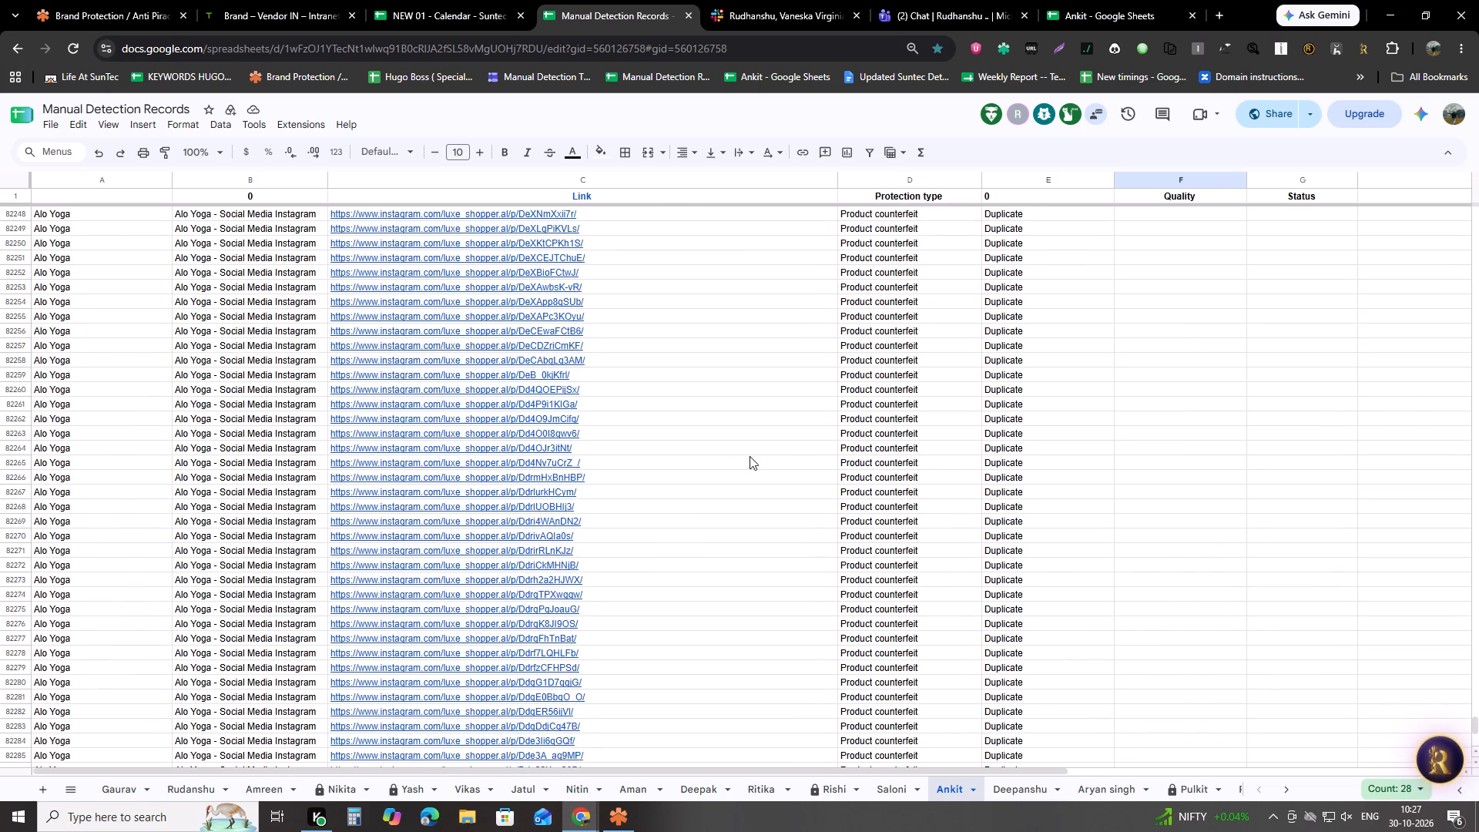
scroll(750, 456, down, 16)
scroll(718, 459, up, 1)
scroll(718, 459, down, 1)
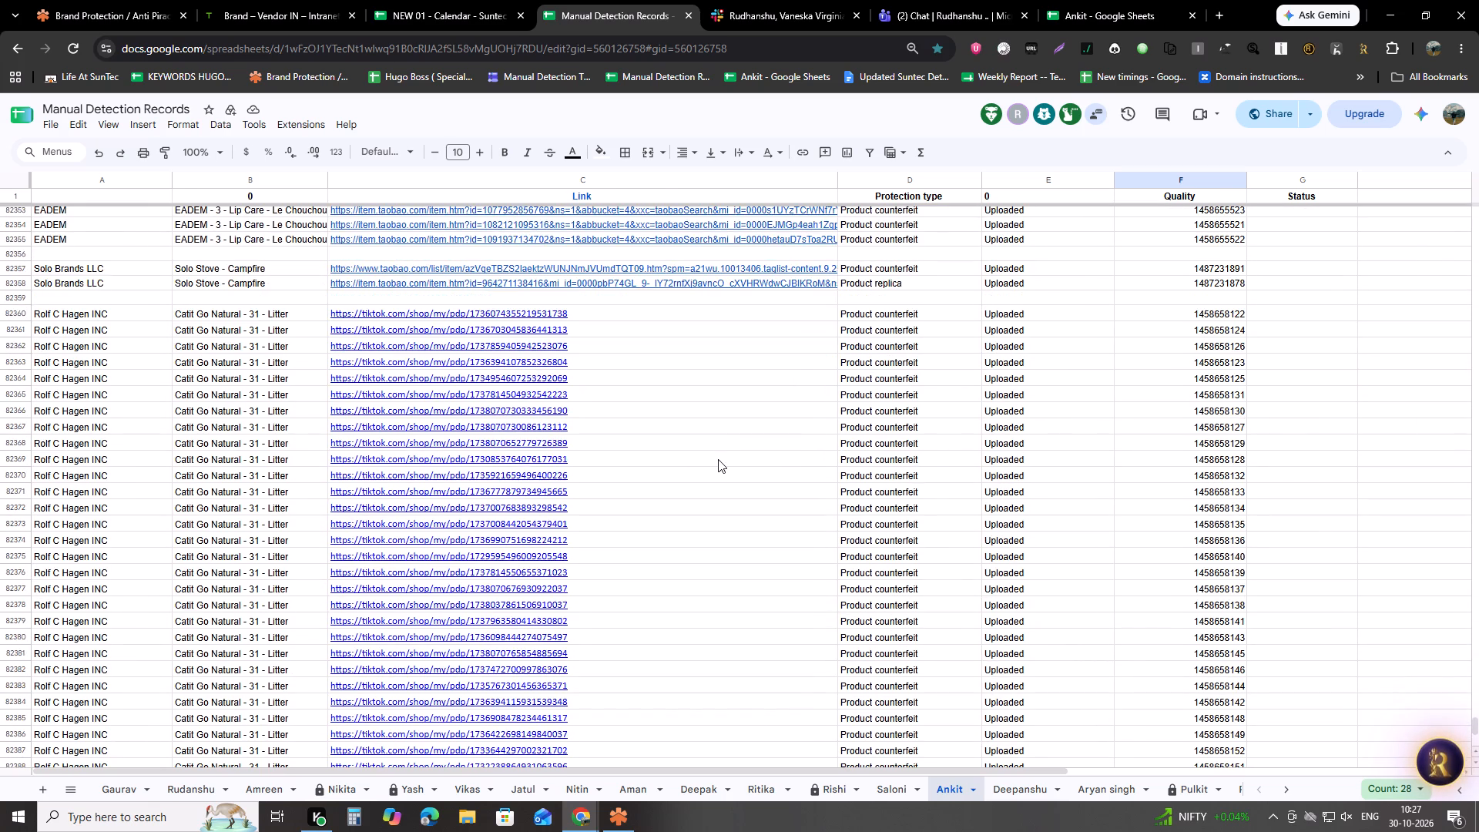
scroll(718, 459, down, 11)
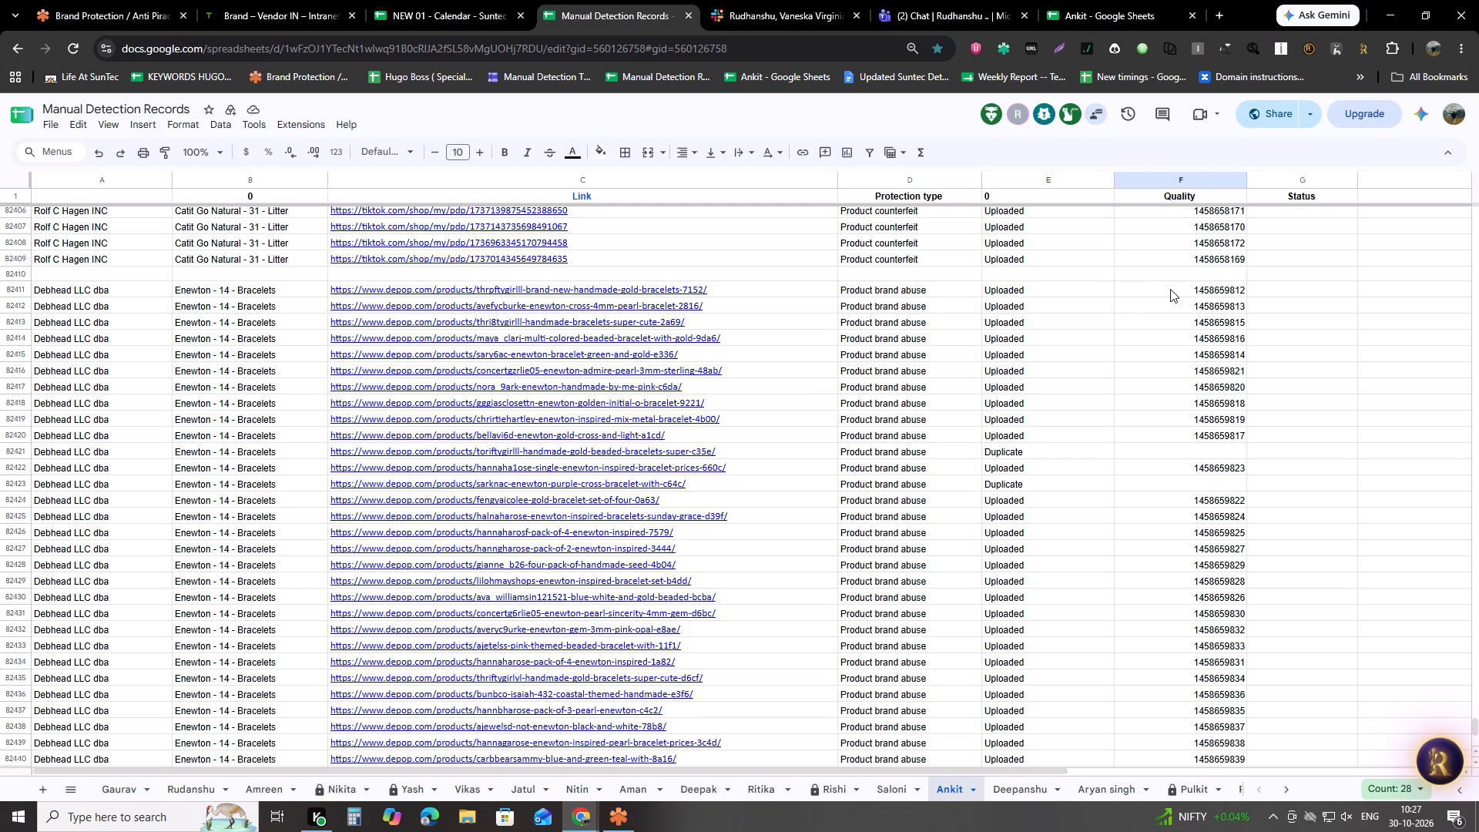
Count the Quality IDs of the Debhead LLC dba records from row 82411 down, ahead of the 29/10/2026 section.
drag(1216, 289, 1227, 428)
scroll(1226, 427, down, 4)
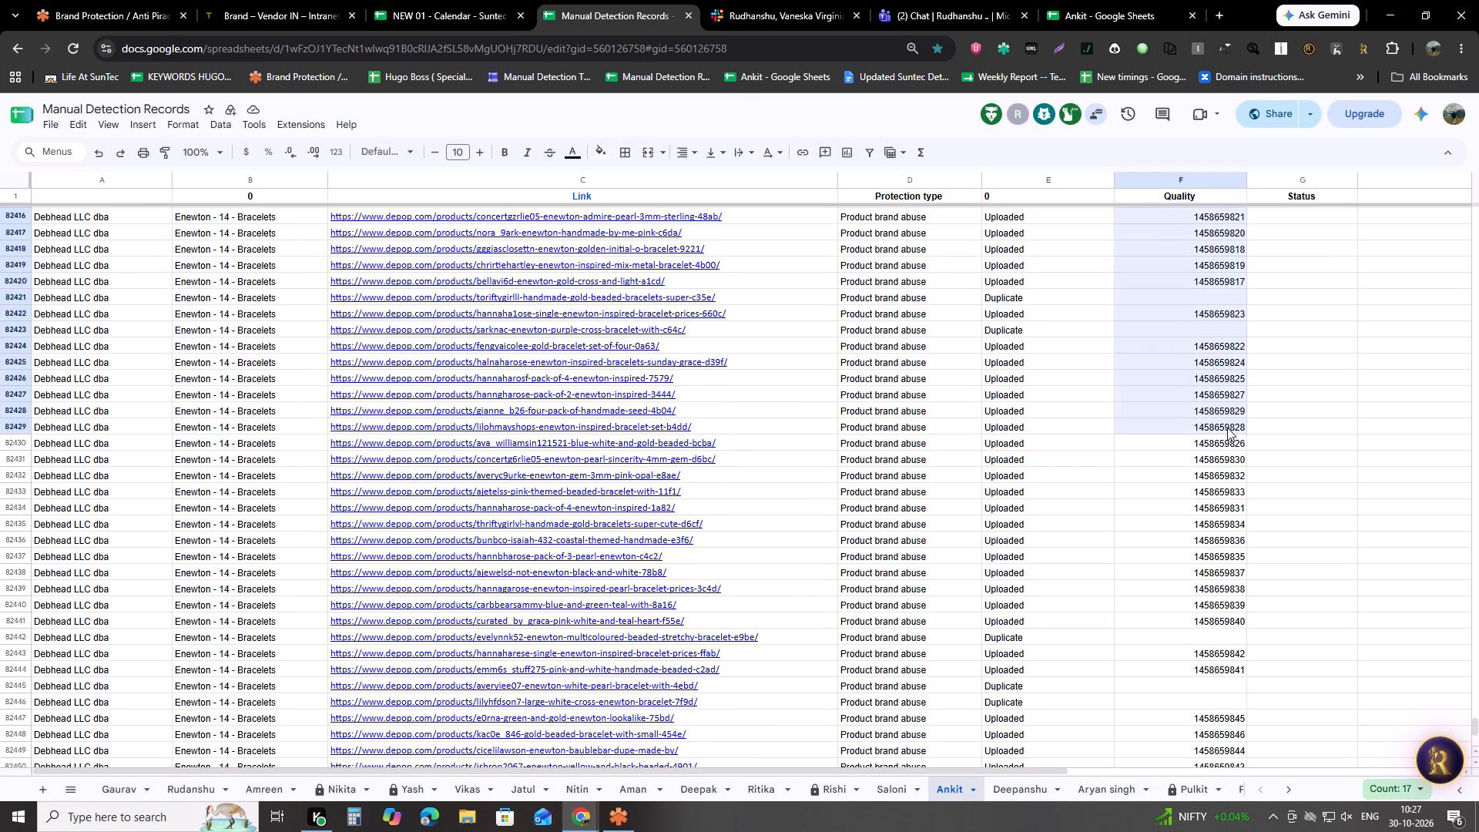
scroll(1227, 428, down, 6)
drag(1227, 428, 1227, 434)
scroll(1227, 434, down, 20)
scroll(1227, 434, down, 3)
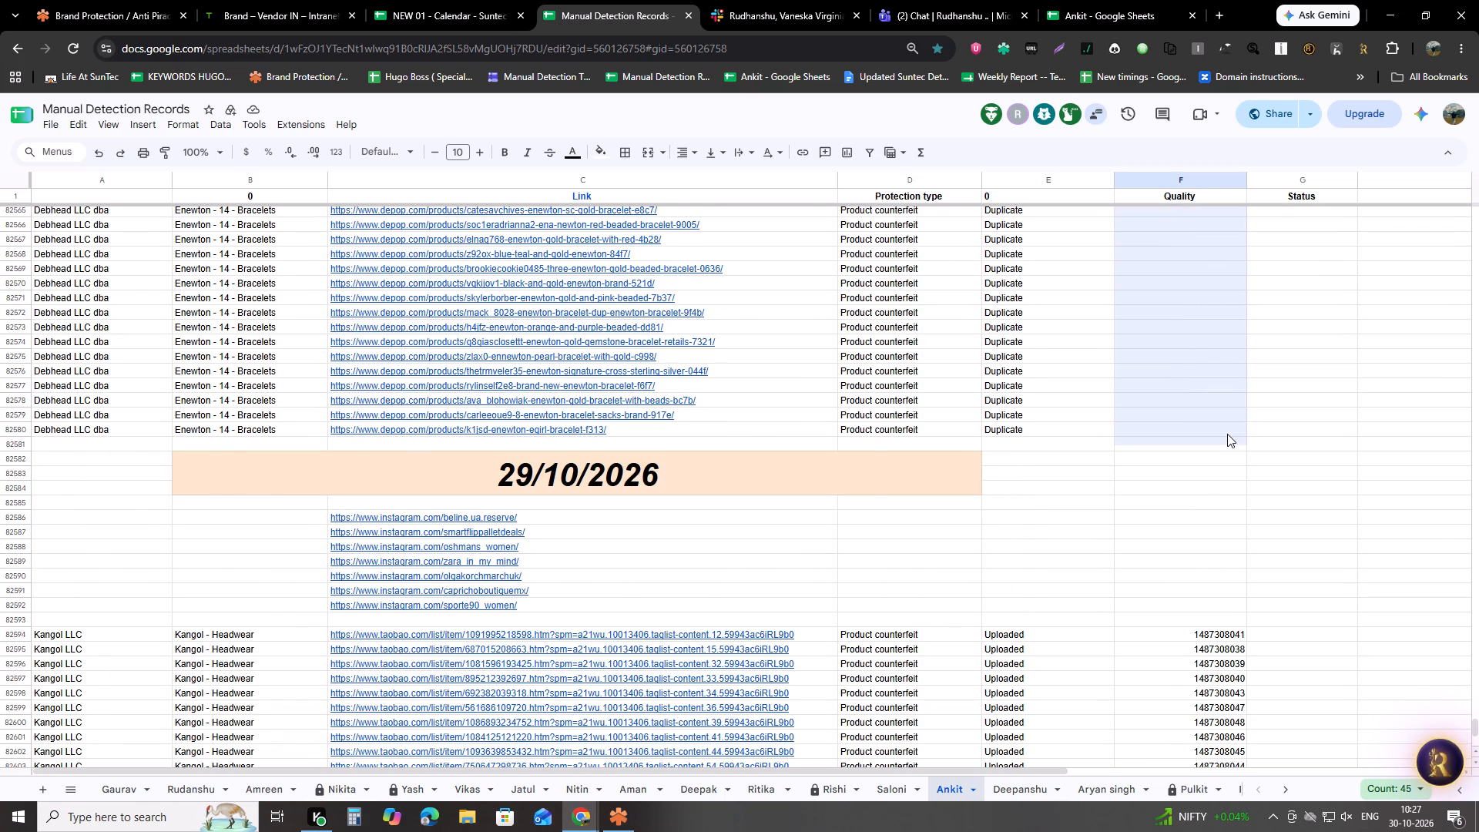
drag(1227, 434, 1235, 468)
scroll(1227, 434, up, 5)
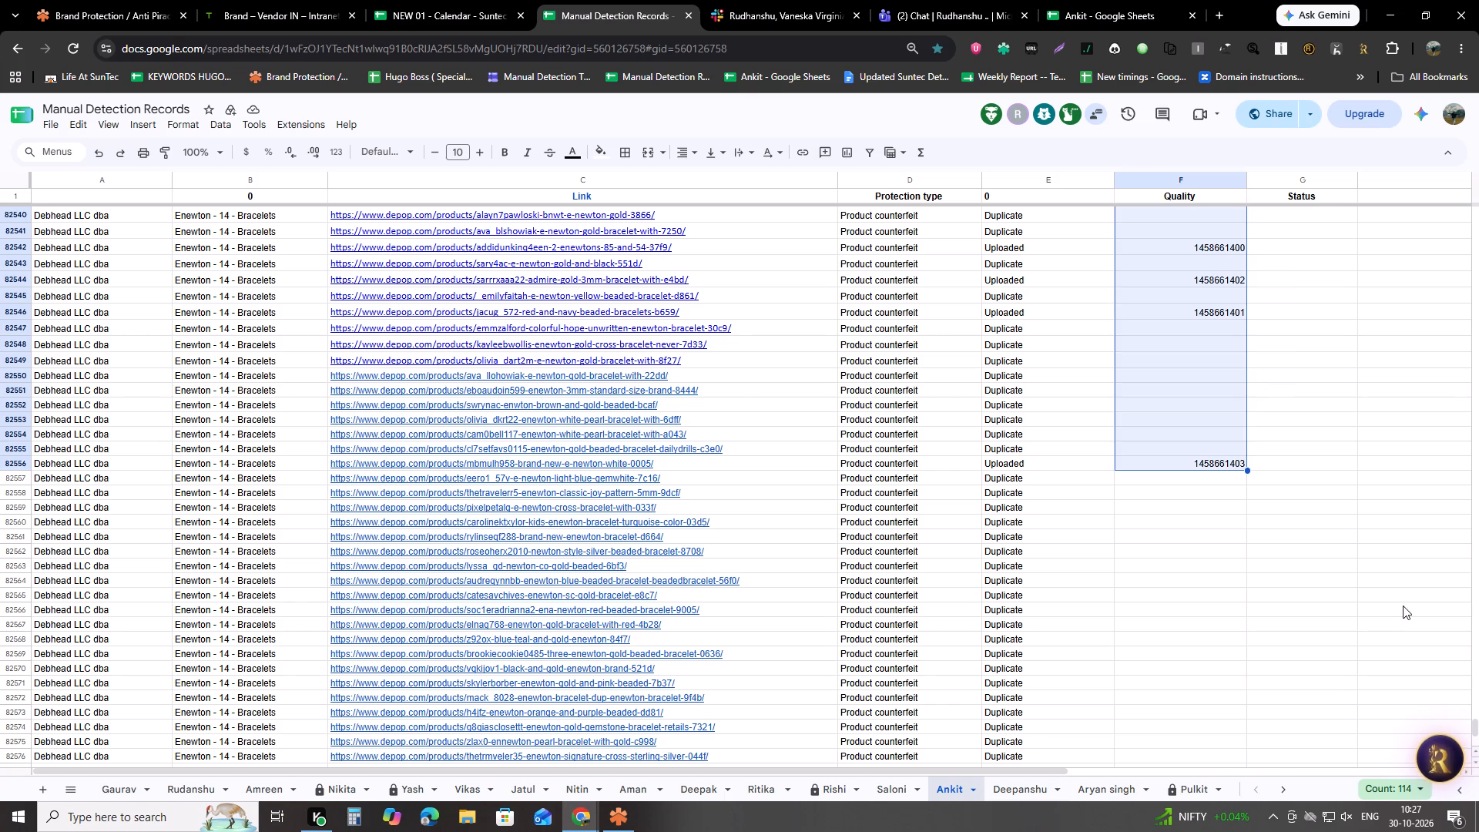
Note the first two Debhead LLC dba counts, 199 and 28, in Status cells G82564 and G82565.
click(1349, 578)
text(11)
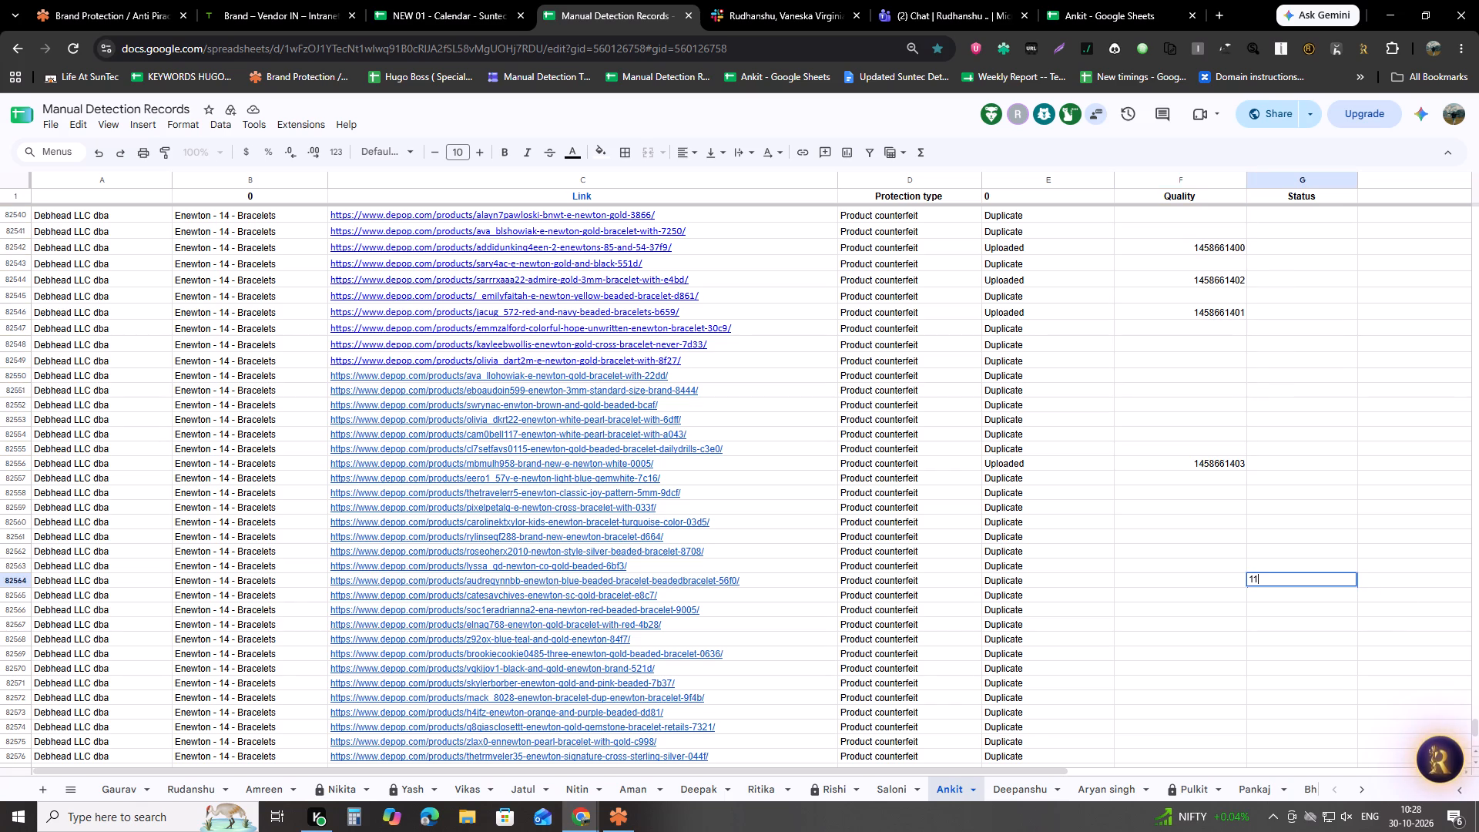
key(BackSpace)
text(99)
key(Return)
text(28)
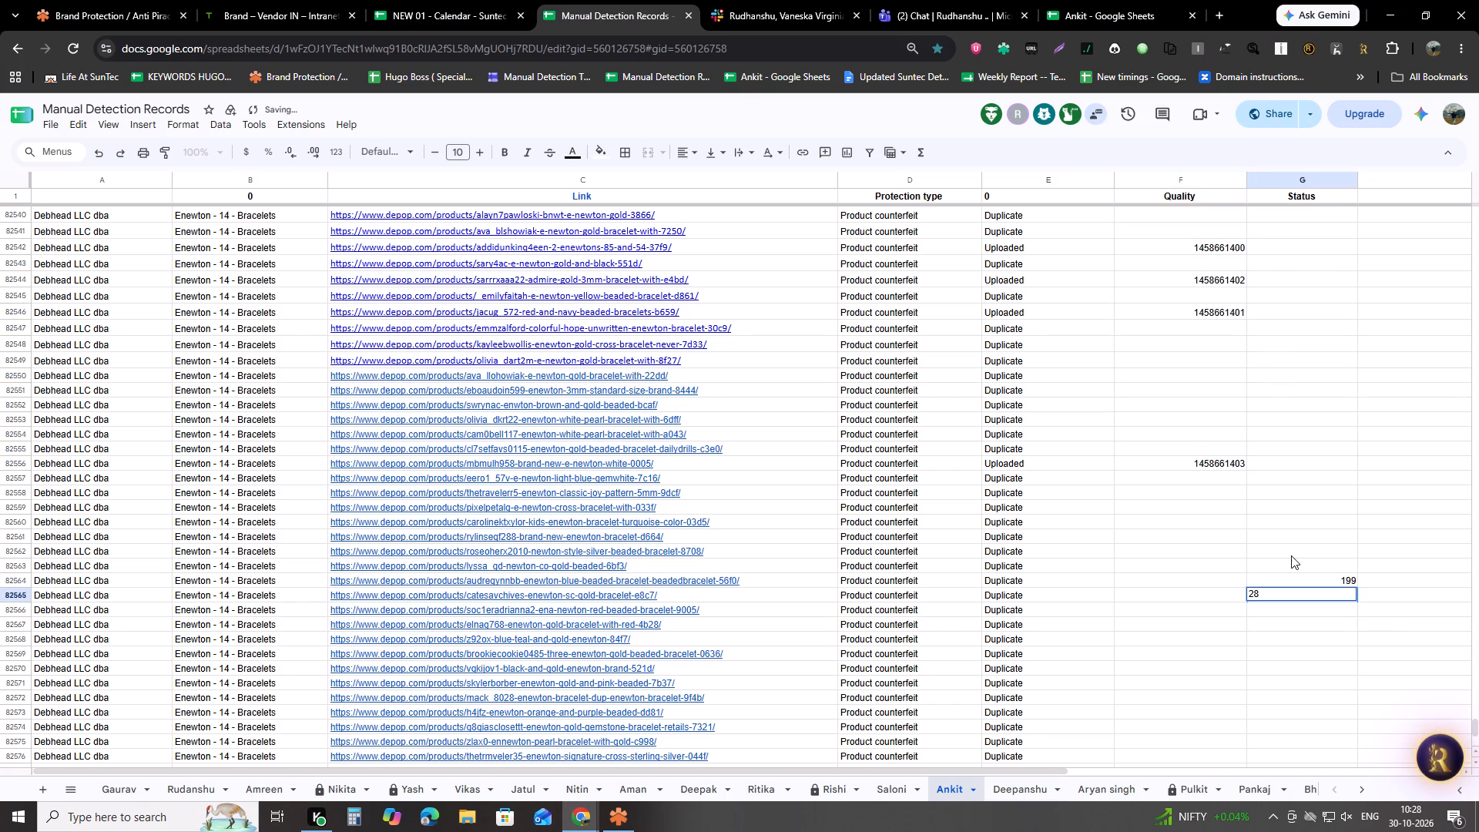
click(1191, 423)
Recount the Quality IDs of the Debhead LLC dba records from row 82411 down to row 82578.
scroll(1186, 438, up, 20)
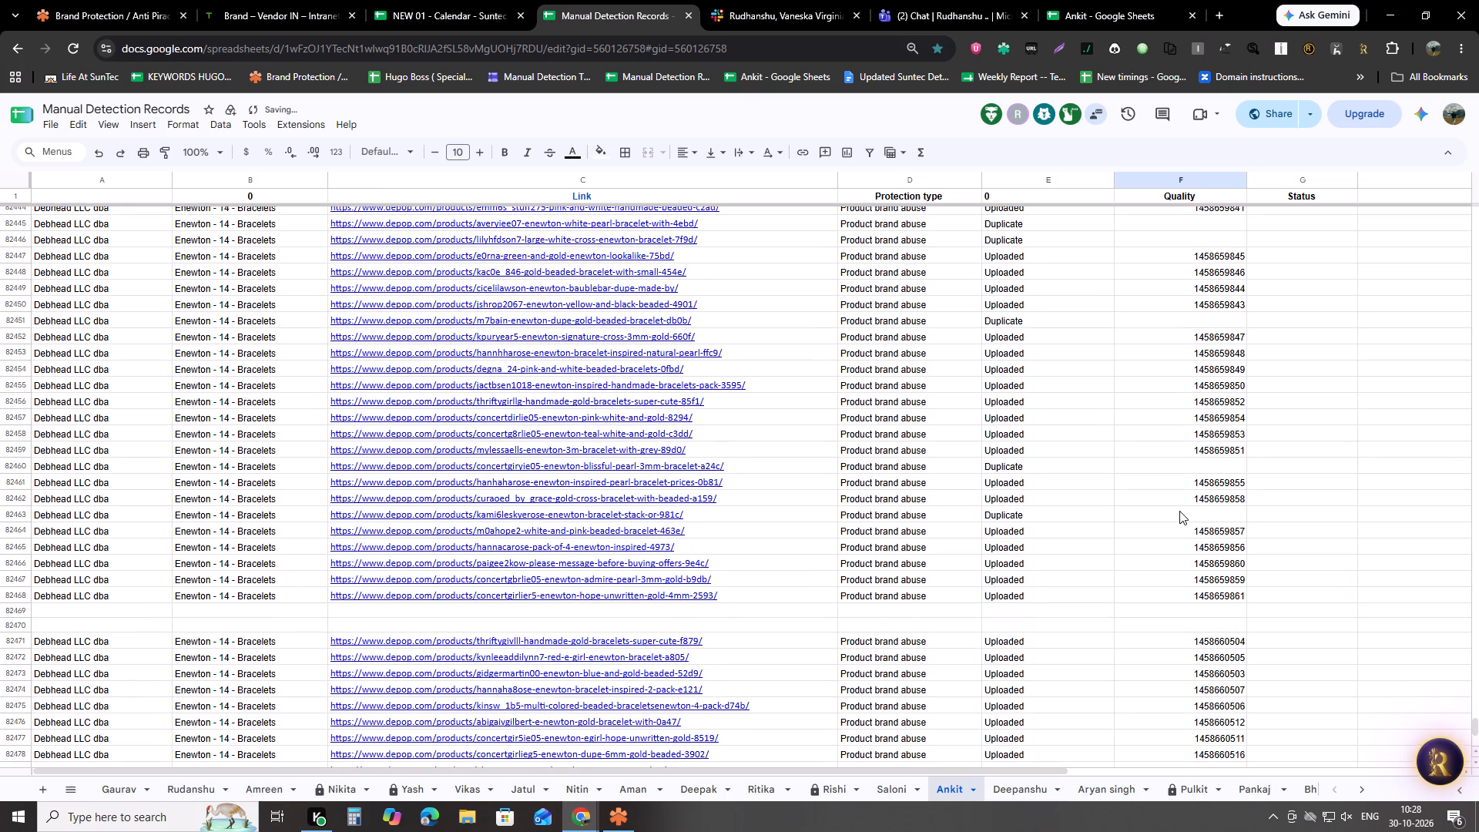
scroll(1179, 511, up, 12)
drag(1195, 592, 1195, 593)
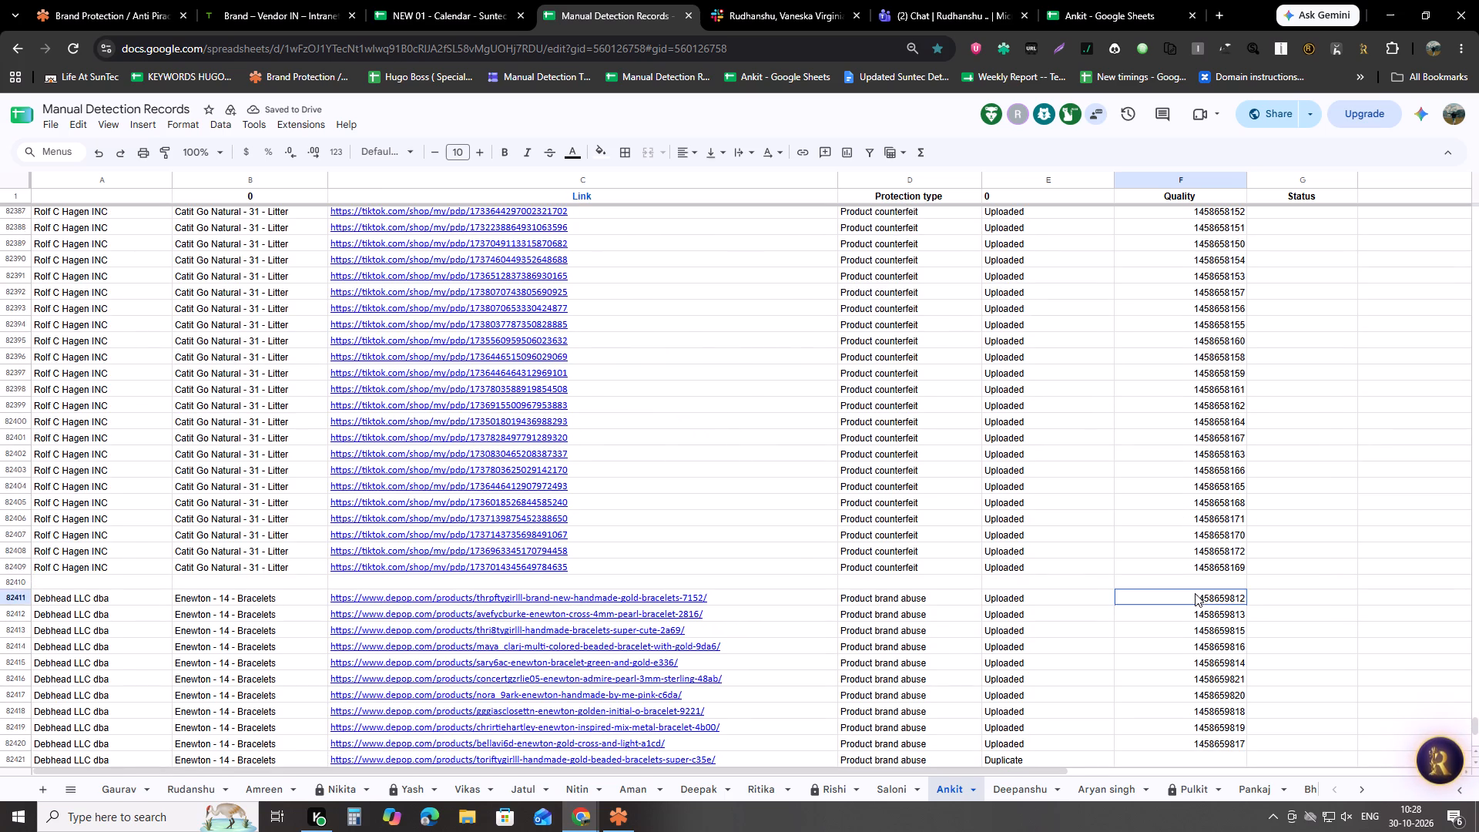
drag(1195, 593, 1168, 712)
scroll(1195, 760, down, 20)
scroll(1195, 760, down, 11)
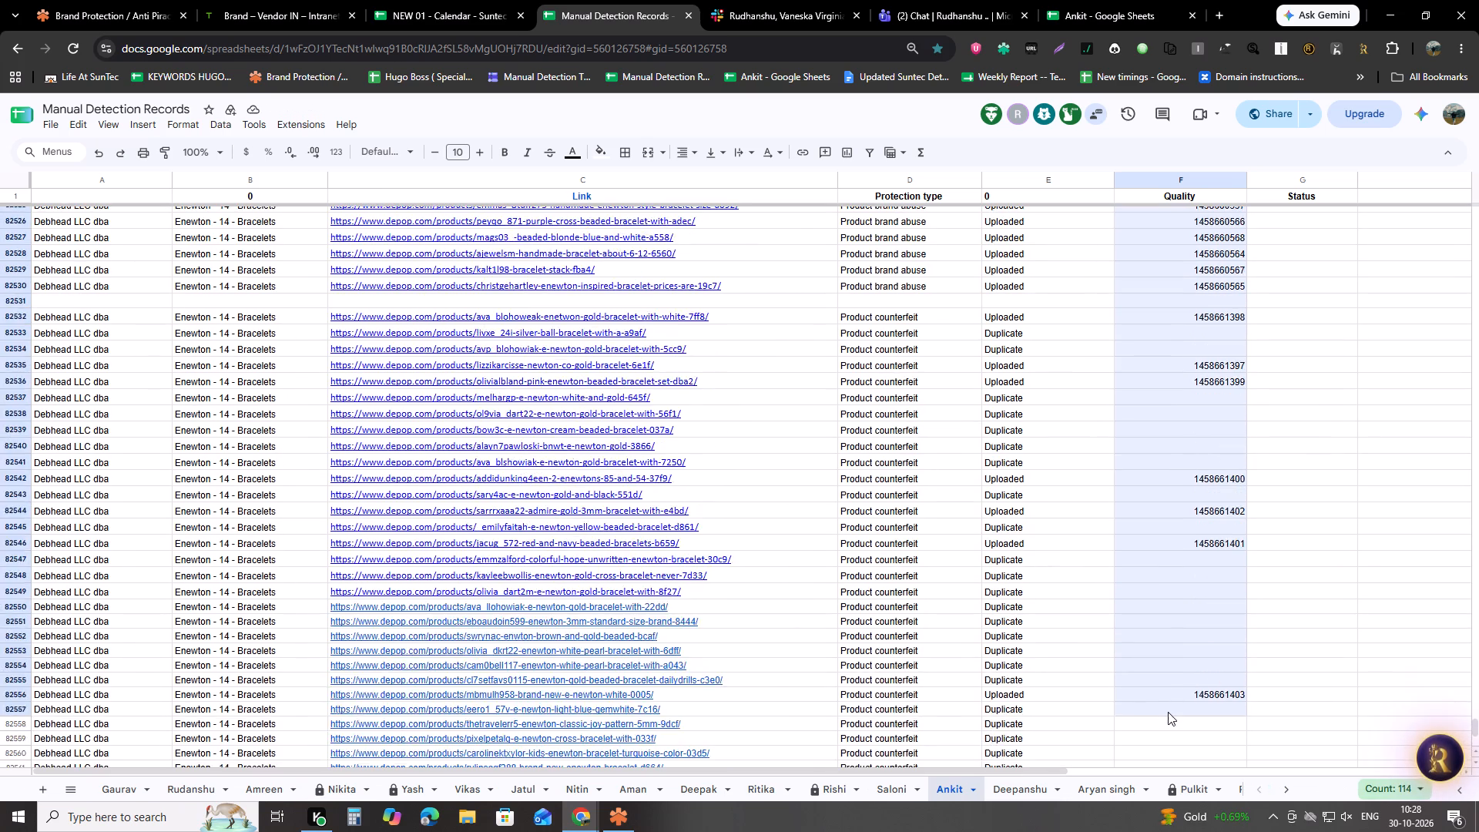
scroll(1168, 712, down, 3)
drag(1168, 712, 1169, 626)
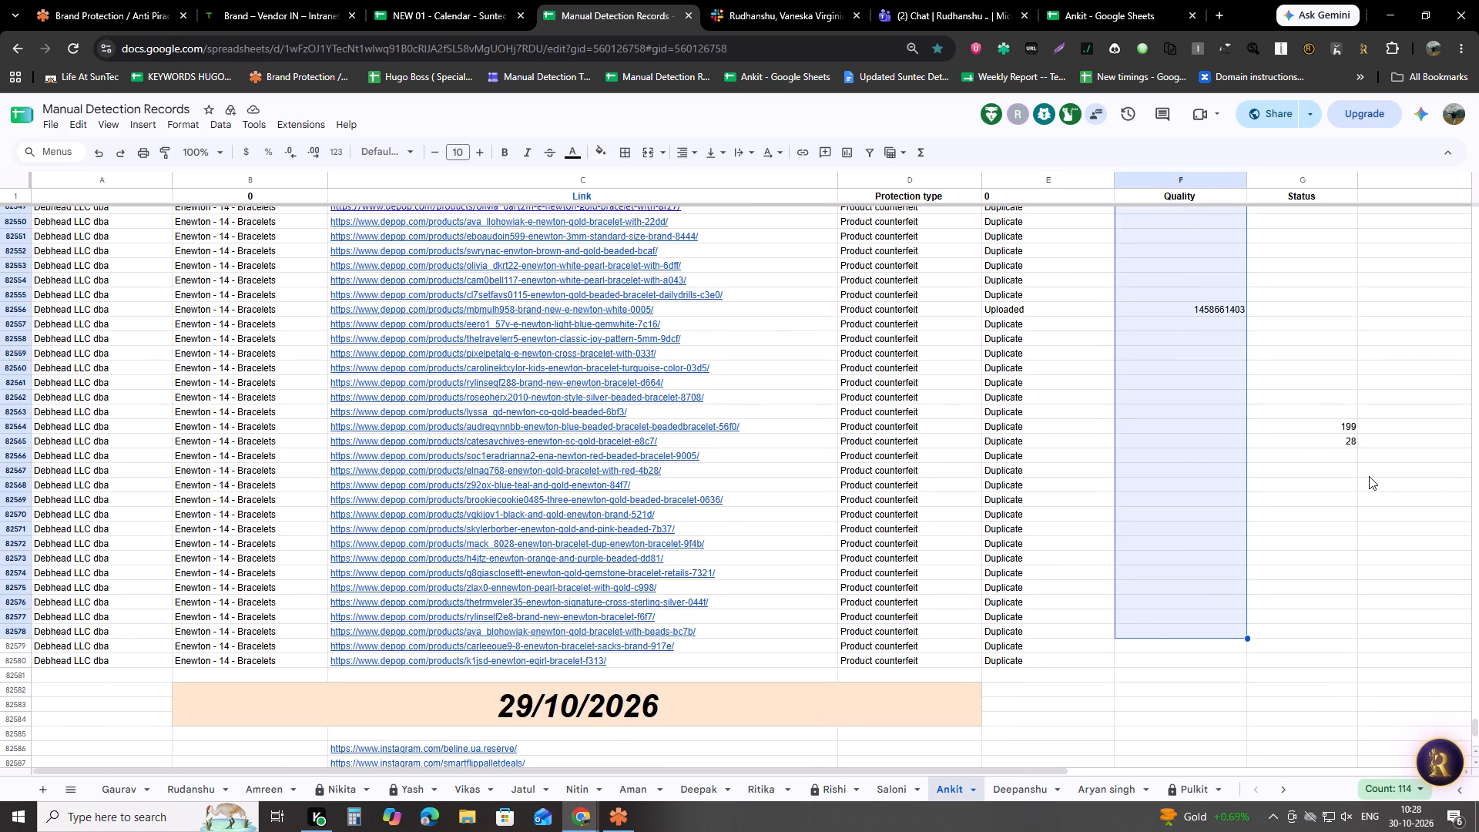
Enter the third count, 114, in Status cell G82566.
click(1328, 456)
text(114)
key(Return)
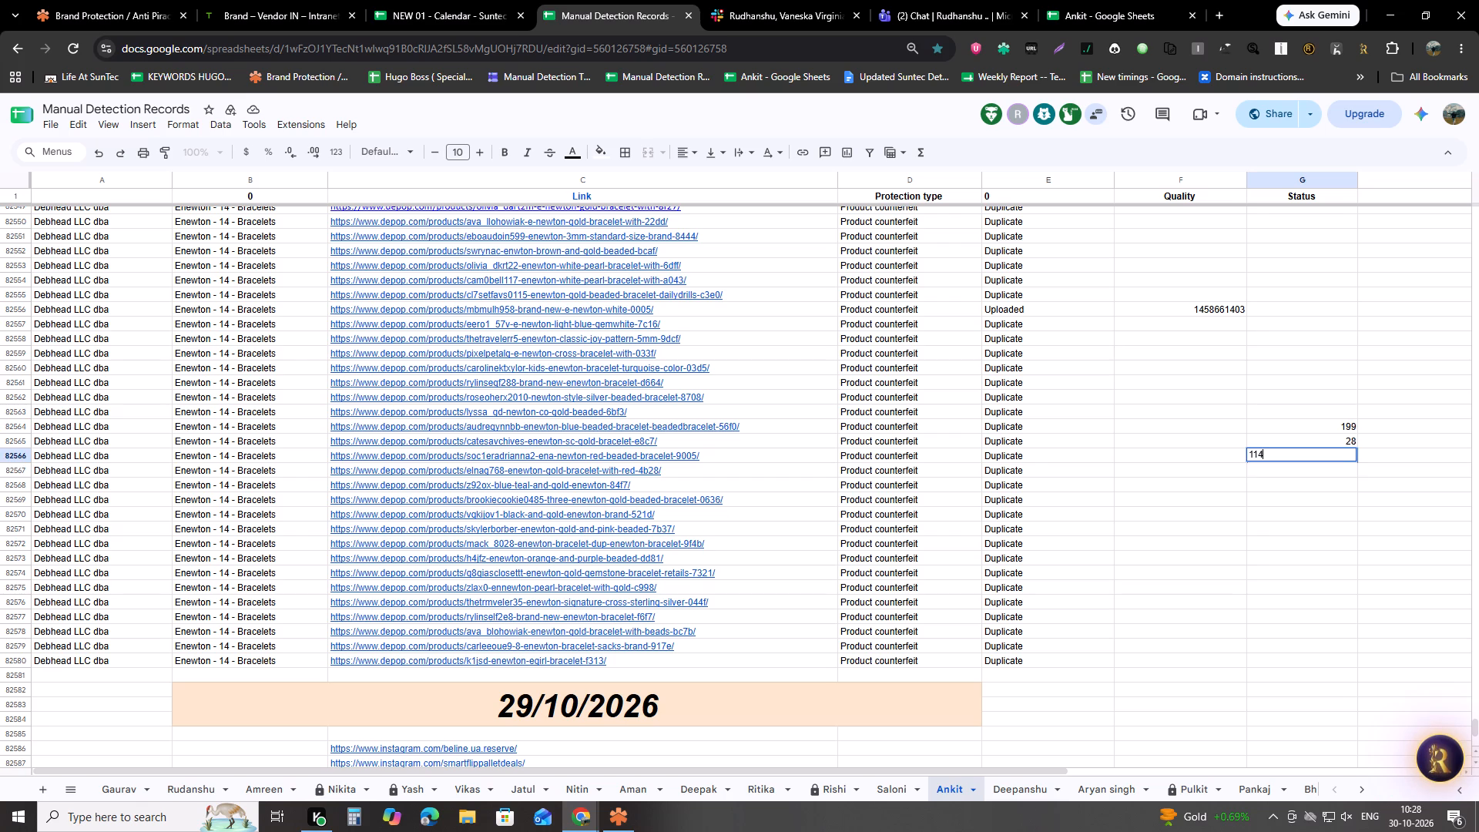
Select the three noted counts in G82564 to G82566 and open their calculation summary to read the total.
key(Up)
key(ctrl+space)
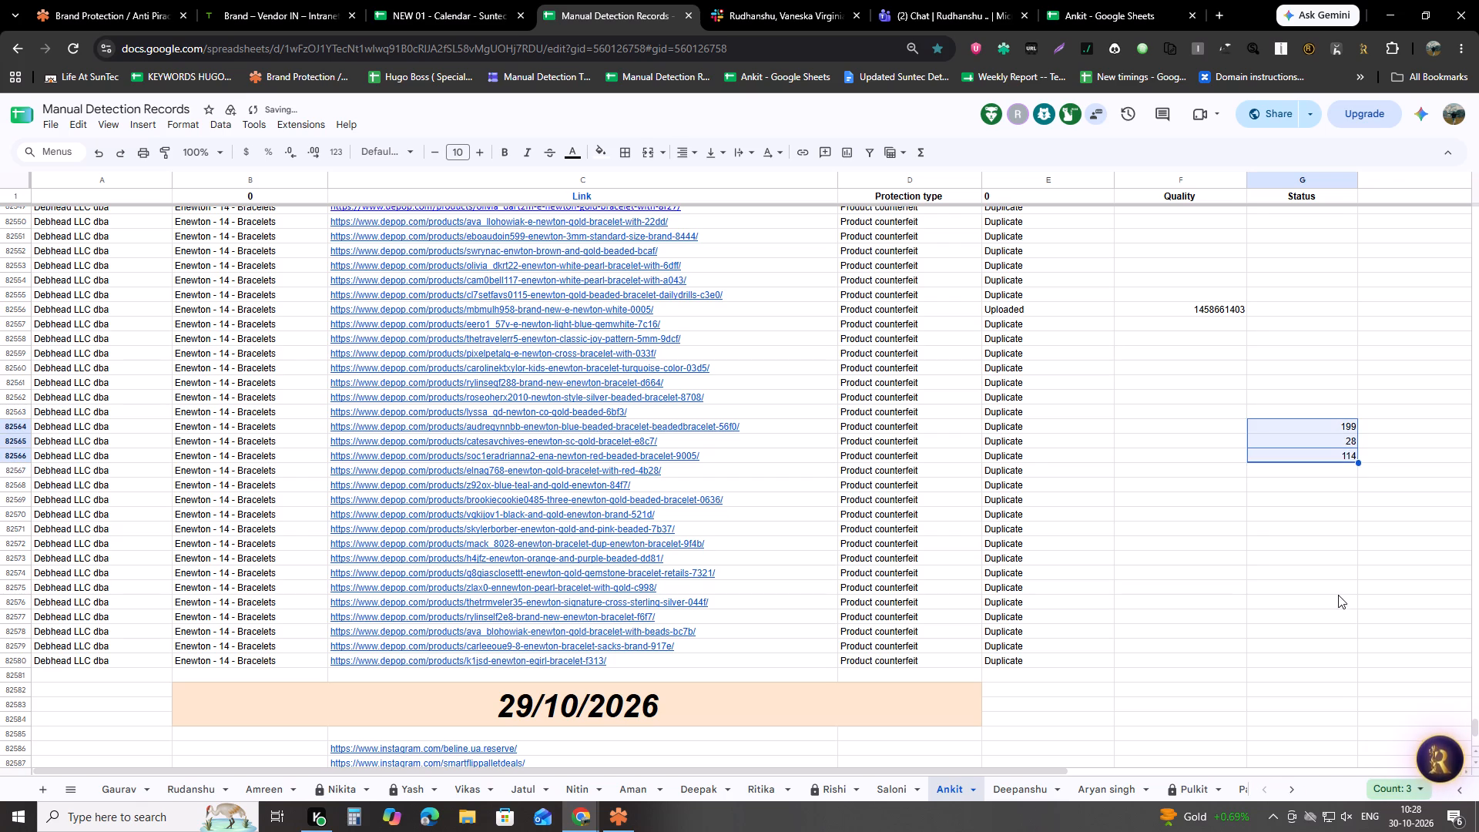
click(1385, 782)
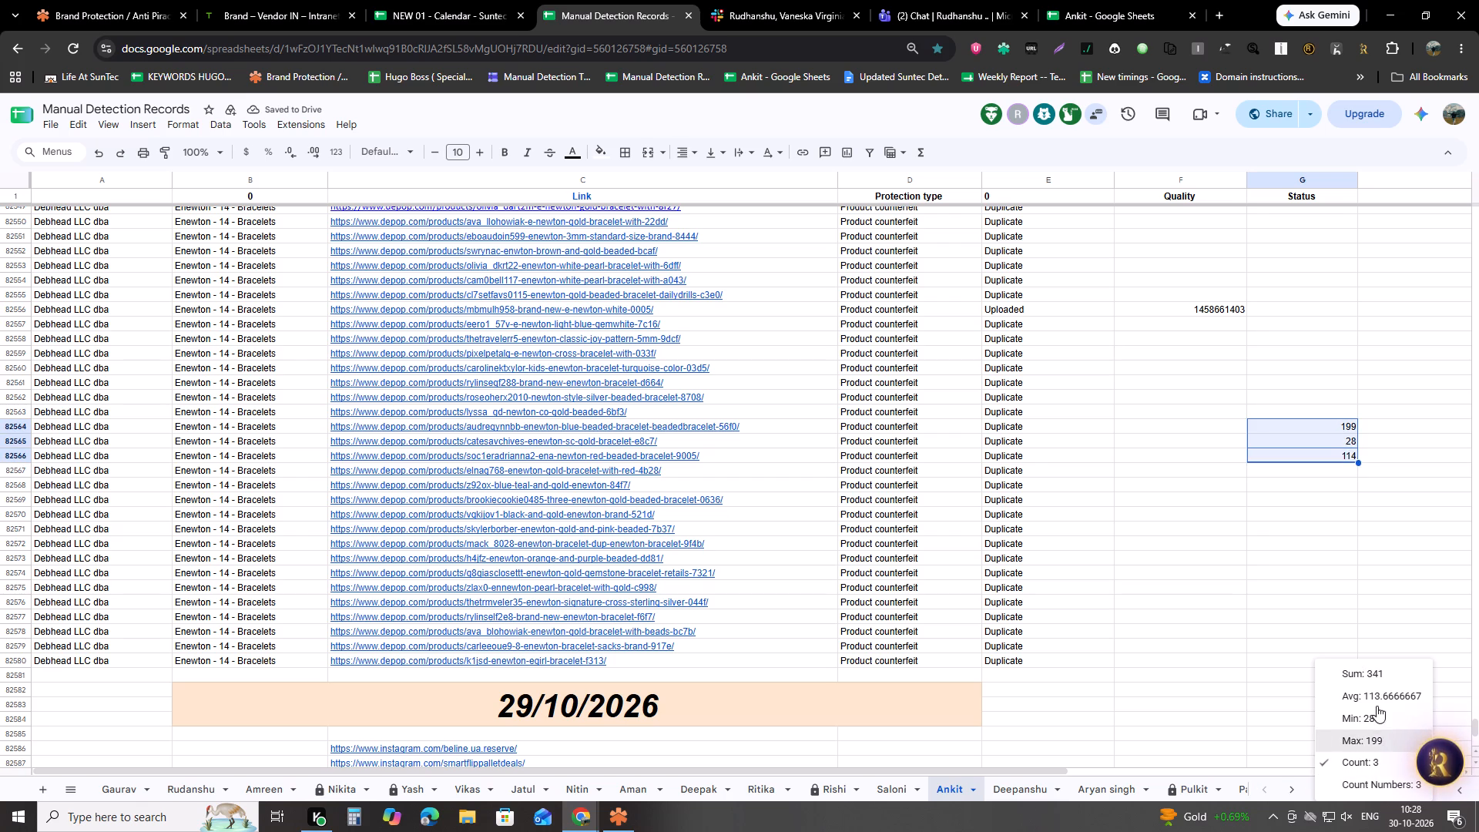
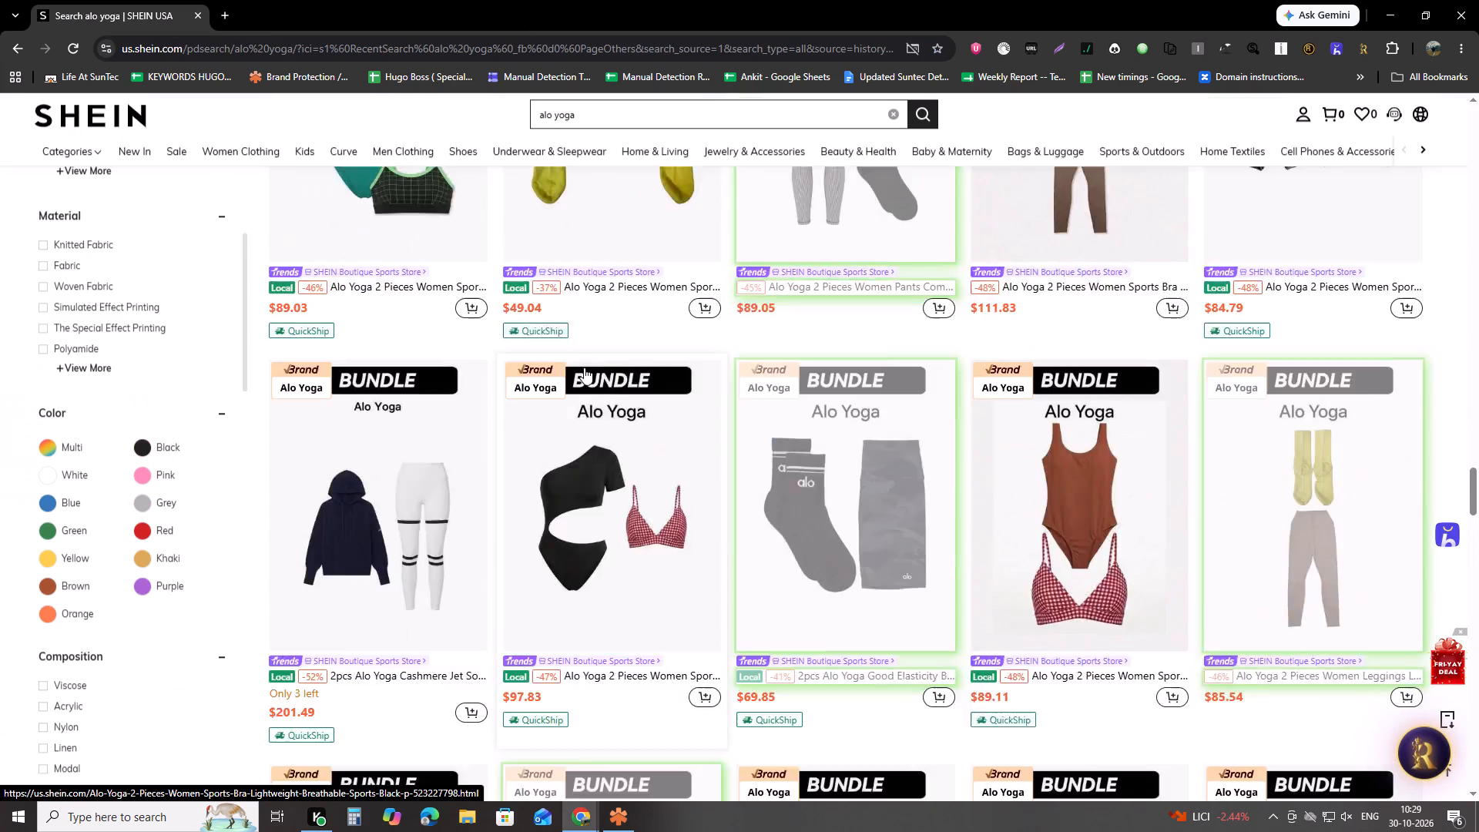
In the Manual Detection Records sheet, copy the Alo Yoga SHEIN URLs in C83055 to C83063 below the 30/10/2026 heading.
scroll(584, 367, up, 19)
key(alt+Tab)
scroll(586, 425, down, 6)
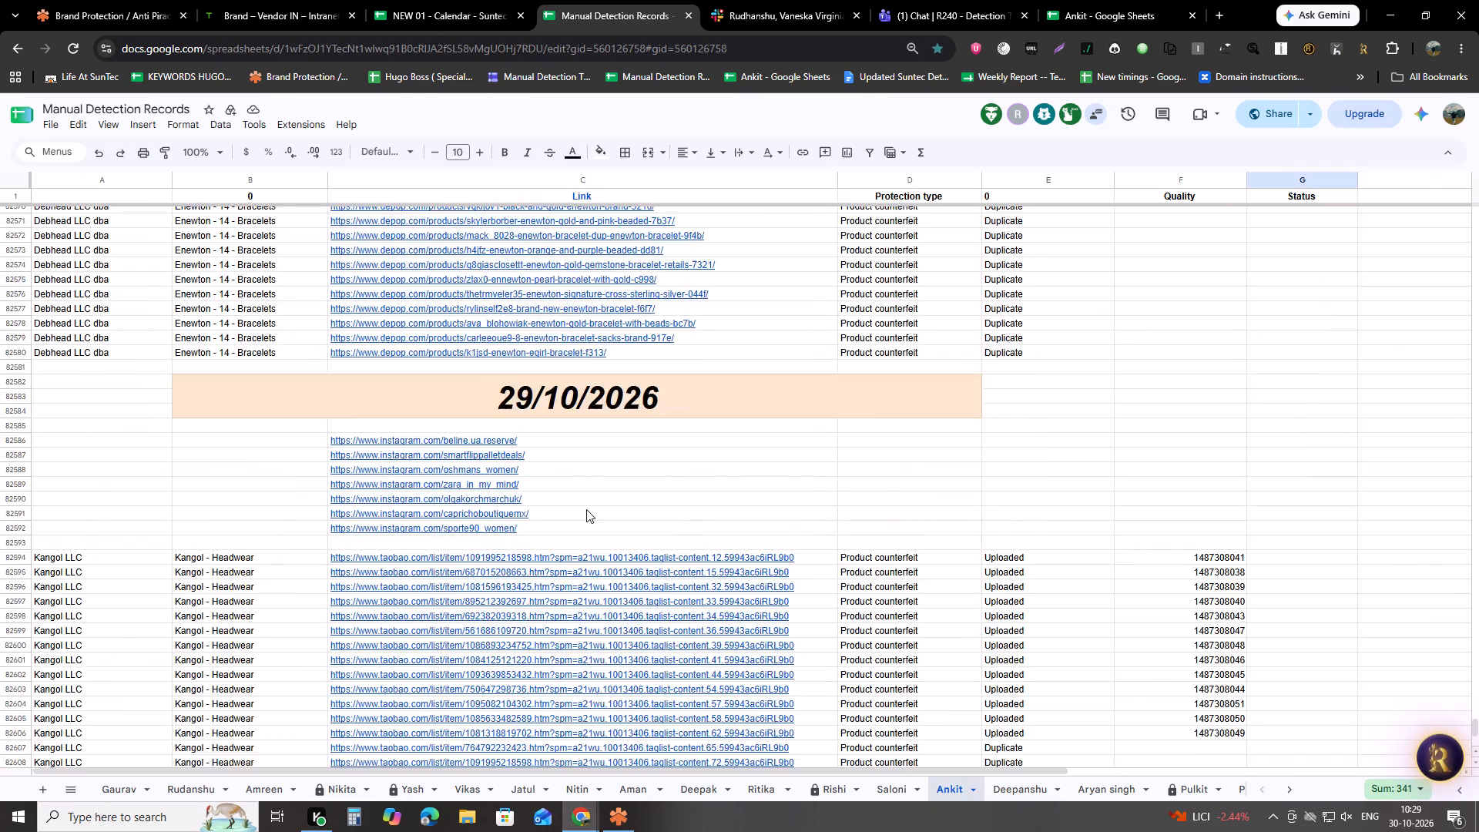
scroll(586, 509, down, 20)
scroll(586, 509, down, 10)
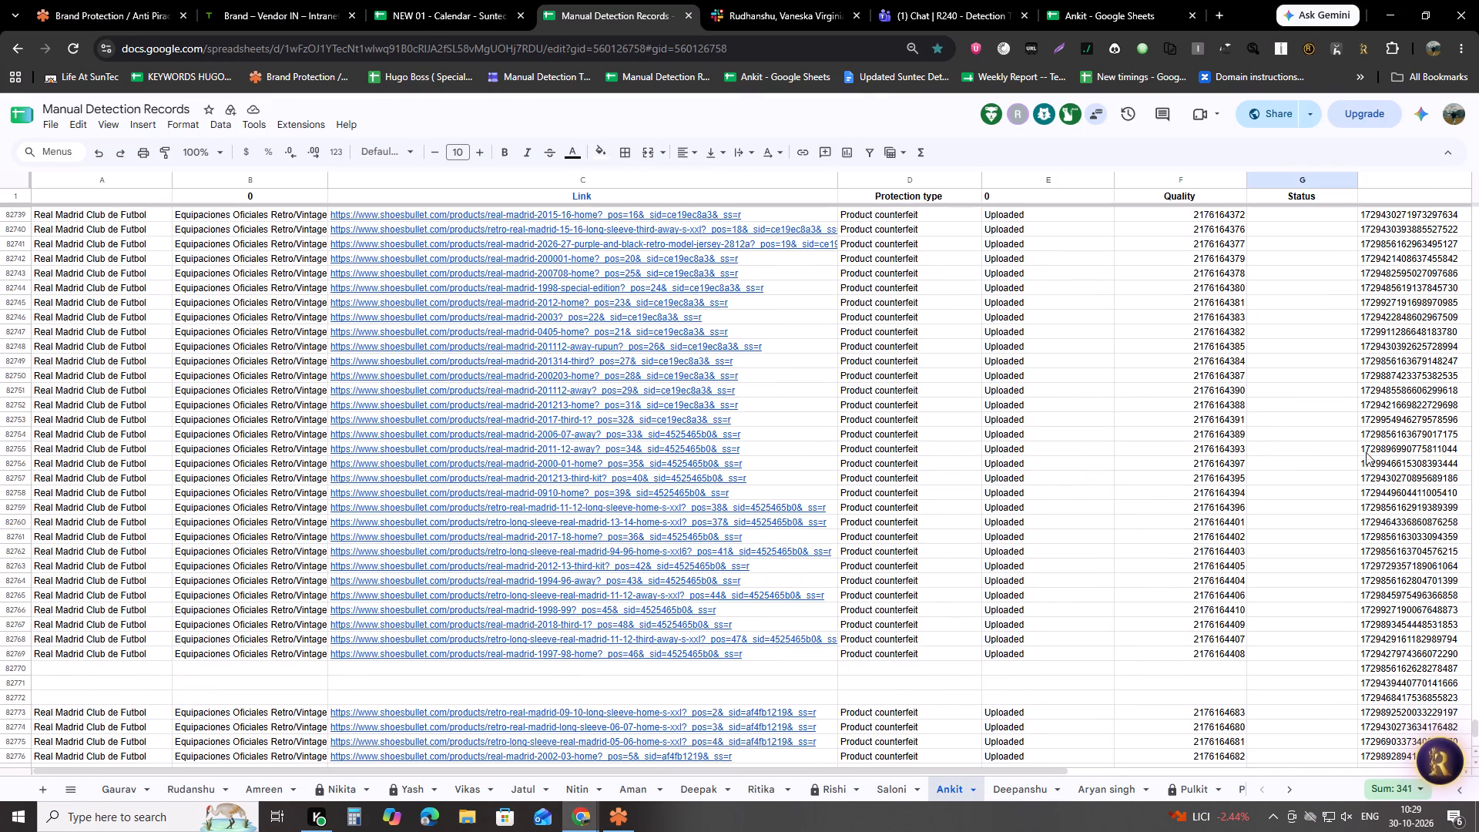
click(1357, 449)
key(Right)
key(ctrl+Down)
key(ctrl+Down)
key(ctrl+Down)
key(ctrl+Down)
key(ctrl+Down)
key(ctrl+Down)
key(ctrl+Down)
key(ctrl+Down)
key(ctrl+Down)
key(ctrl+Down)
key(ctrl+Down)
key(ctrl+Down)
key(ctrl+Down)
key(ctrl+Down)
key(ctrl+Down)
key(ctrl+Down)
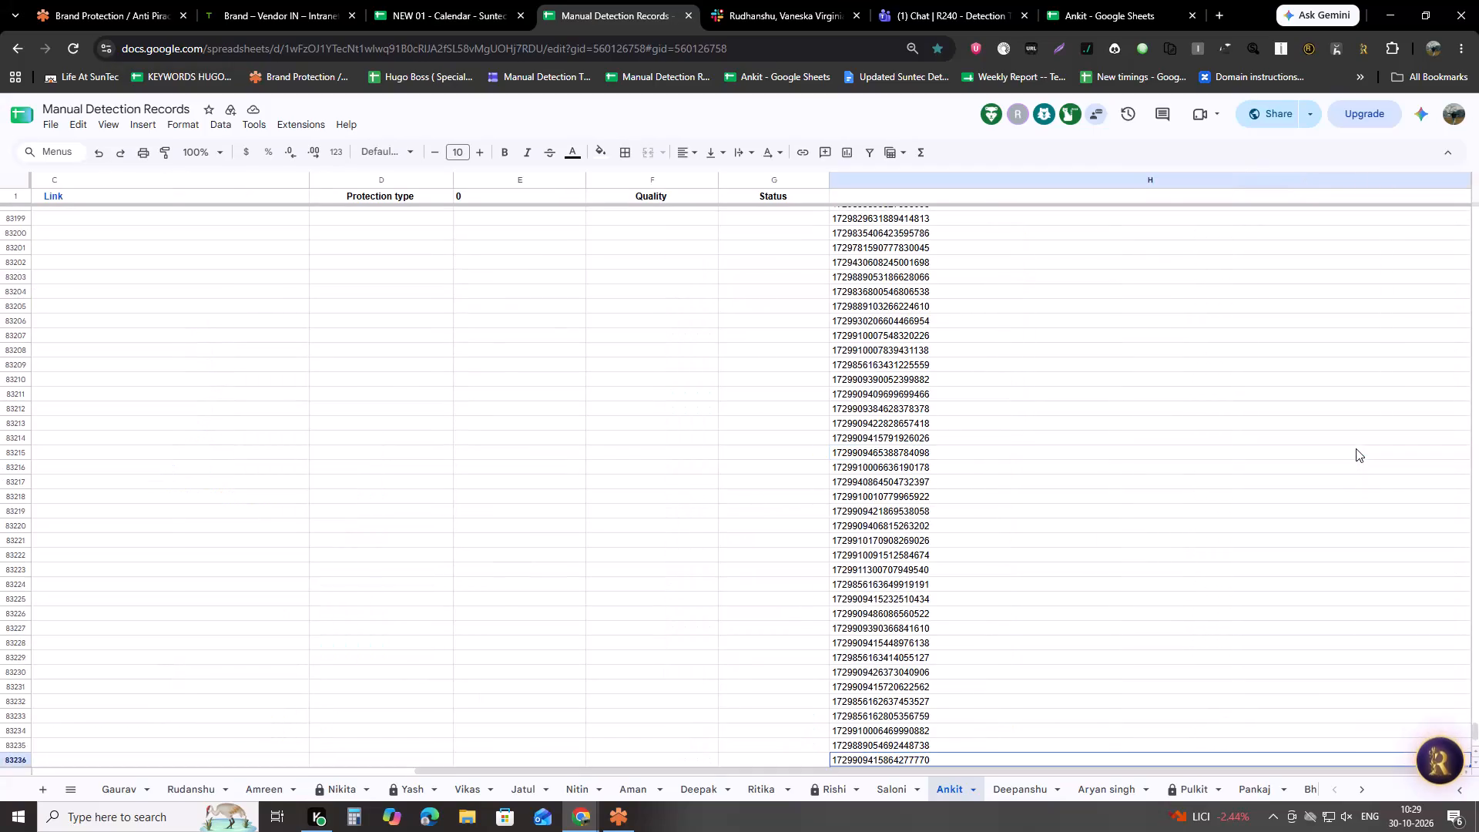
key(ctrl+Left)
key(Right)
key(Right)
key(ctrl+Up)
key(Up)
key(Up)
key(Up)
key(Up)
key(Up)
key(Up)
key(Up)
key(Up)
key(Up)
key(Up)
key(Up)
key(Up)
key(Up)
key(Up)
key(Up)
key(Up)
key(Up)
key(Up)
key(Up)
key(Up)
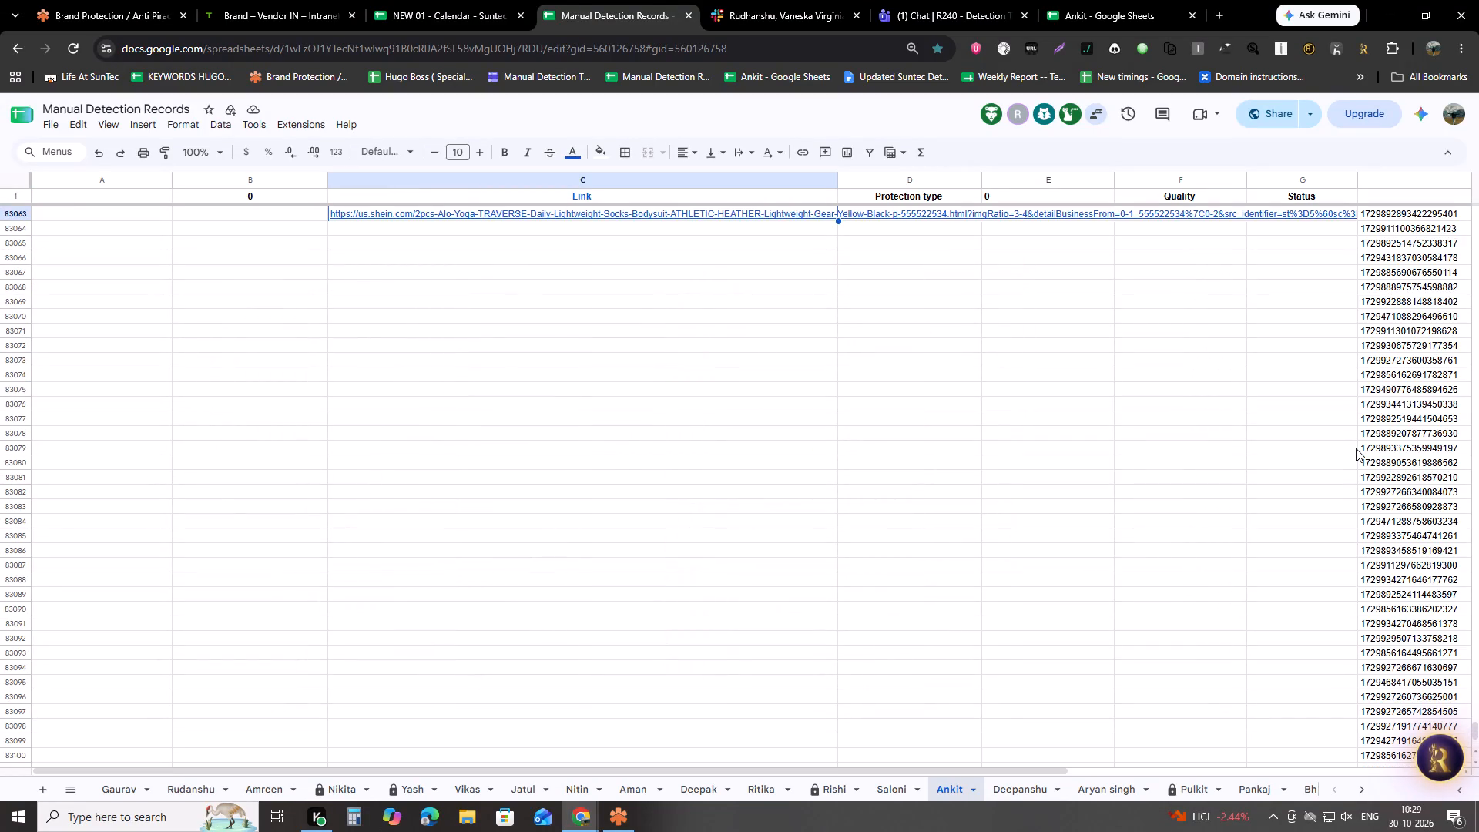
key(Down)
key(Down)
key(Down)
key(Down)
key(Down)
key(Down)
key(Down)
key(Down)
key(Down)
key(Down)
key(Down)
key(Down)
key(Down)
key(Down)
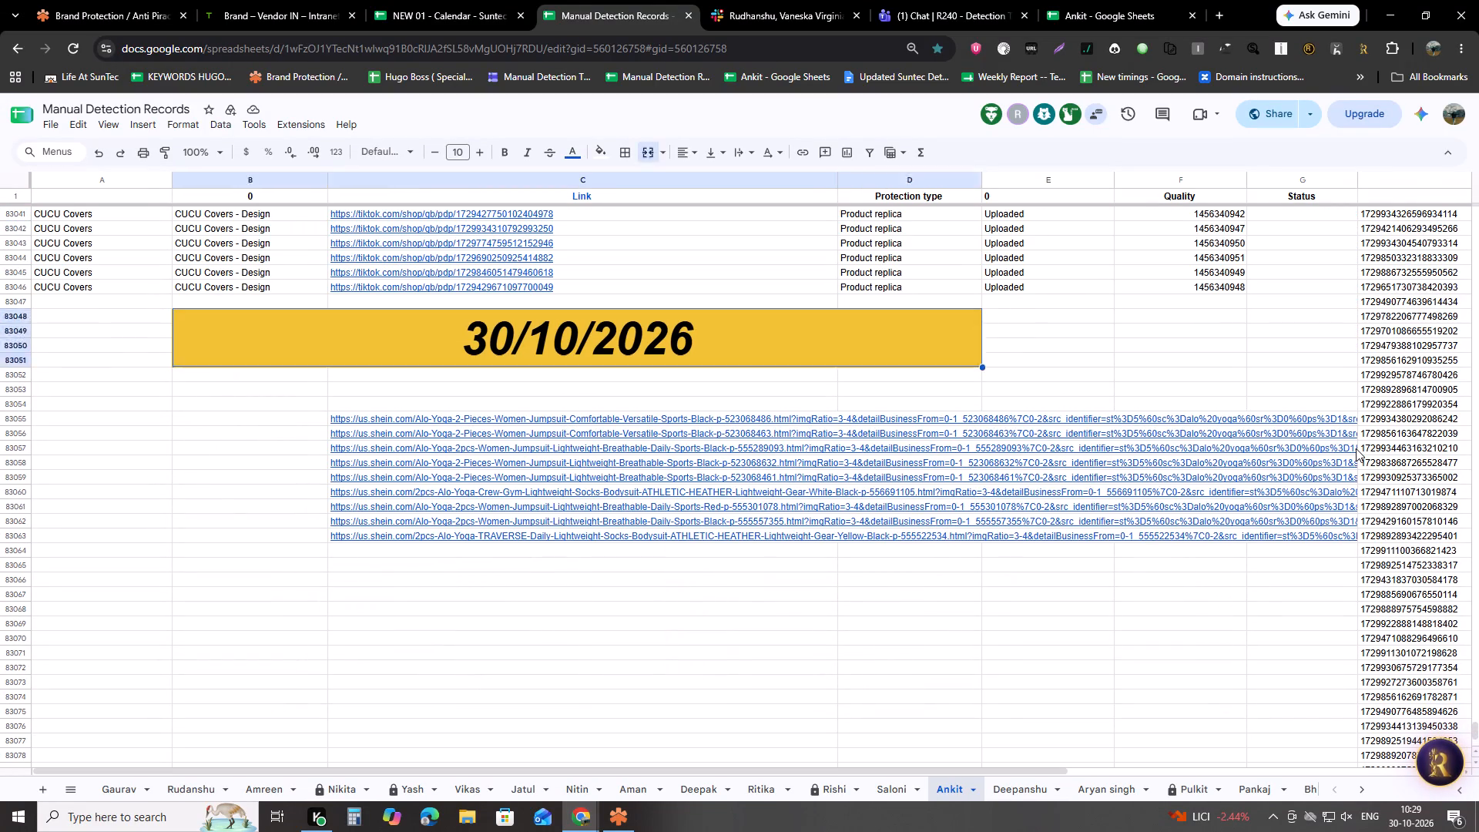
key(ctrl+space)
key(ctrl+c)
key(ctrl+c)
key(ctrl+c)
key(ctrl+c)
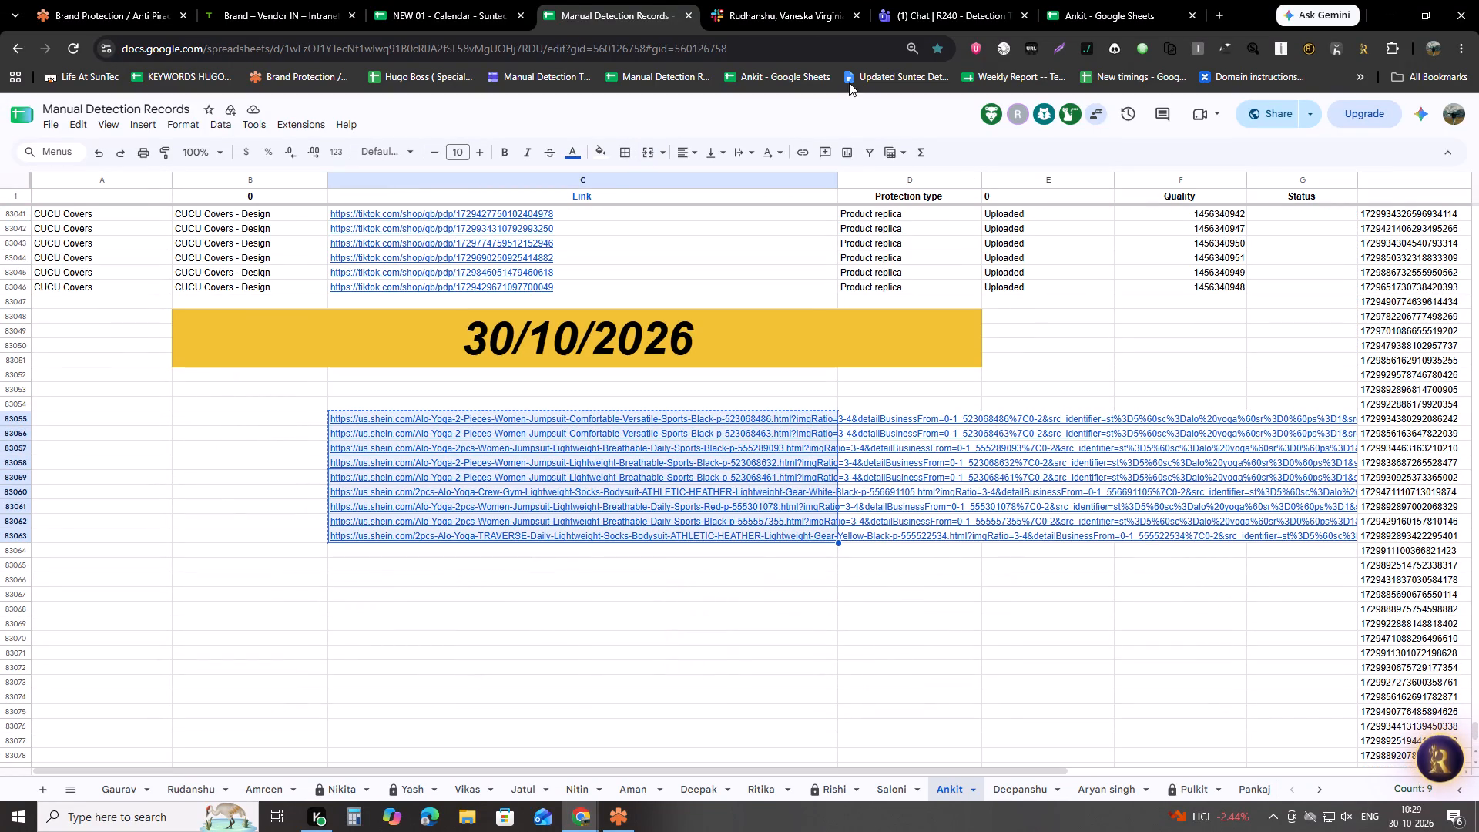
Switch to the Red Points New Incident form for Alo Yoga and open the Protection Type choices for the Jumpsuit asset.
click(52, 0)
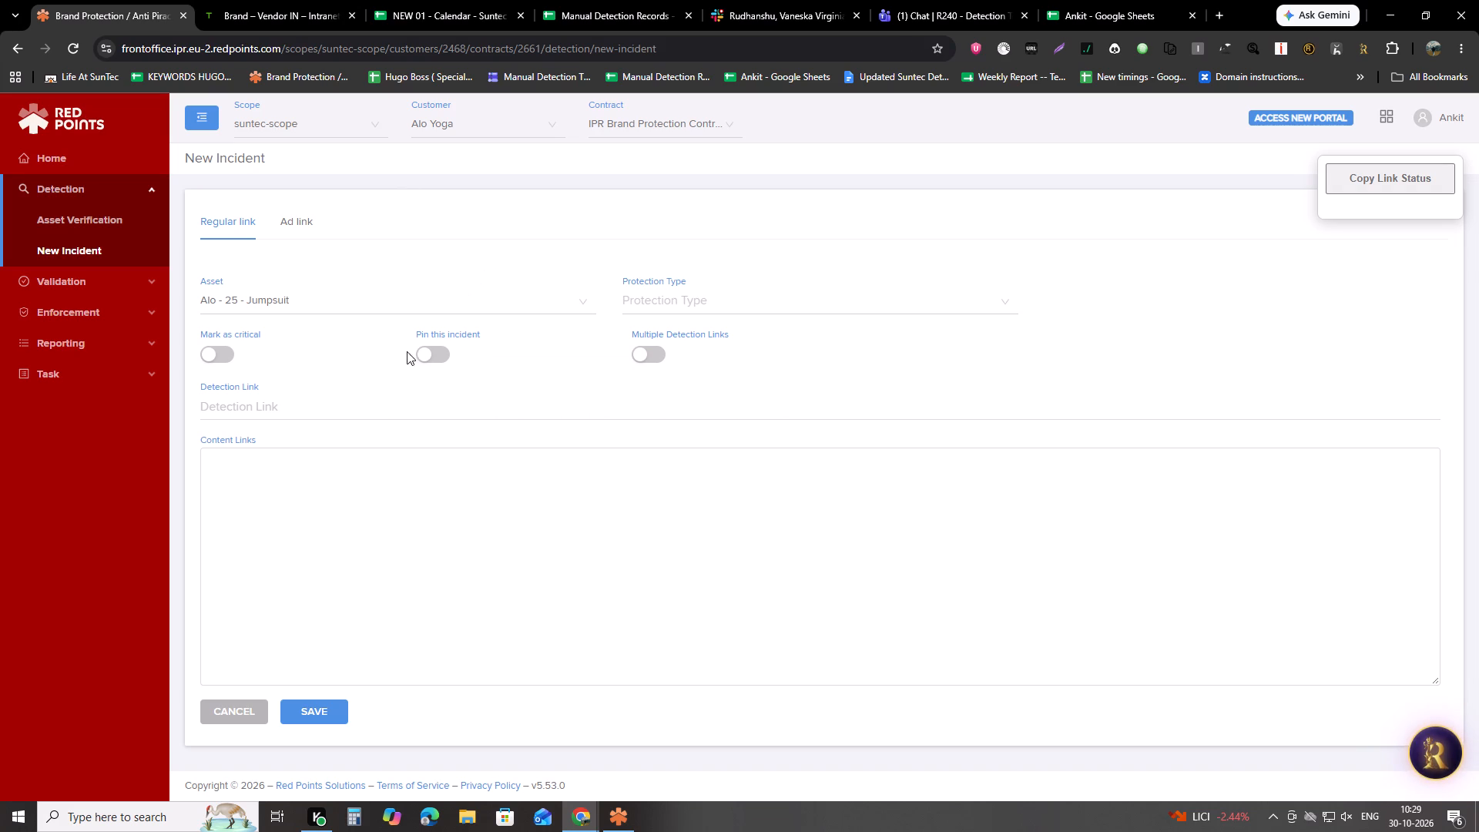
click(750, 299)
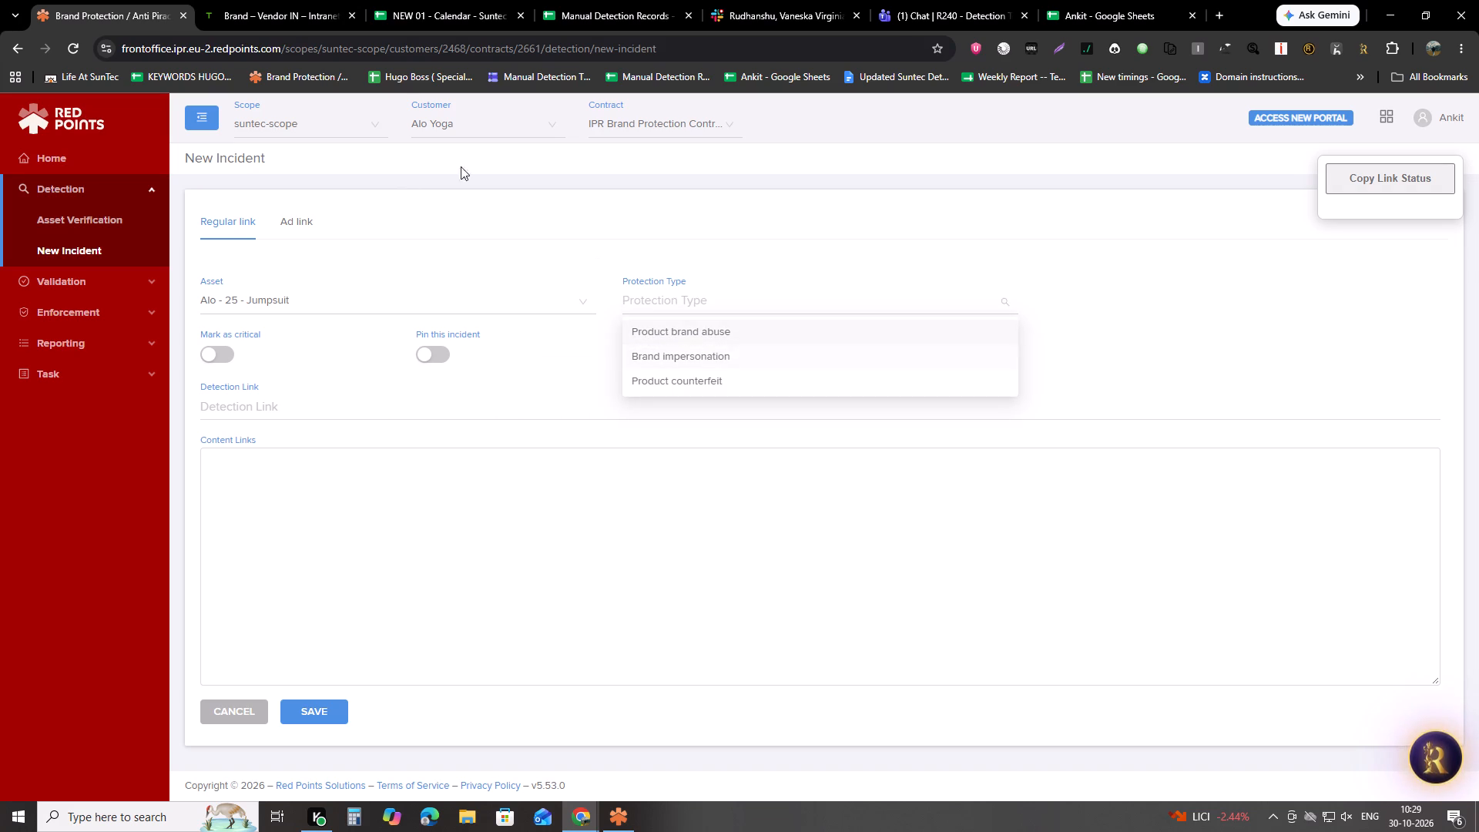
click(248, 0)
click(99, 0)
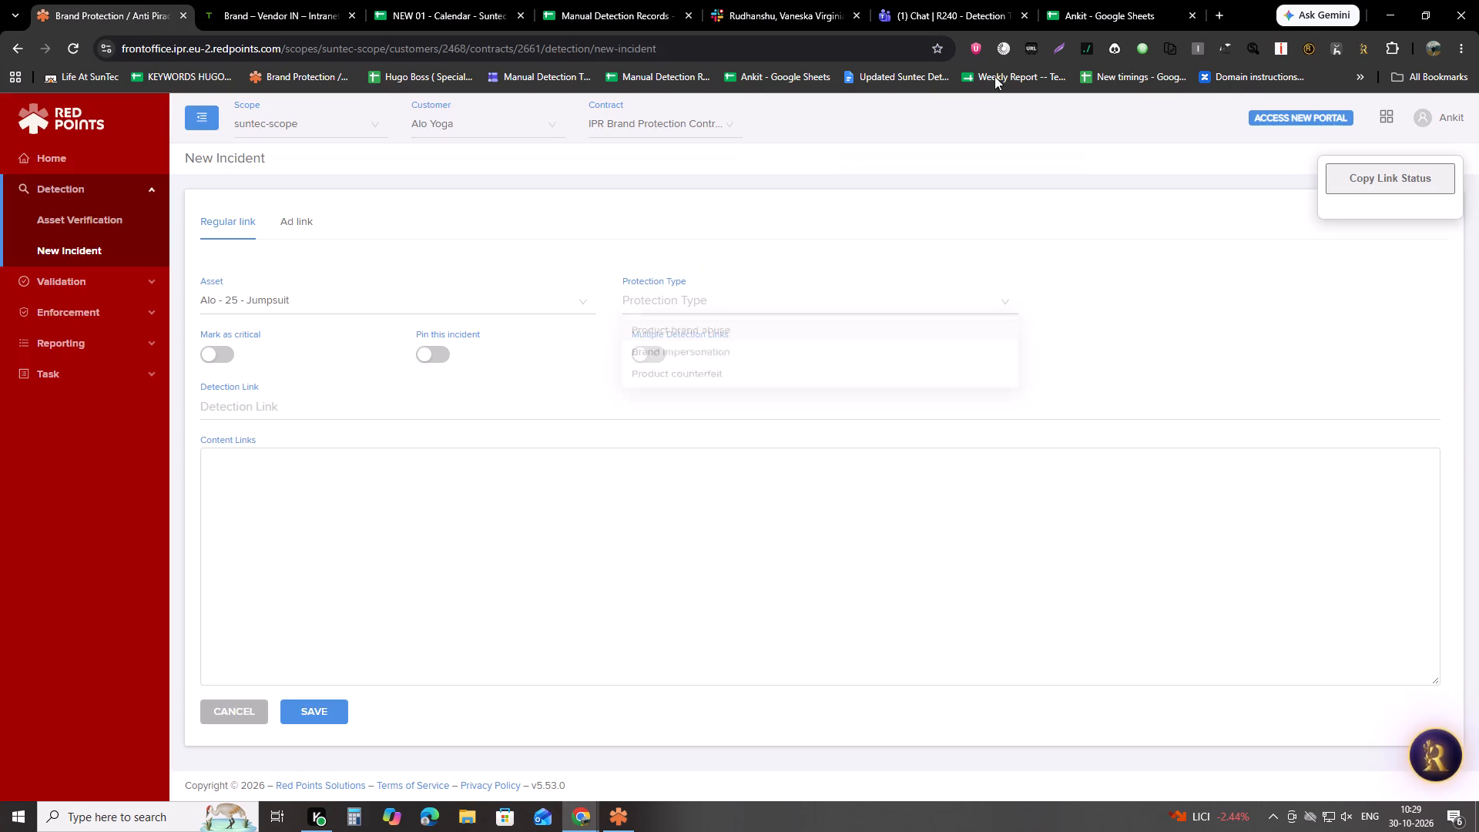
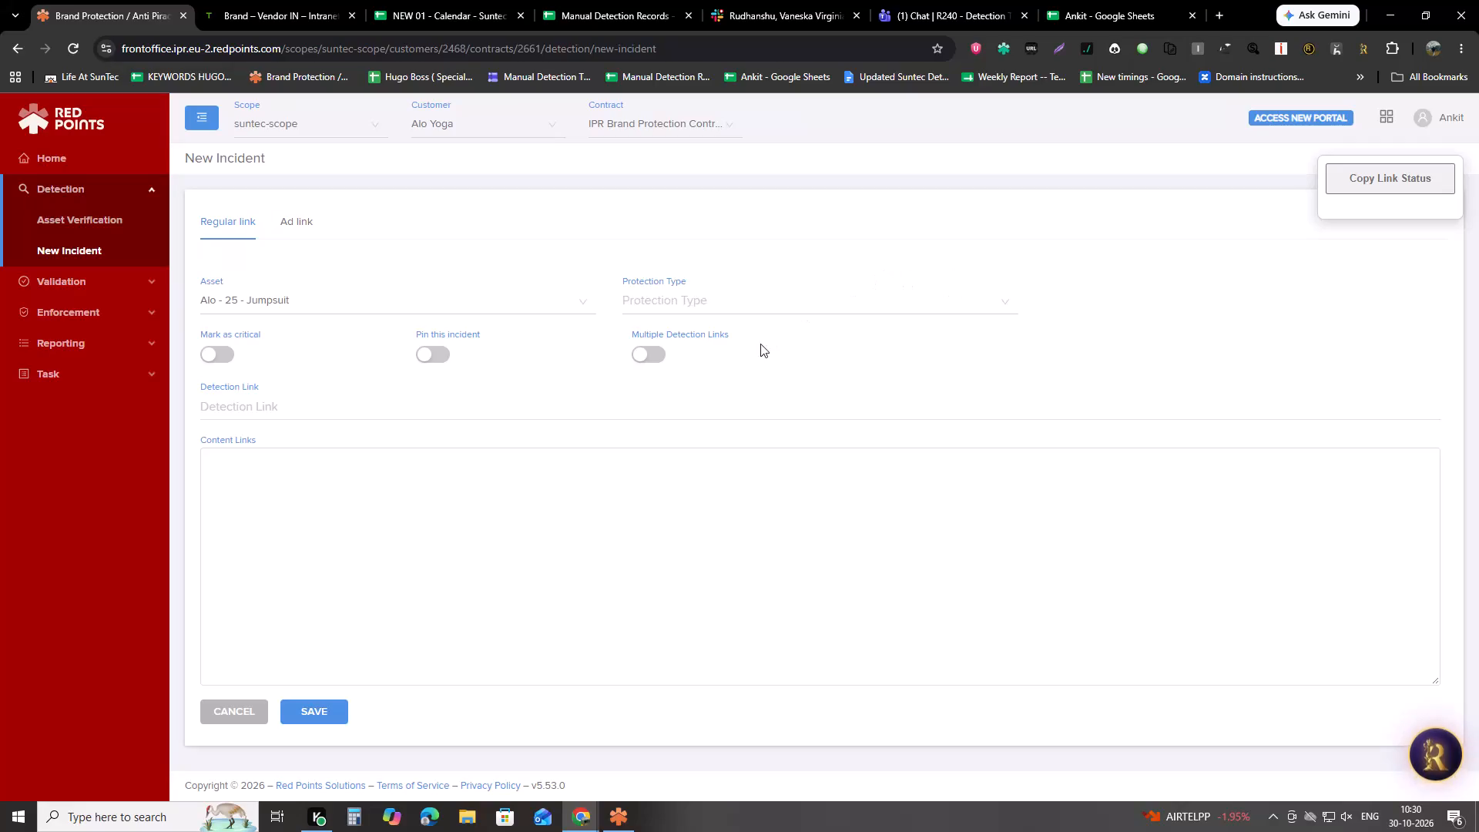
Open the Protection Type choices for the Alo - 25 - Jumpsuit asset in the New Incident form.
click(743, 290)
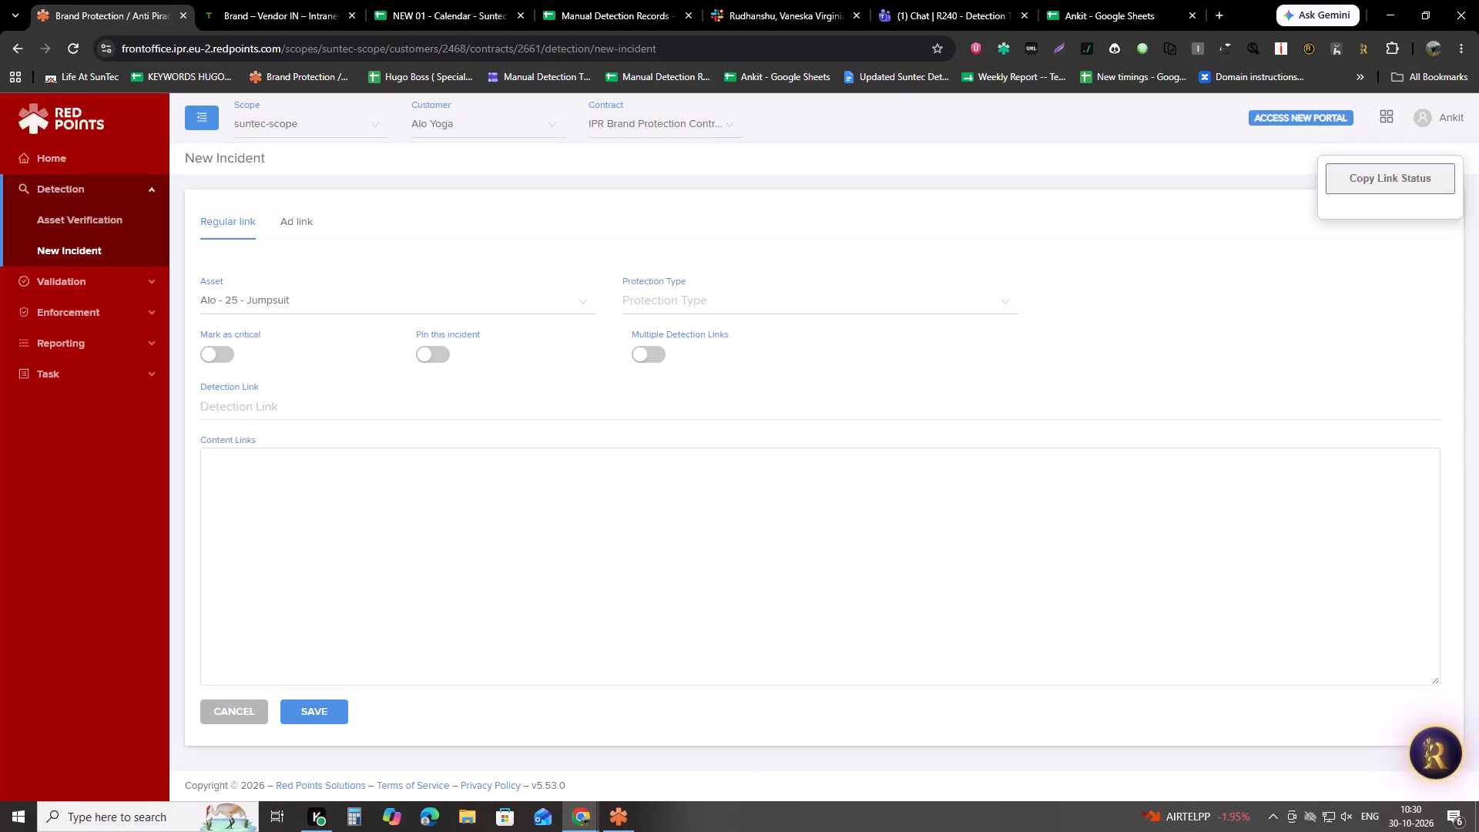
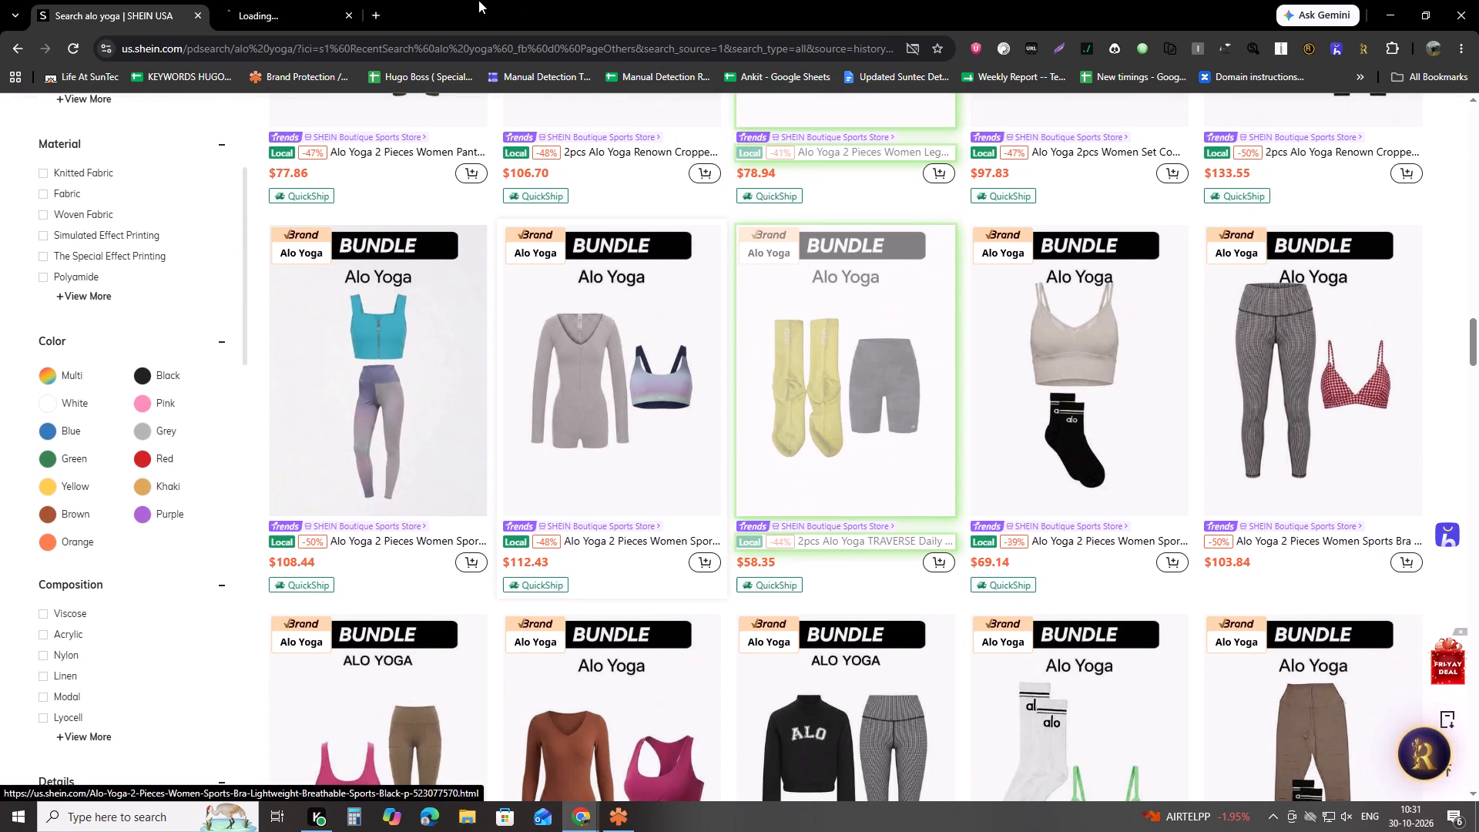
Complete the human verification on the Alo Yoga 2 Pieces Women Sports Bra listing by matching the icon sequence, and close the listing.
click(330, 0)
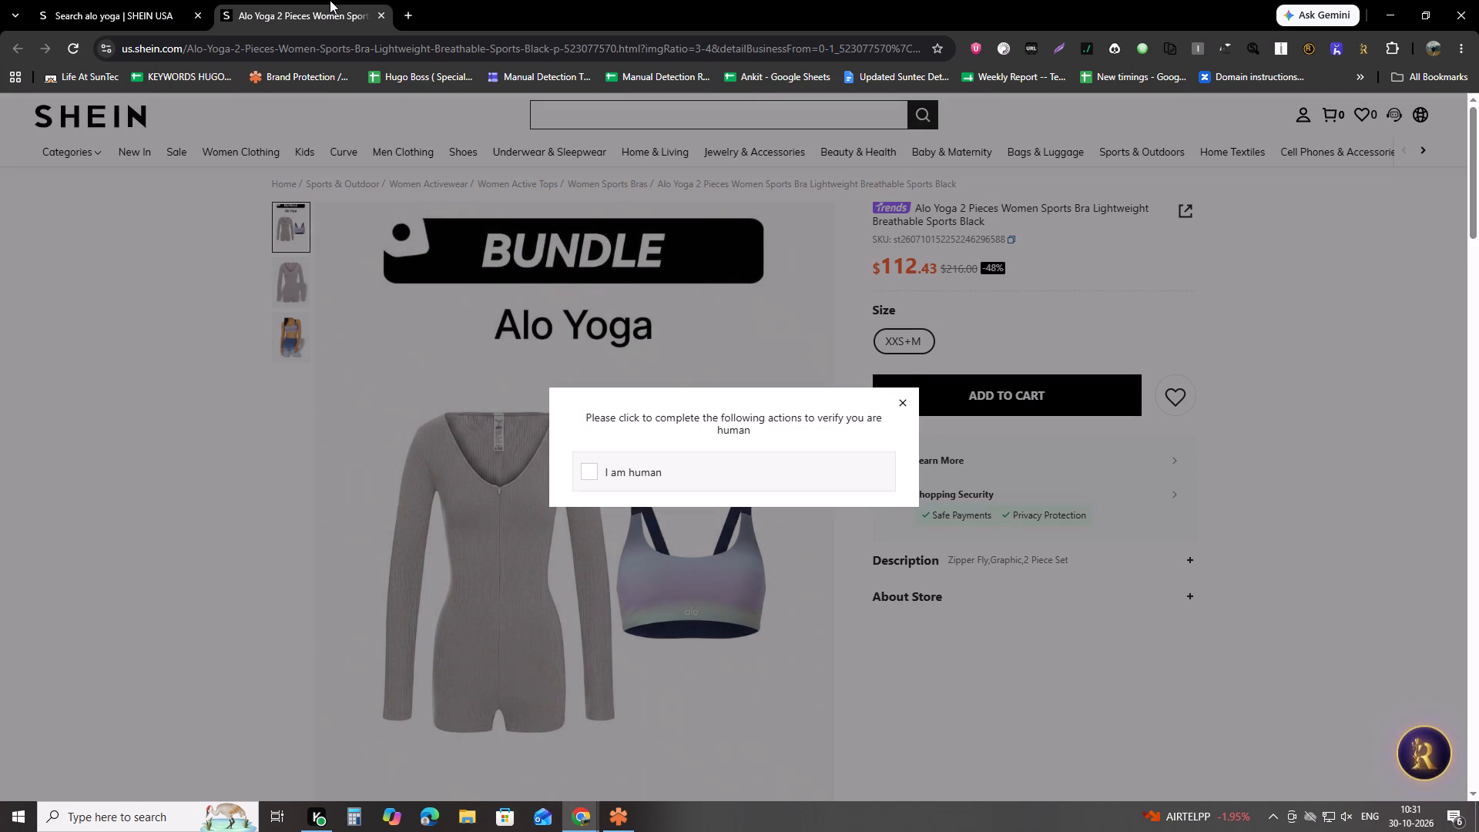
click(580, 466)
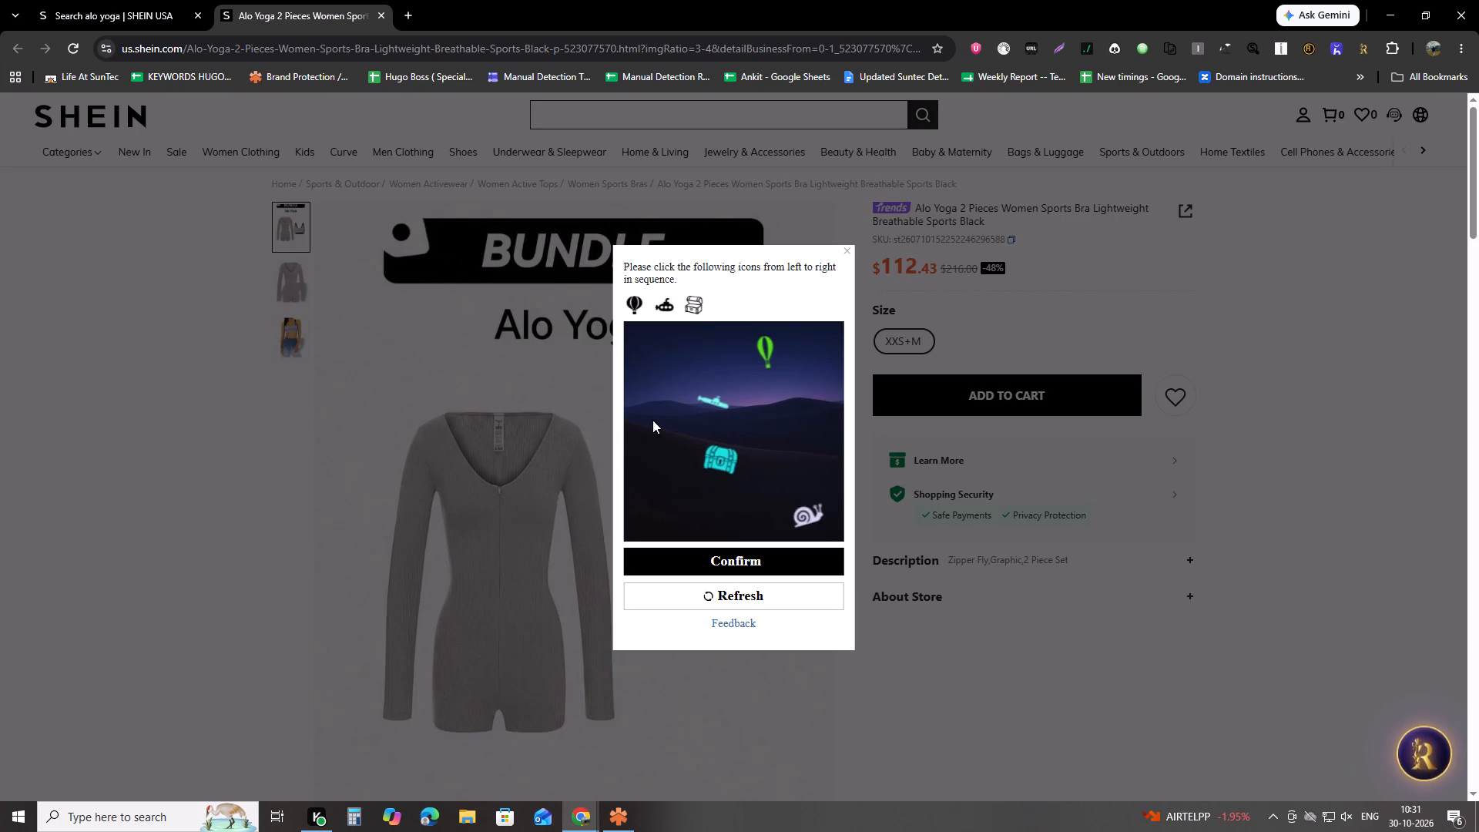
click(772, 359)
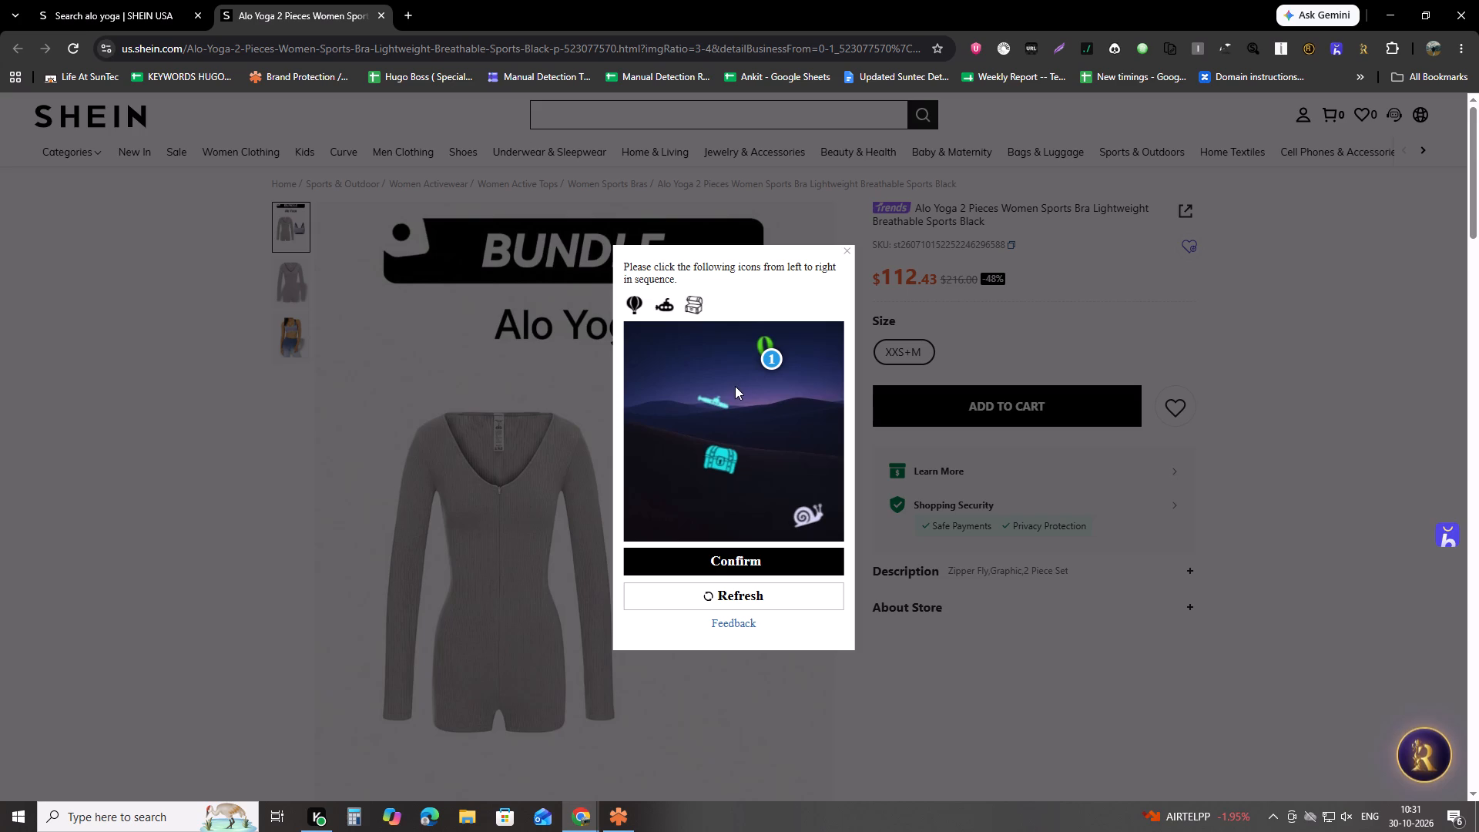
click(716, 401)
click(720, 465)
click(712, 570)
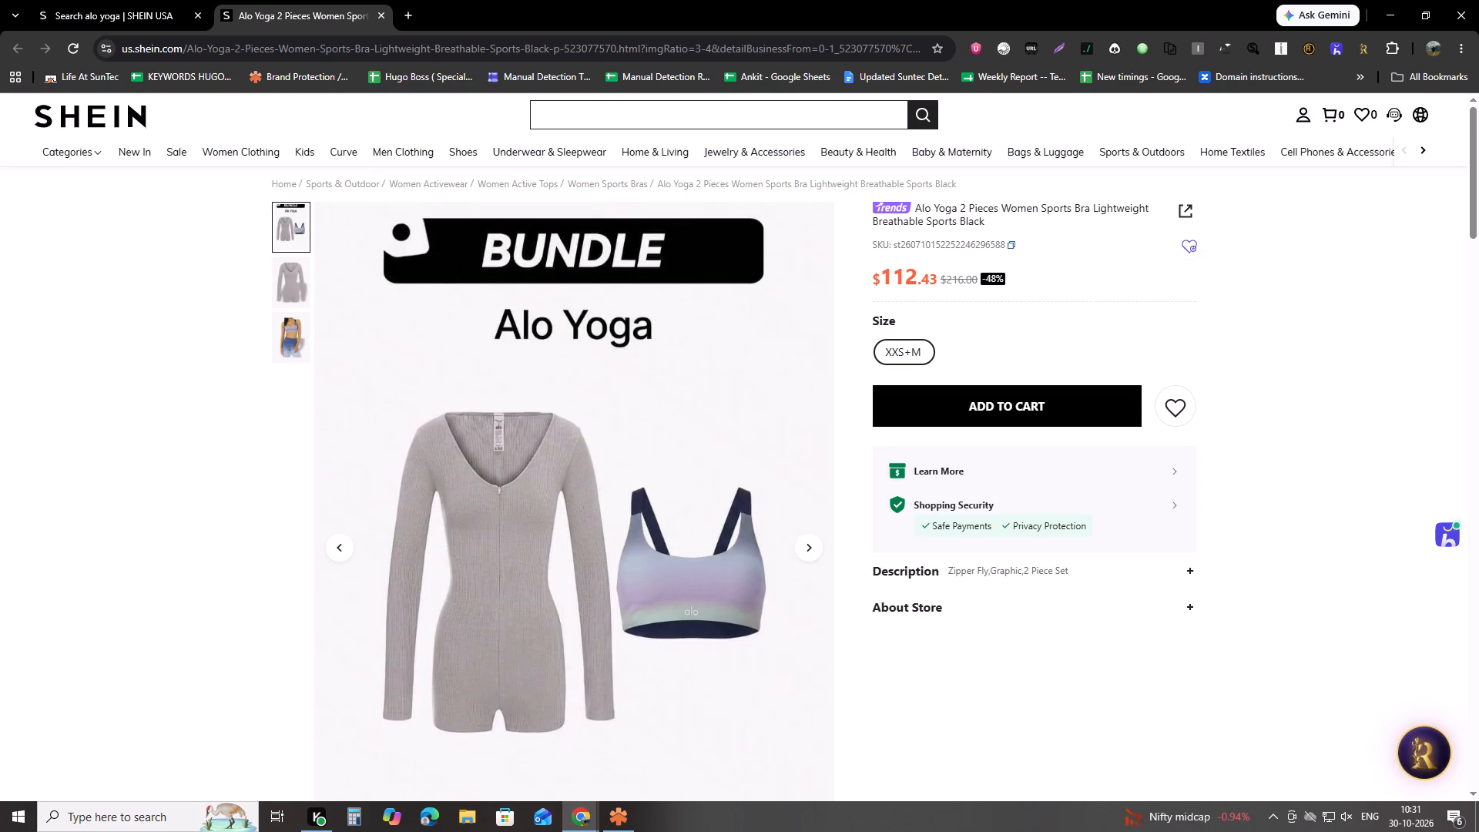
middle_click(326, 0)
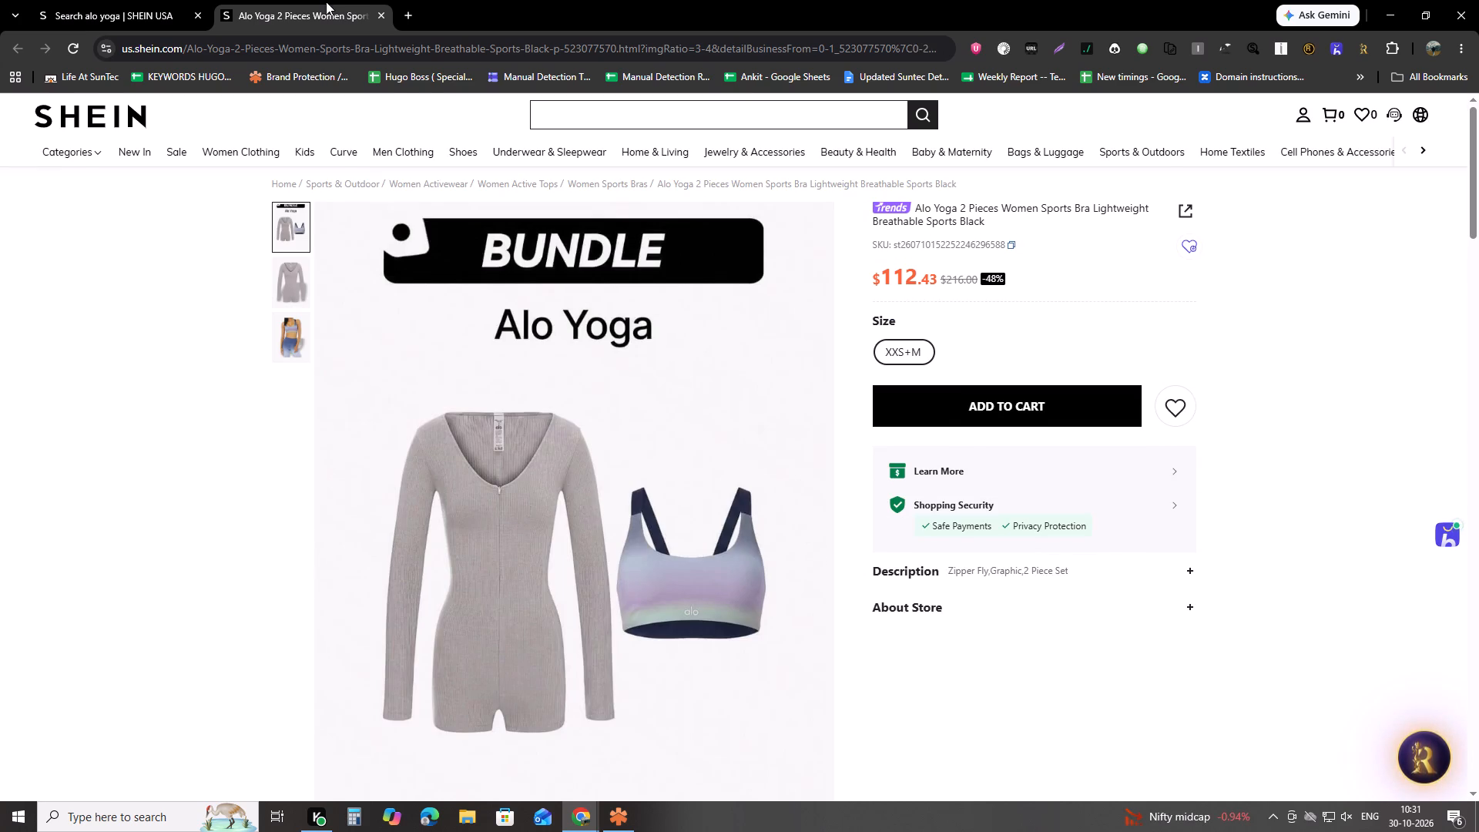
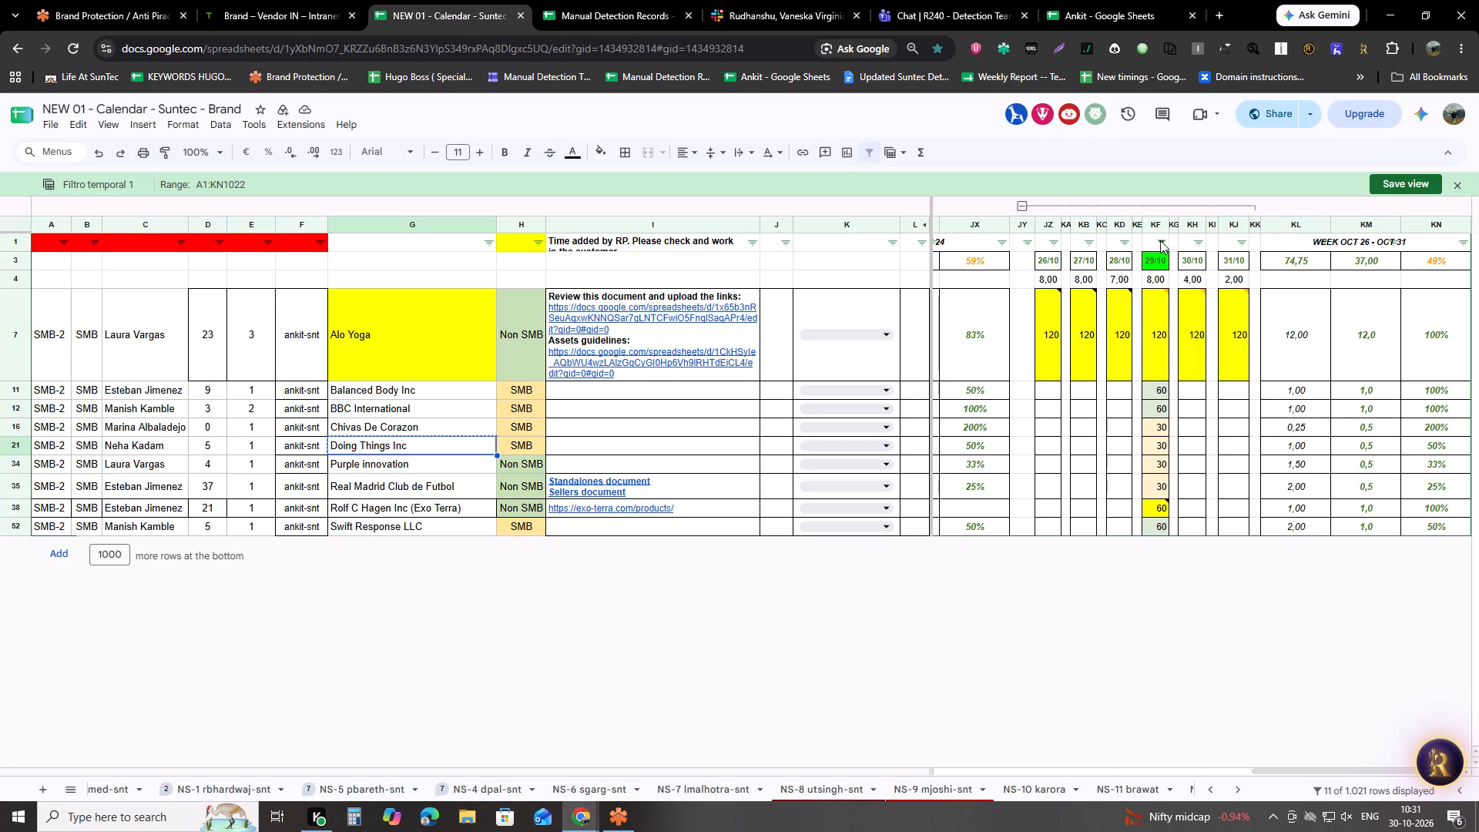
Clear the 29/10 column filter in the calendar and filter the 28/10 column to exclude blanks.
click(988, 408)
click(1158, 579)
click(1149, 582)
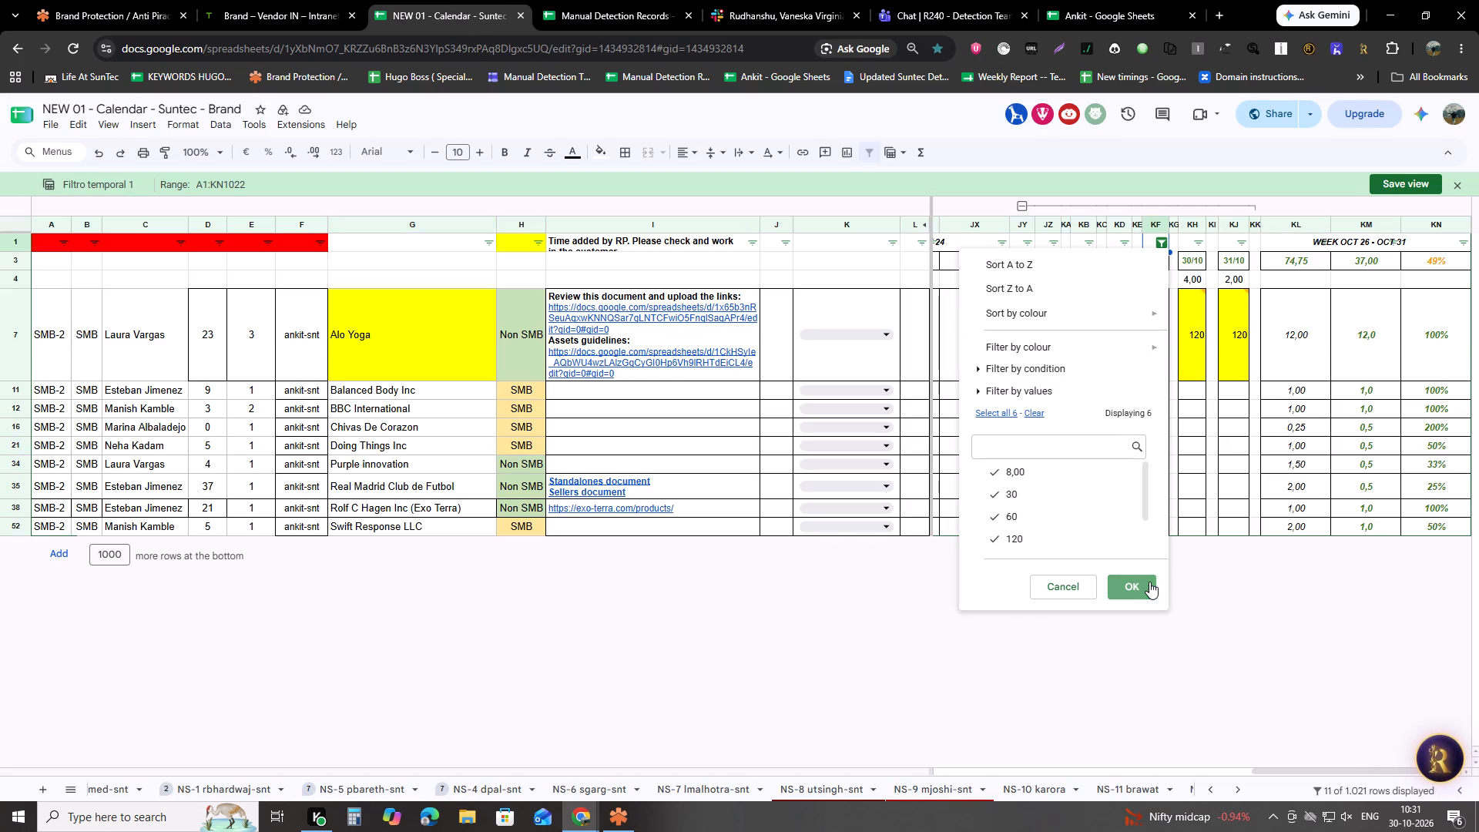
click(1130, 249)
click(1029, 475)
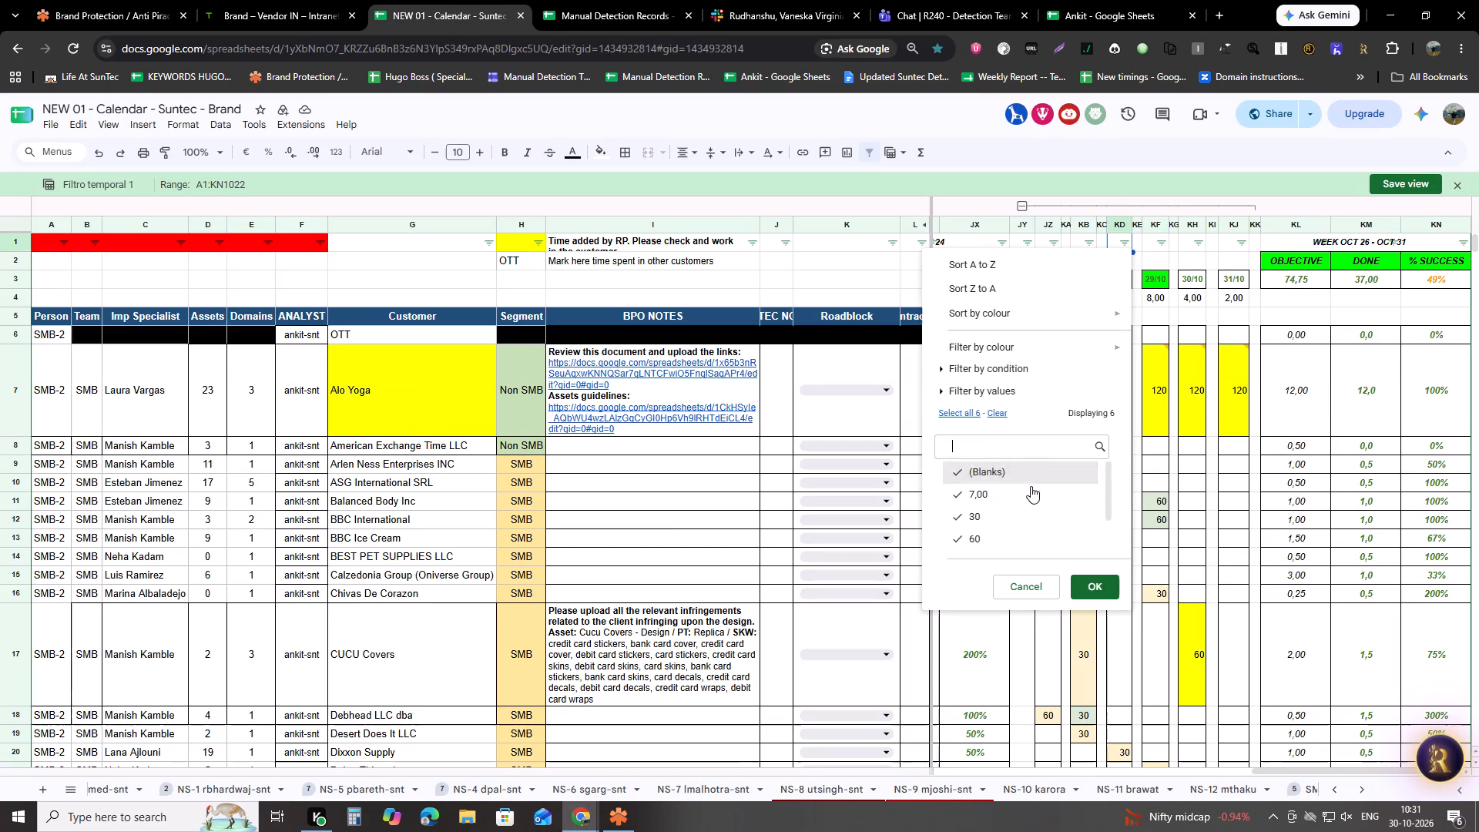
click(1087, 579)
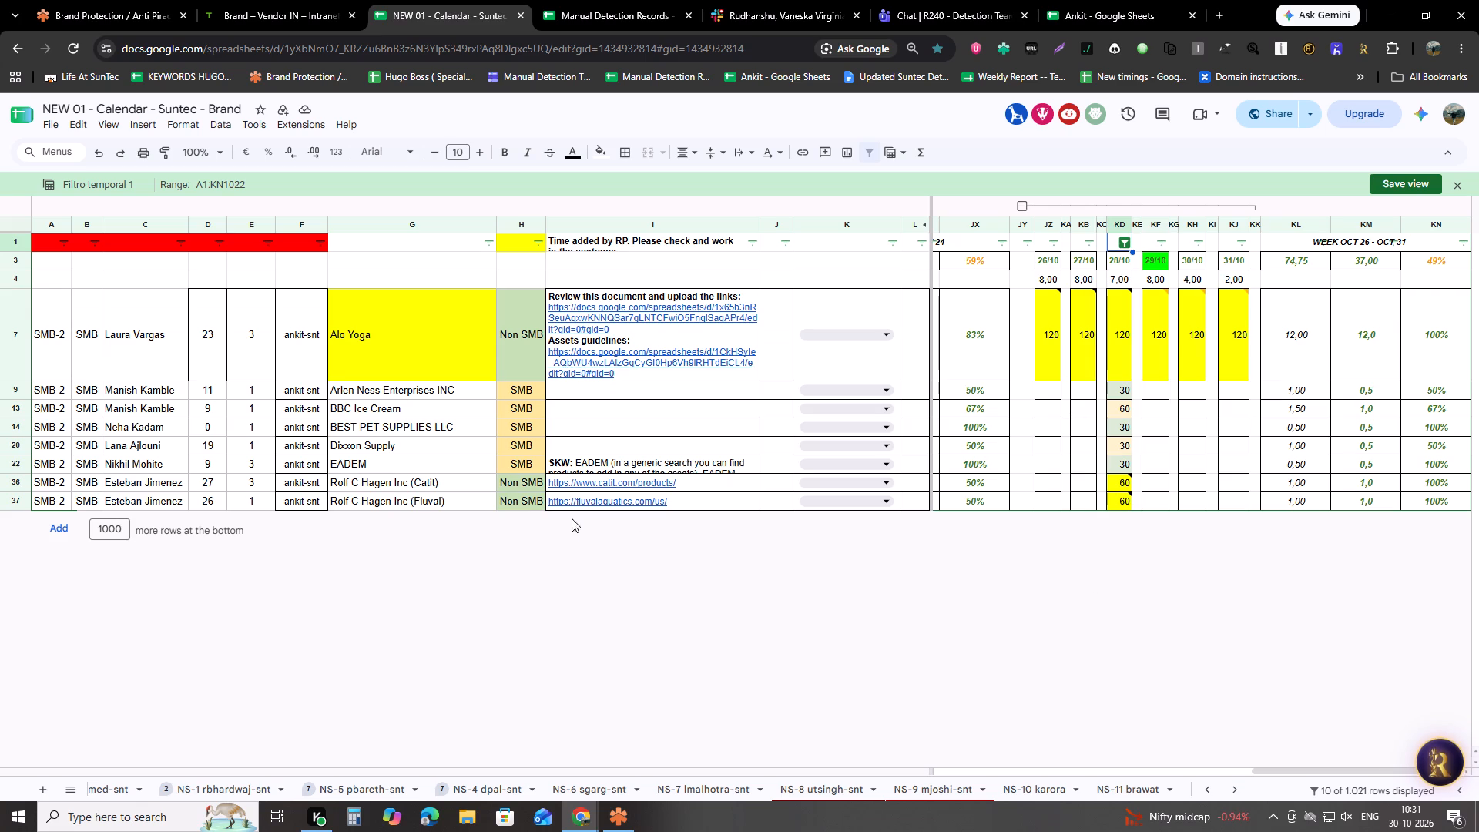
Copy the customer Rolf C Hagen Inc (Fluval) from the calendar and filter the Tuinet Brand records by it.
click(444, 504)
key(ctrl+c)
click(322, 0)
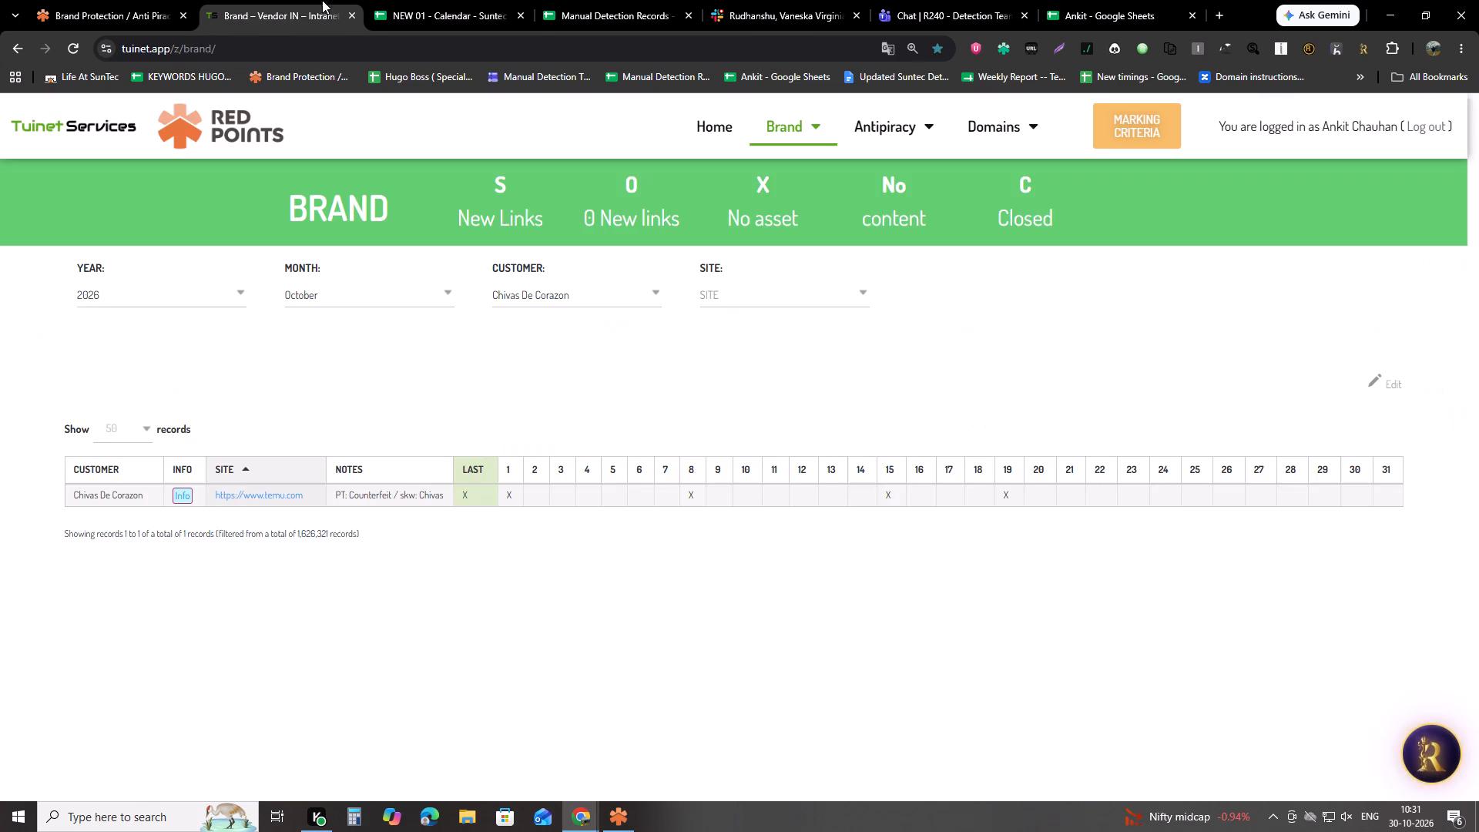
click(557, 300)
key(ctrl+v)
key(ctrl+v)
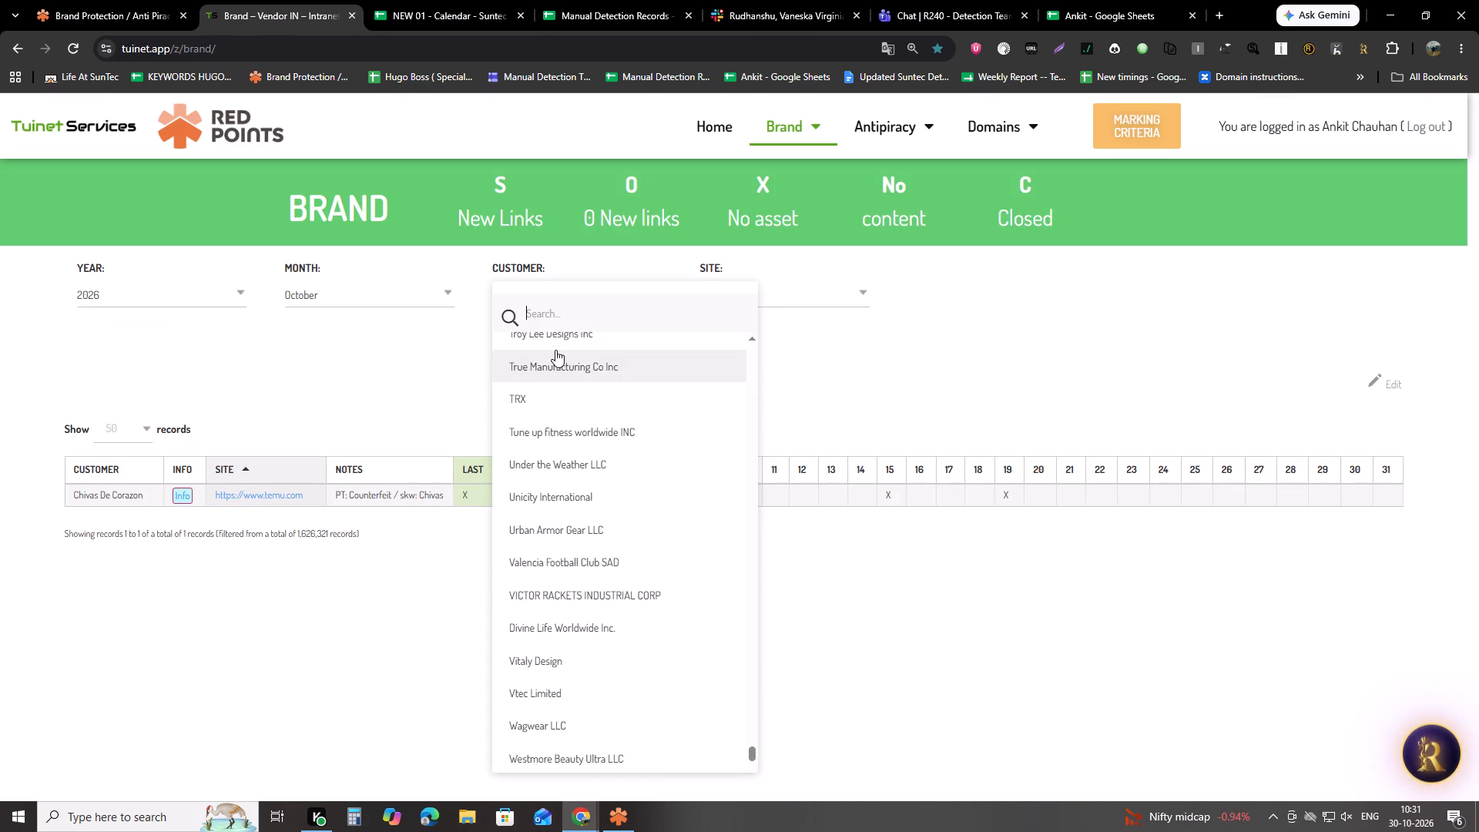
click(555, 350)
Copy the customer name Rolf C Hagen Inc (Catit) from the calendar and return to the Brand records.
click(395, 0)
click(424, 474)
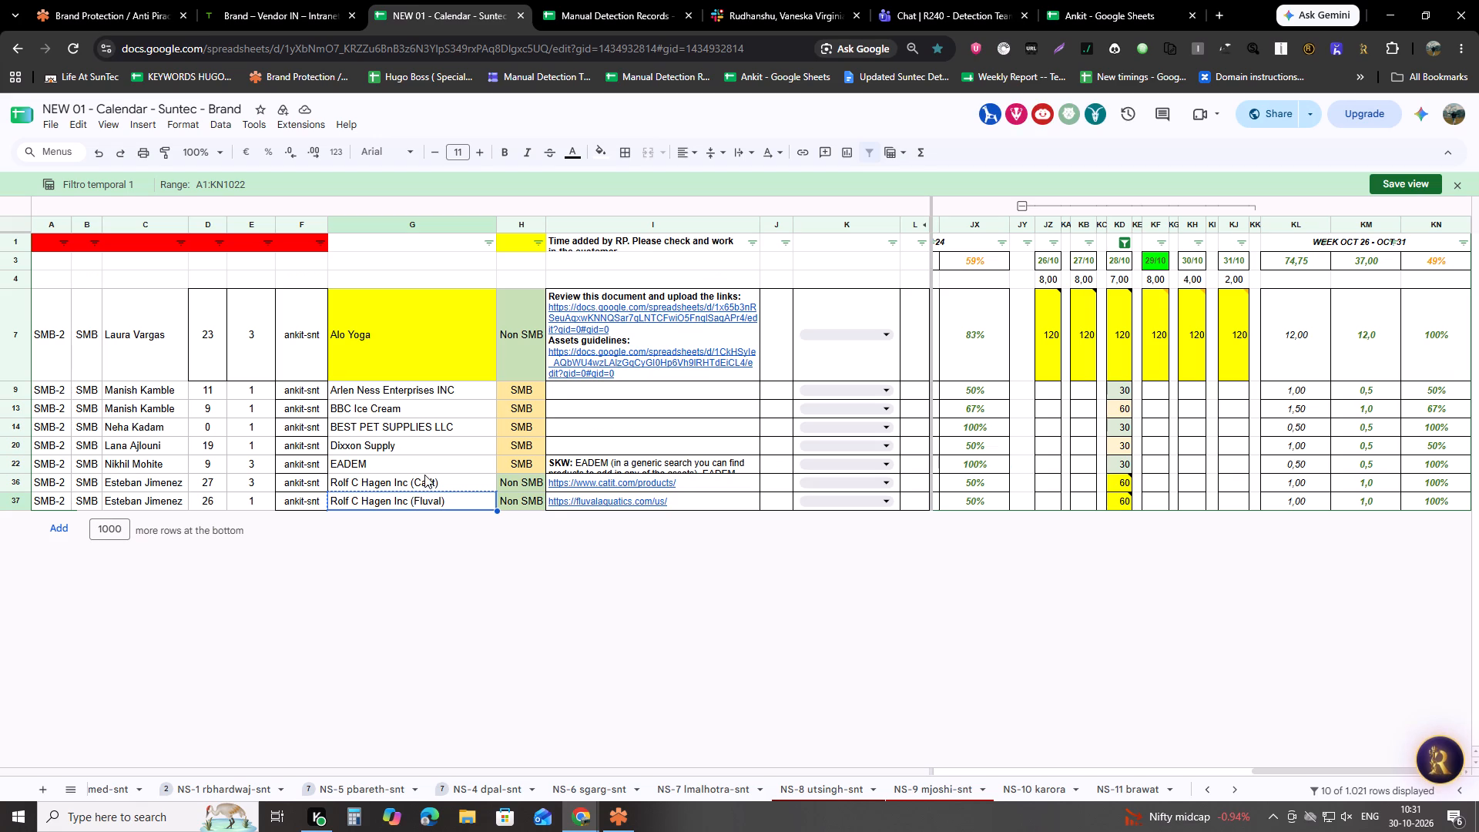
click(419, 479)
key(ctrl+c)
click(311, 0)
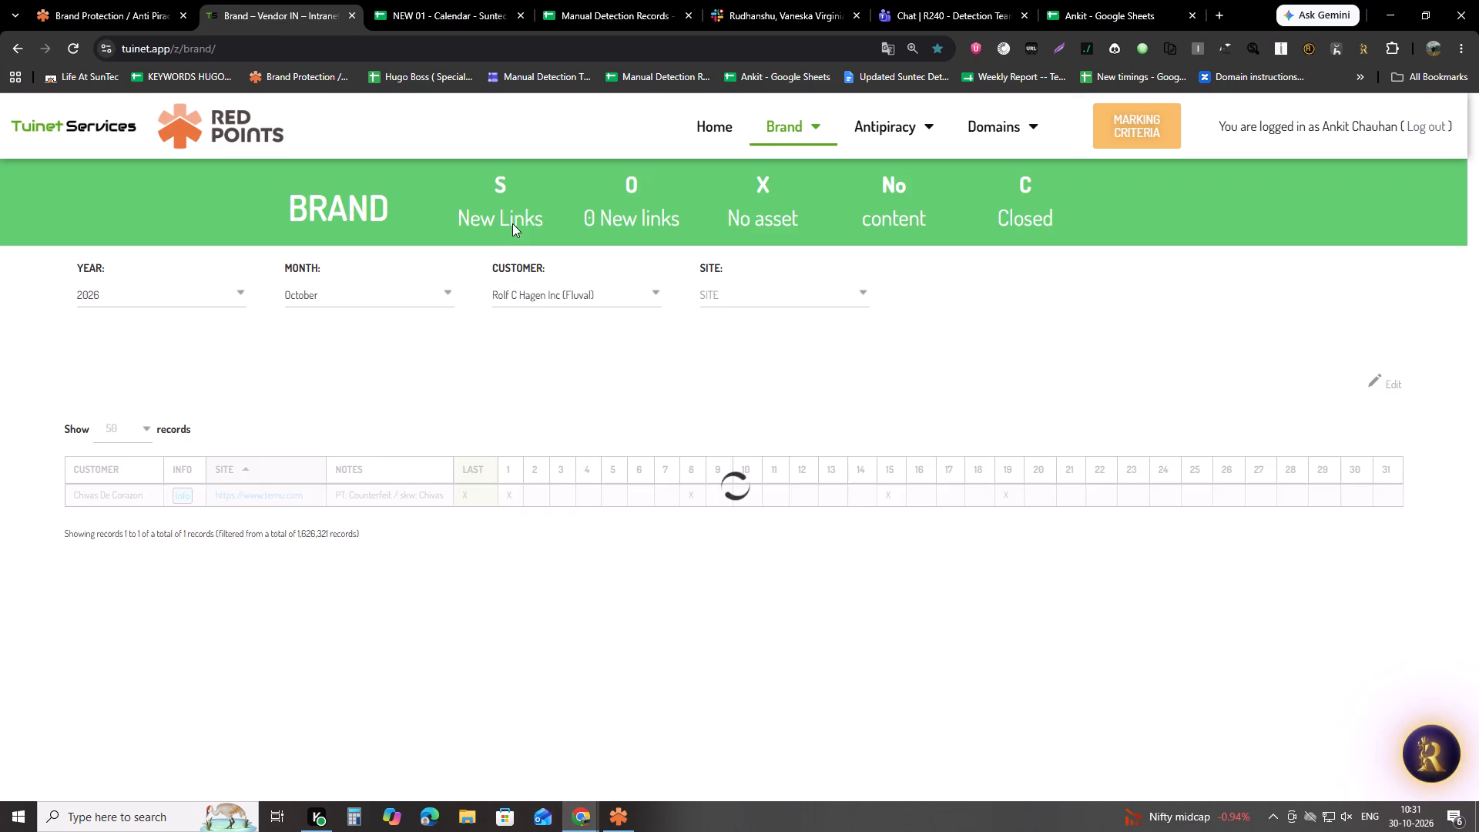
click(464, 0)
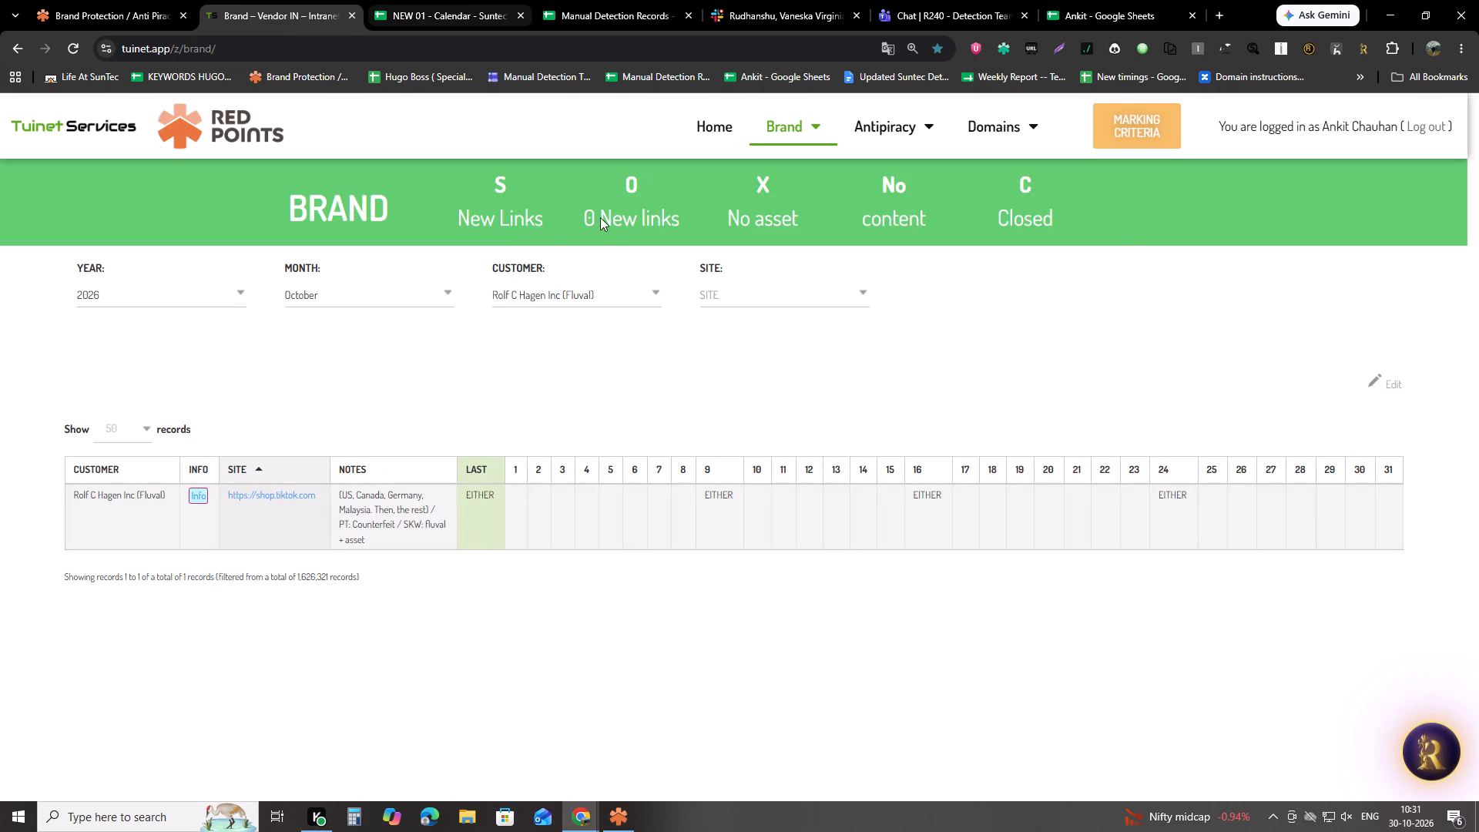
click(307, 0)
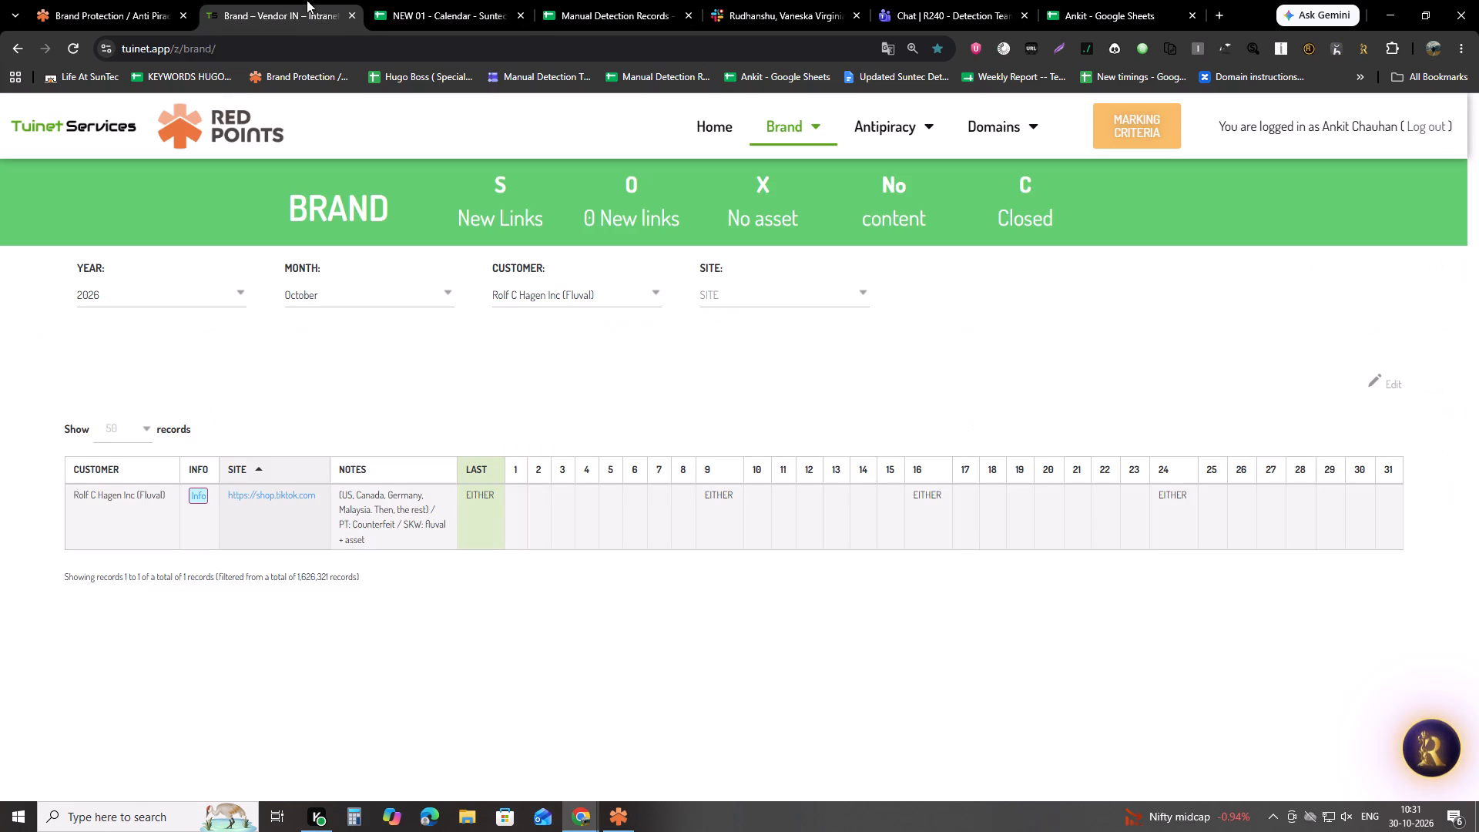
Mark day 28 as EITHER on the shop.tiktok.com record of Rolf C Hagen Inc (Fluval).
double_click(1306, 511)
click(1297, 573)
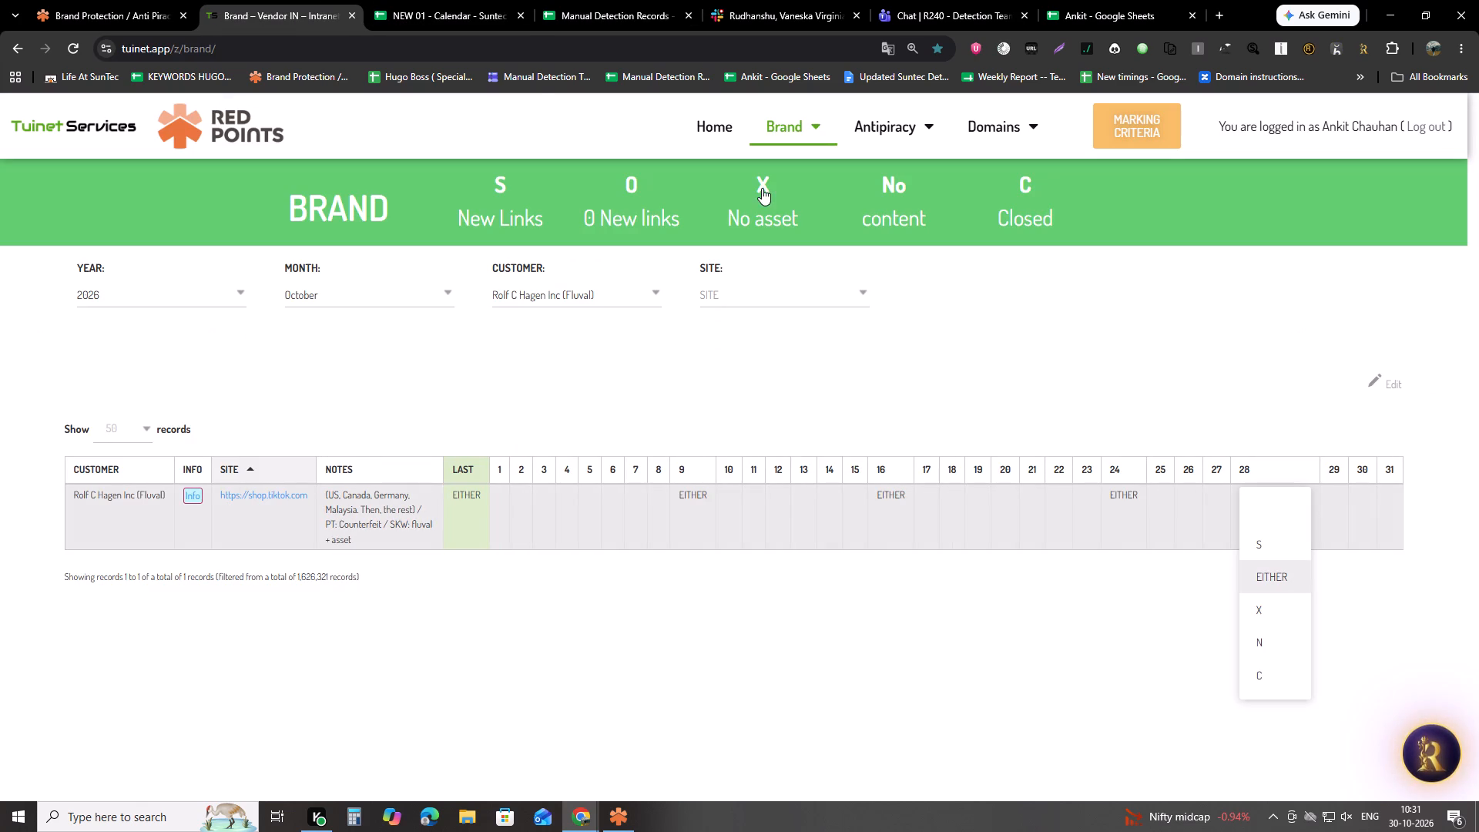
Copy EADEM from the calendar, shorten the Brand customer search to EAD, and select EADM to review its records.
click(431, 0)
click(356, 465)
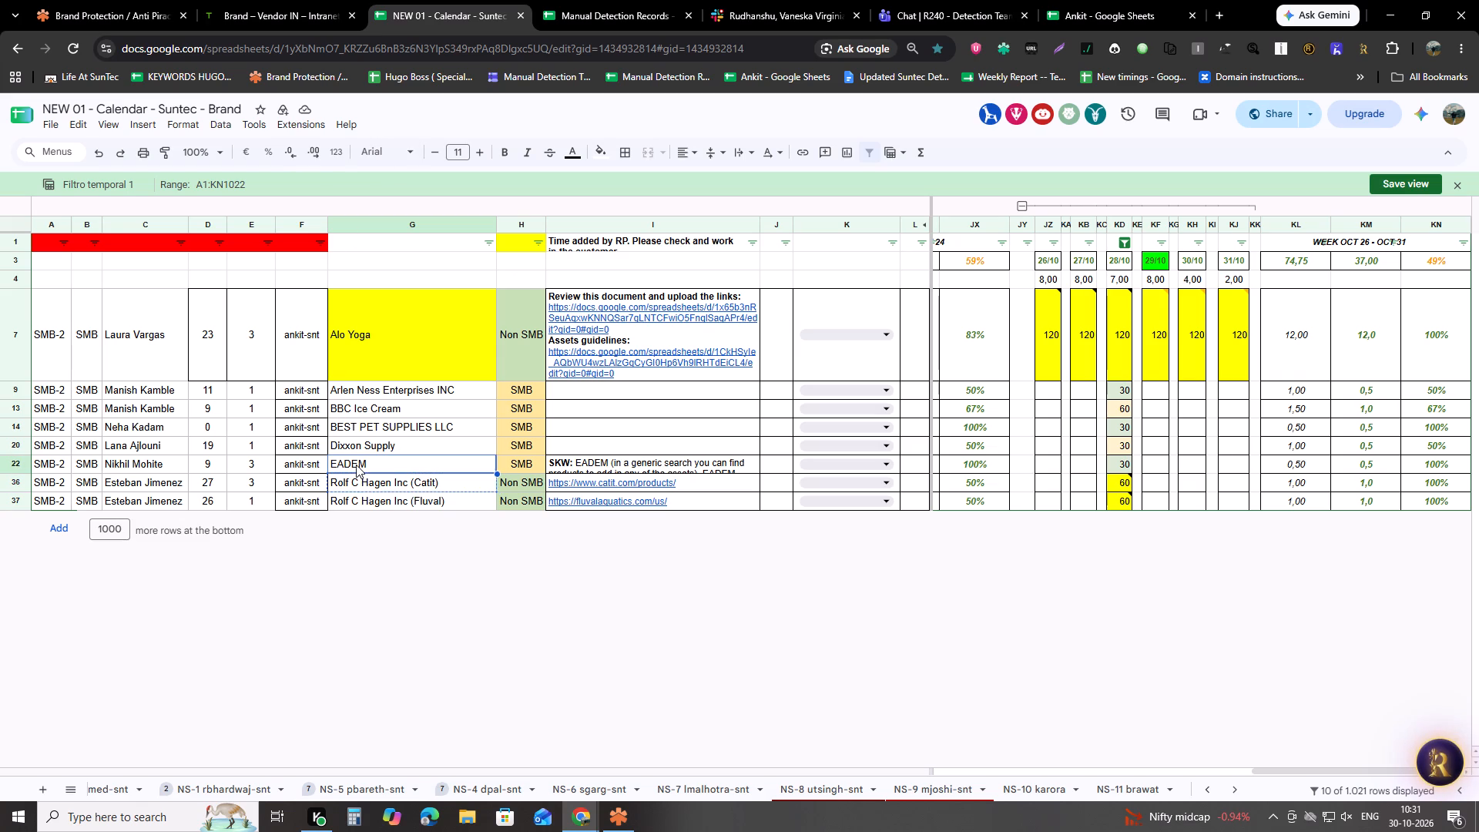
key(ctrl+c)
click(239, 0)
click(625, 289)
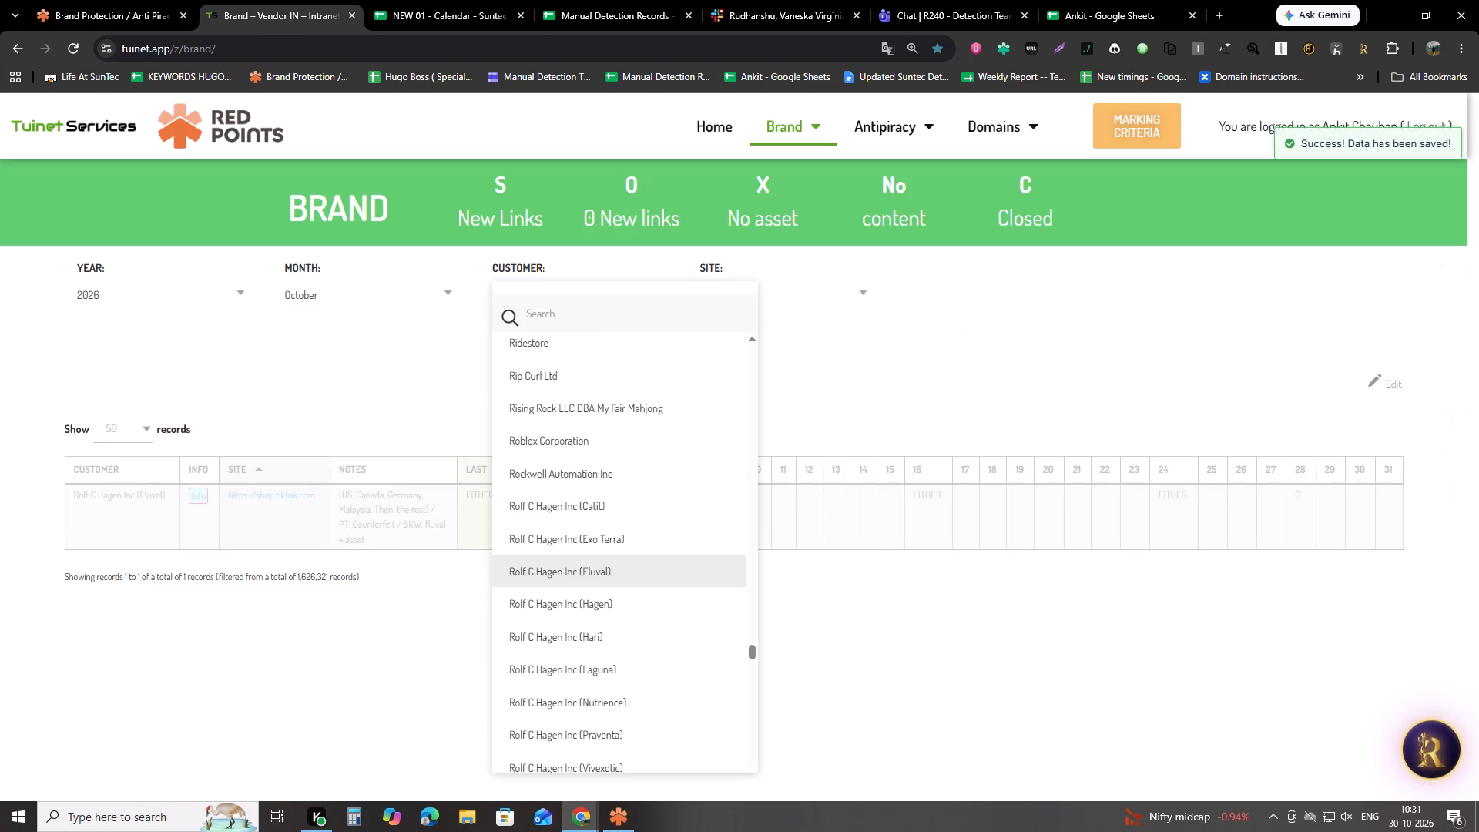
key(ctrl+v)
key(ctrl+v)
key(BackSpace)
key(BackSpace)
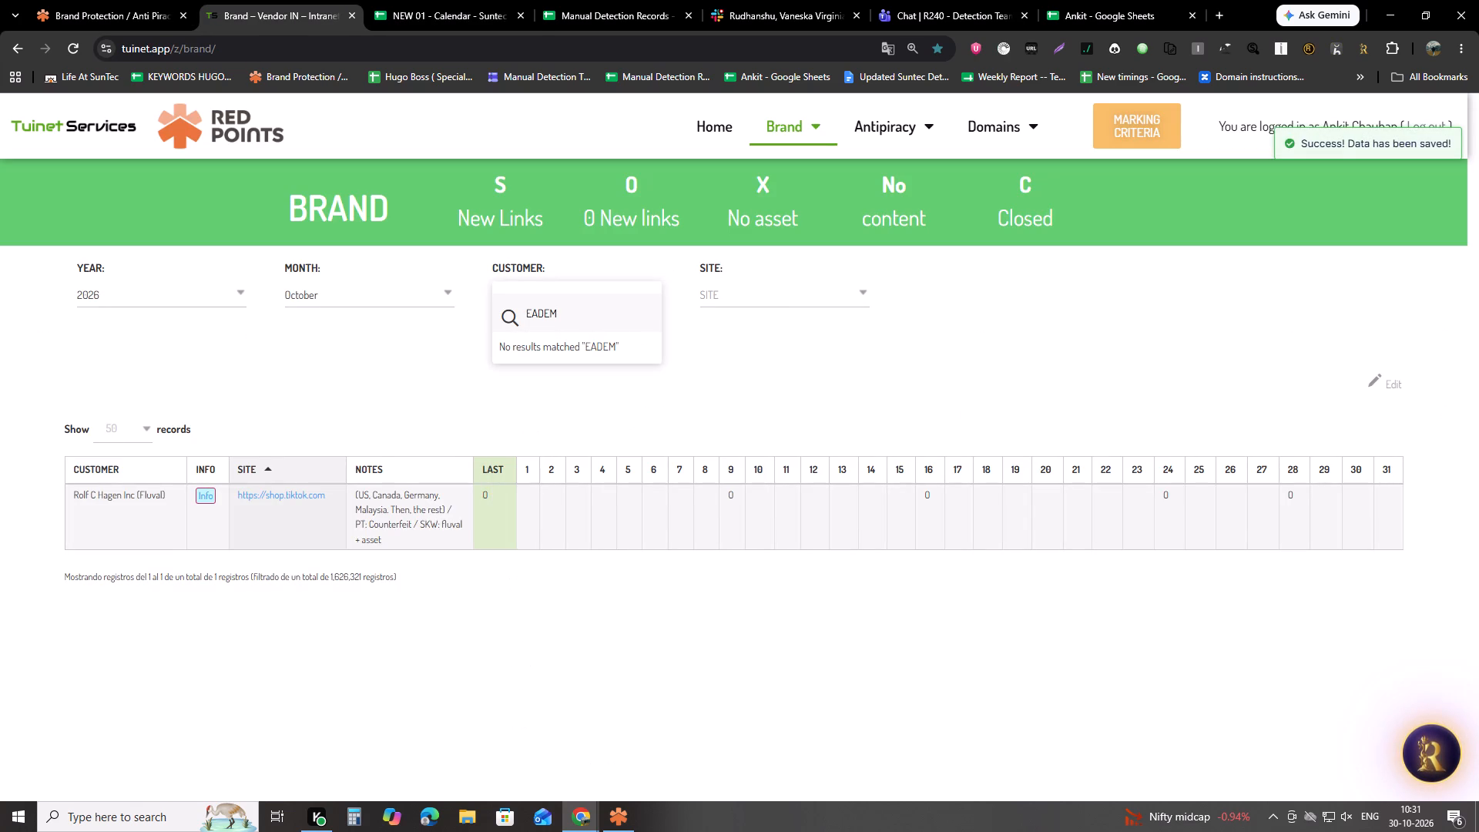
click(540, 384)
Copy Dixxon Supply from the calendar and filter the Brand records by that customer to check its October entries.
click(491, 0)
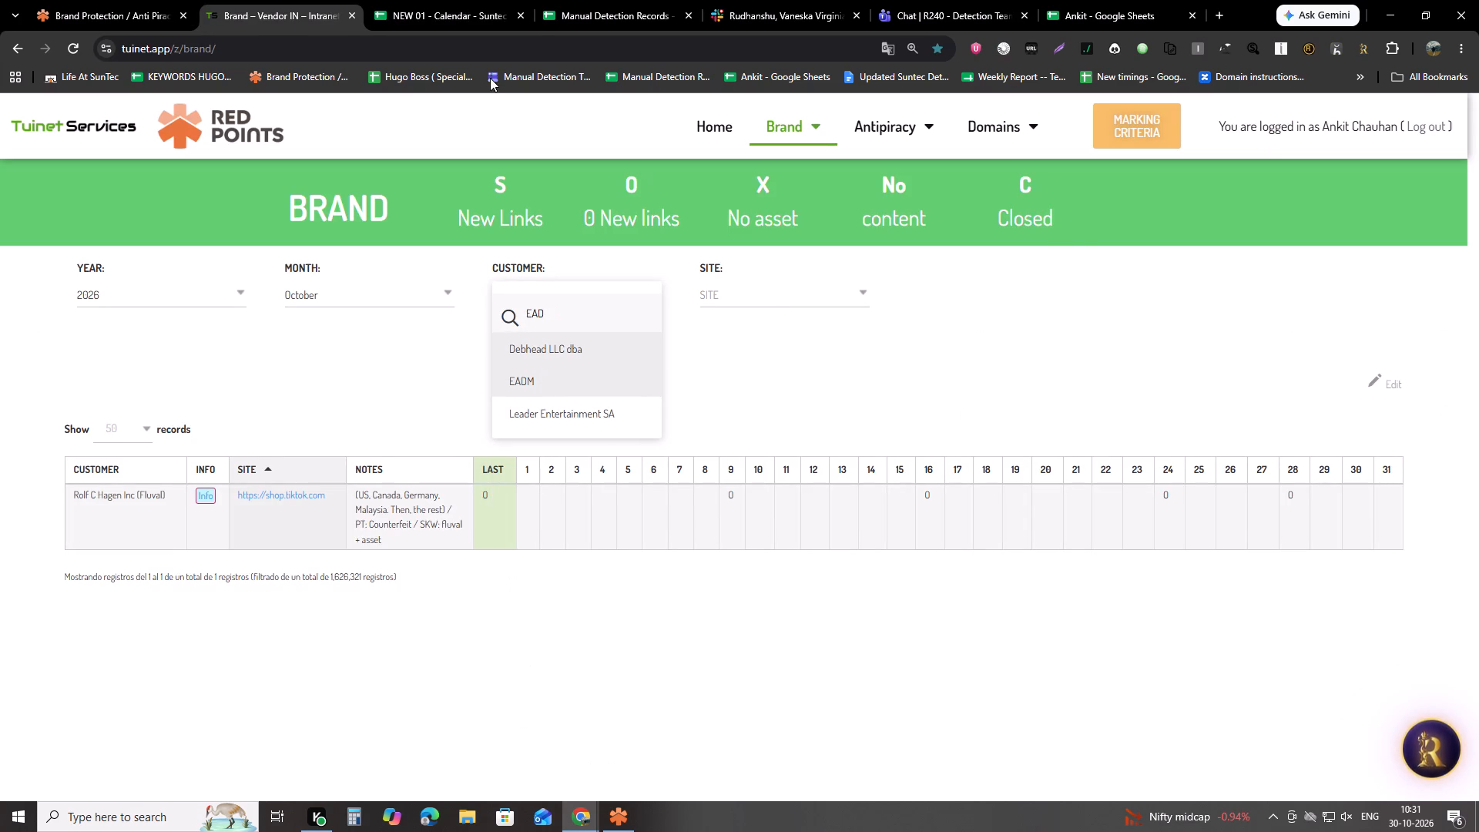
click(394, 445)
key(ctrl+c)
click(267, 0)
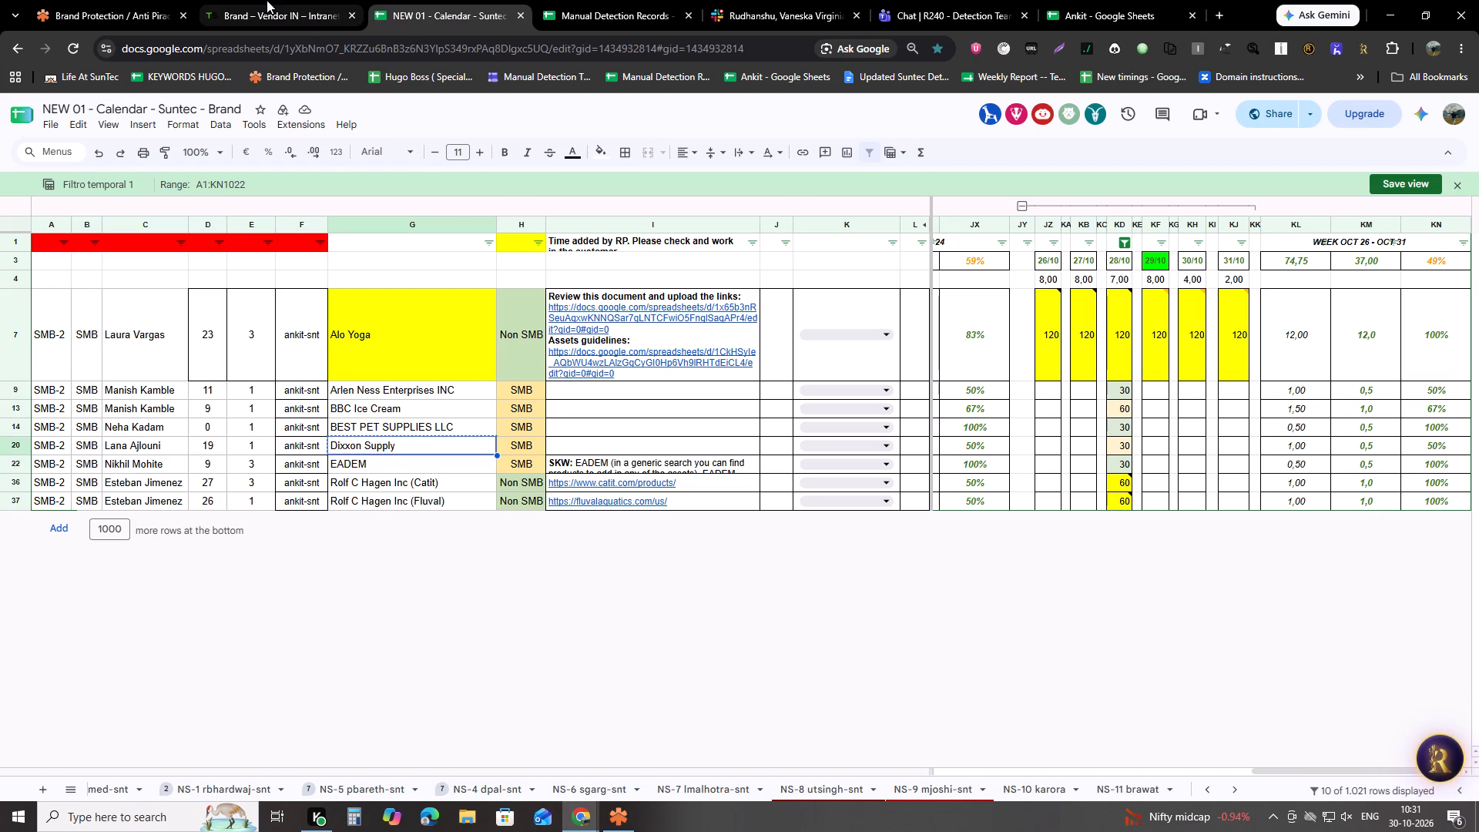
click(523, 280)
click(523, 289)
key(ctrl+v)
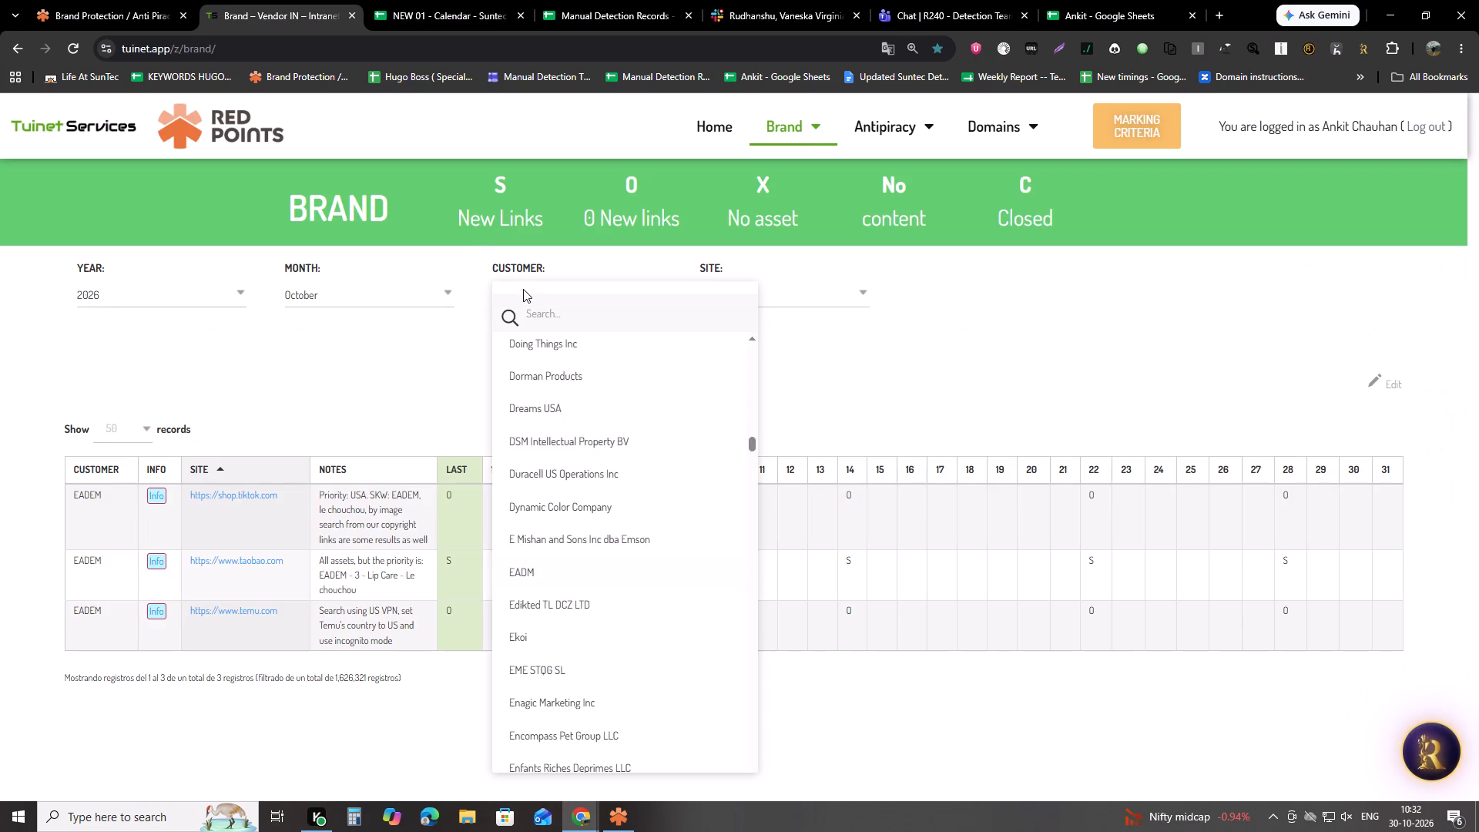
key(ctrl+v)
click(536, 348)
Copy BEST PET SUPPLIES LLC from the calendar and filter the Brand records by that customer.
click(428, 0)
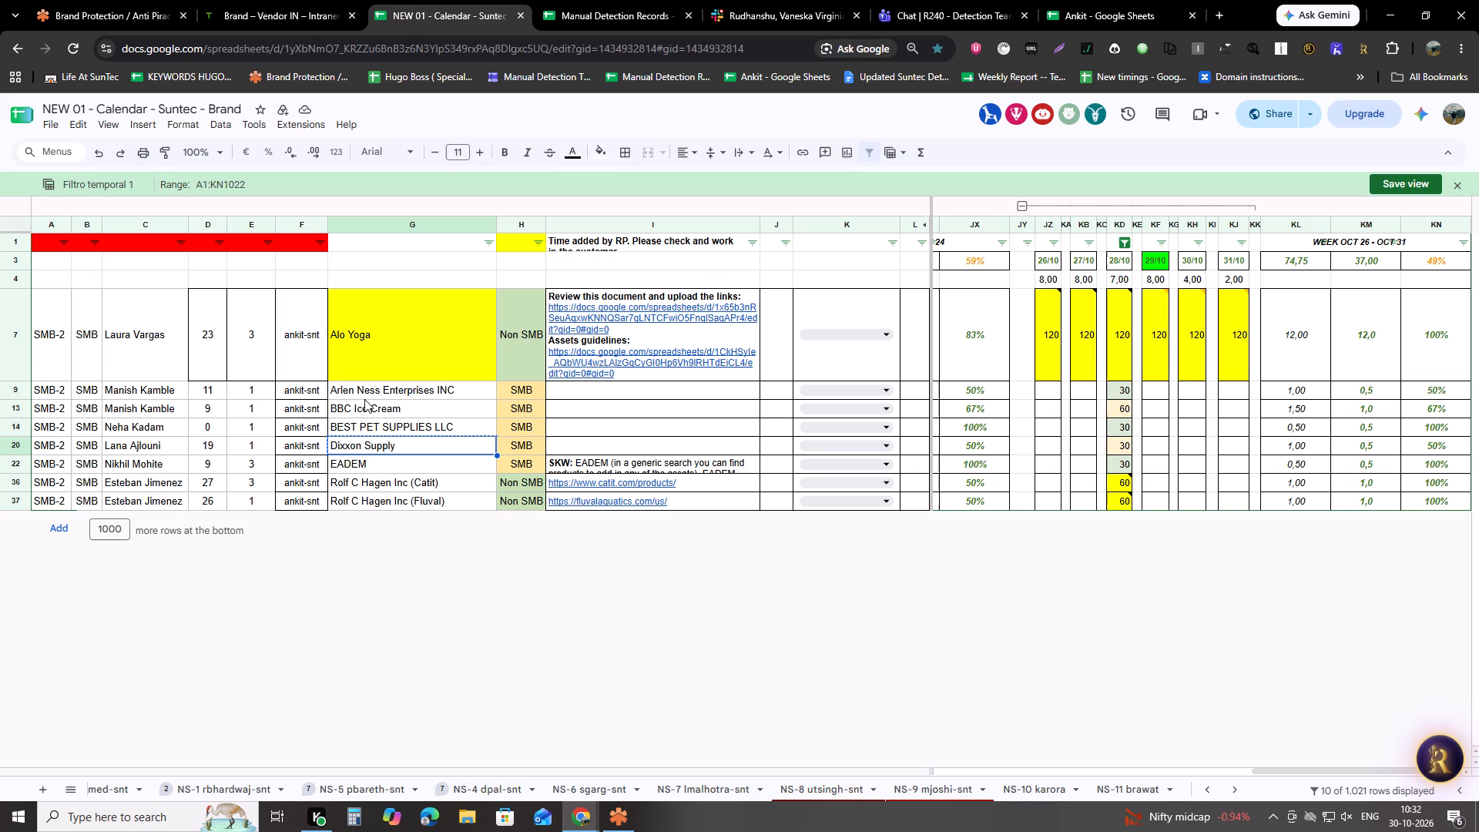
click(361, 421)
key(ctrl+c)
click(332, 0)
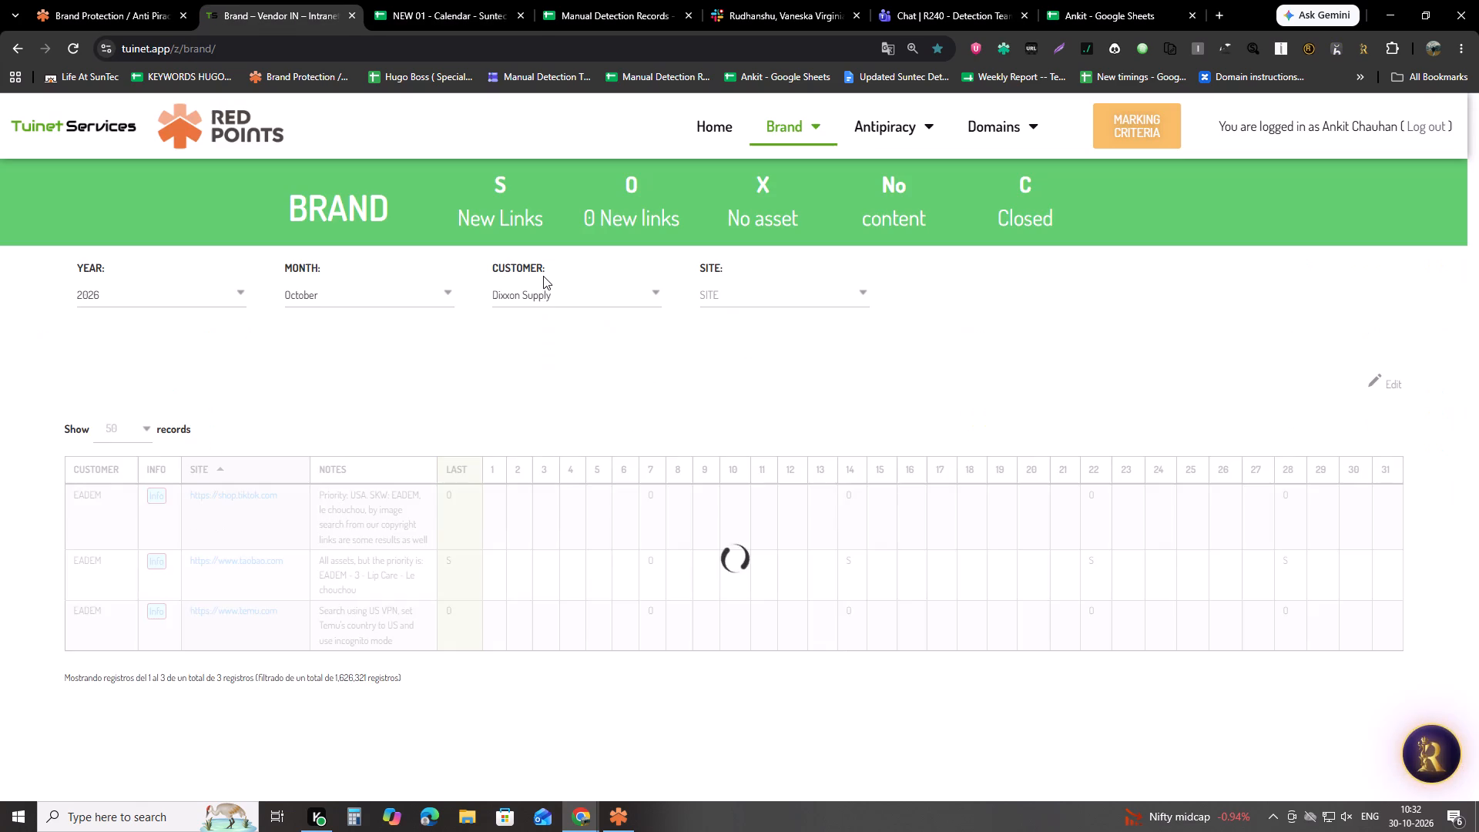
click(548, 296)
key(ctrl+v)
click(572, 358)
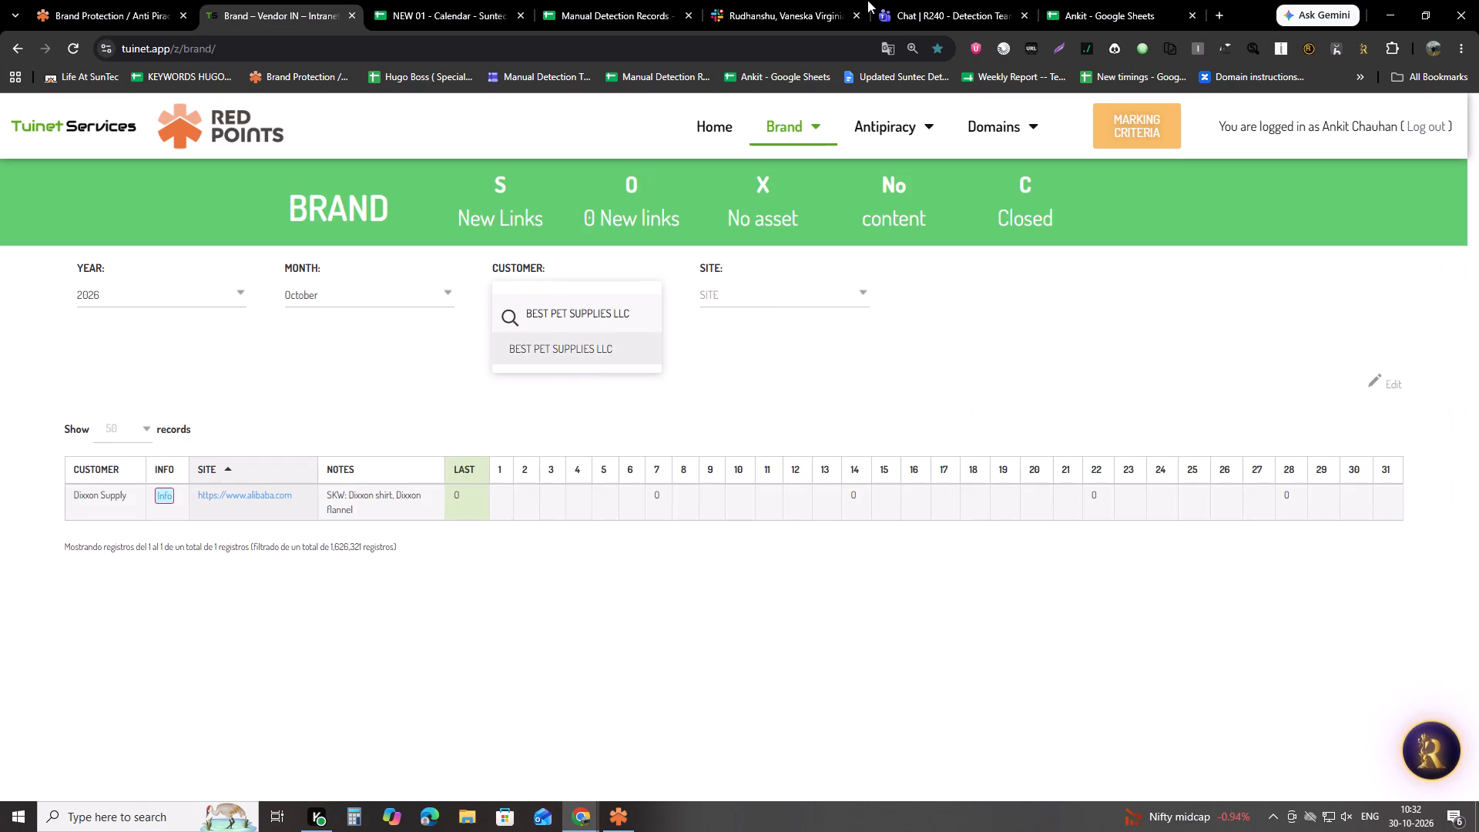
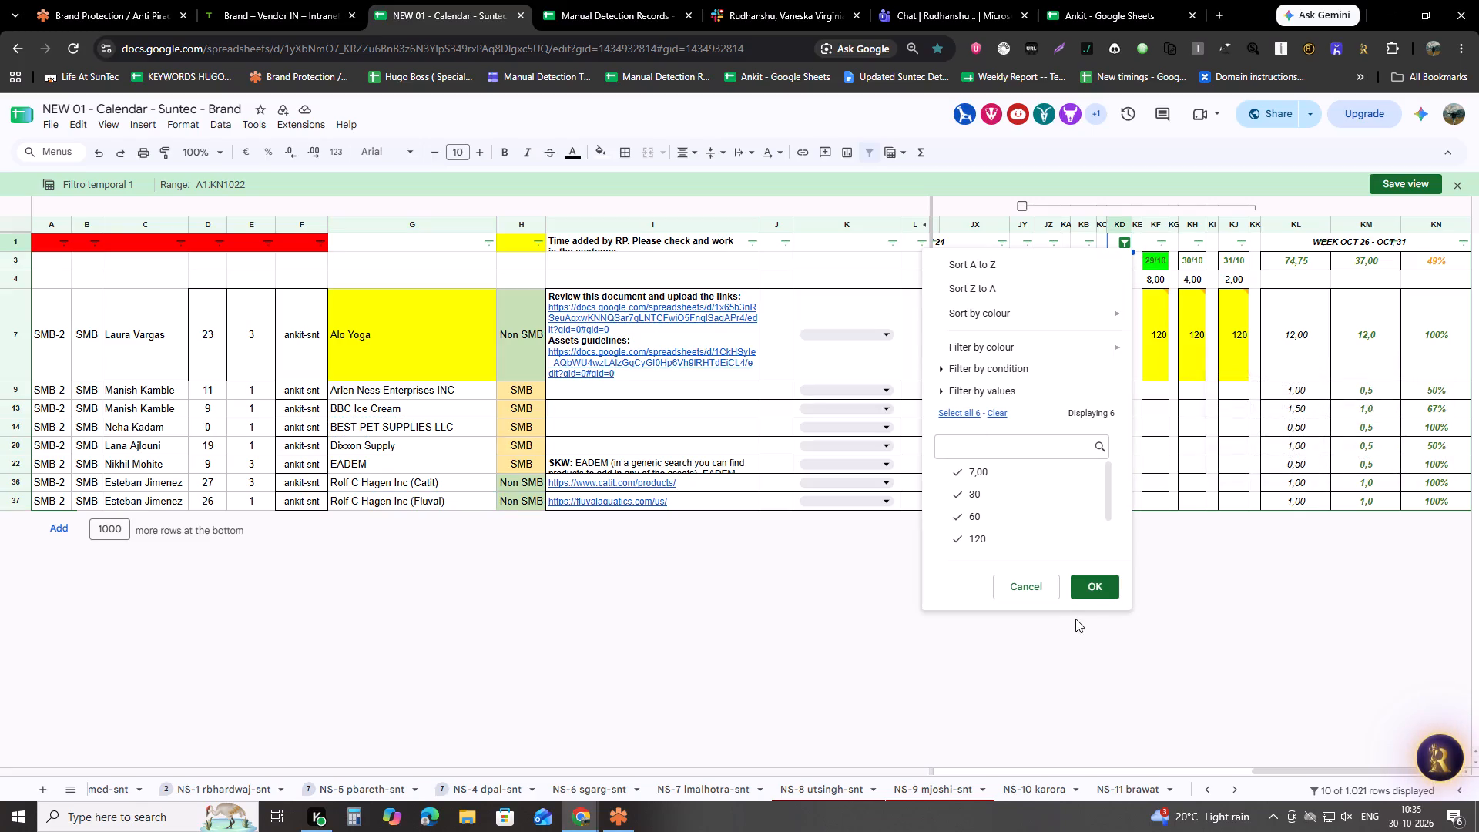
Restore all values in the calendar's 28/10 filter and exclude blanks from the 29/10 column.
click(1095, 589)
click(1159, 246)
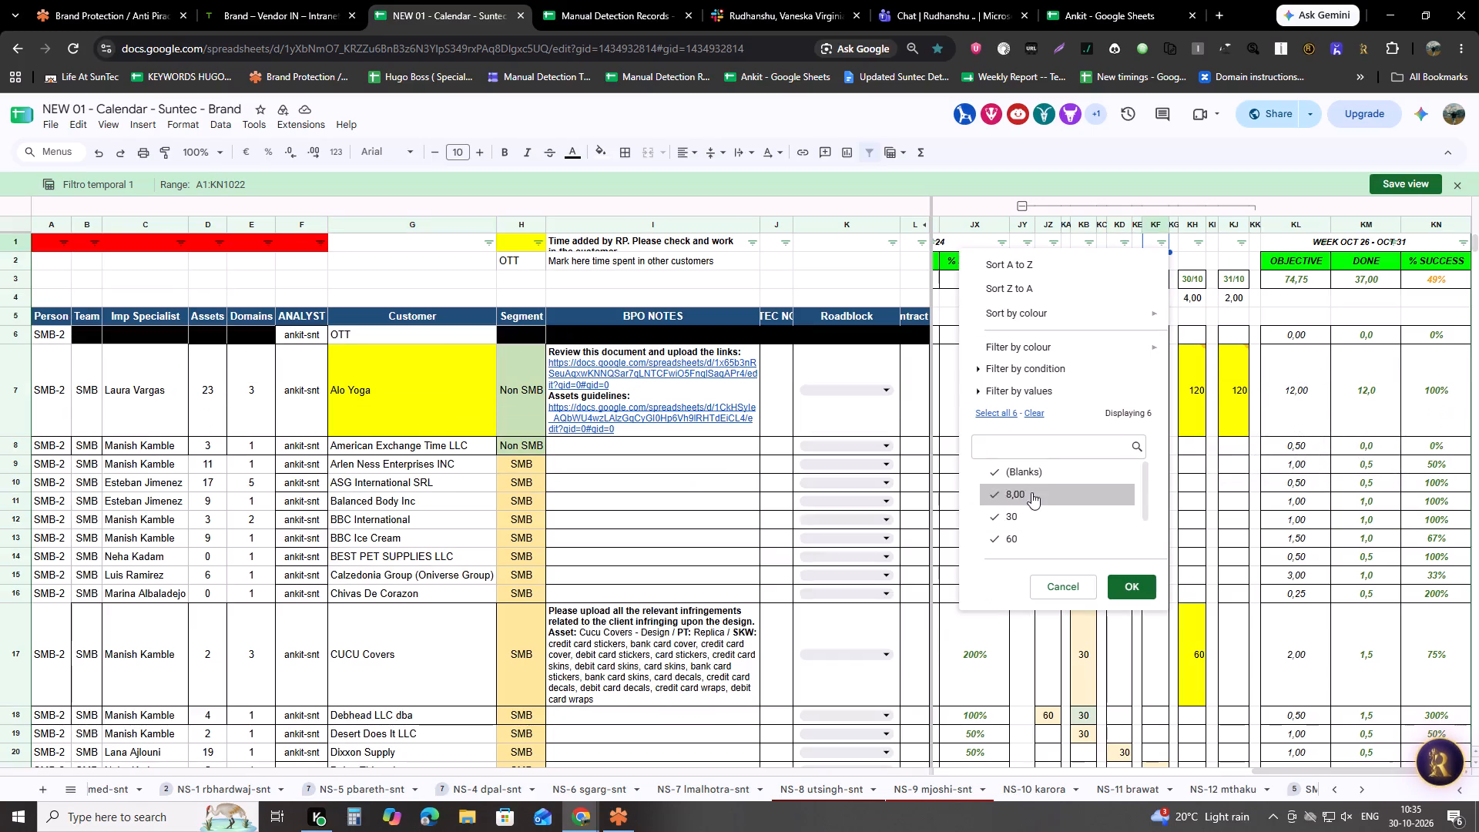
click(1034, 471)
click(1107, 577)
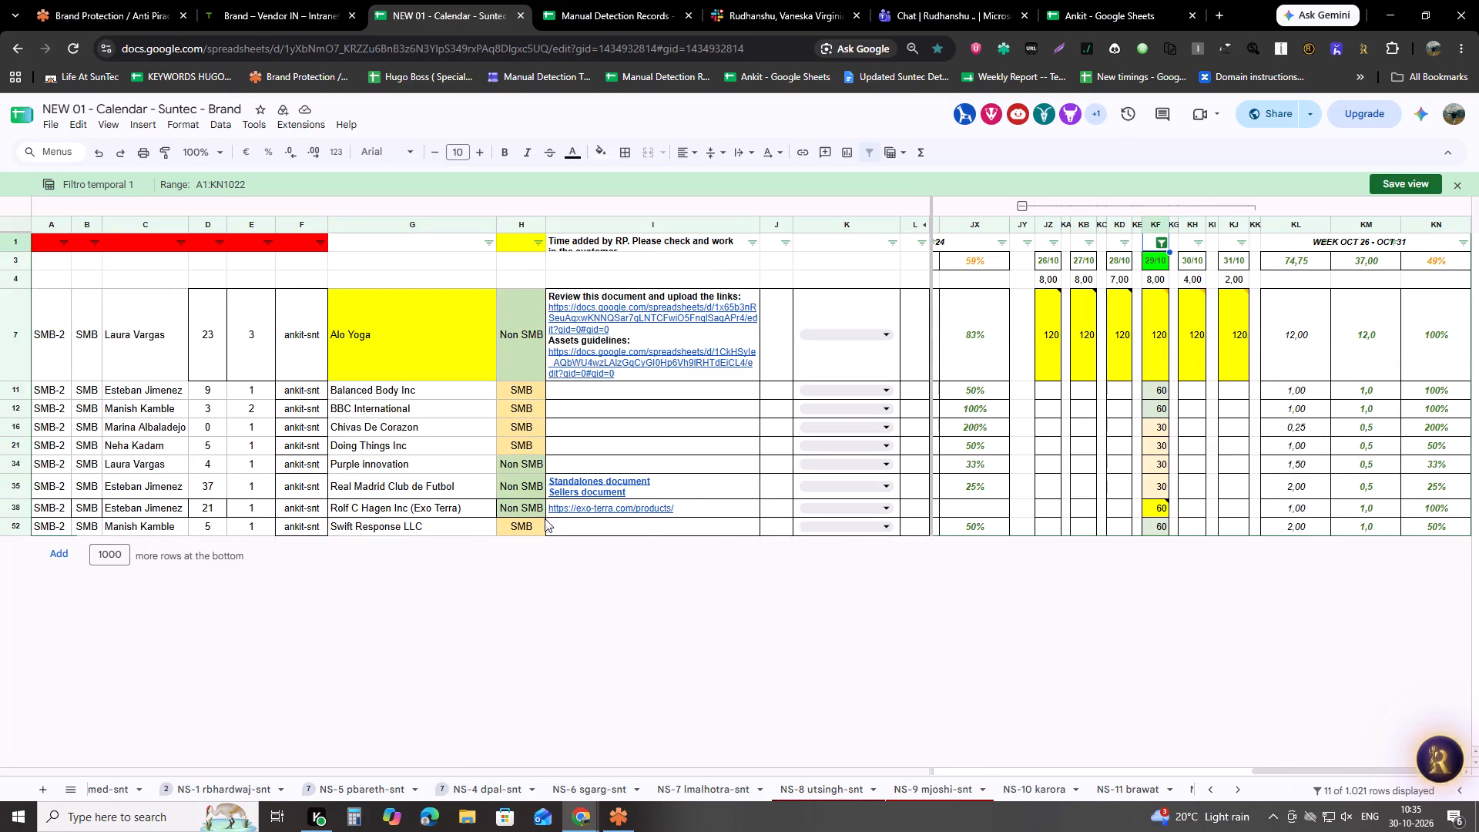
Copy Swift Response LLC from the calendar, filter the Brand records by it, and mark day 29 of its taobao.com record as S.
click(416, 535)
key(ctrl+c)
click(263, 0)
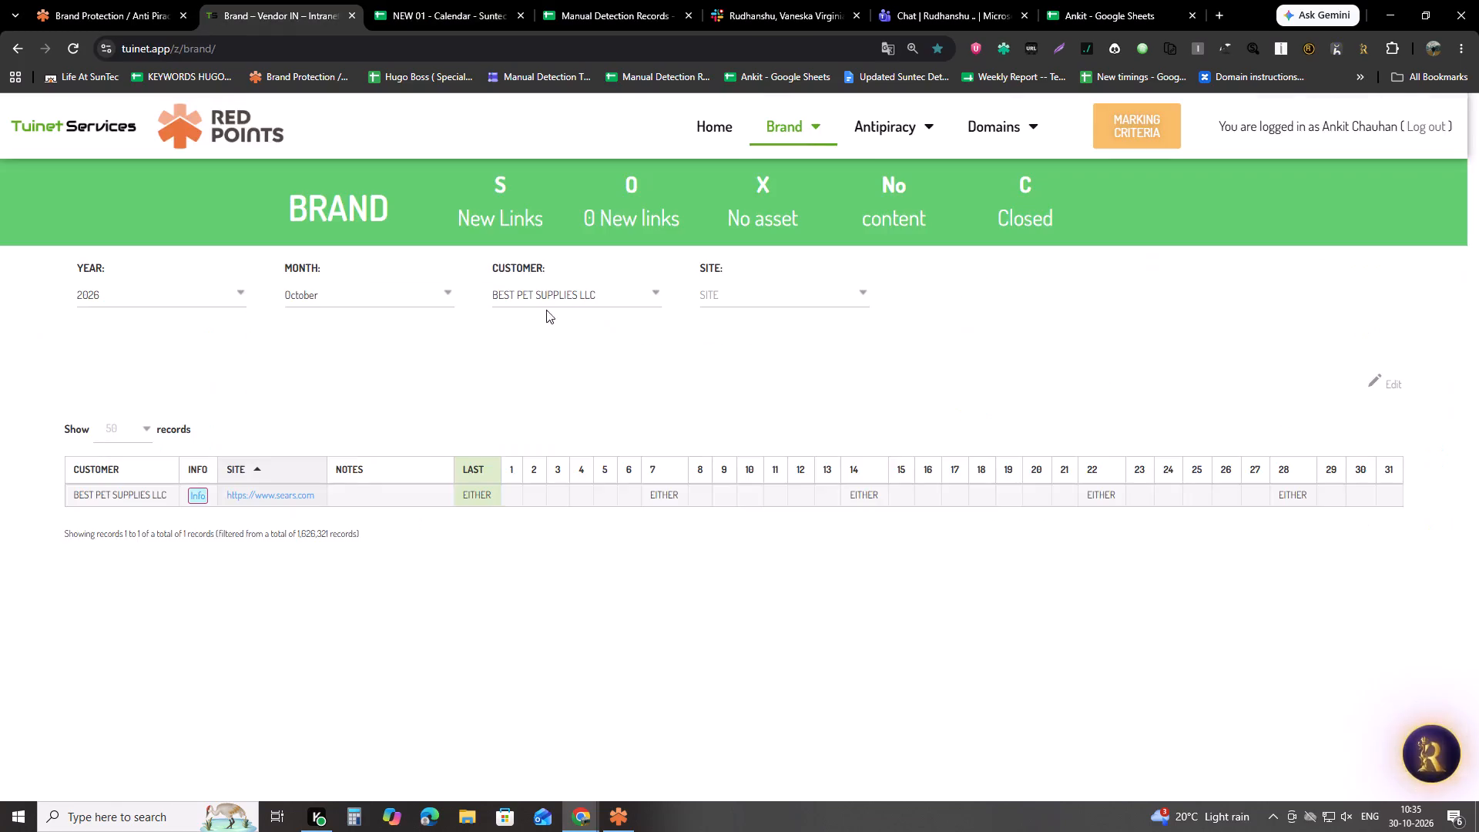
click(548, 312)
click(548, 304)
key(ctrl+v)
click(550, 340)
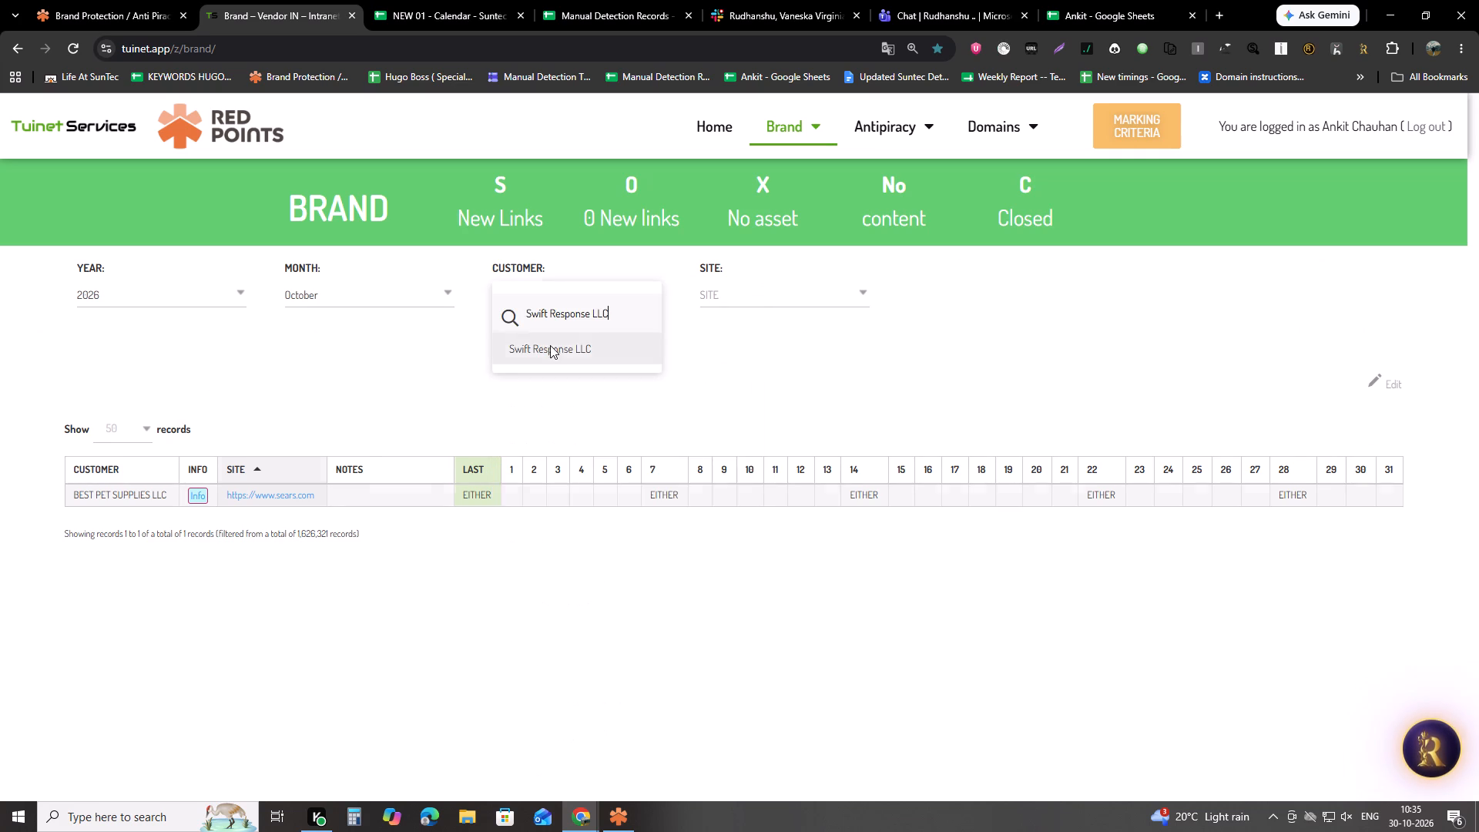
click(550, 345)
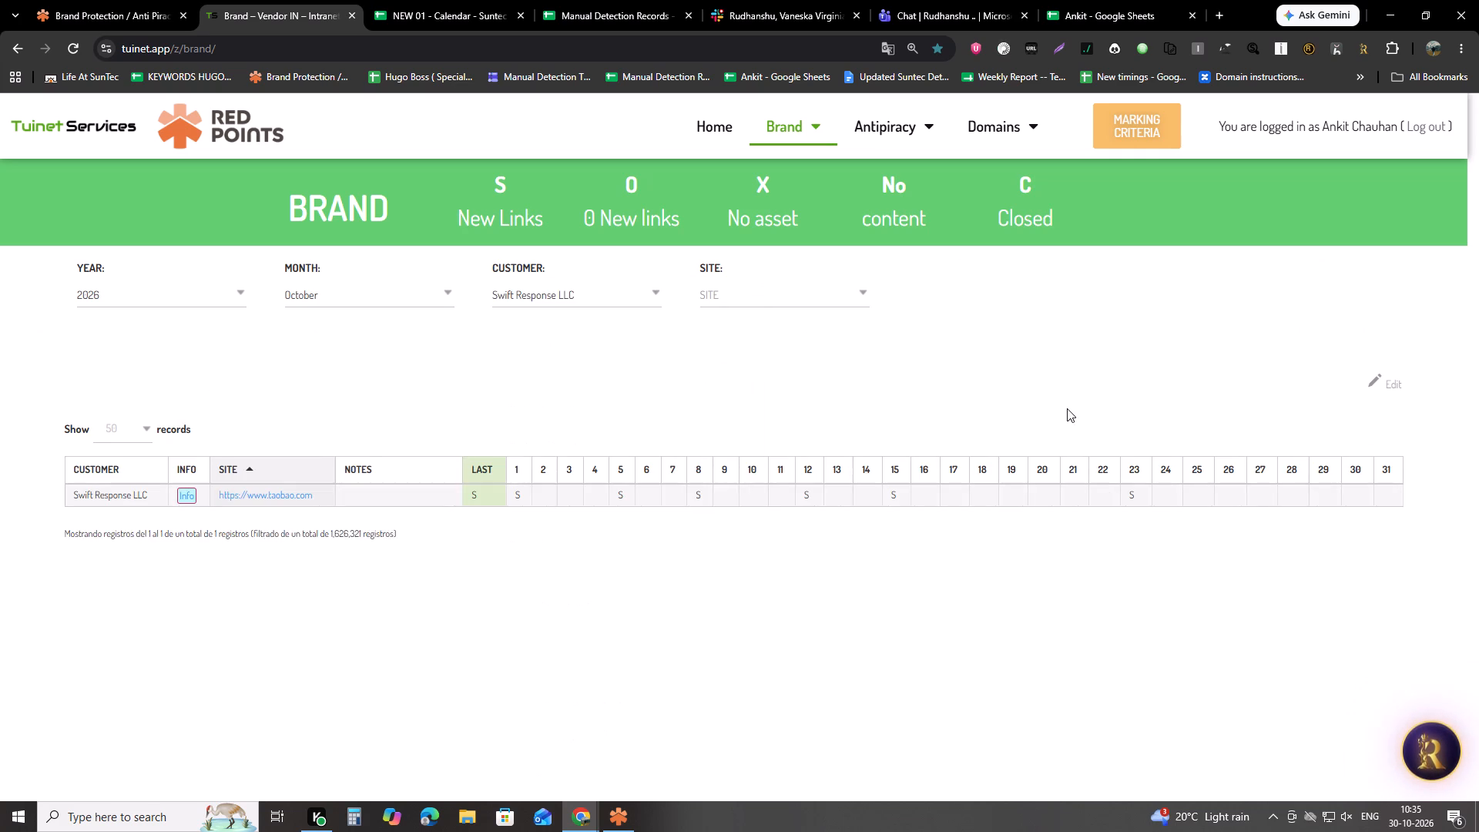
double_click(1325, 495)
click(1293, 545)
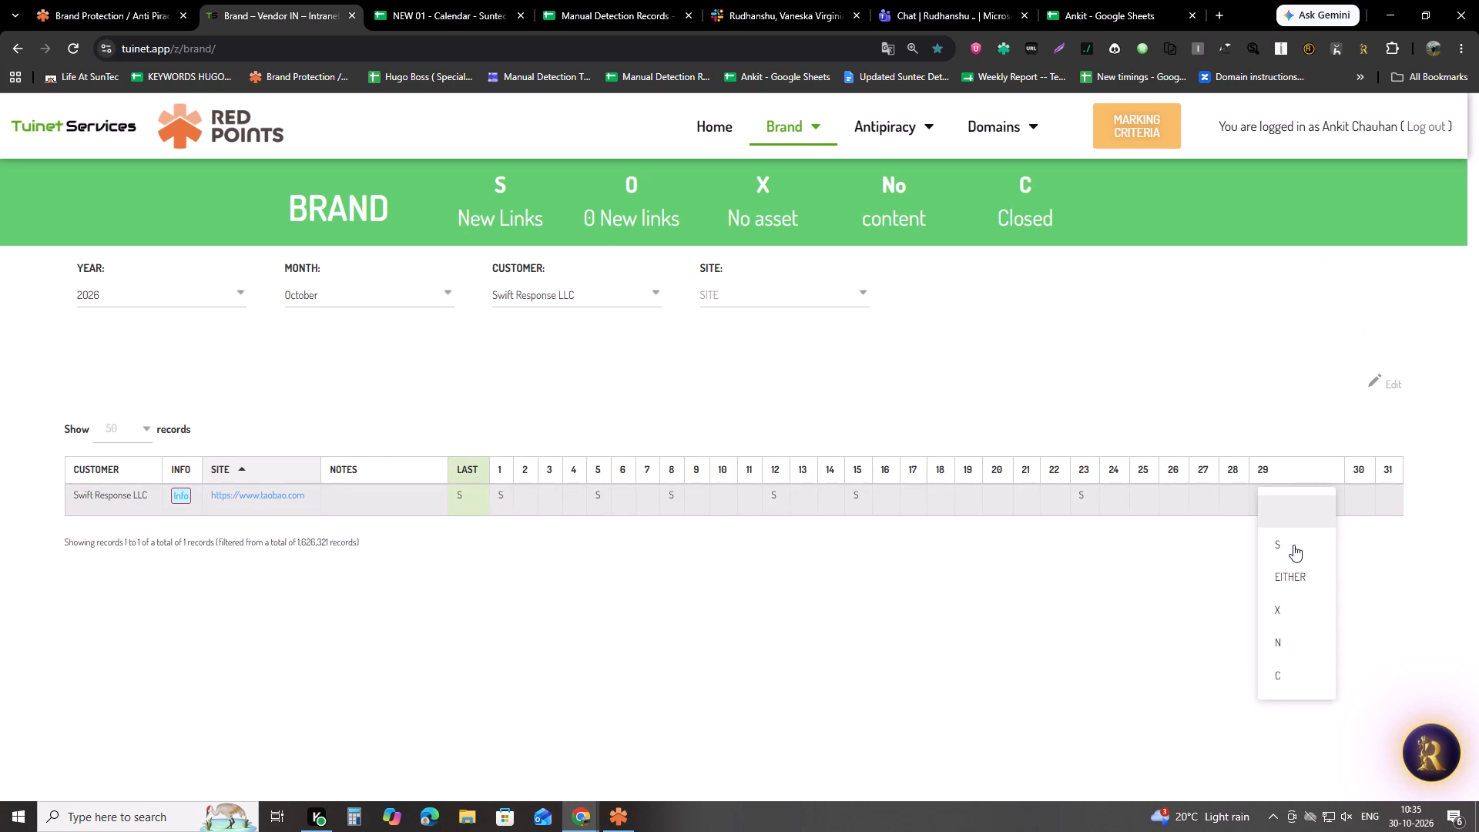
Copy Rolf C Hagen Inc (Exo Terra) from the calendar, filter the Brand records by it, and mark day 29 of its shop.tiktok.com record as S.
click(472, 0)
click(434, 513)
key(ctrl+c)
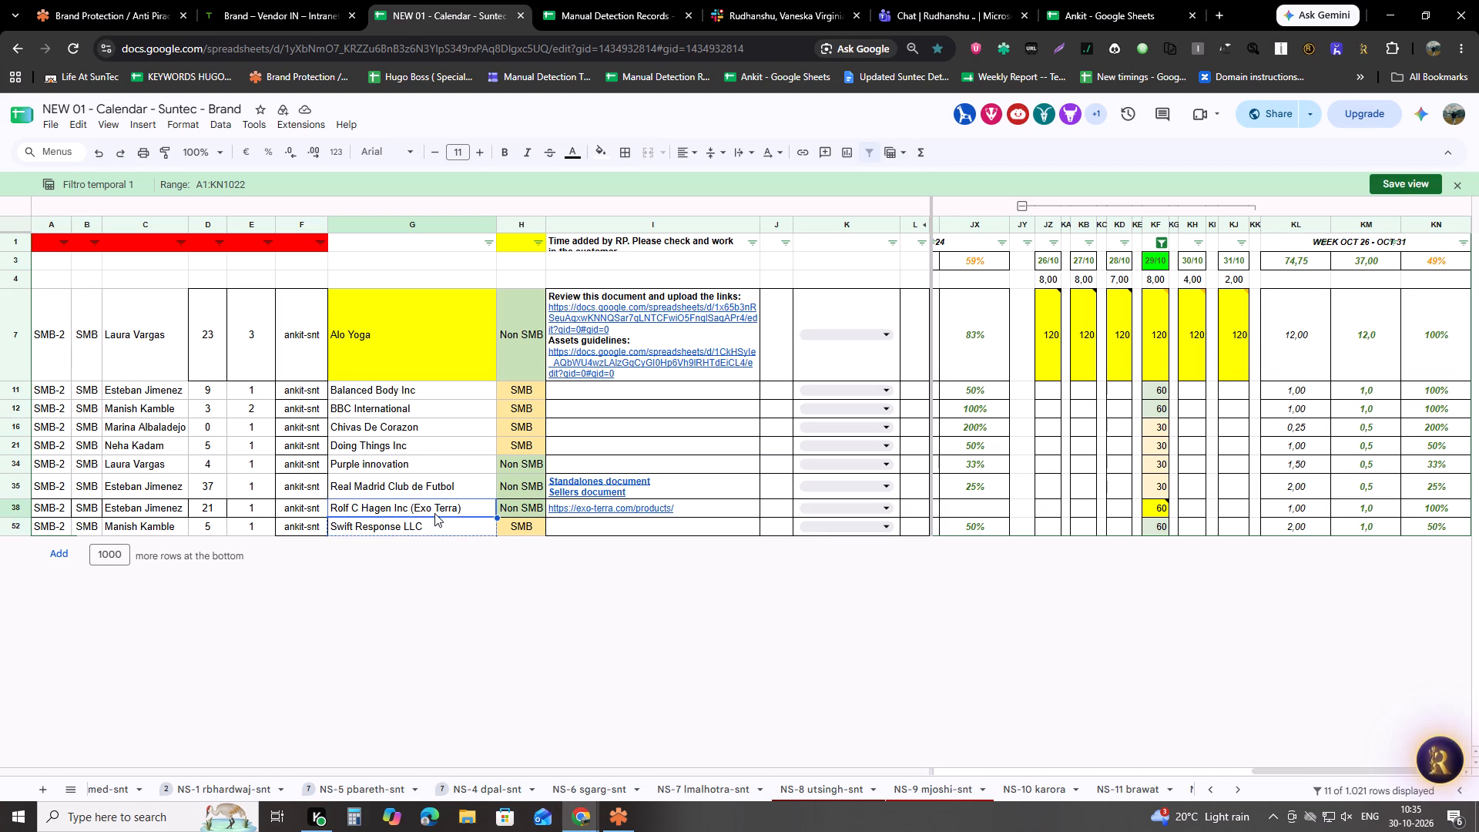
click(299, 0)
click(586, 283)
click(574, 294)
click(574, 294)
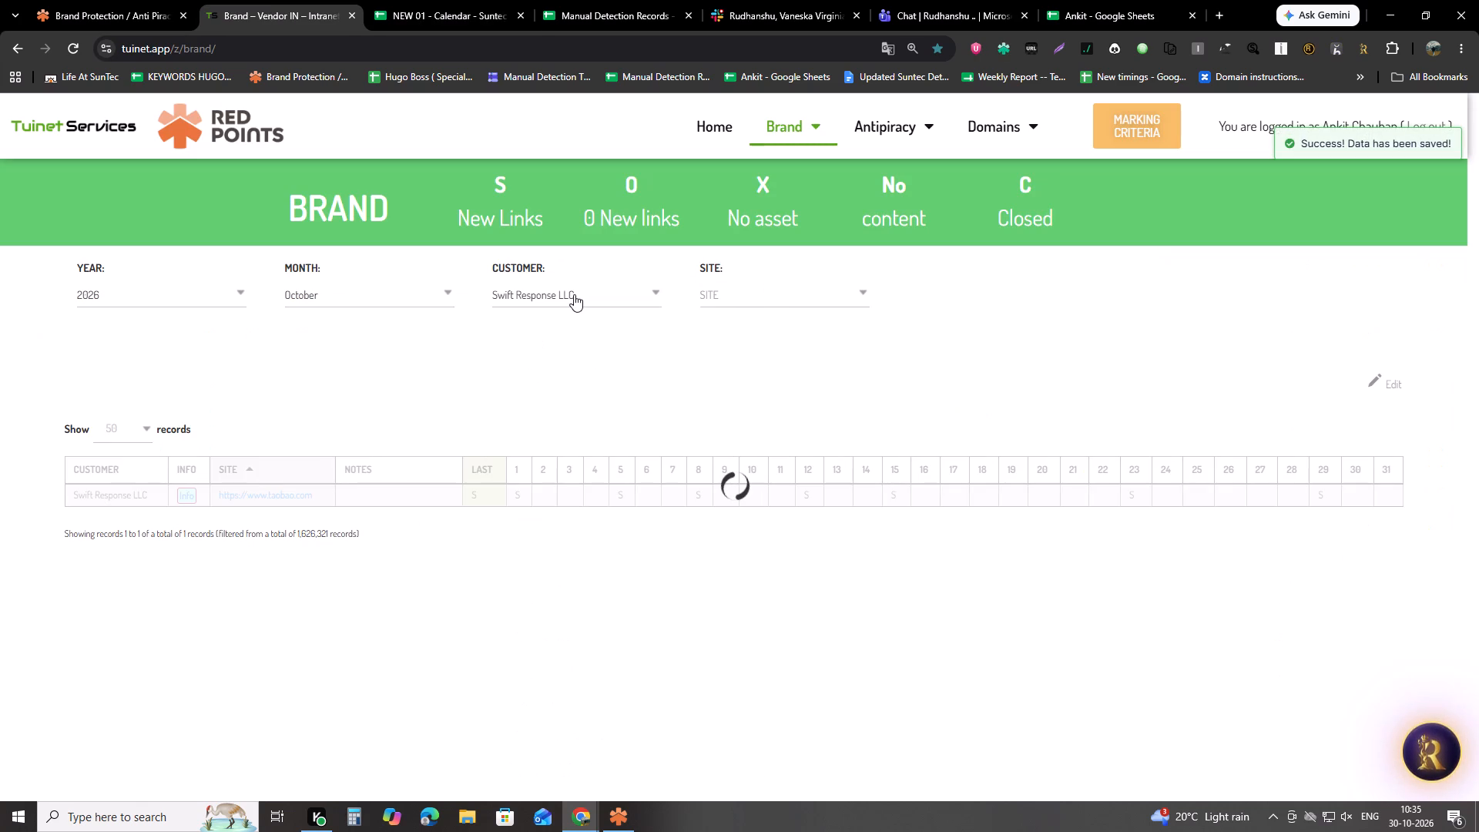
key(ctrl+v)
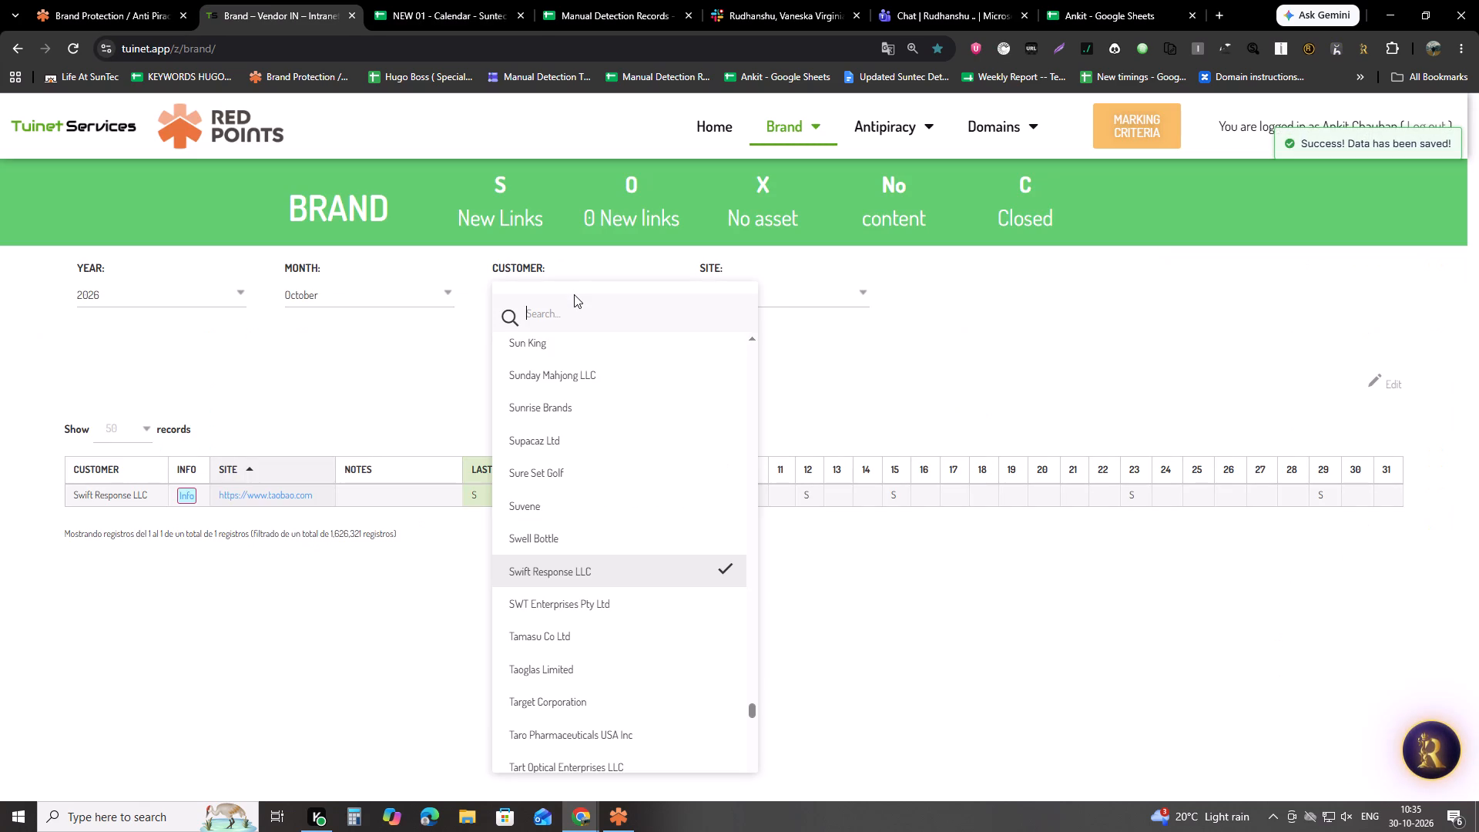
click(570, 313)
click(574, 353)
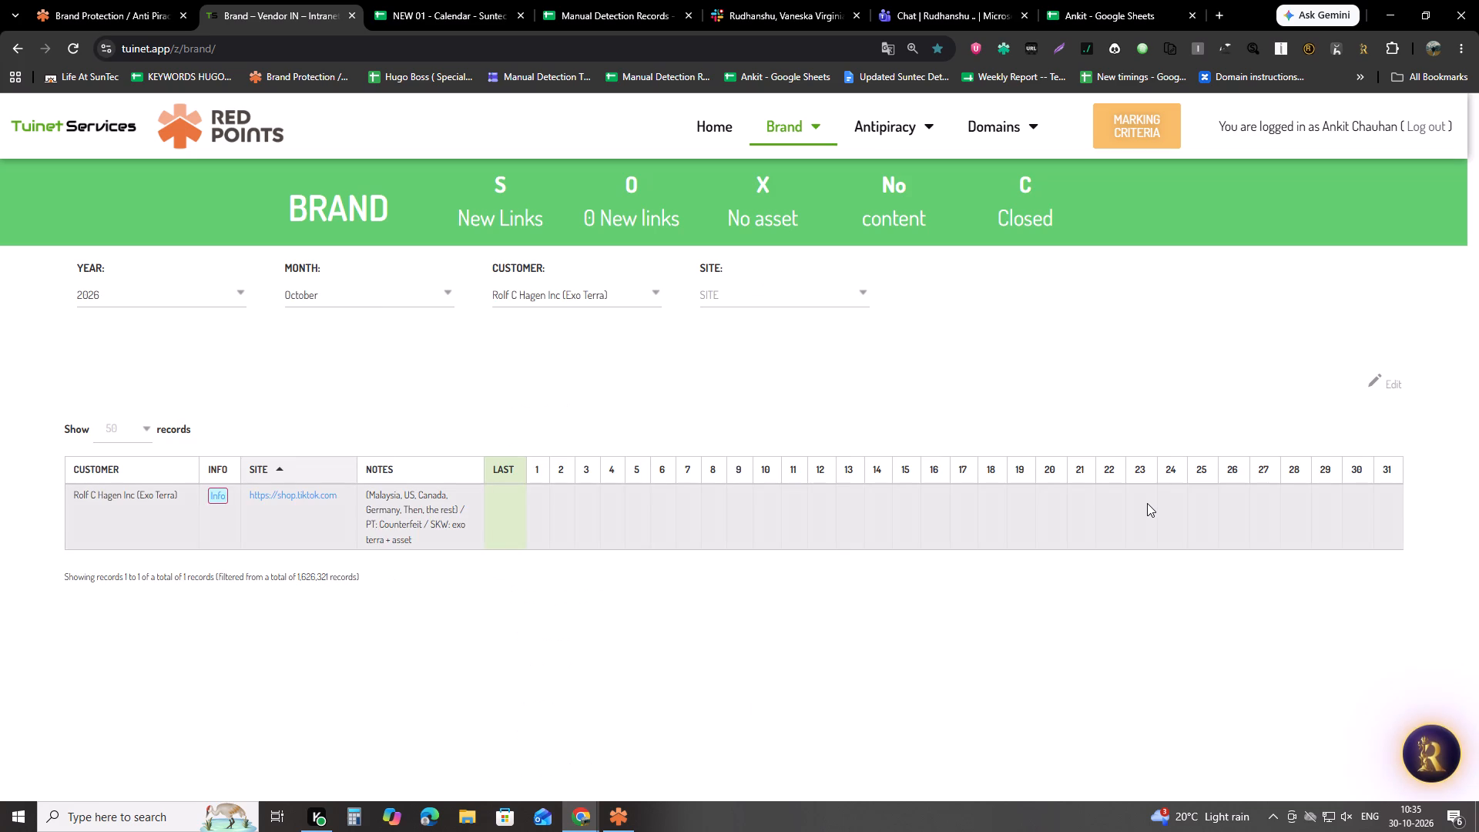
double_click(1320, 498)
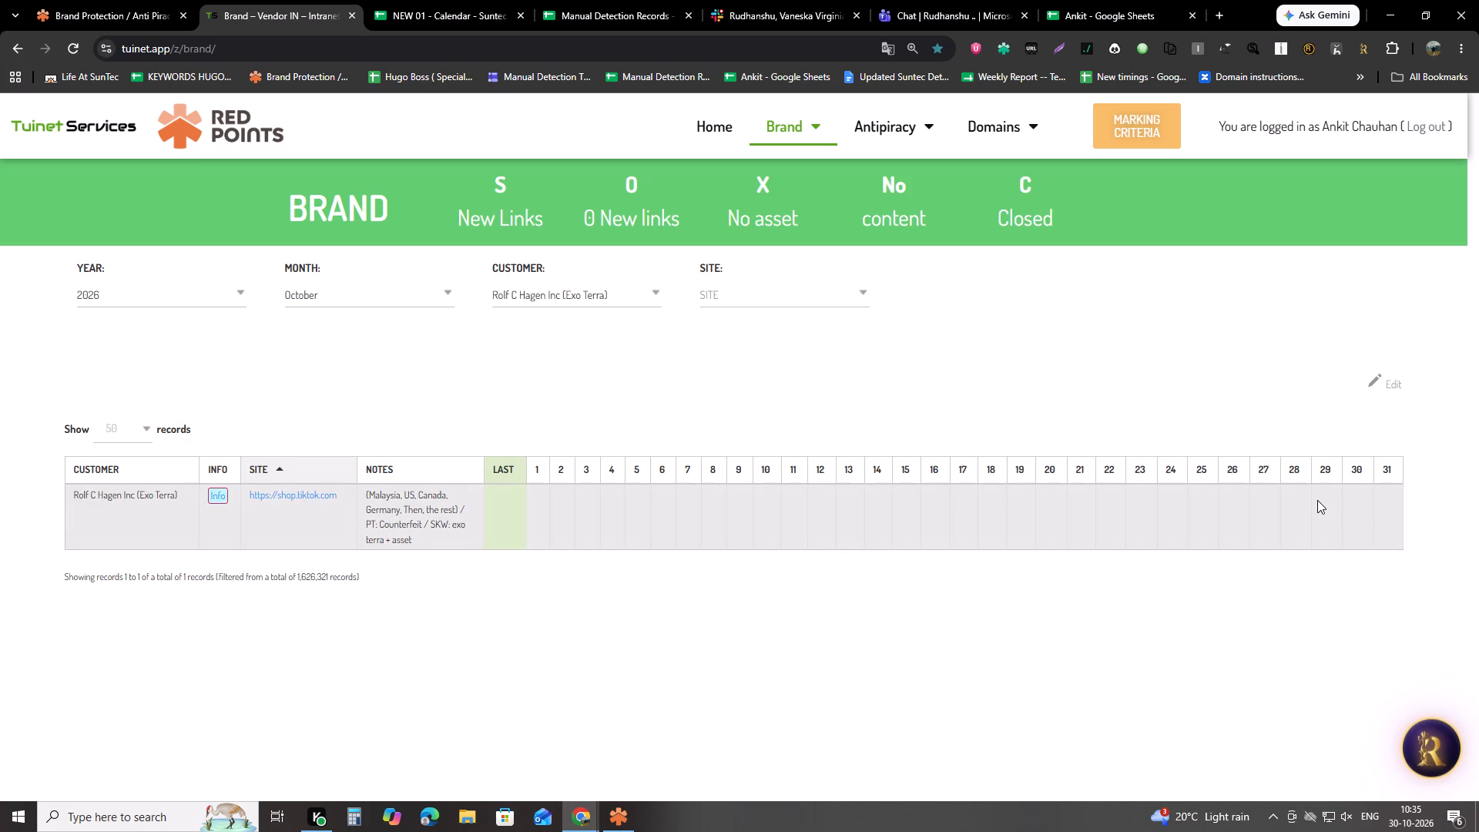
click(1306, 545)
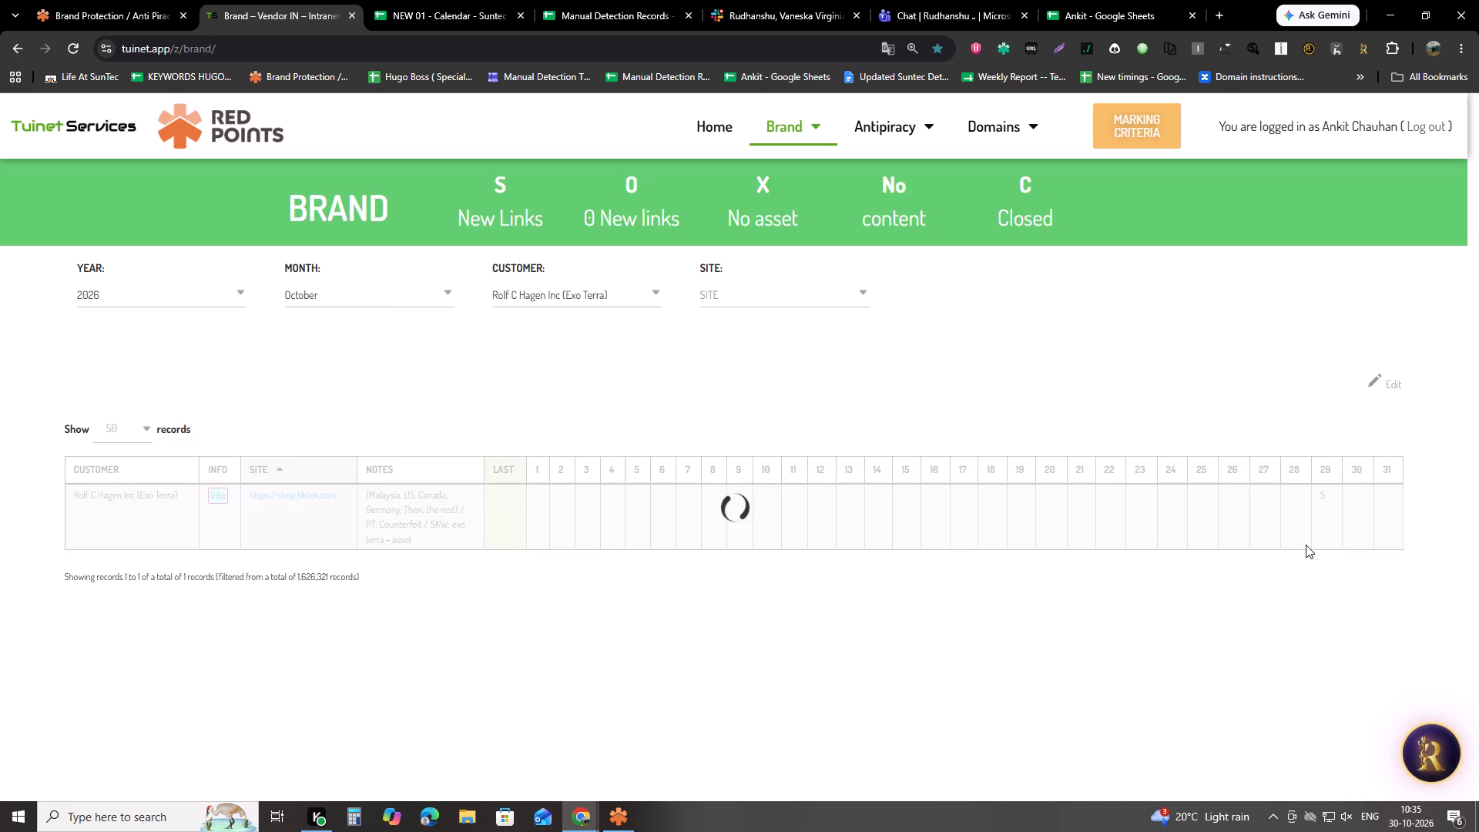
Take Purple innovation from the calendar, filter the Brand records by it, and mark day 29 of its taobao.com record as EITHER.
click(475, 0)
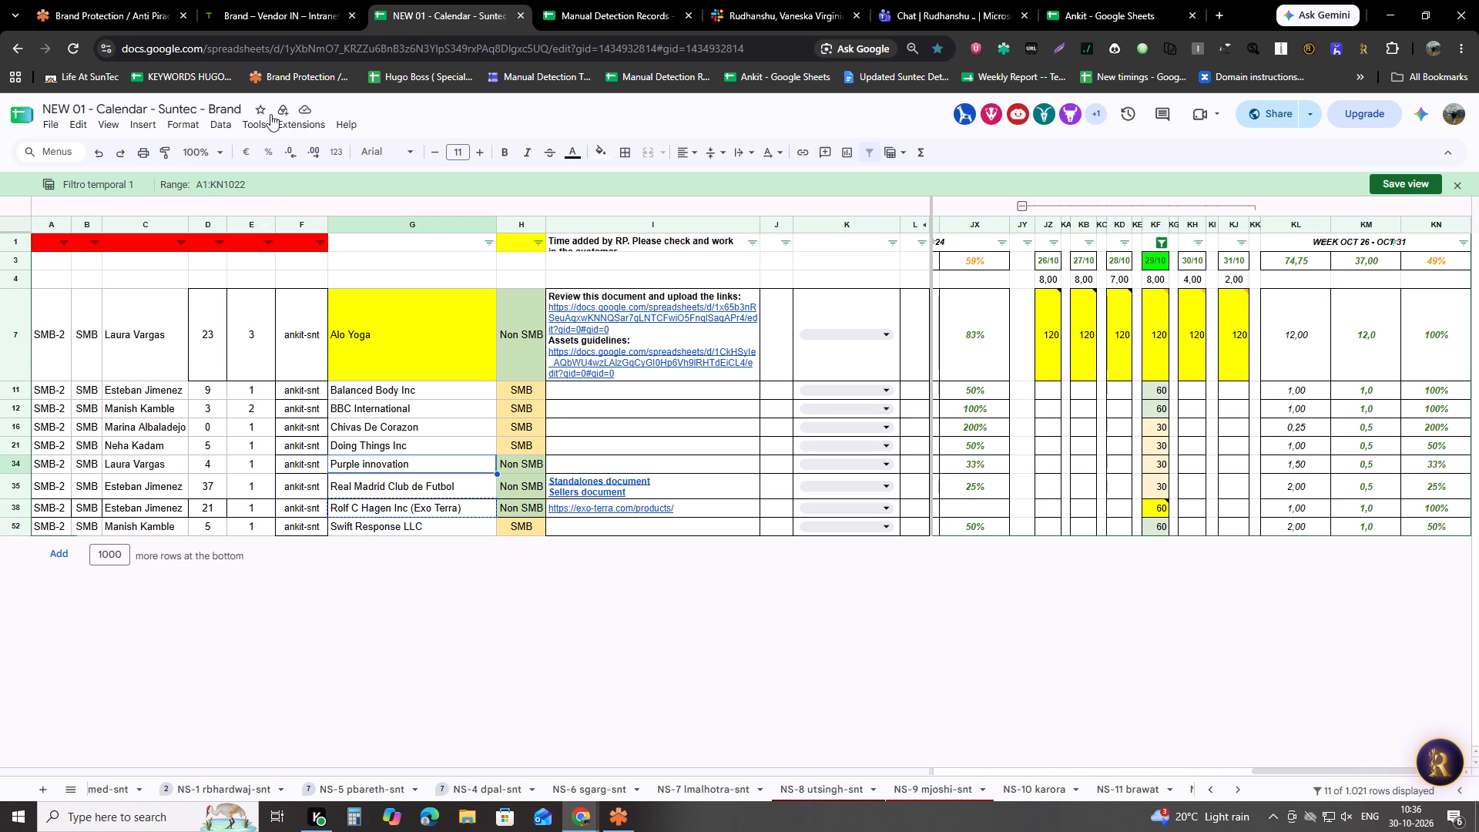
click(387, 421)
click(273, 27)
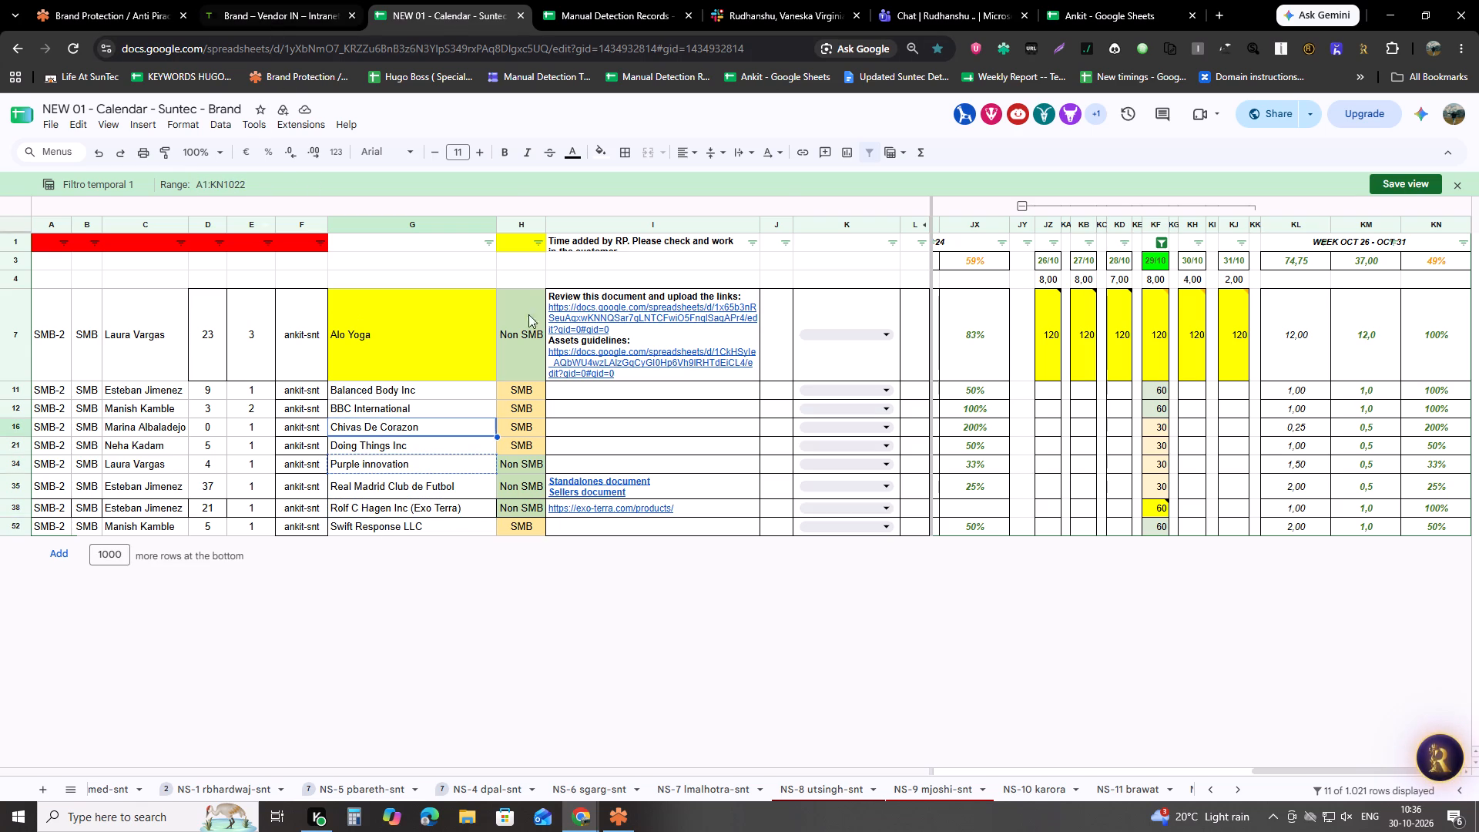
click(565, 310)
click(565, 297)
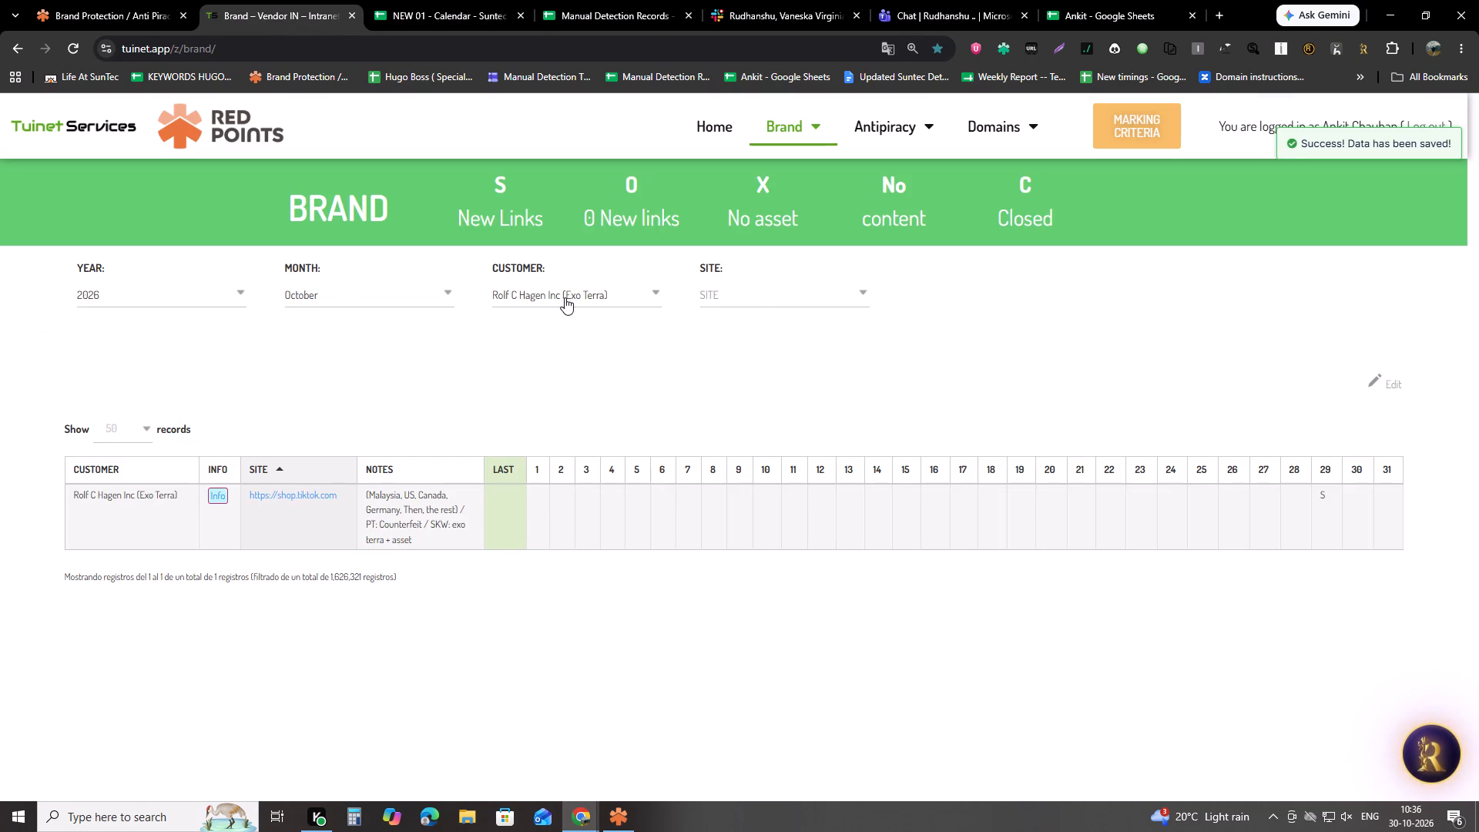
key(ctrl+v)
click(559, 354)
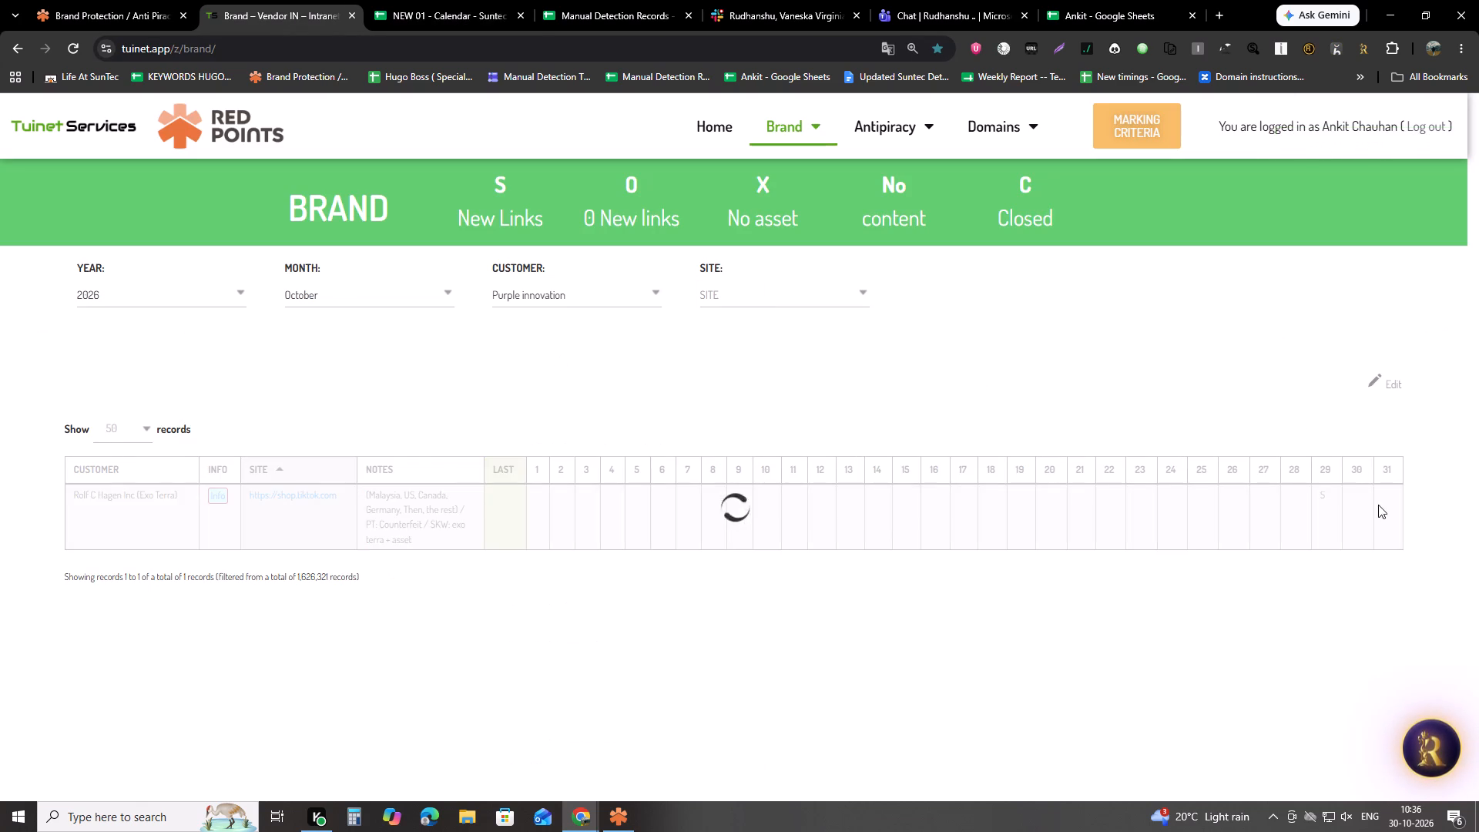
double_click(1323, 499)
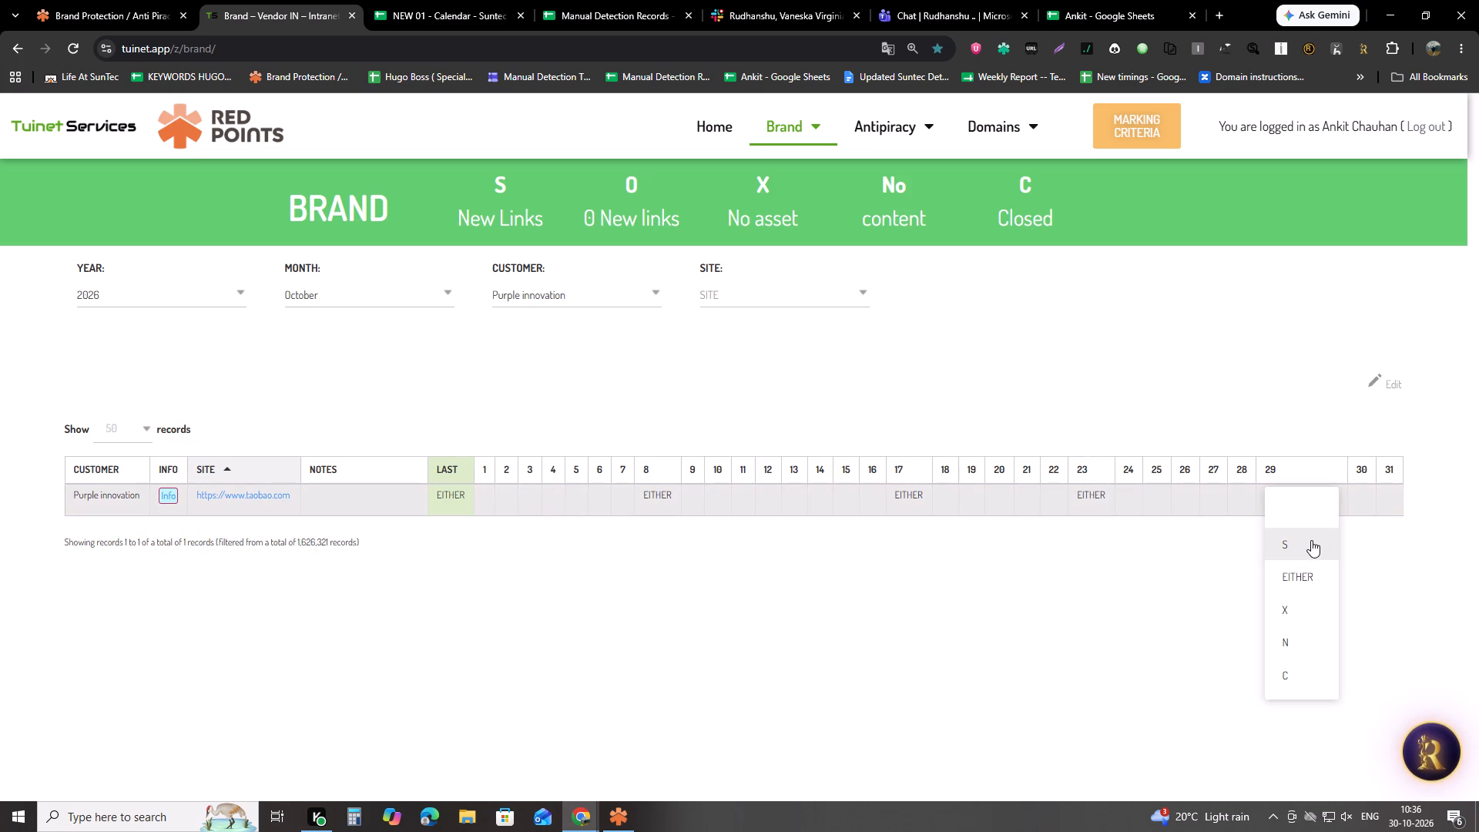
click(1315, 570)
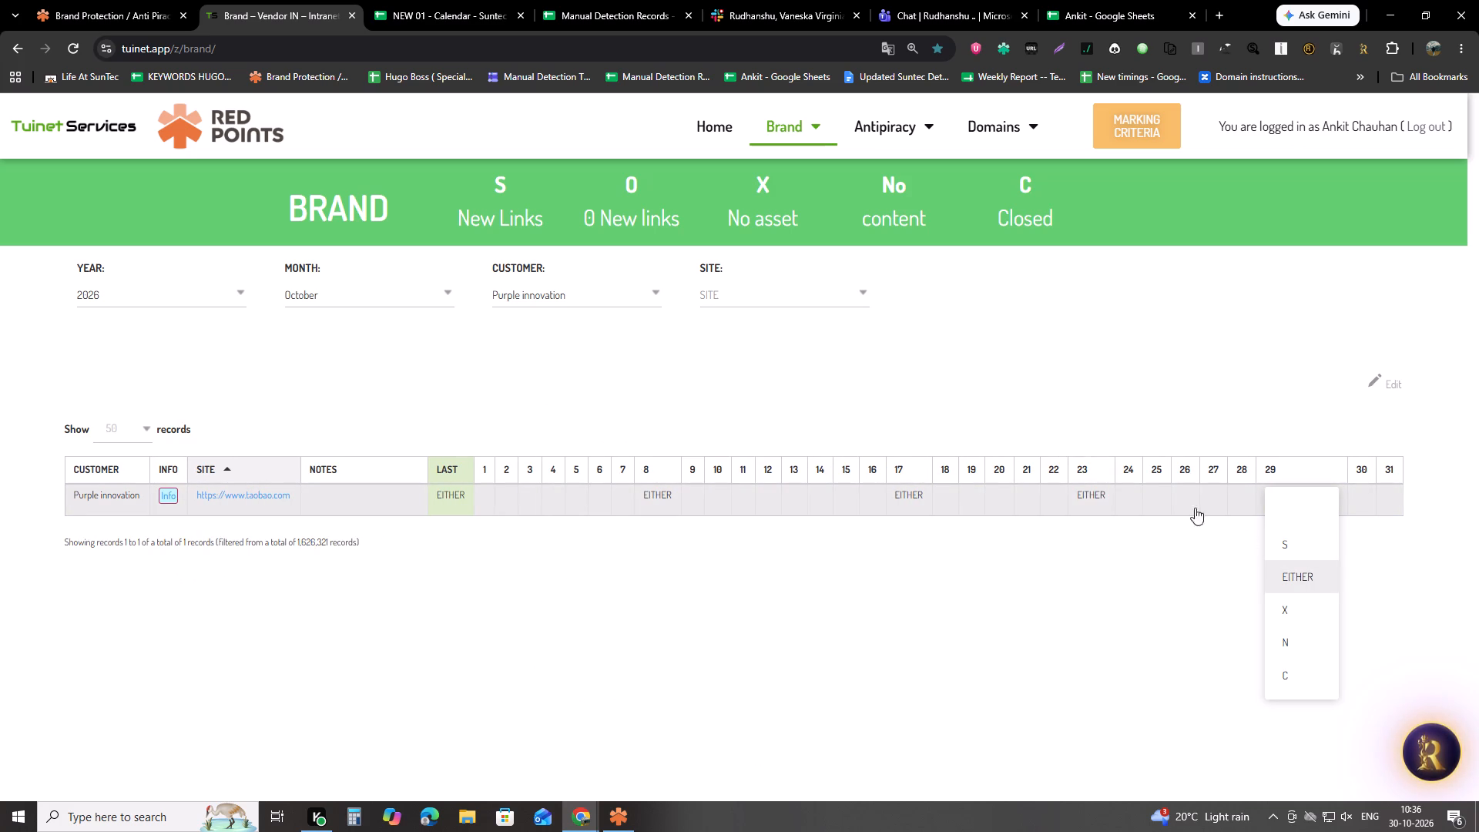
Copy Doing Things Inc from the calendar and filter the Brand records by that customer to check its October entries.
click(439, 0)
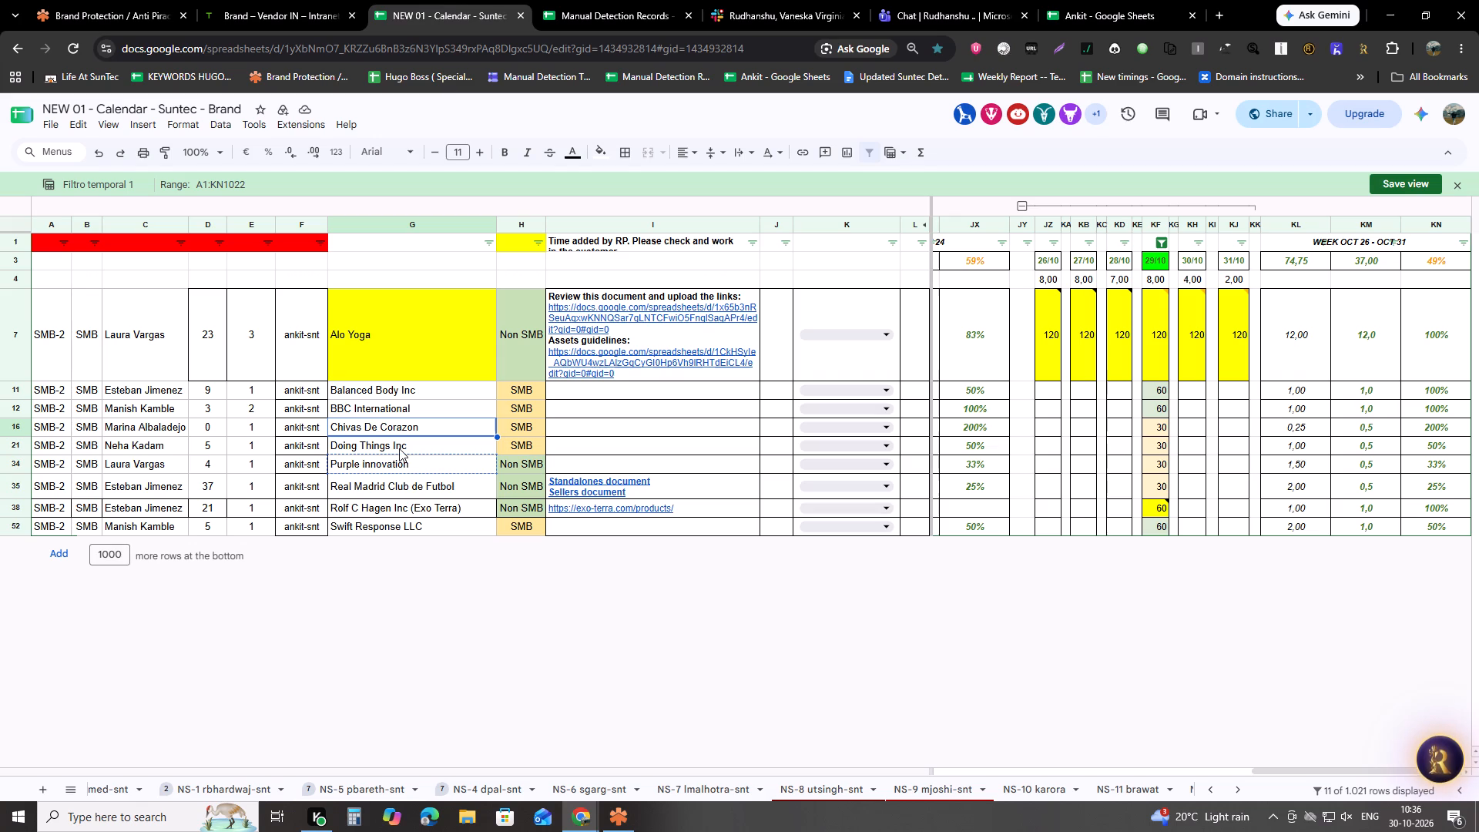
click(399, 448)
key(ctrl+c)
click(263, 0)
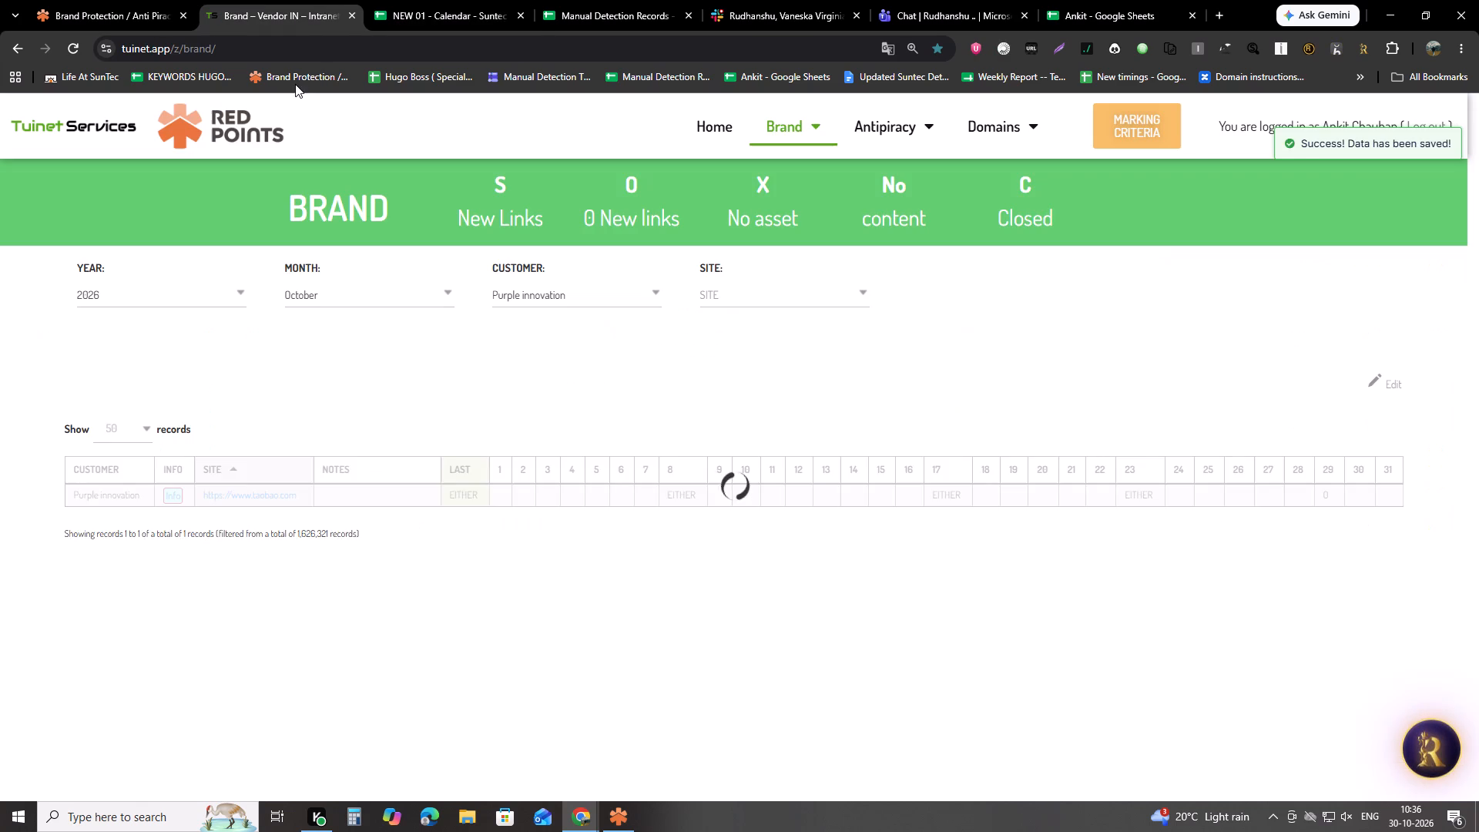
click(568, 291)
key(ctrl+v)
click(570, 348)
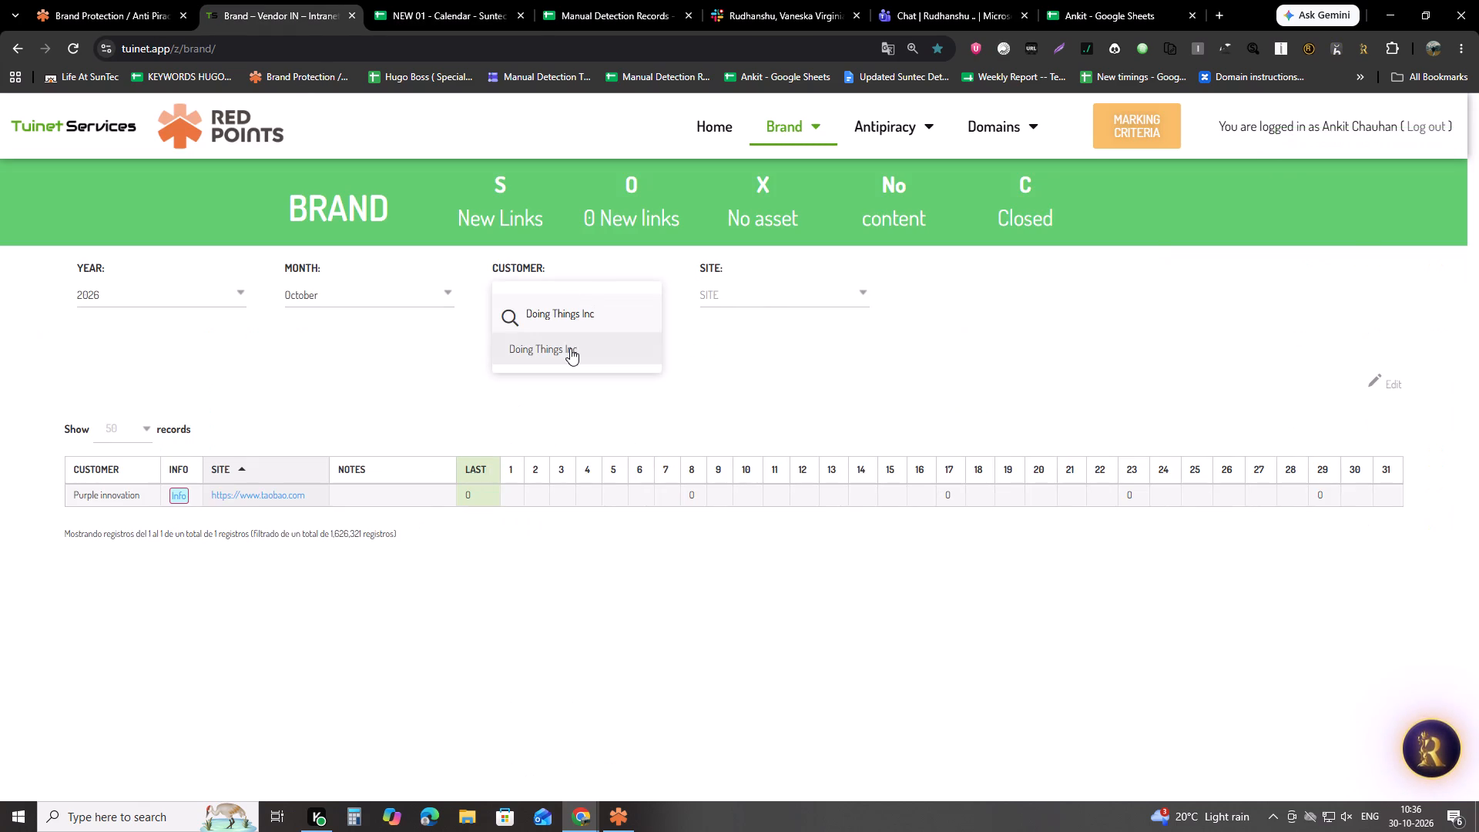
click(444, 0)
click(322, 0)
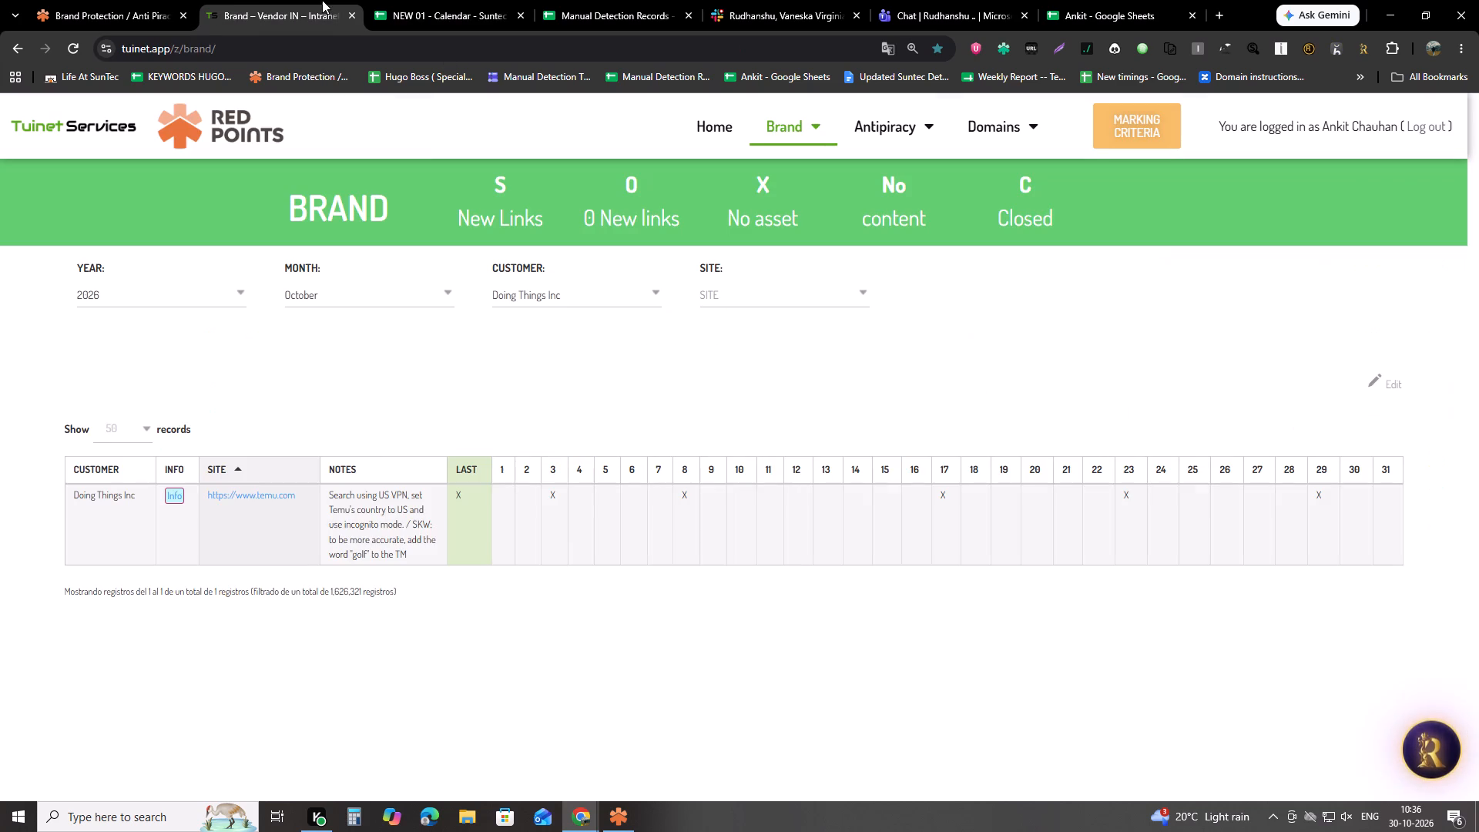
Copy BBC International from the calendar and filter the Brand records by that customer to check its October entries.
click(394, 0)
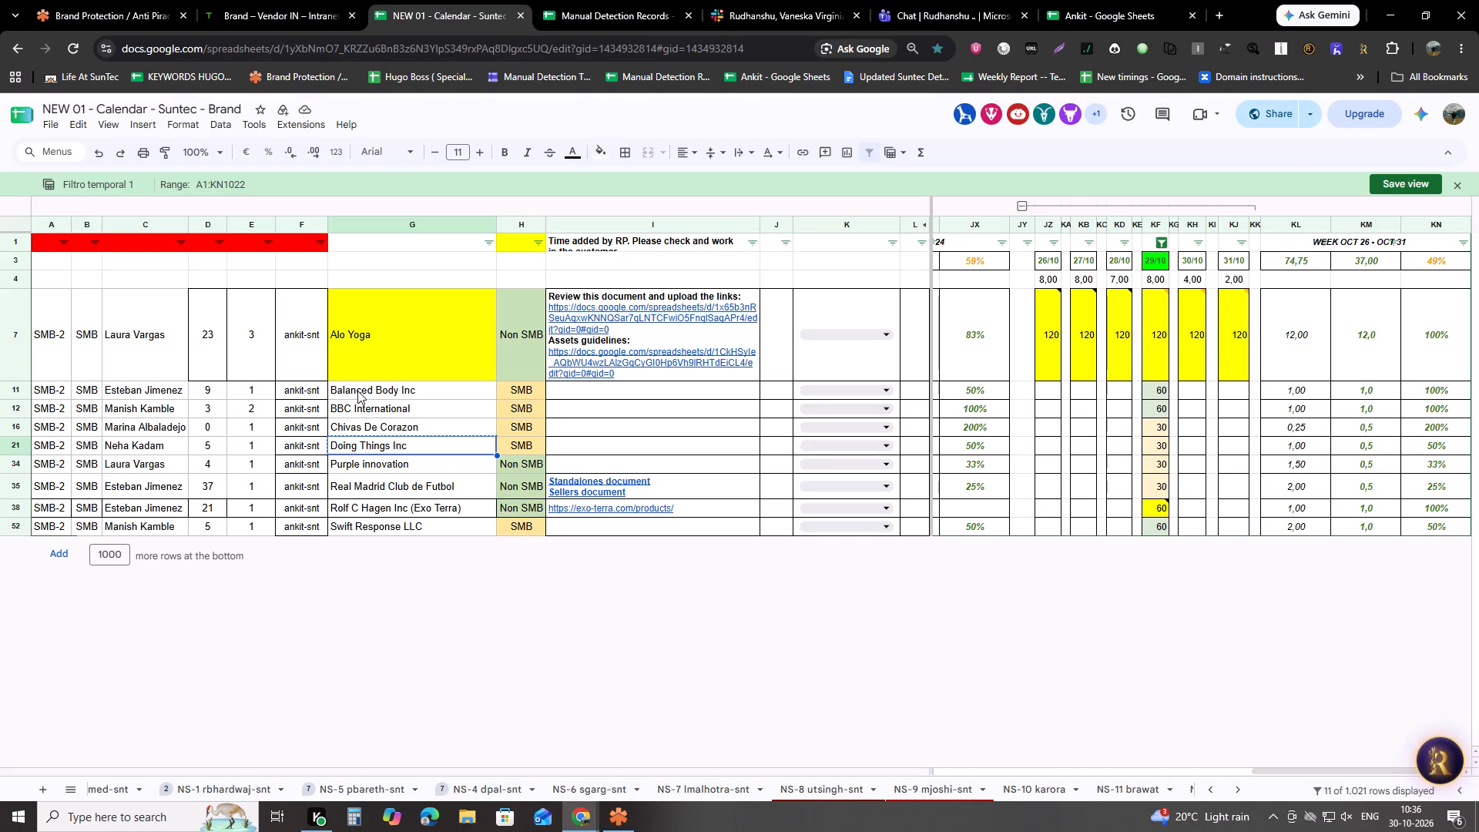
click(364, 402)
key(ctrl+c)
click(282, 0)
click(569, 295)
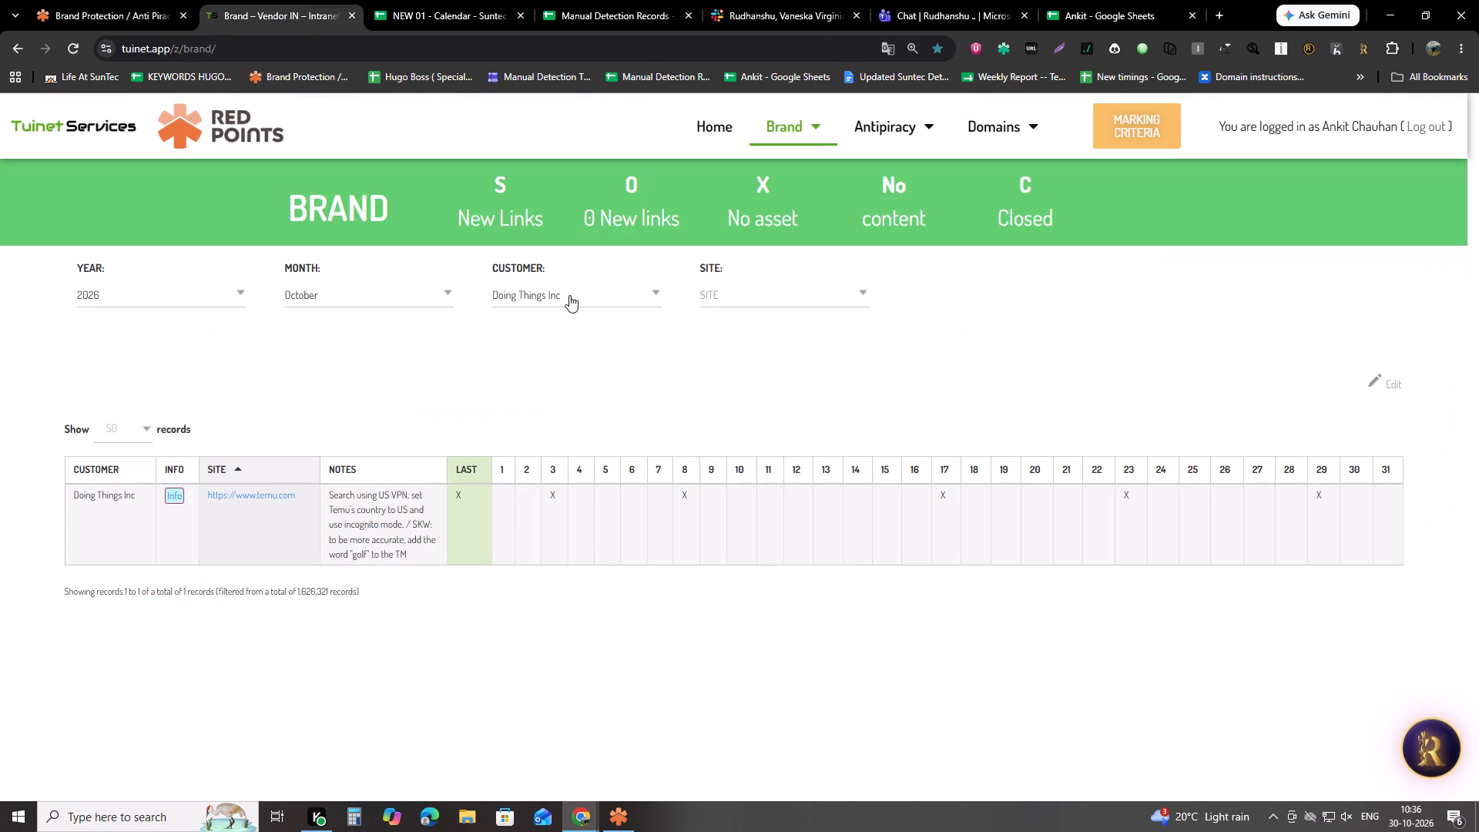
key(ctrl+v)
click(564, 343)
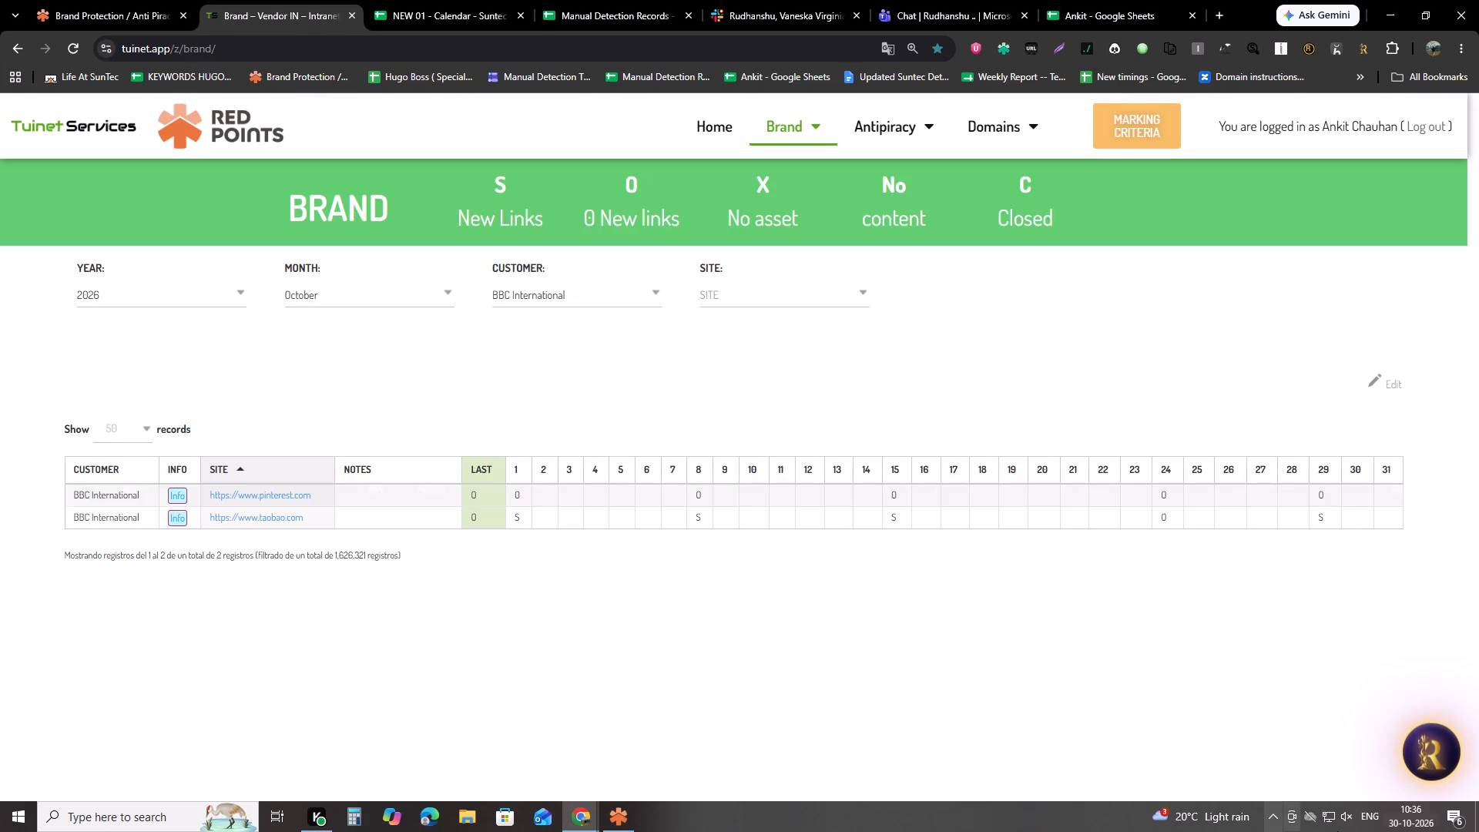
Check the October 2026 dates in the system calendar and return to the Brand records.
click(1425, 825)
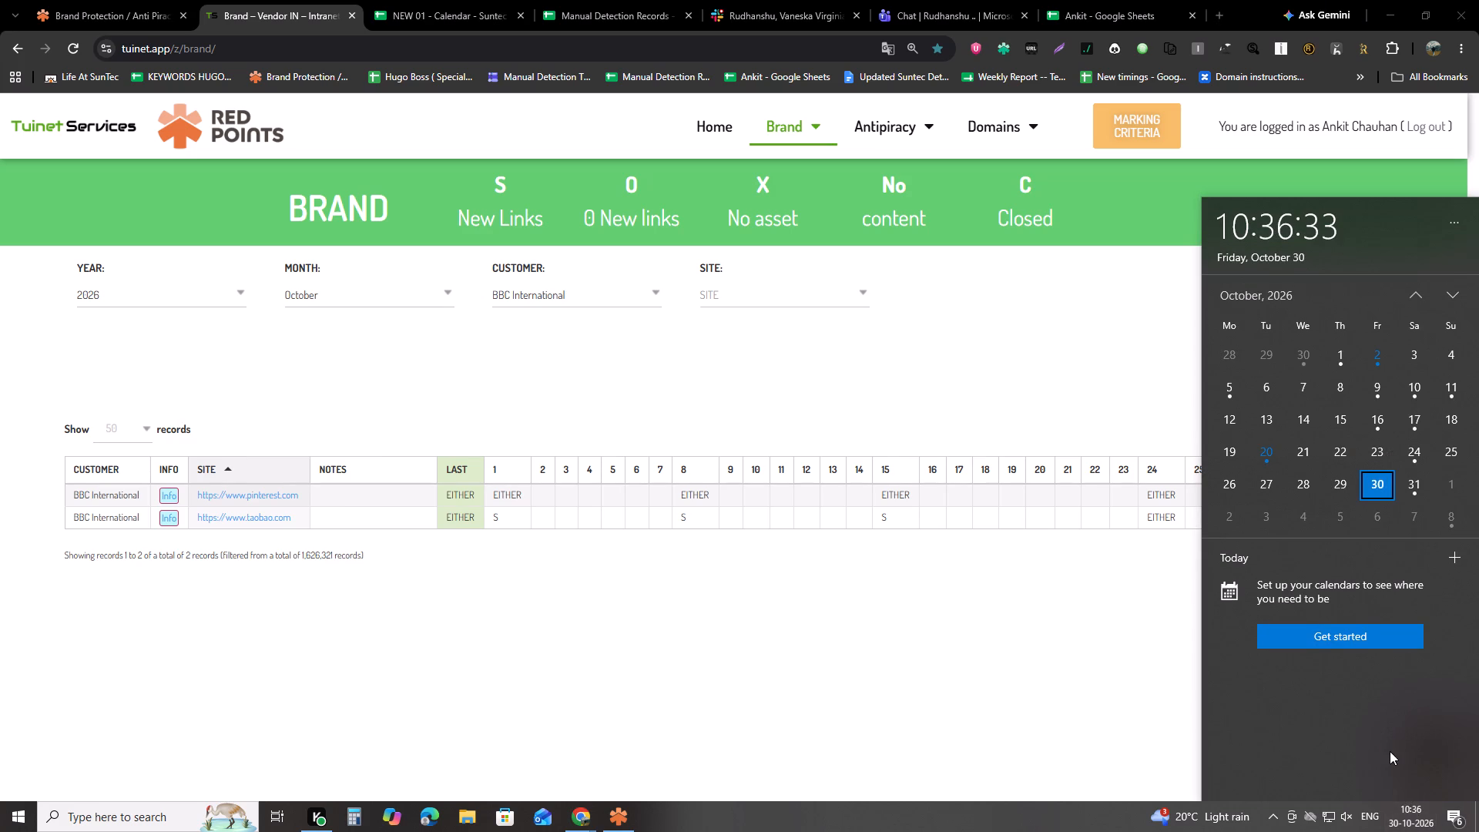
click(959, 621)
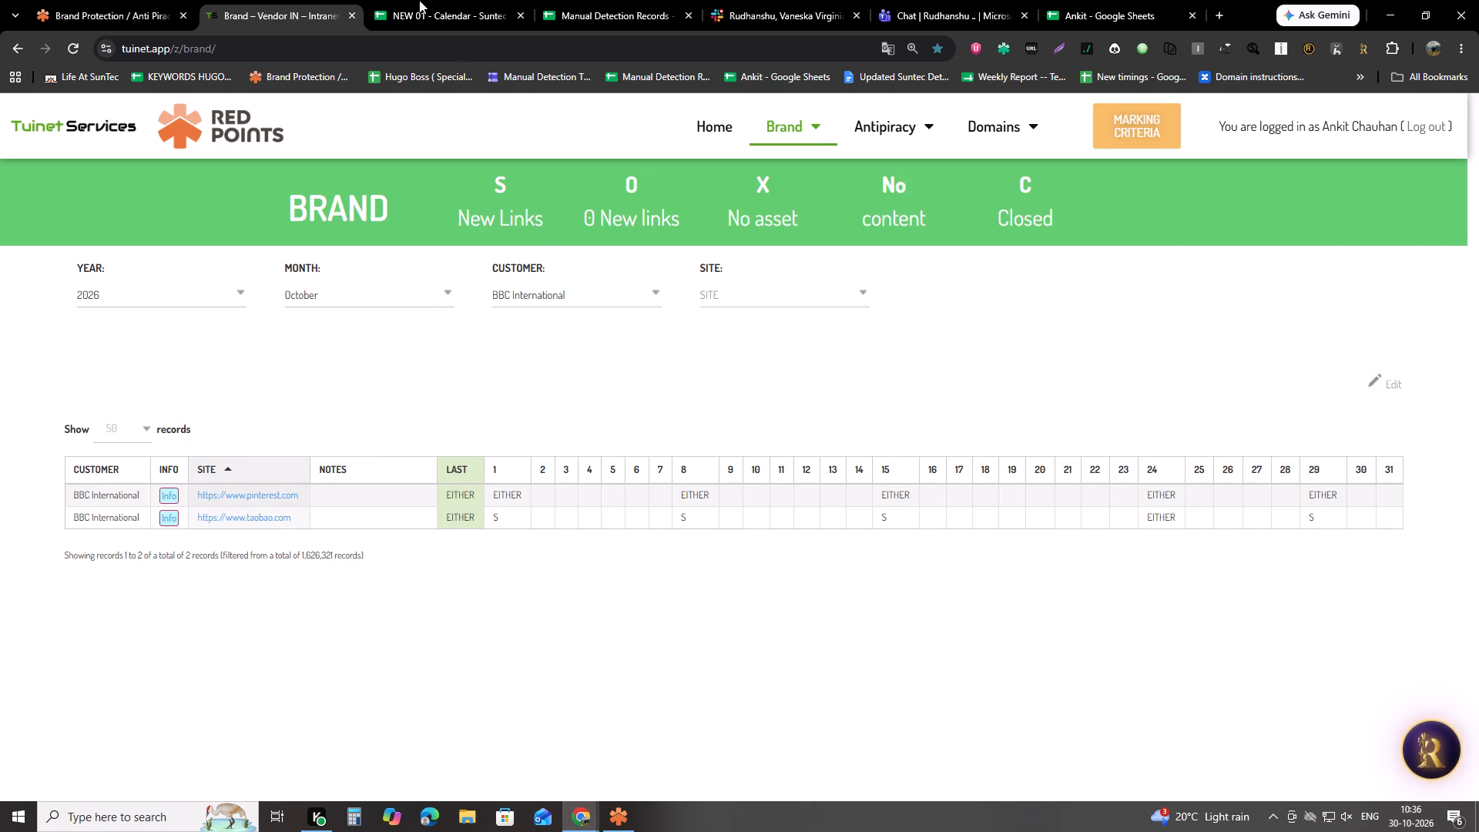
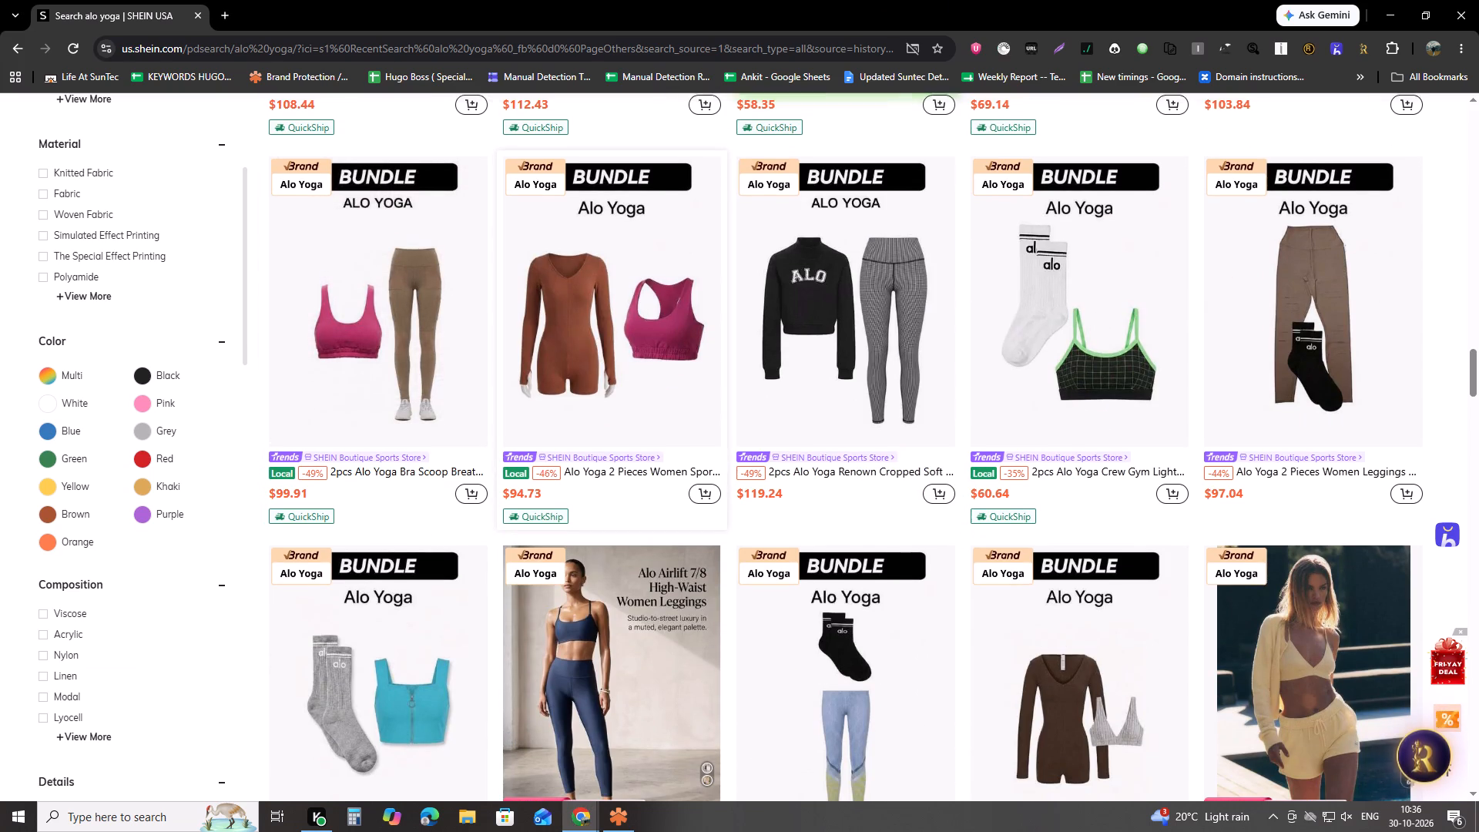
Browse the Alo Yoga results briefly, and extend the SHEIN search to "alo yoga jumpsuit".
scroll(539, 492, up, 5)
scroll(539, 492, down, 11)
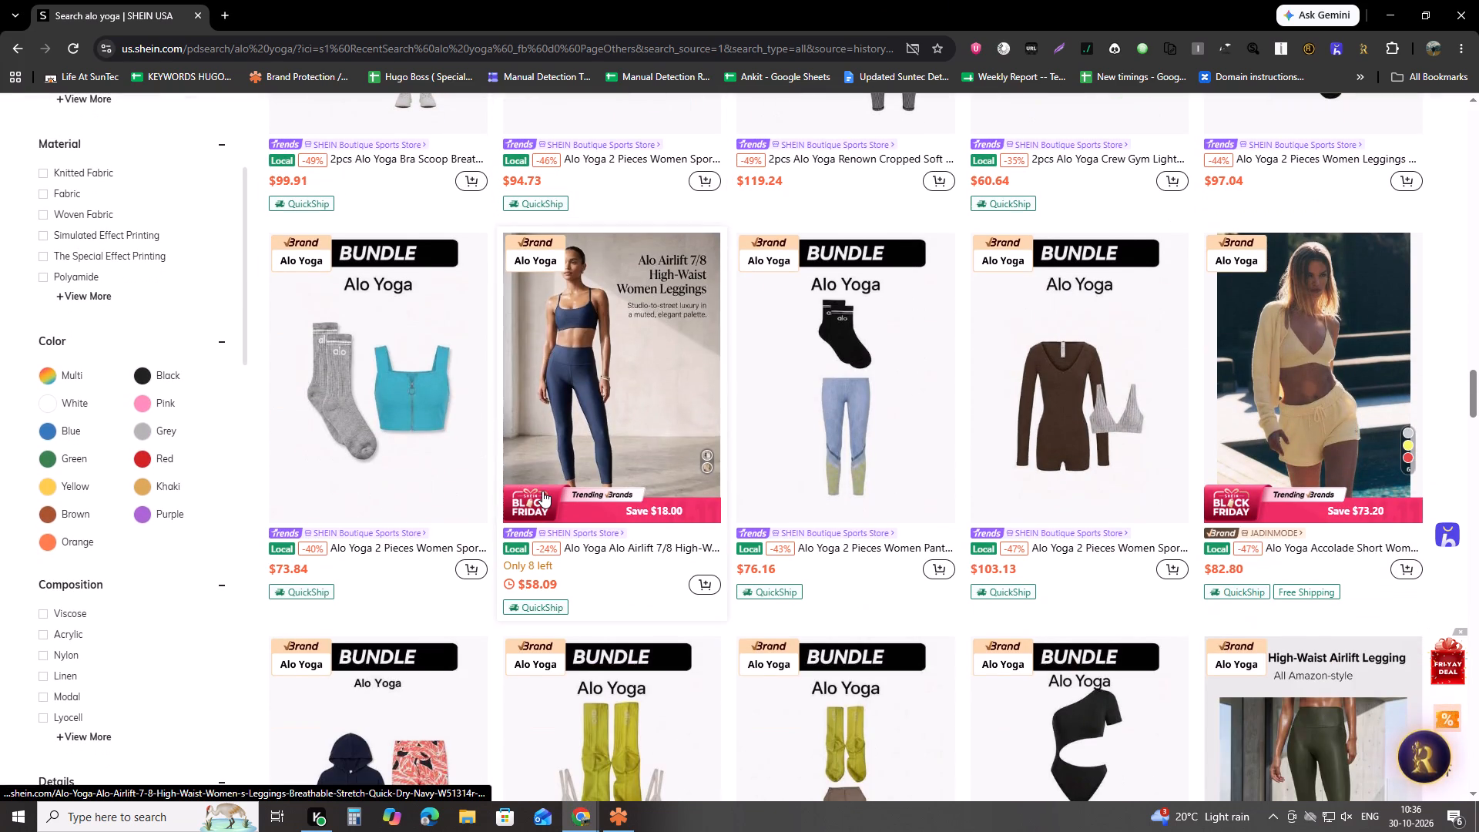
scroll(853, 498, down, 6)
scroll(853, 499, up, 7)
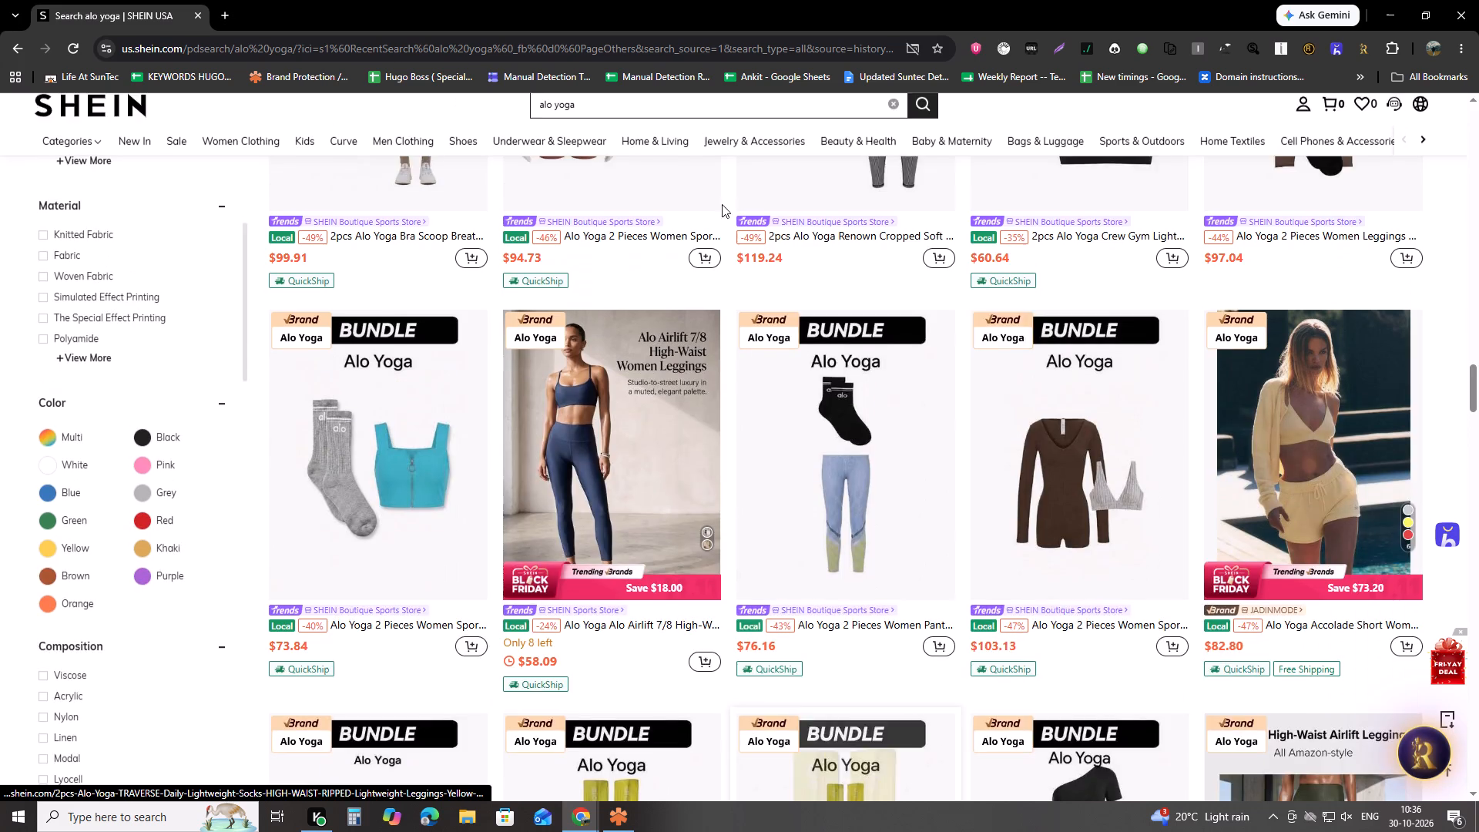
click(682, 120)
key(space)
text(jumpst)
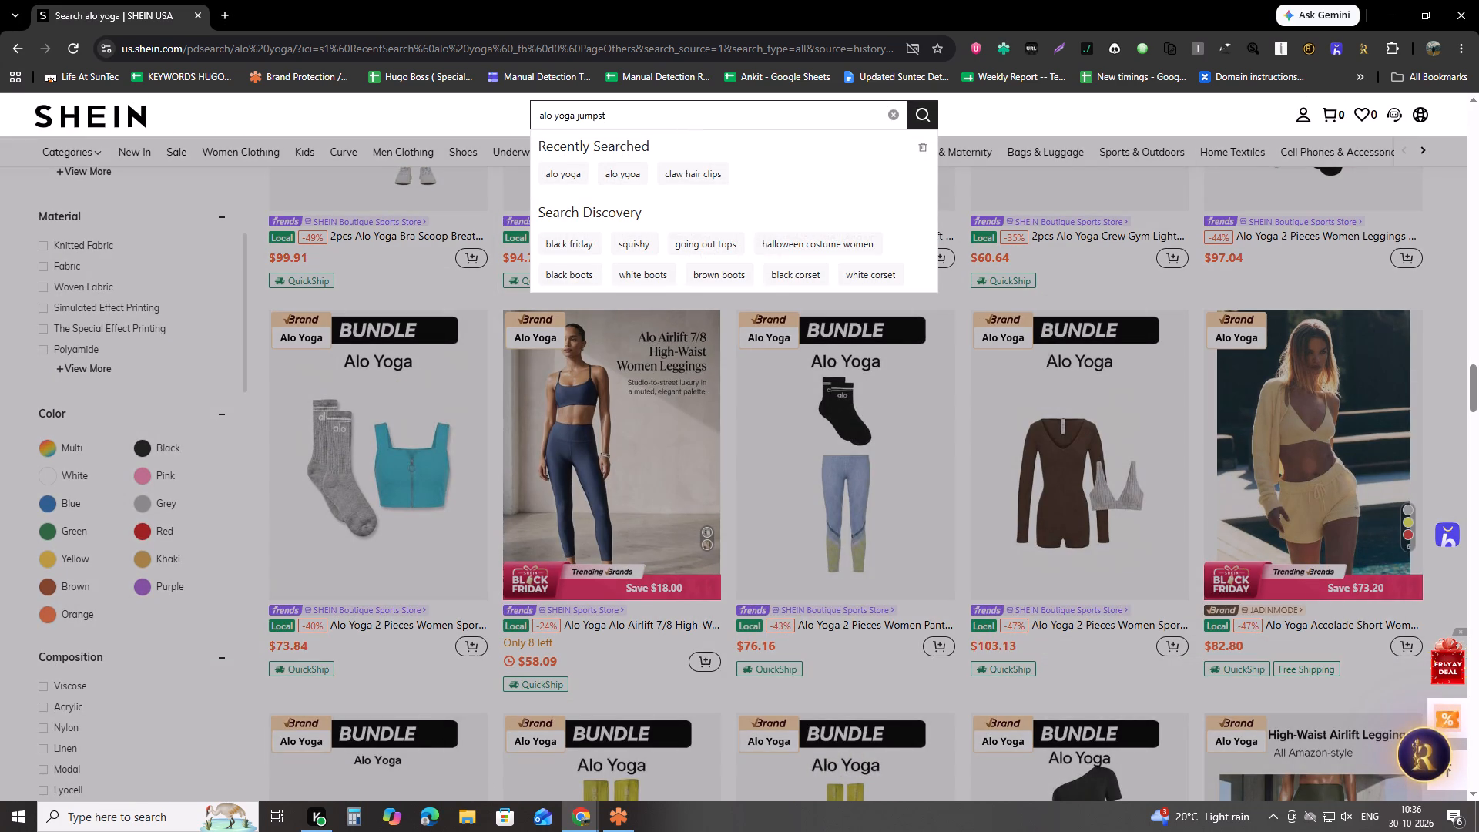
key(BackSpace)
text(uit)
key(Return)
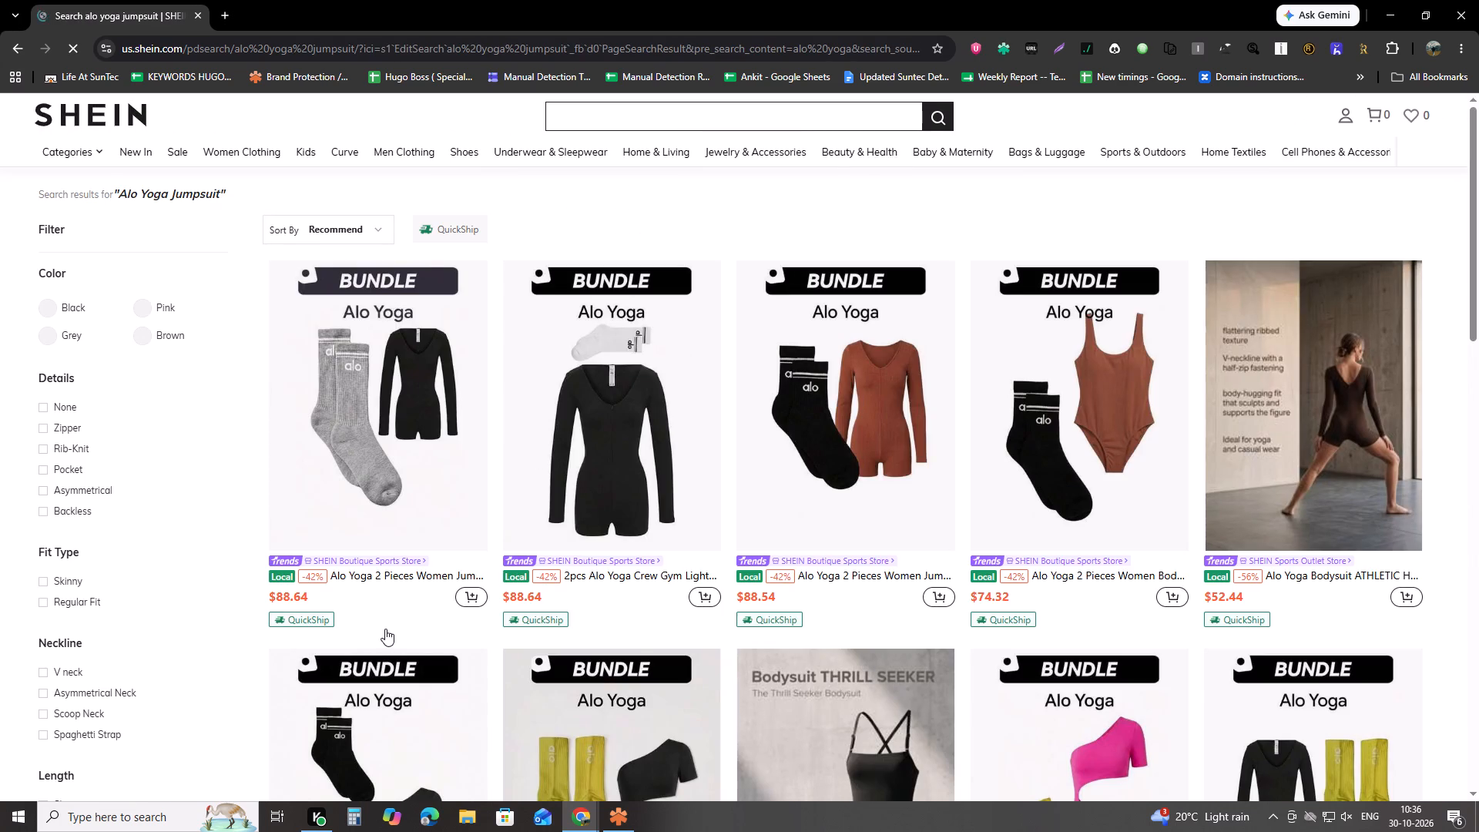
View the Alo Yoga 2 Pieces Women Bodysuit listing with black socks and a brown bodysuit, and close it.
ctrl+click(1129, 574)
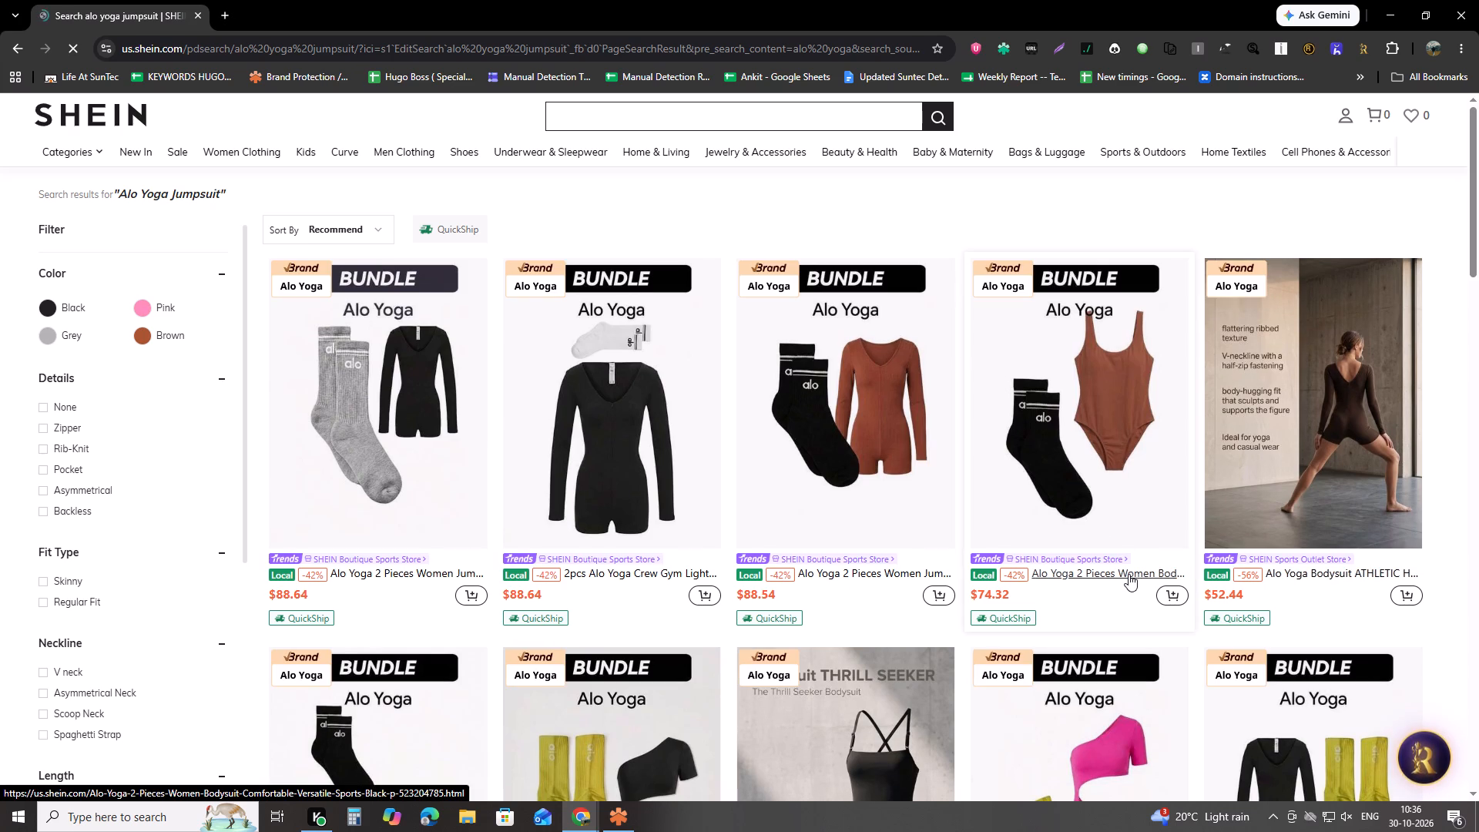
ctrl+click(1052, 426)
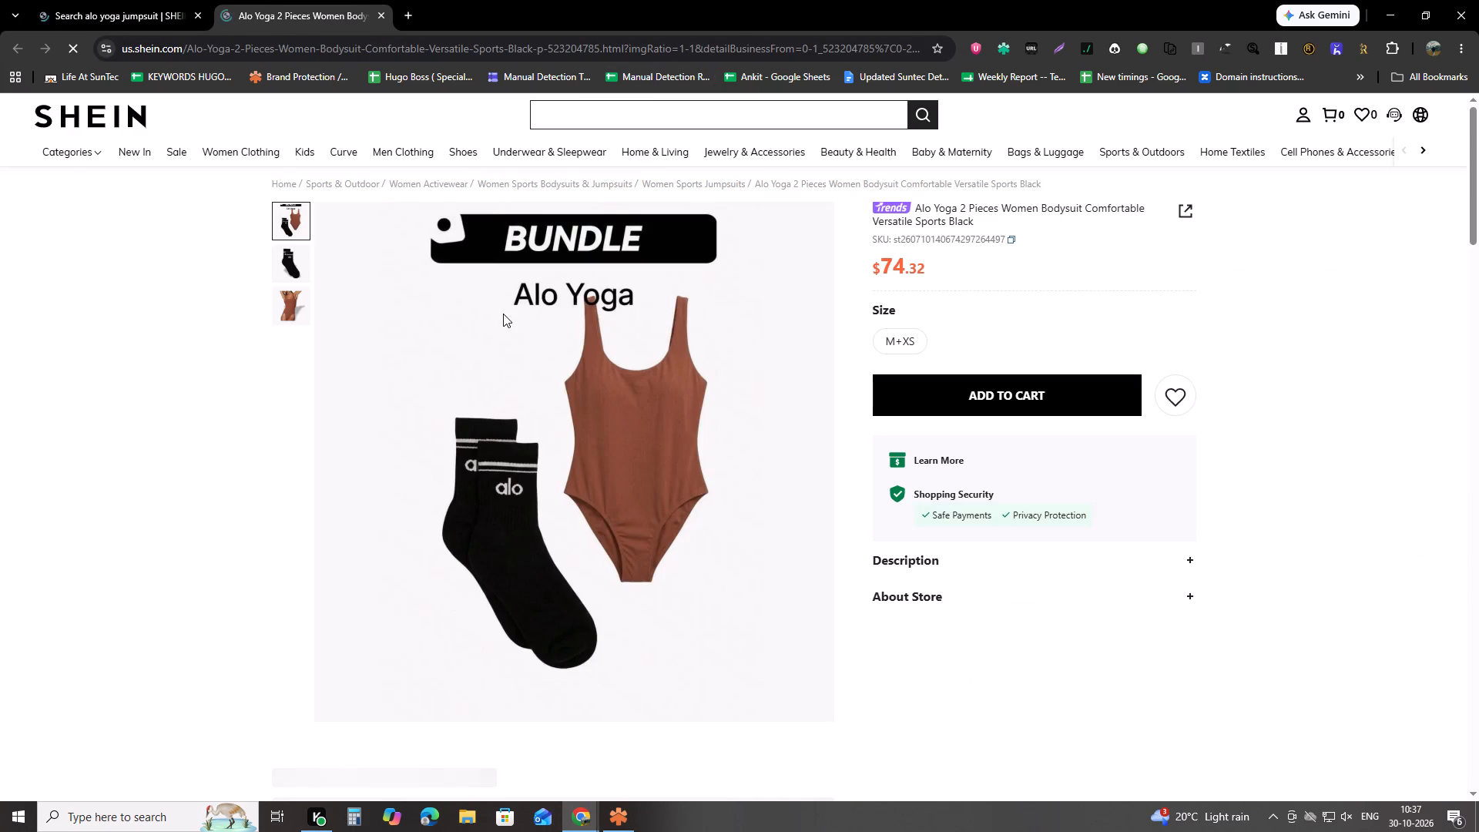
middle_click(334, 0)
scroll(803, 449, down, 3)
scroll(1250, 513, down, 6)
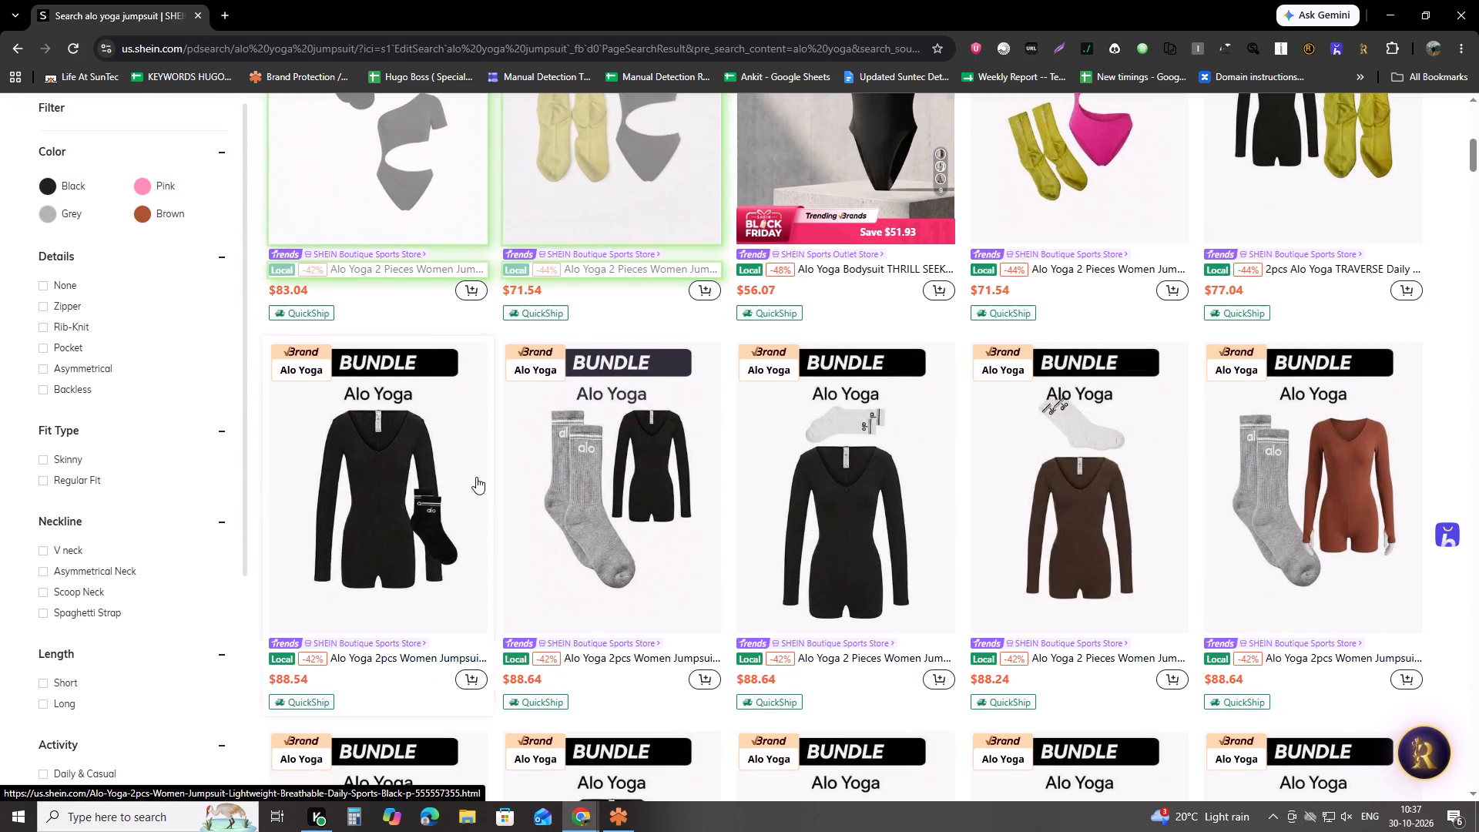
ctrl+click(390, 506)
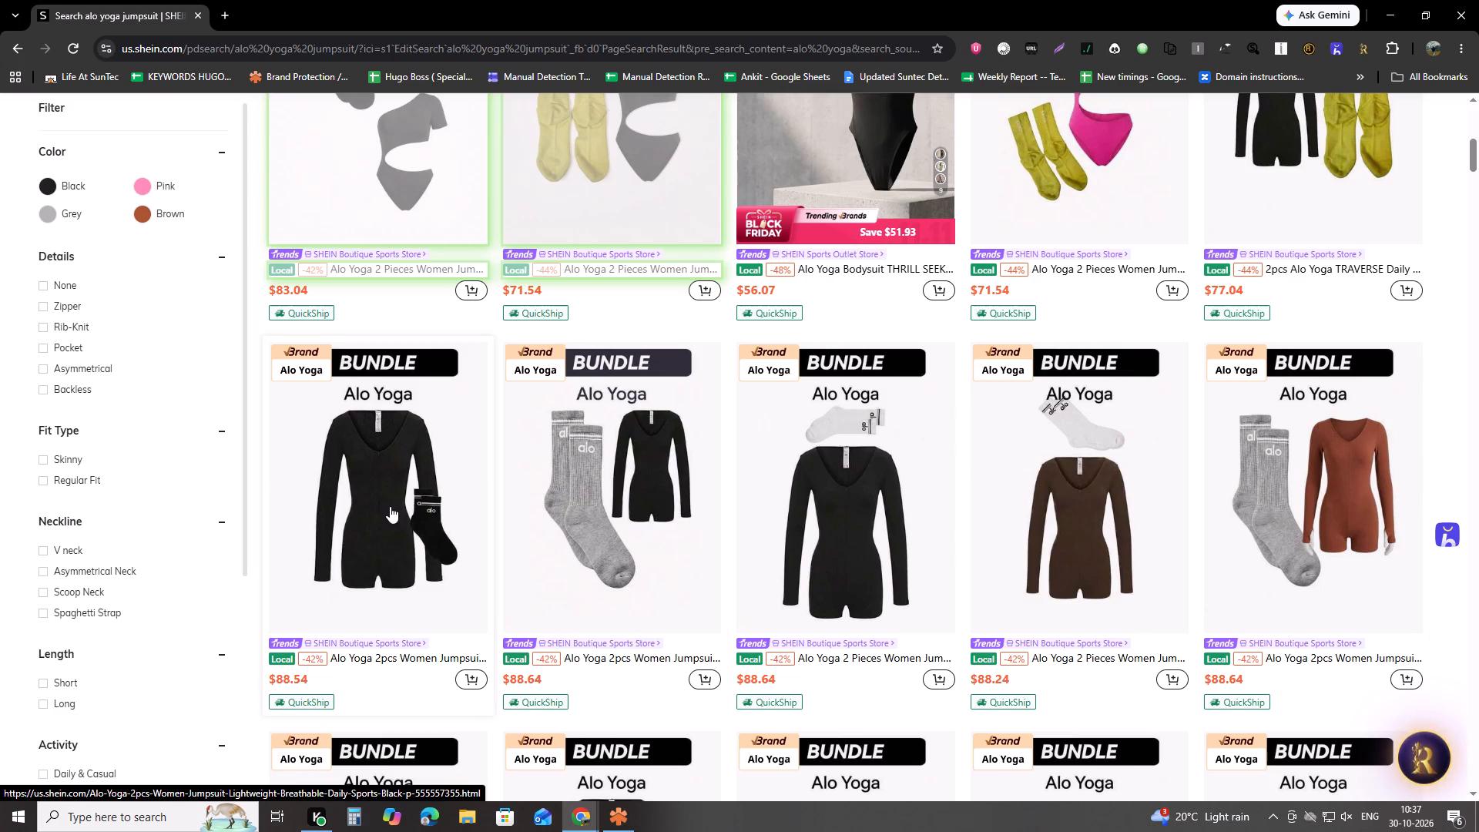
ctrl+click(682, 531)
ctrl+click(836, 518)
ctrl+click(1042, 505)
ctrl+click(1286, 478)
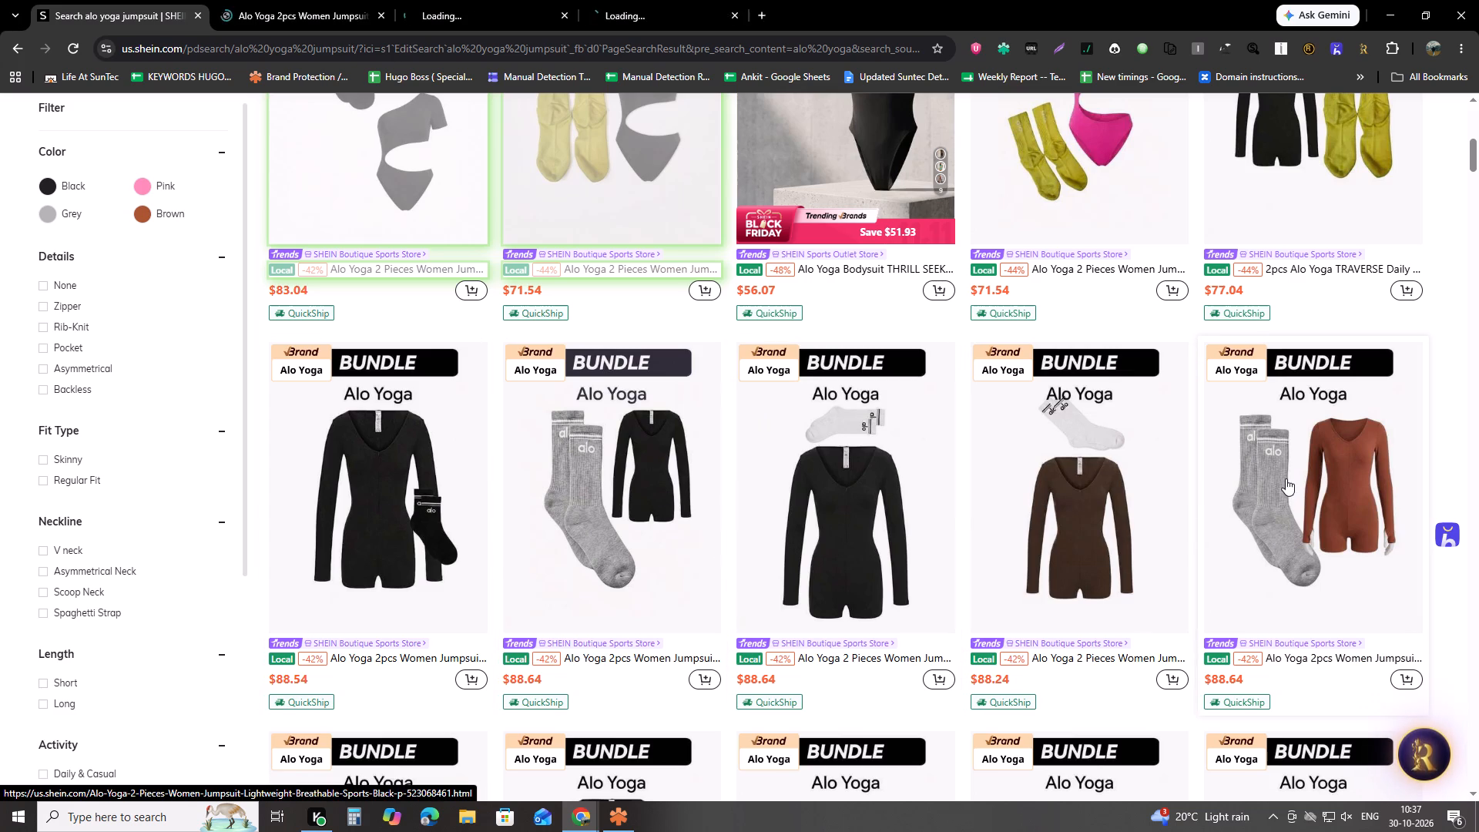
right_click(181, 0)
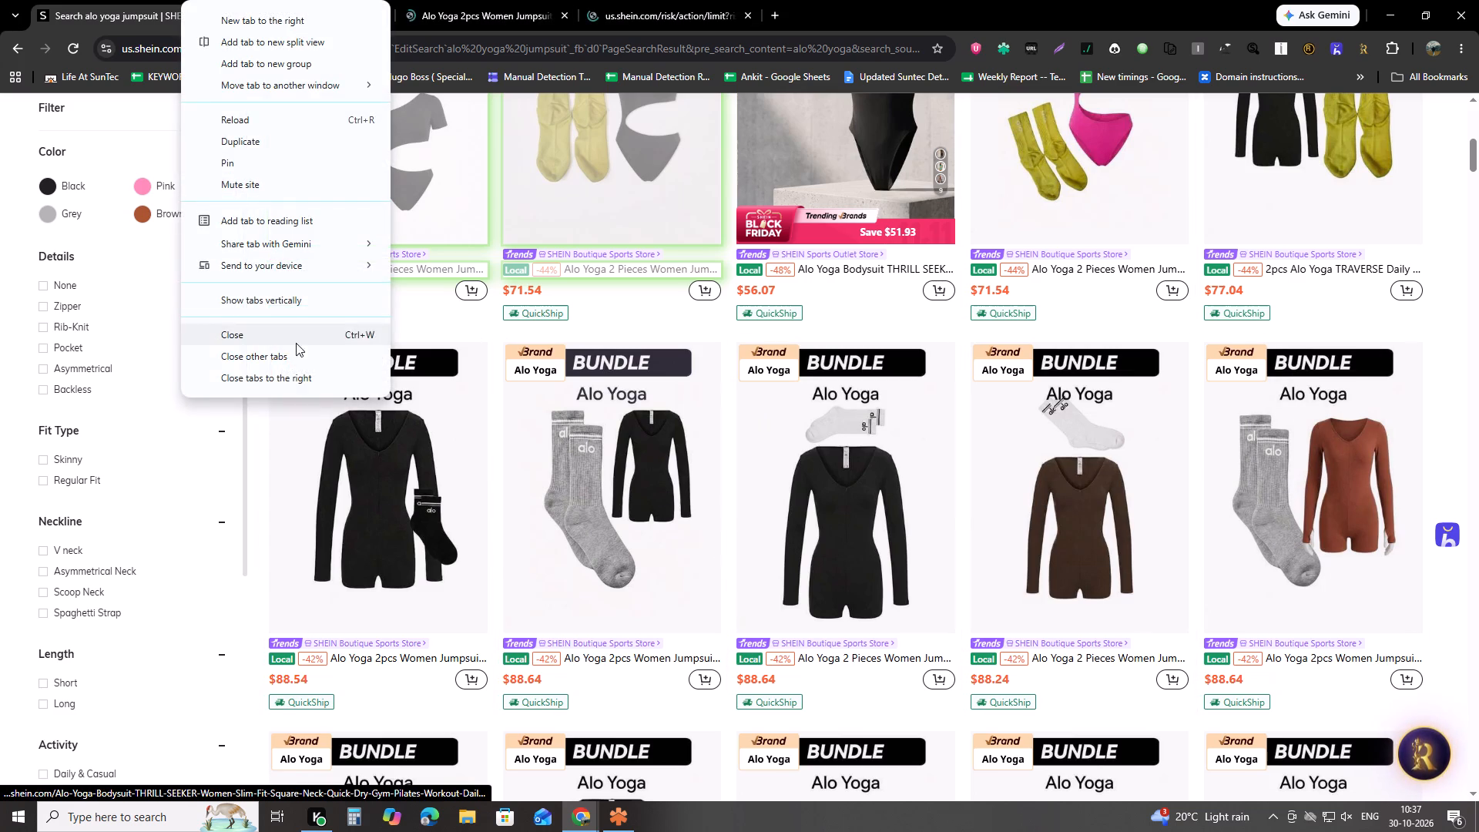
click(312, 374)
Open all five Alo Yoga sock-and-jumpsuit bundles in the third results row, from the black $88.54 set to the rust $88.64 set.
ctrl+click(383, 452)
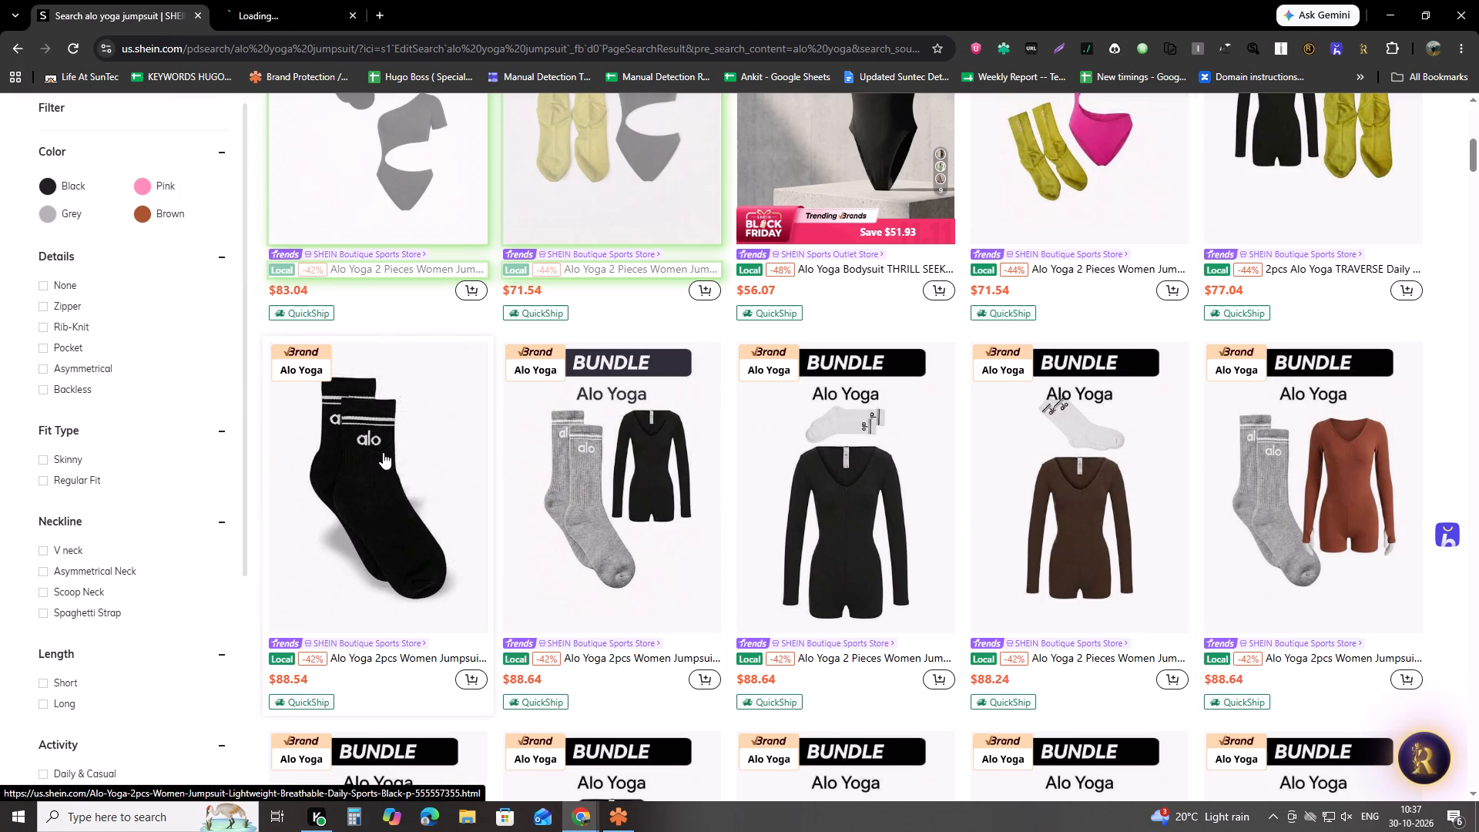
ctrl+click(605, 451)
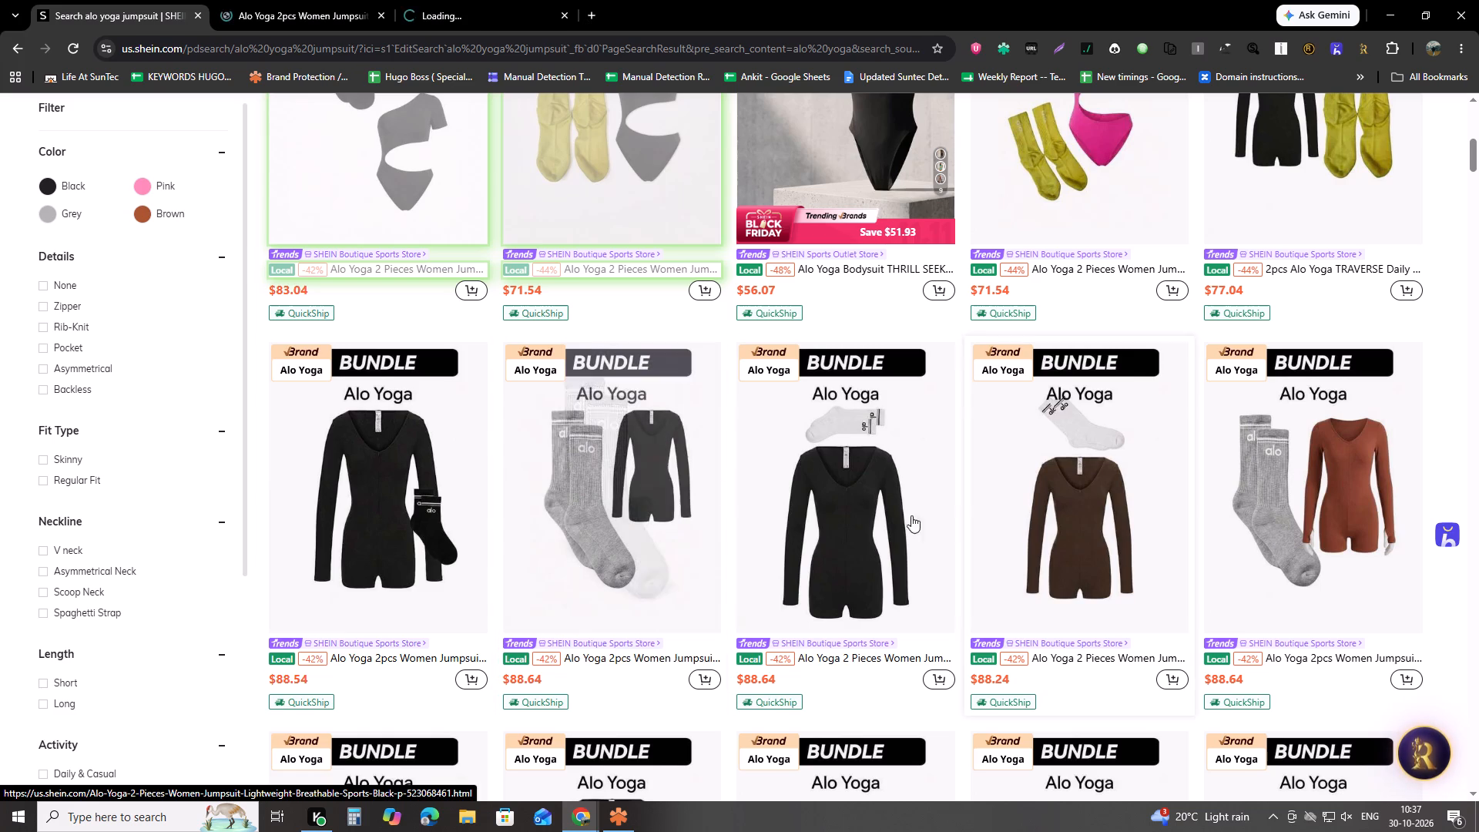
ctrl+click(824, 505)
ctrl+click(1085, 500)
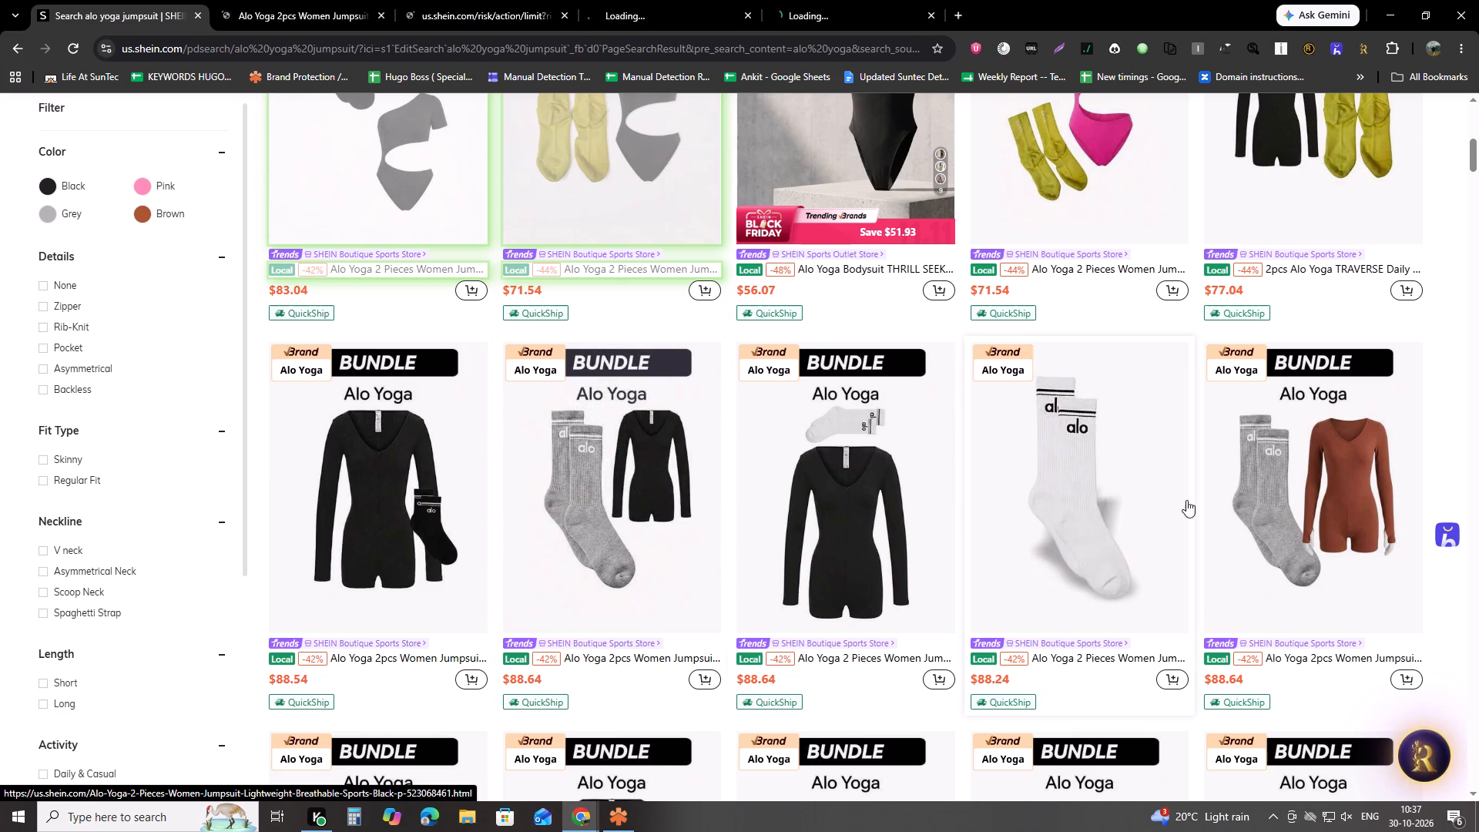
ctrl+click(1321, 492)
Open all five bundle listings in the following row, from the grey $88.44 set to the black-and-yellow $77.04 set.
scroll(711, 519, down, 5)
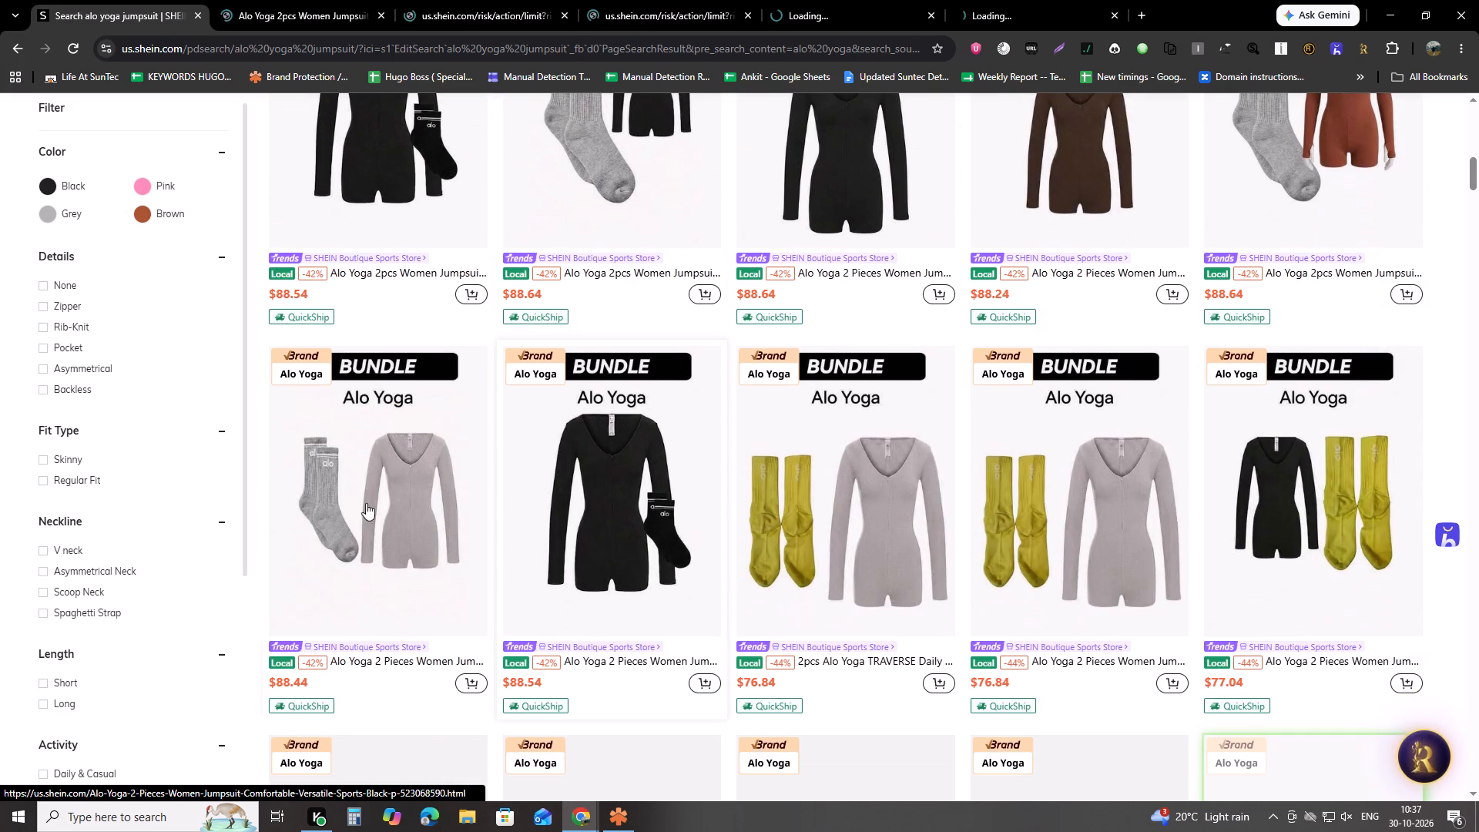
ctrl+click(359, 500)
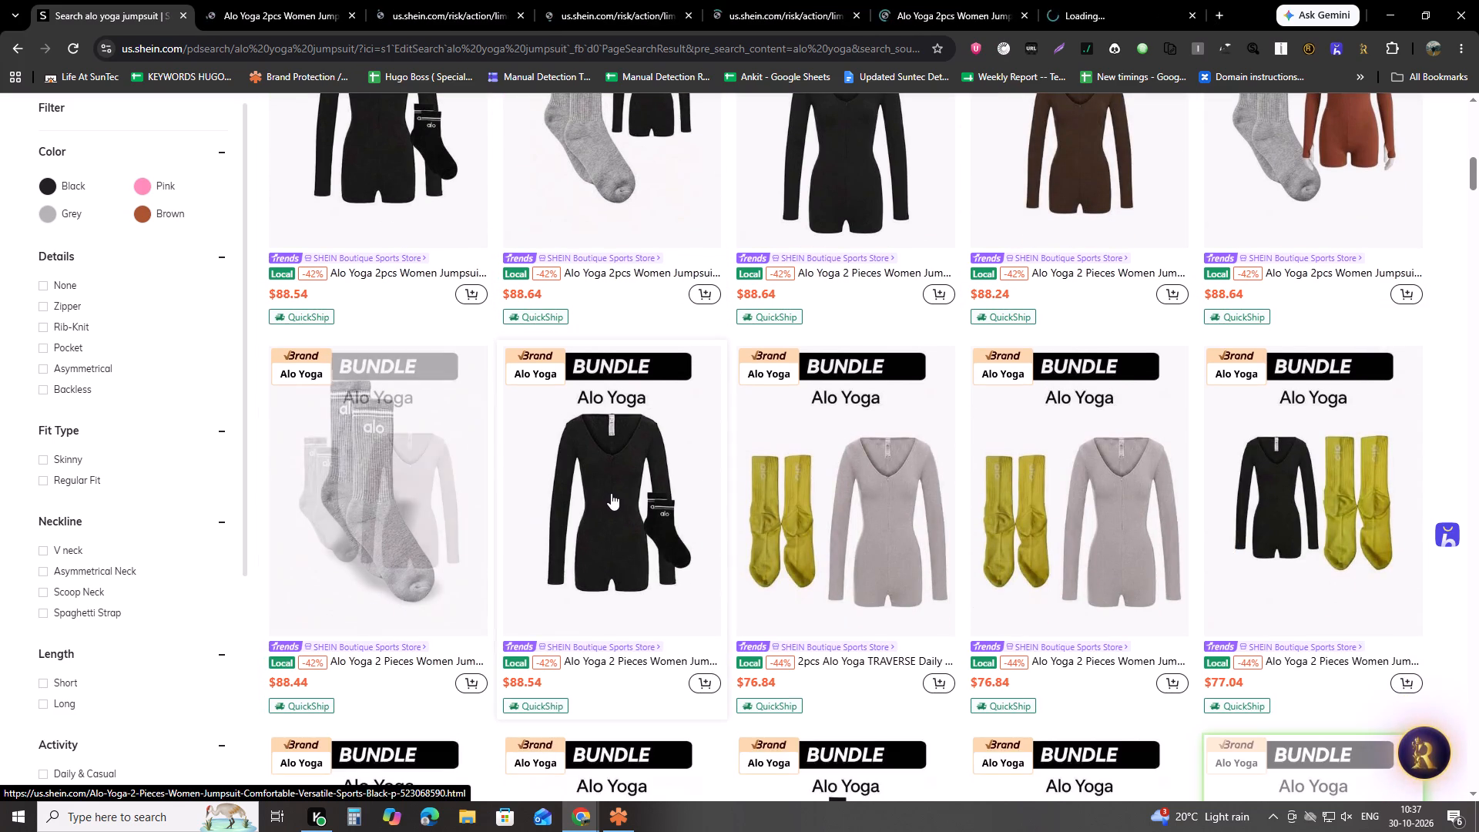
ctrl+click(611, 493)
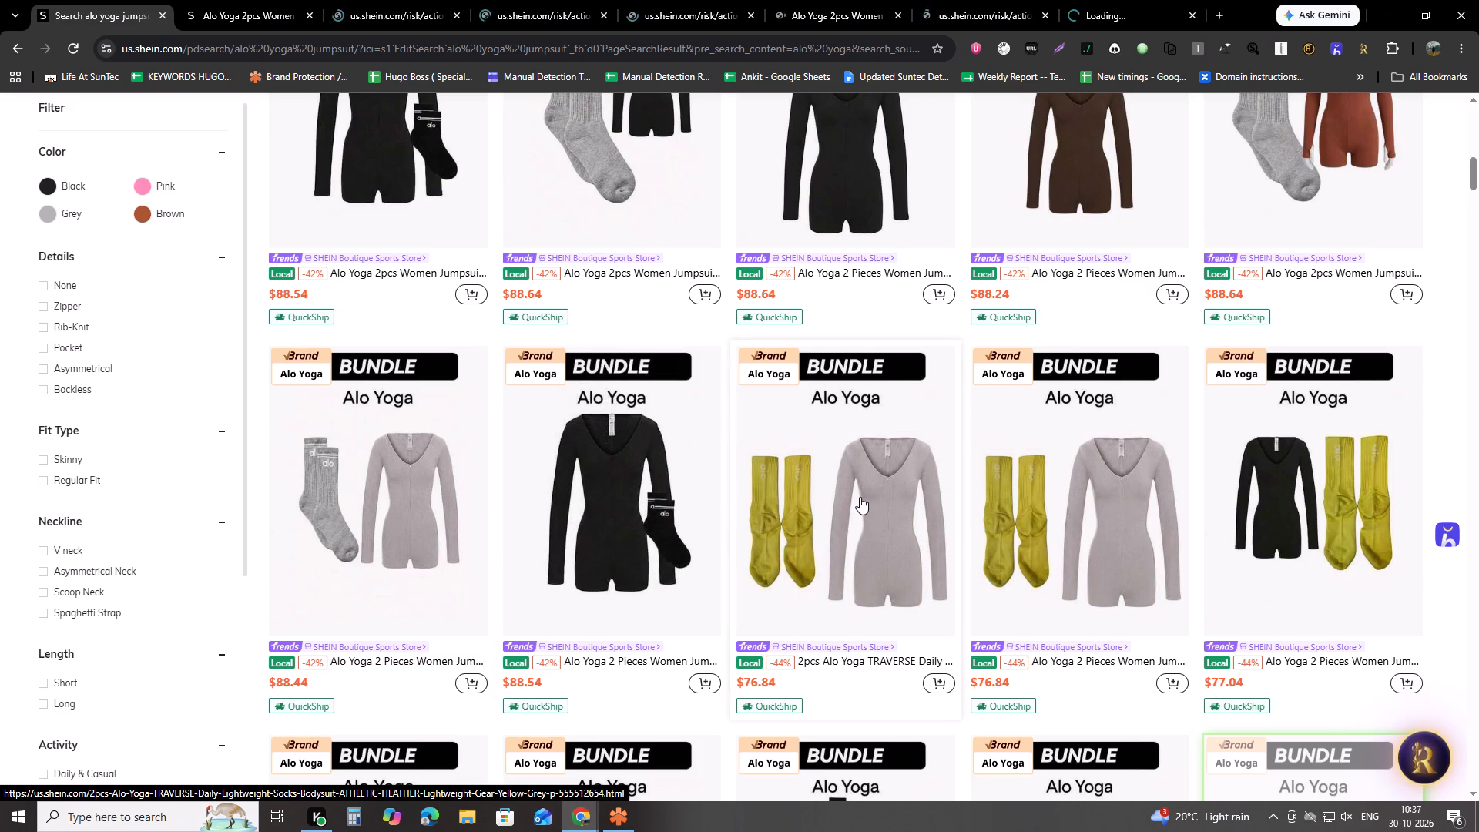
ctrl+click(860, 497)
ctrl+click(1110, 491)
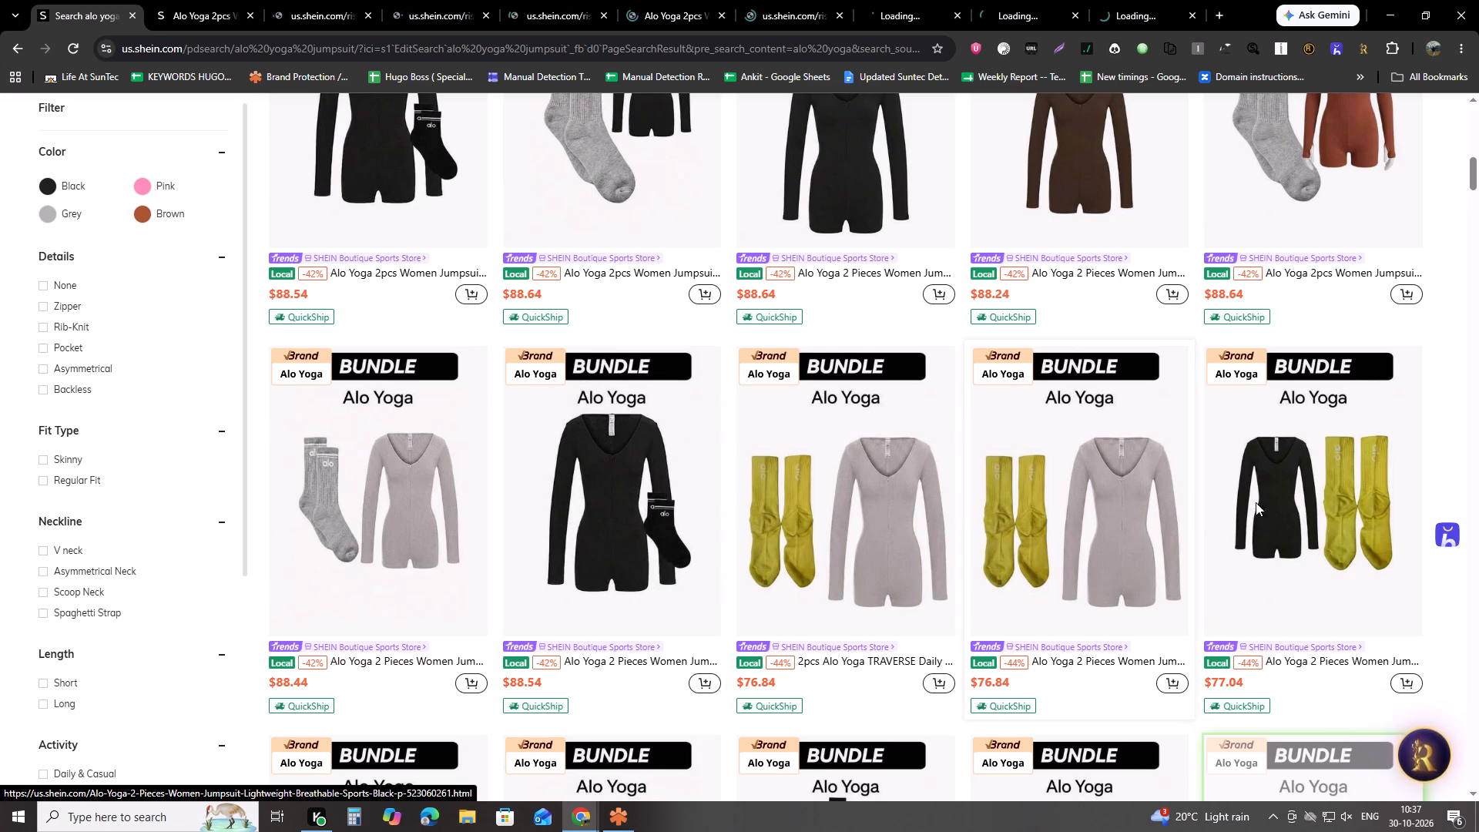
ctrl+click(1323, 502)
Open the first three bundle listings in the row below, priced $76.64, $88.44 and $88.14, each in its own tab.
scroll(828, 514, down, 5)
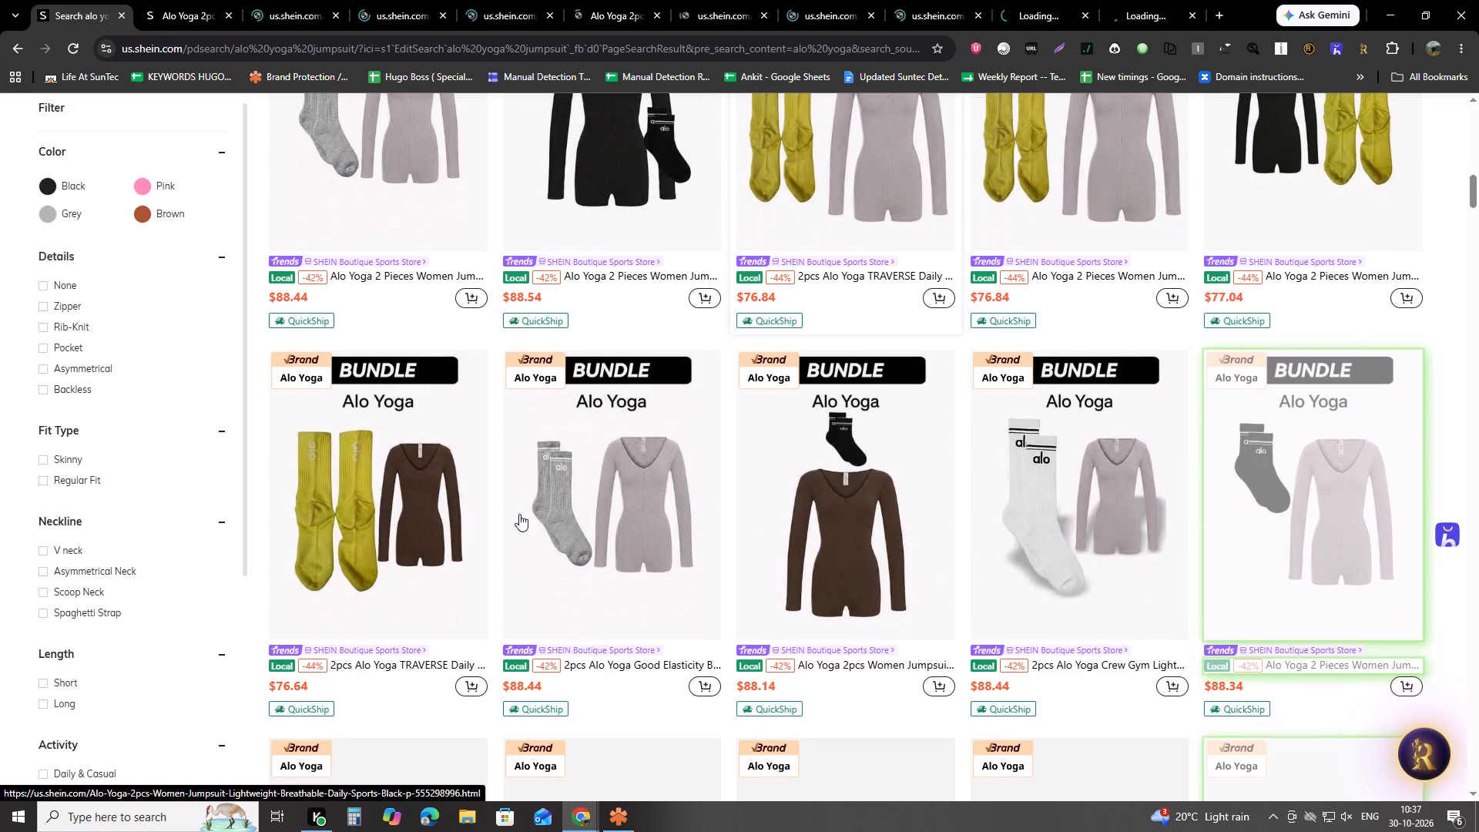
ctrl+click(377, 504)
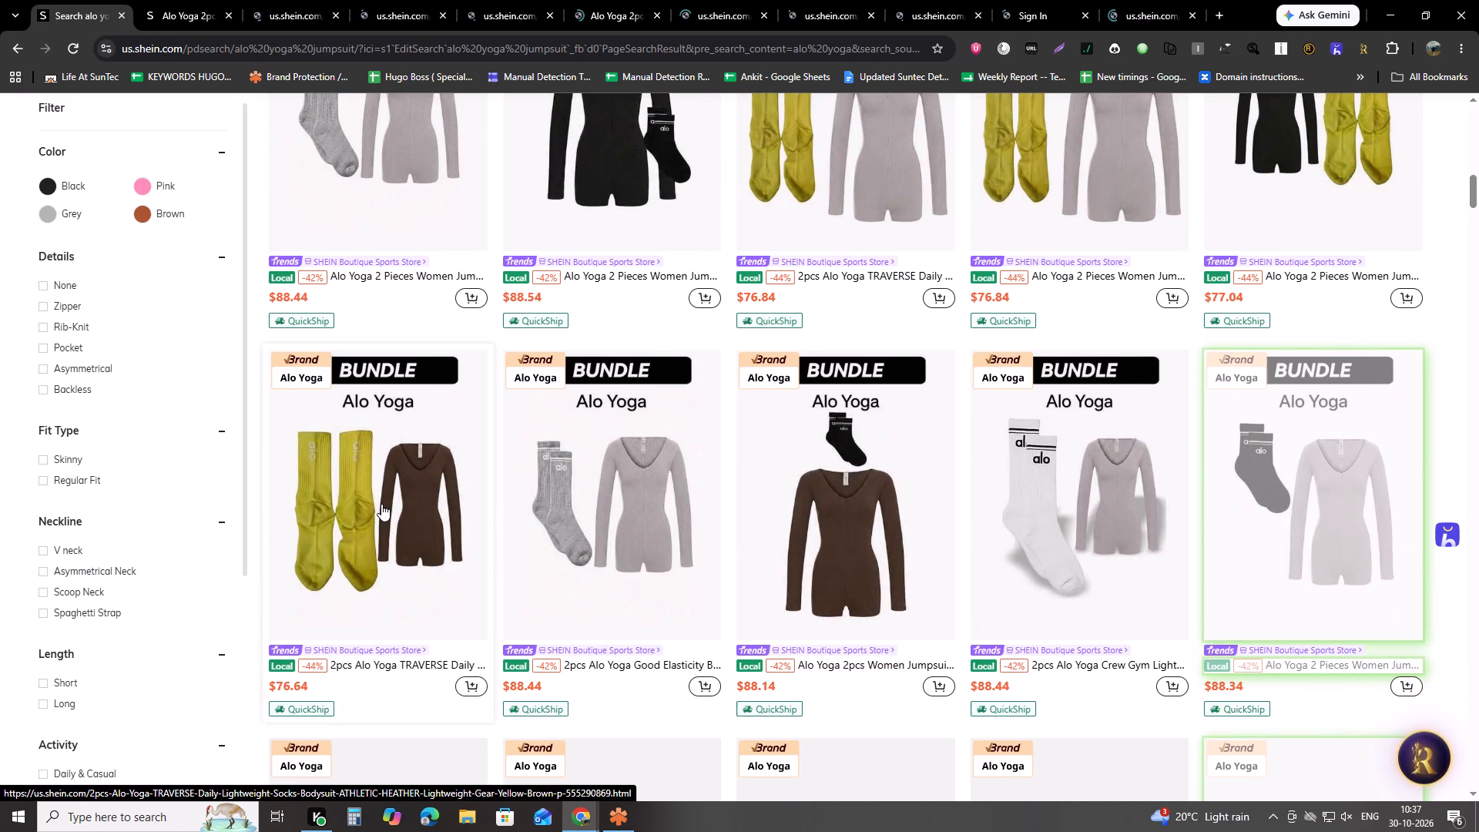
ctrl+click(599, 529)
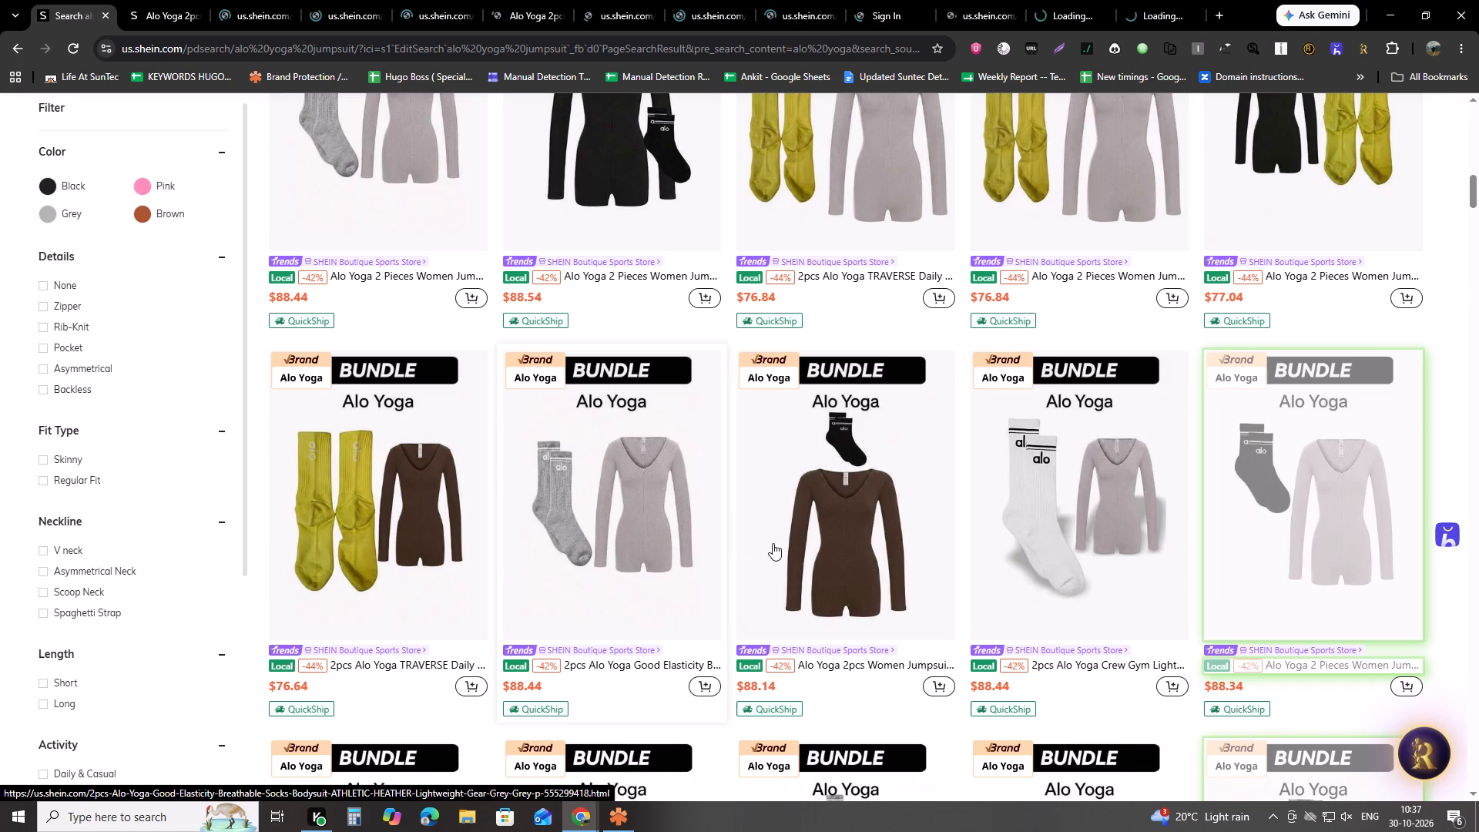
ctrl+click(865, 533)
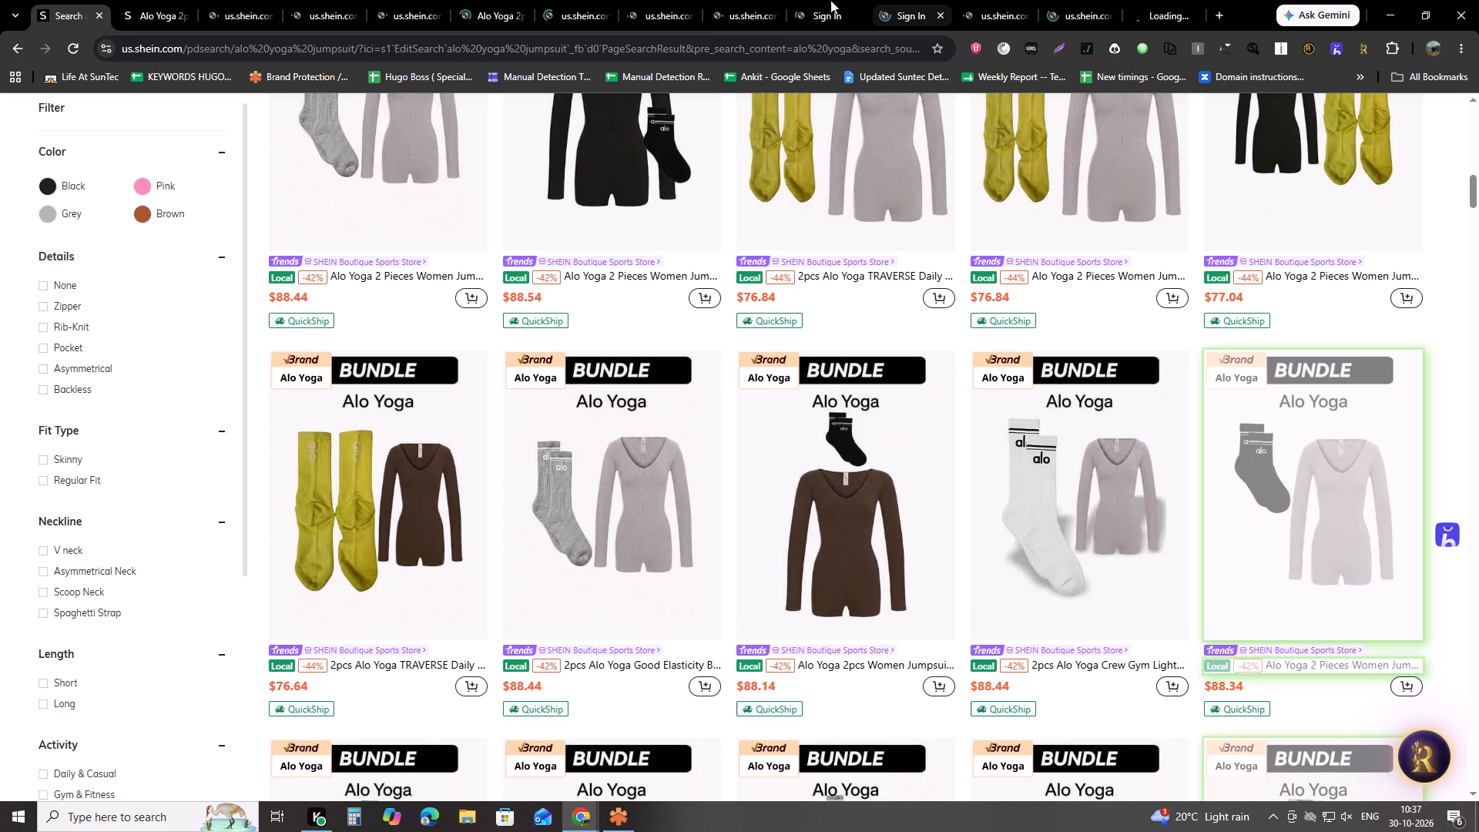